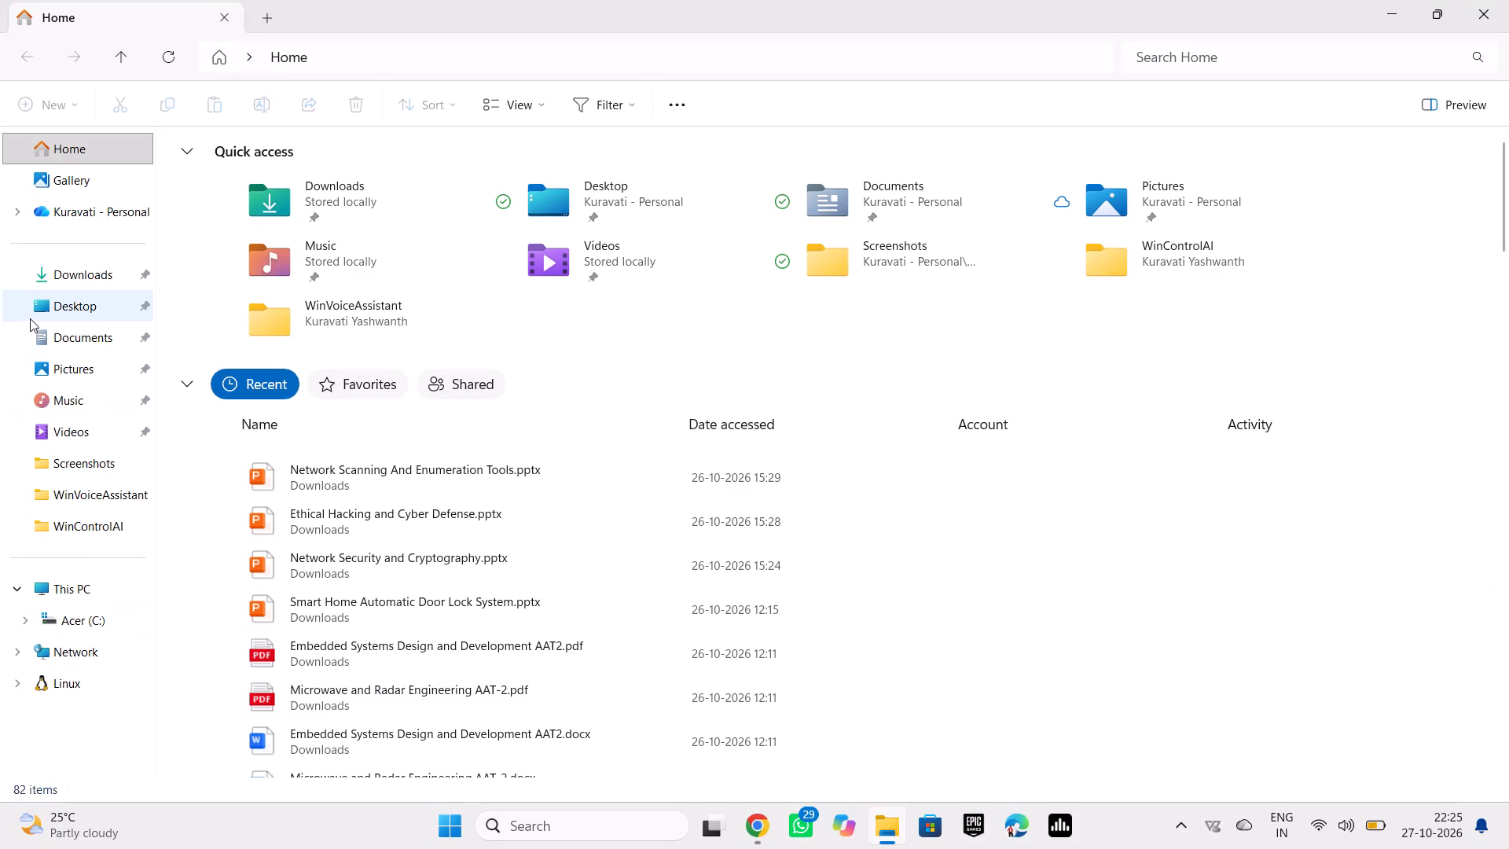
Open Low_Power_VLSI_Design_10_Topics.docx from the Downloads folder and enable editing for it.
left_click(87, 263)
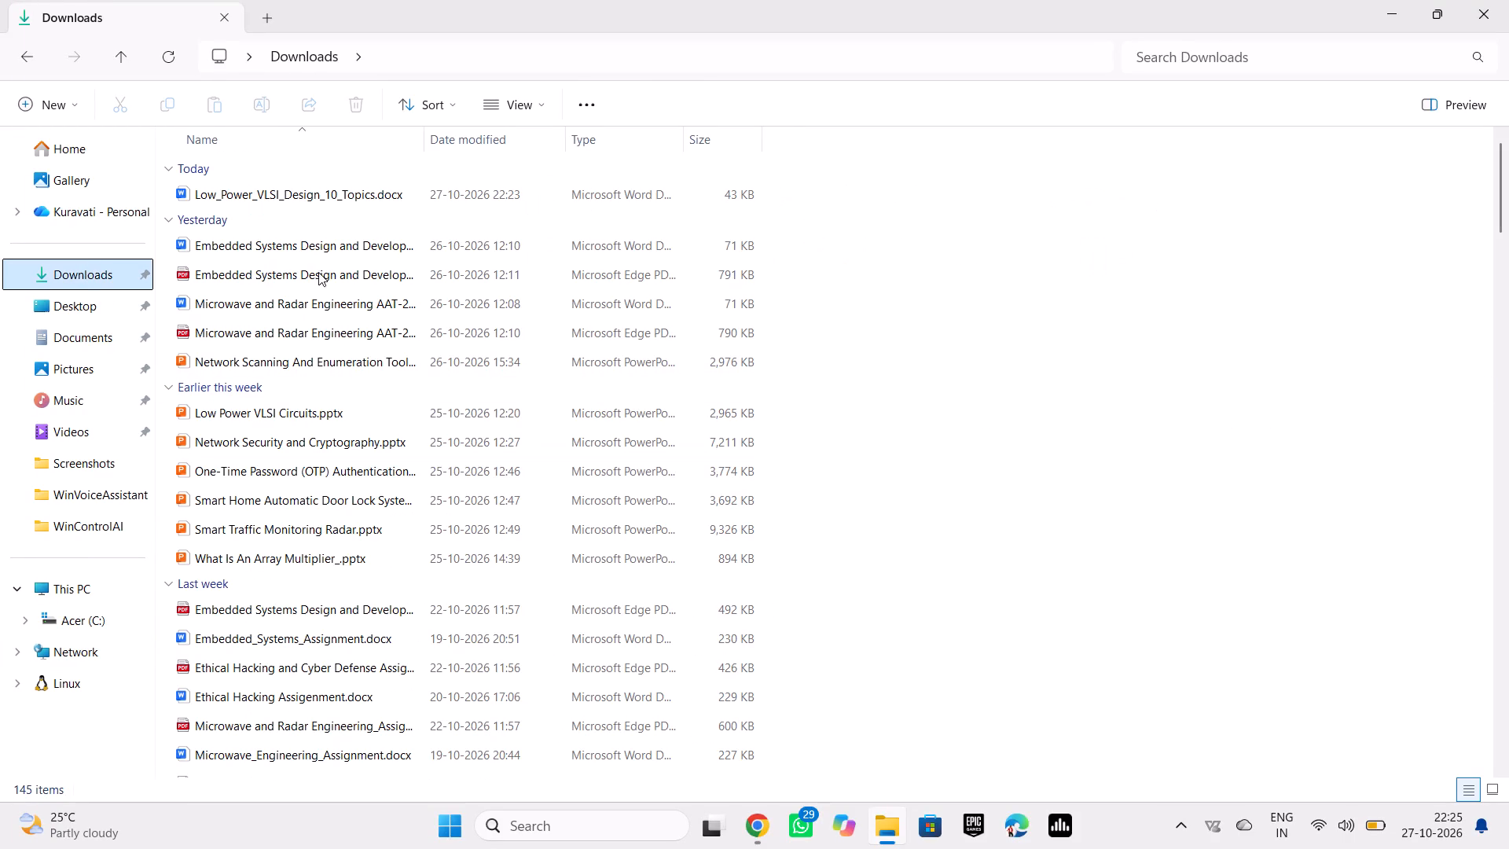
double_click(265, 195)
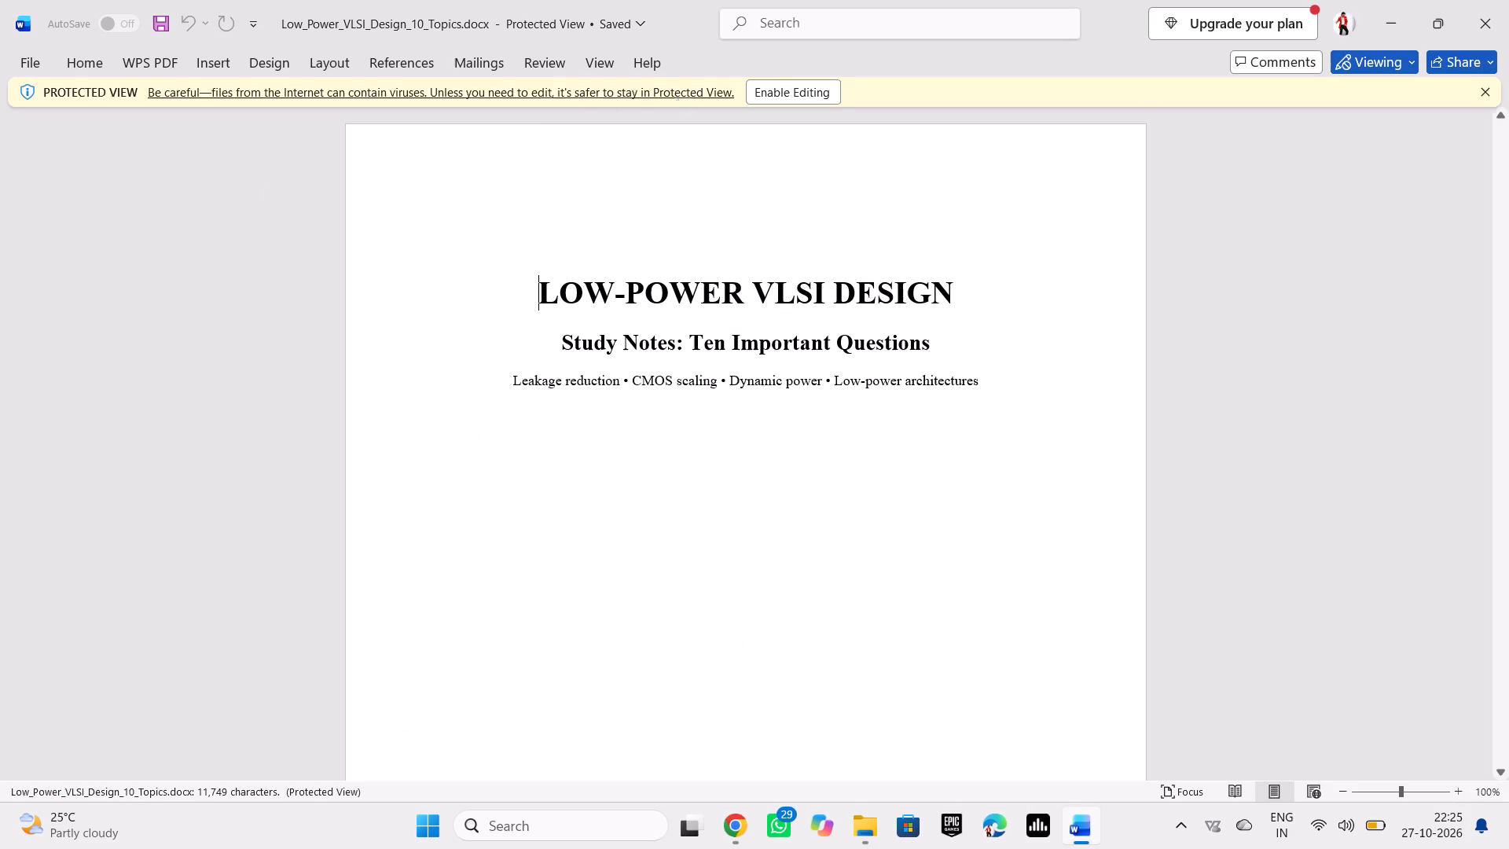
left_click(773, 104)
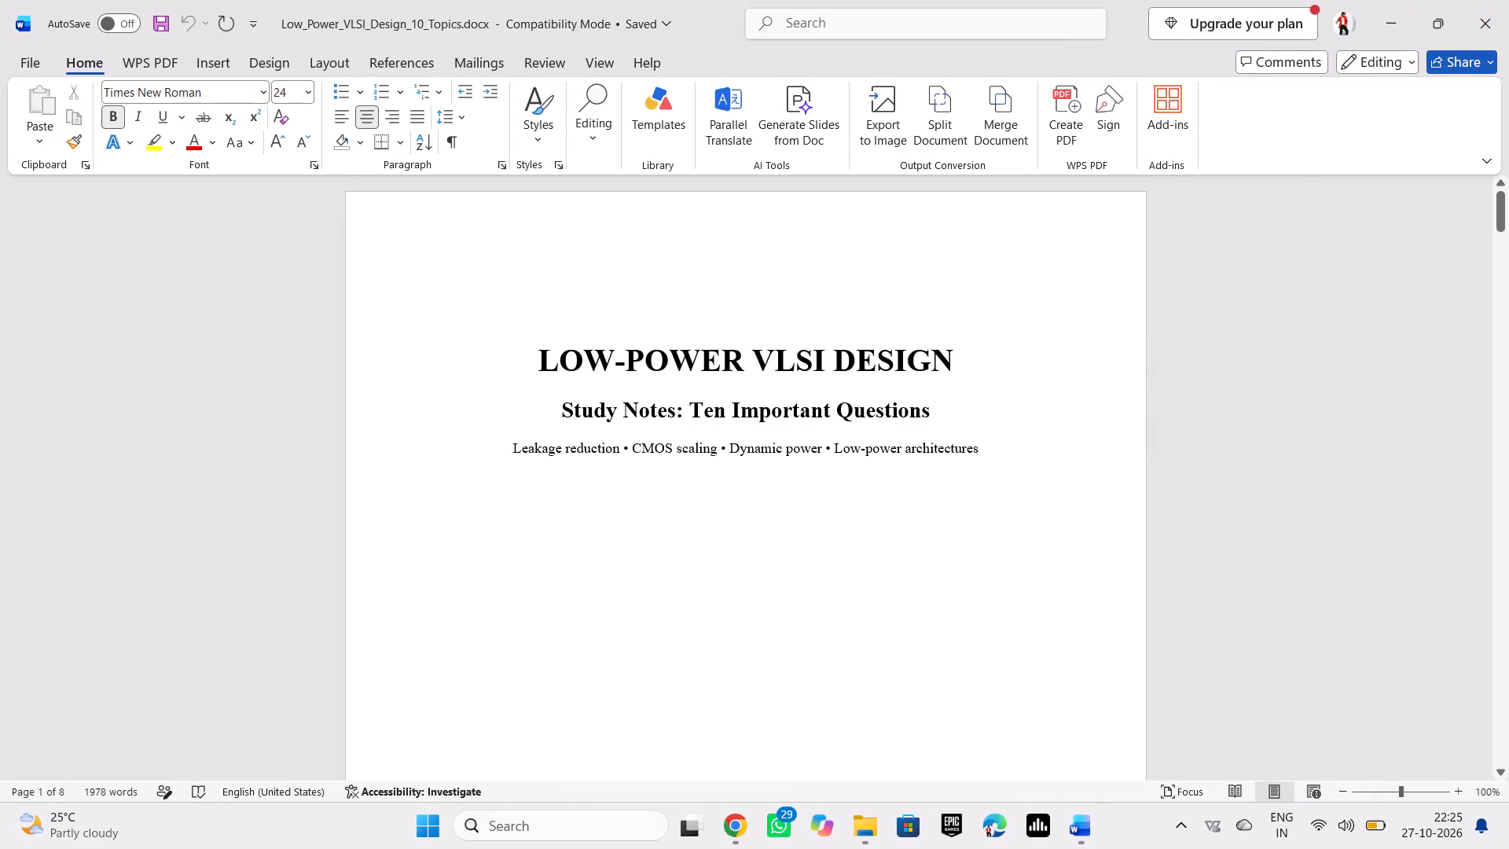
Switch back to File Explorer and open Microwave_Engineering_Assignment.docx from the Downloads folder.
left_click(858, 839)
left_click_drag(858, 839, 553, 390)
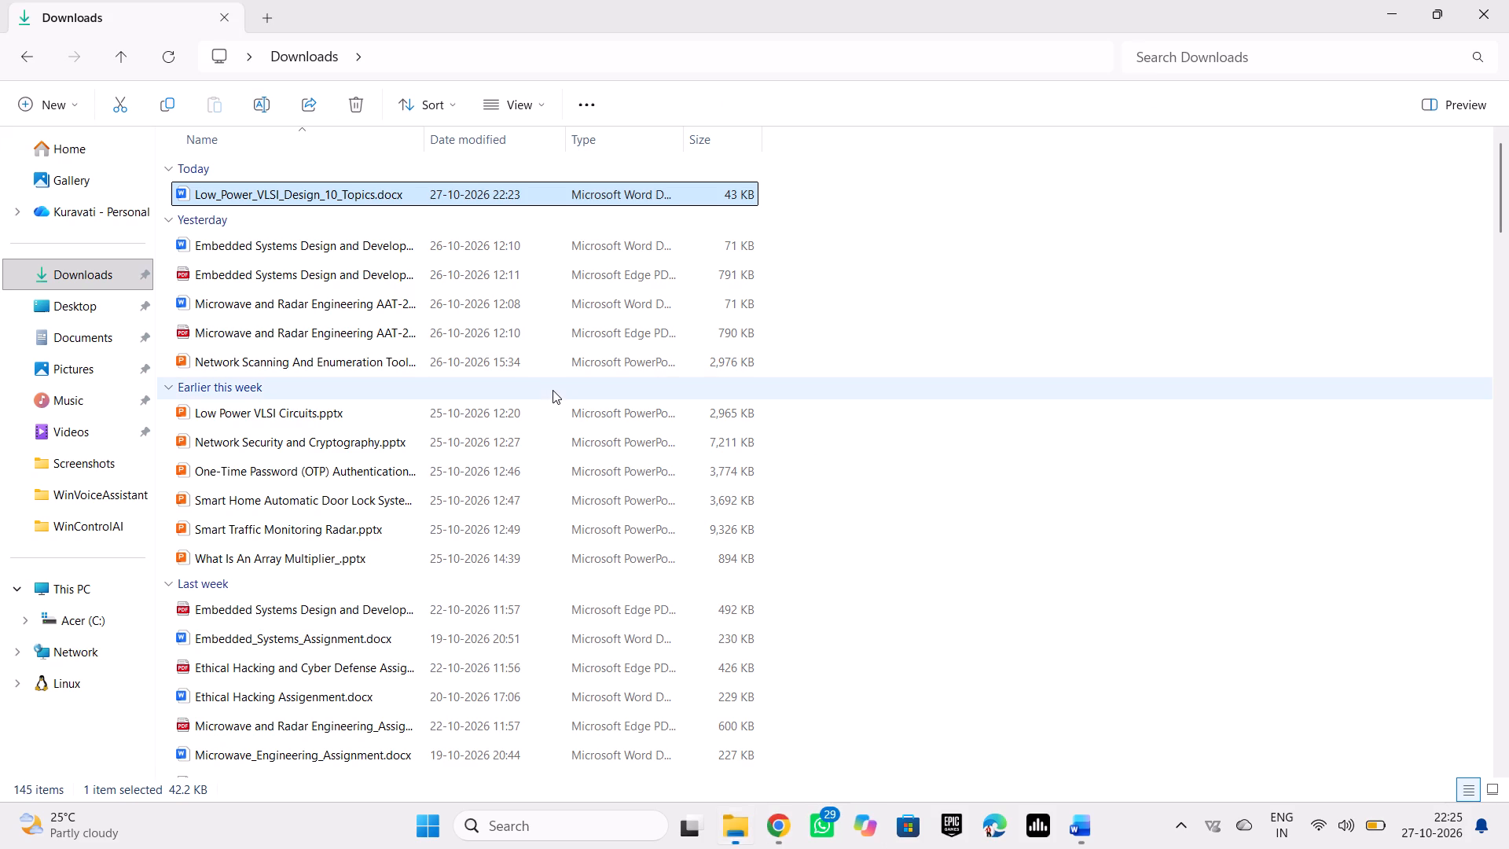
scroll(553, 390, "down", 2)
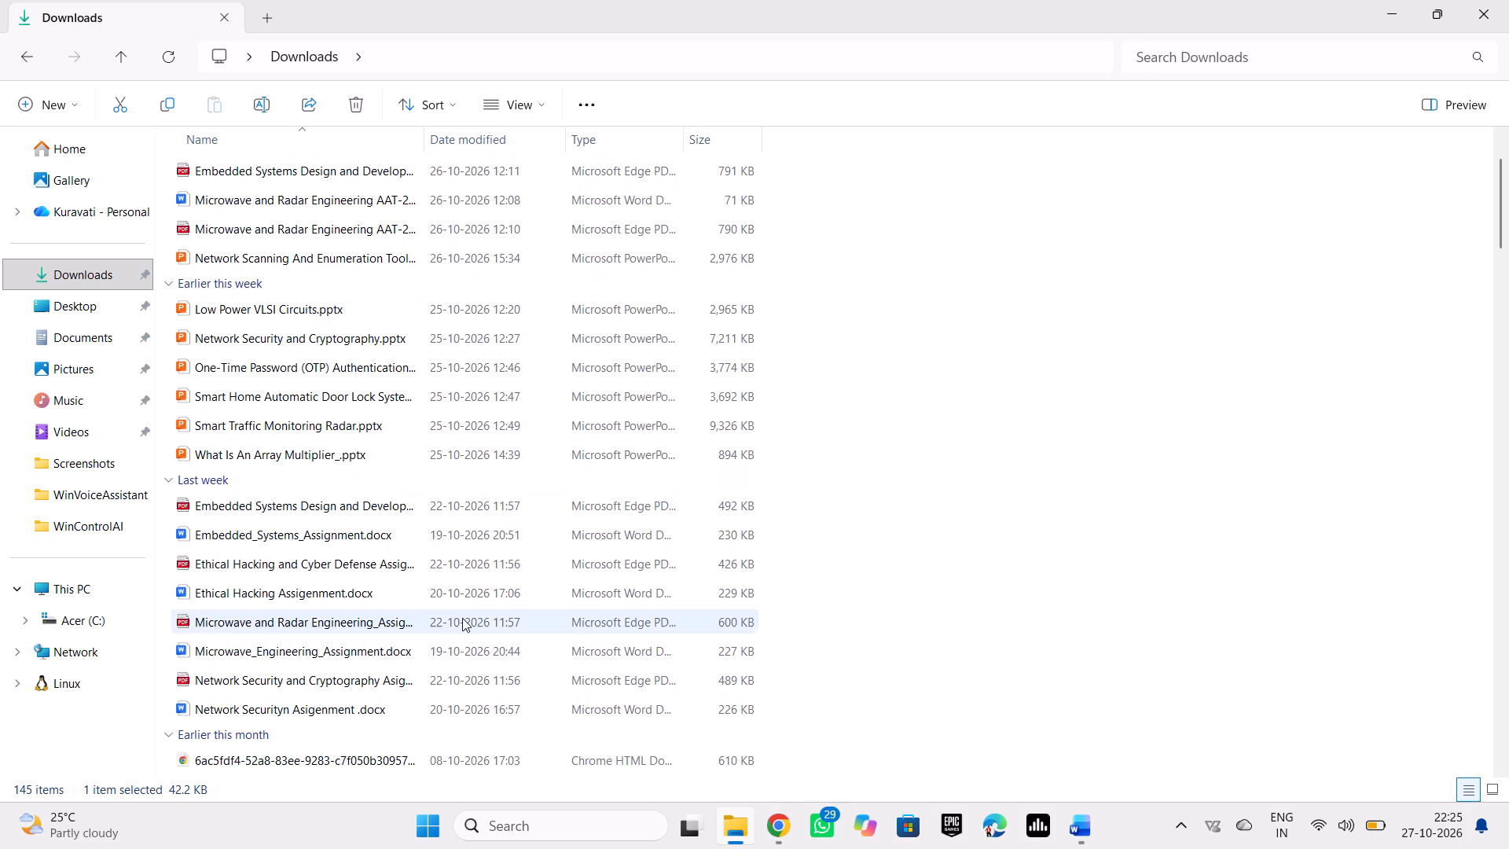
double_click(459, 640)
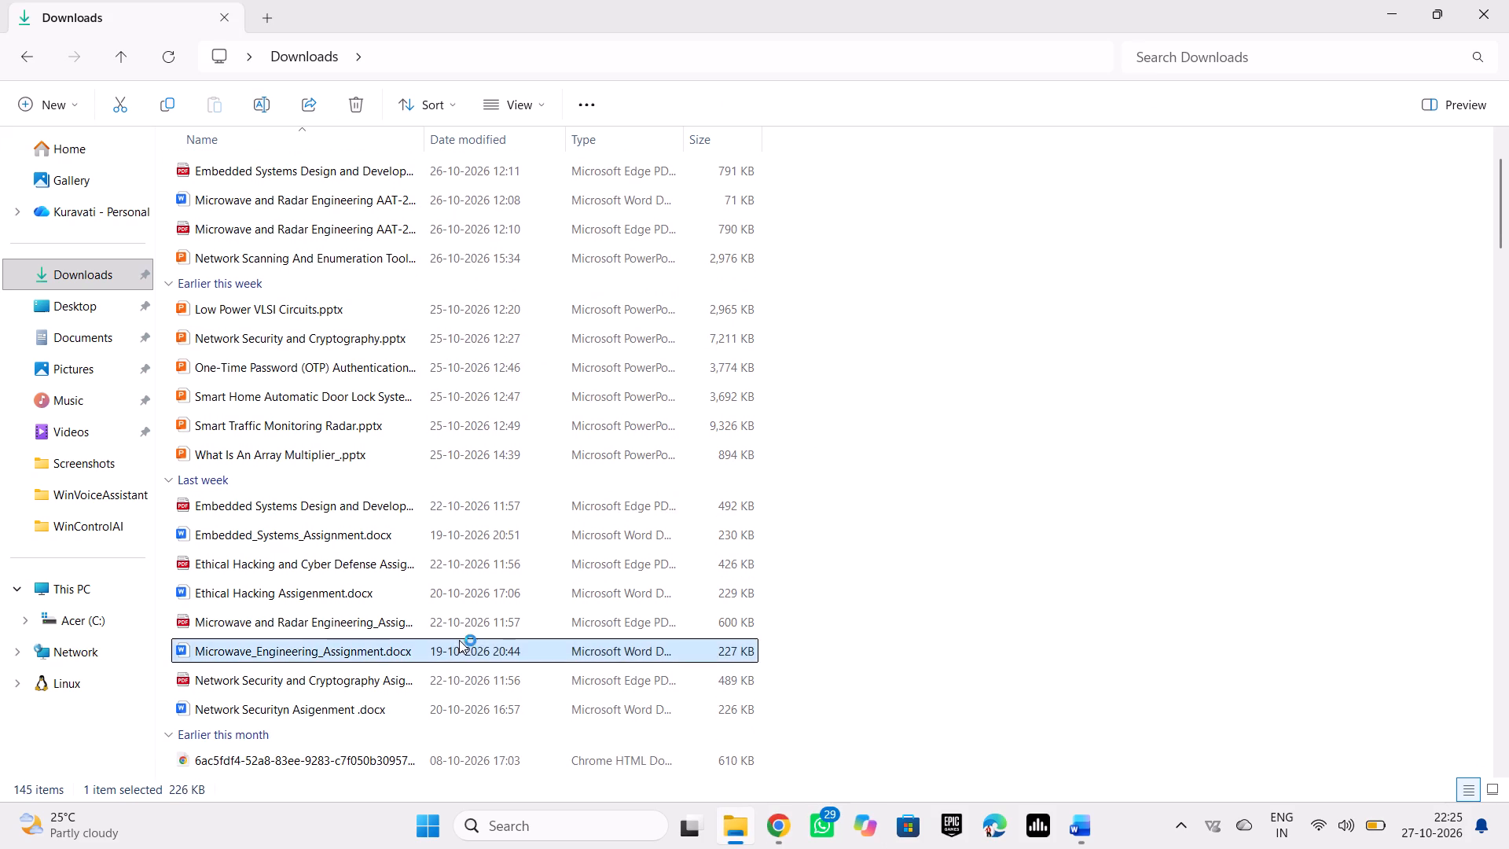
Select the cover page content of the Microwave assignment, from the institute title through the logo to the institute address.
scroll(626, 531, "down", 7)
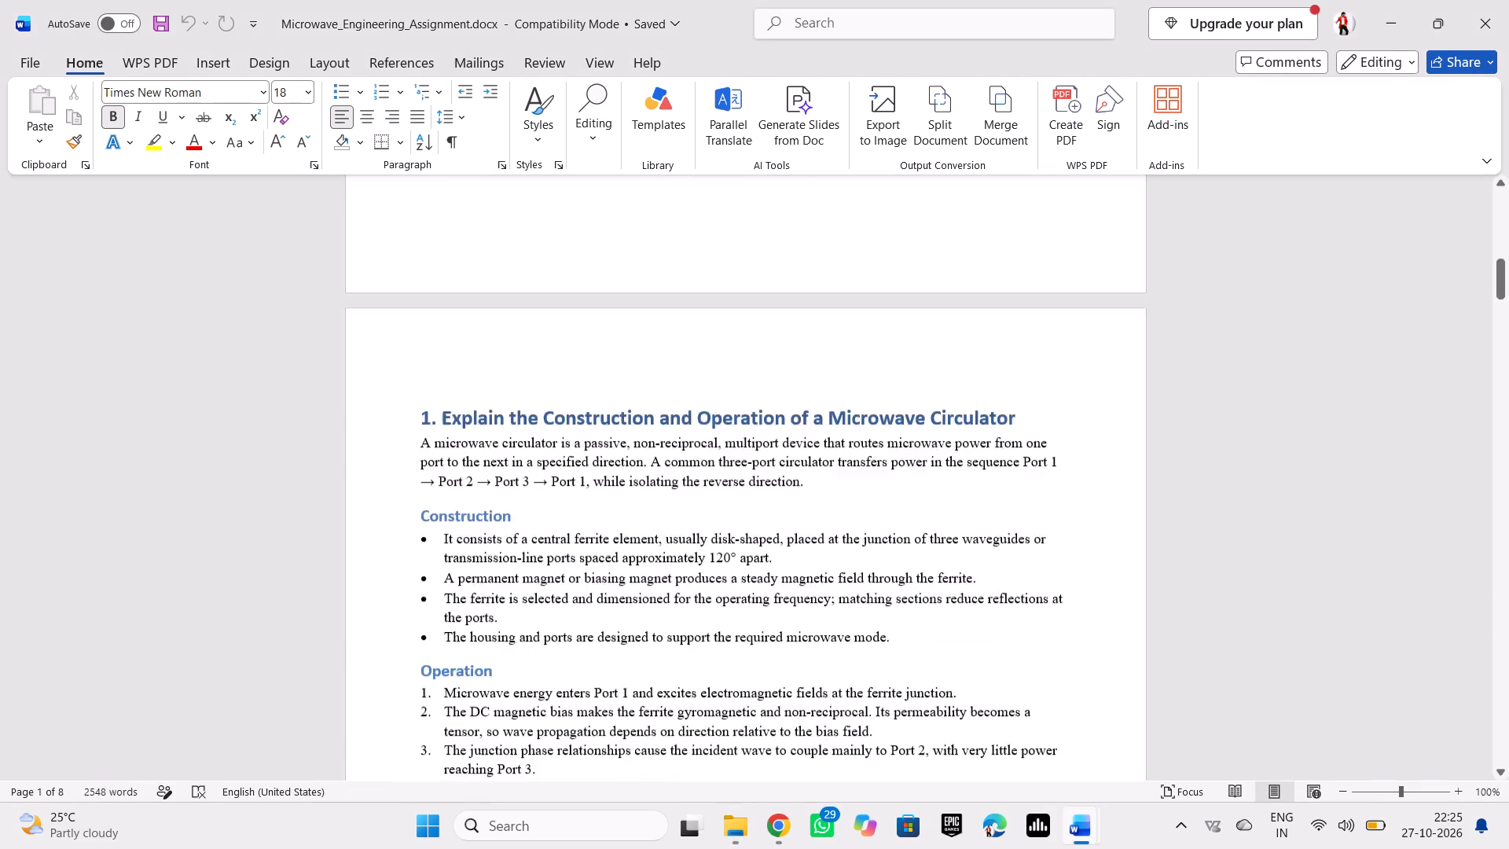
scroll(626, 531, "up", 6)
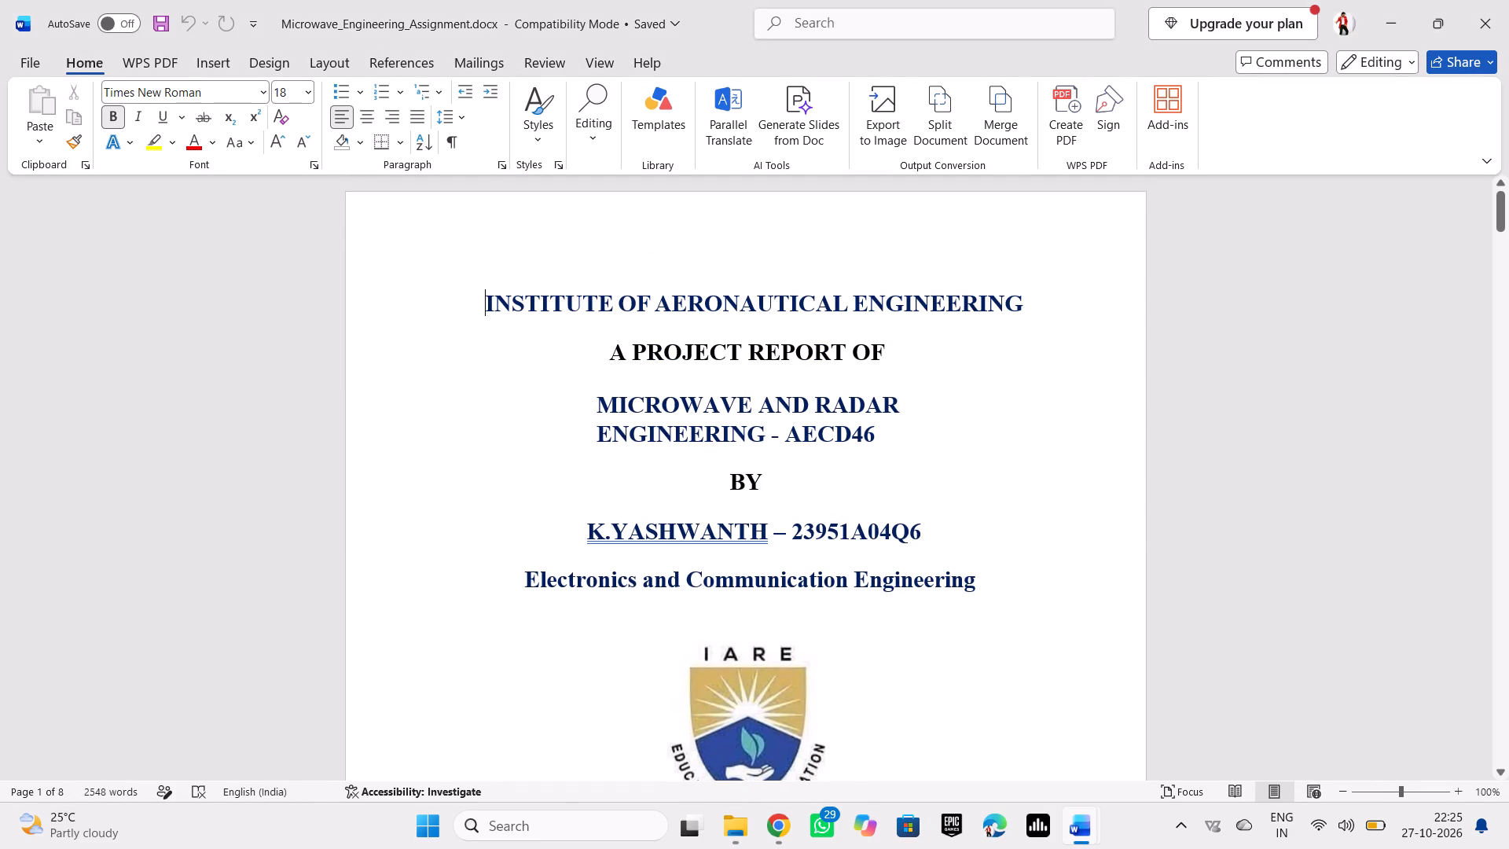
scroll(479, 292, "down", 3, "ctrl")
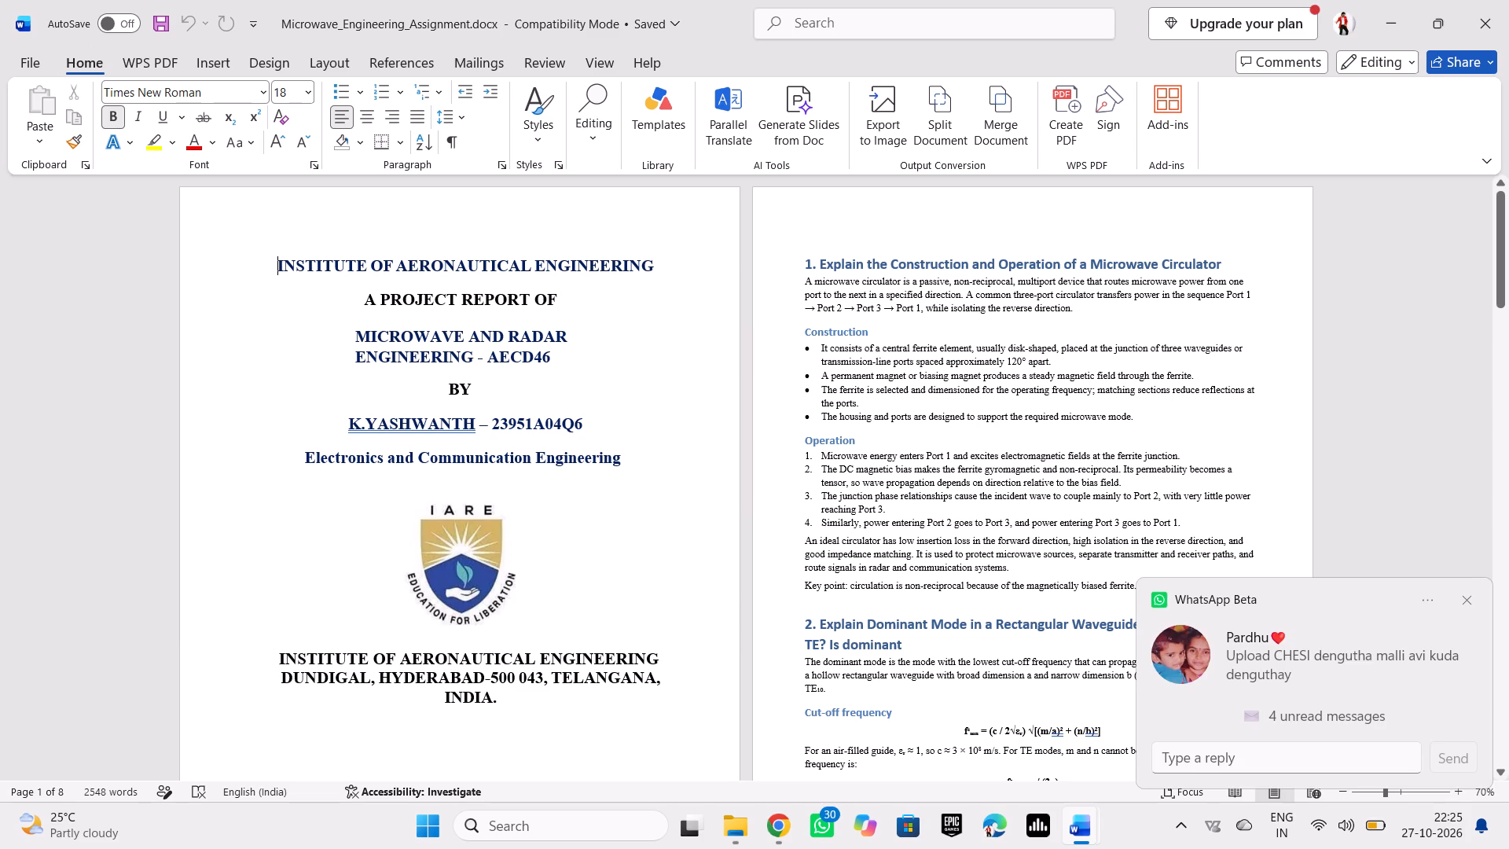
left_click_drag(278, 264, 373, 518)
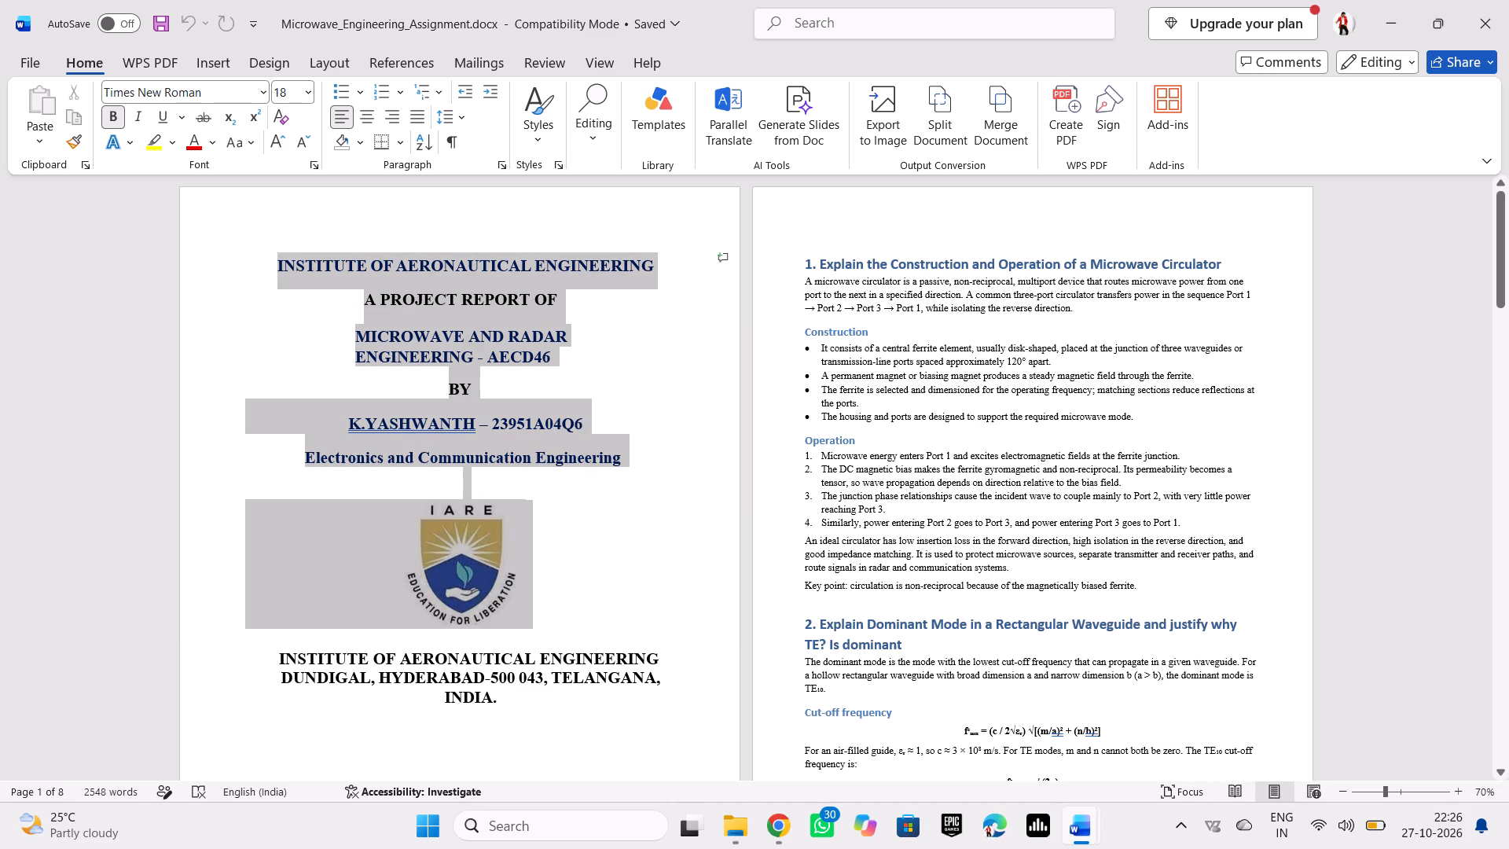
left_click_drag(373, 518, 509, 703)
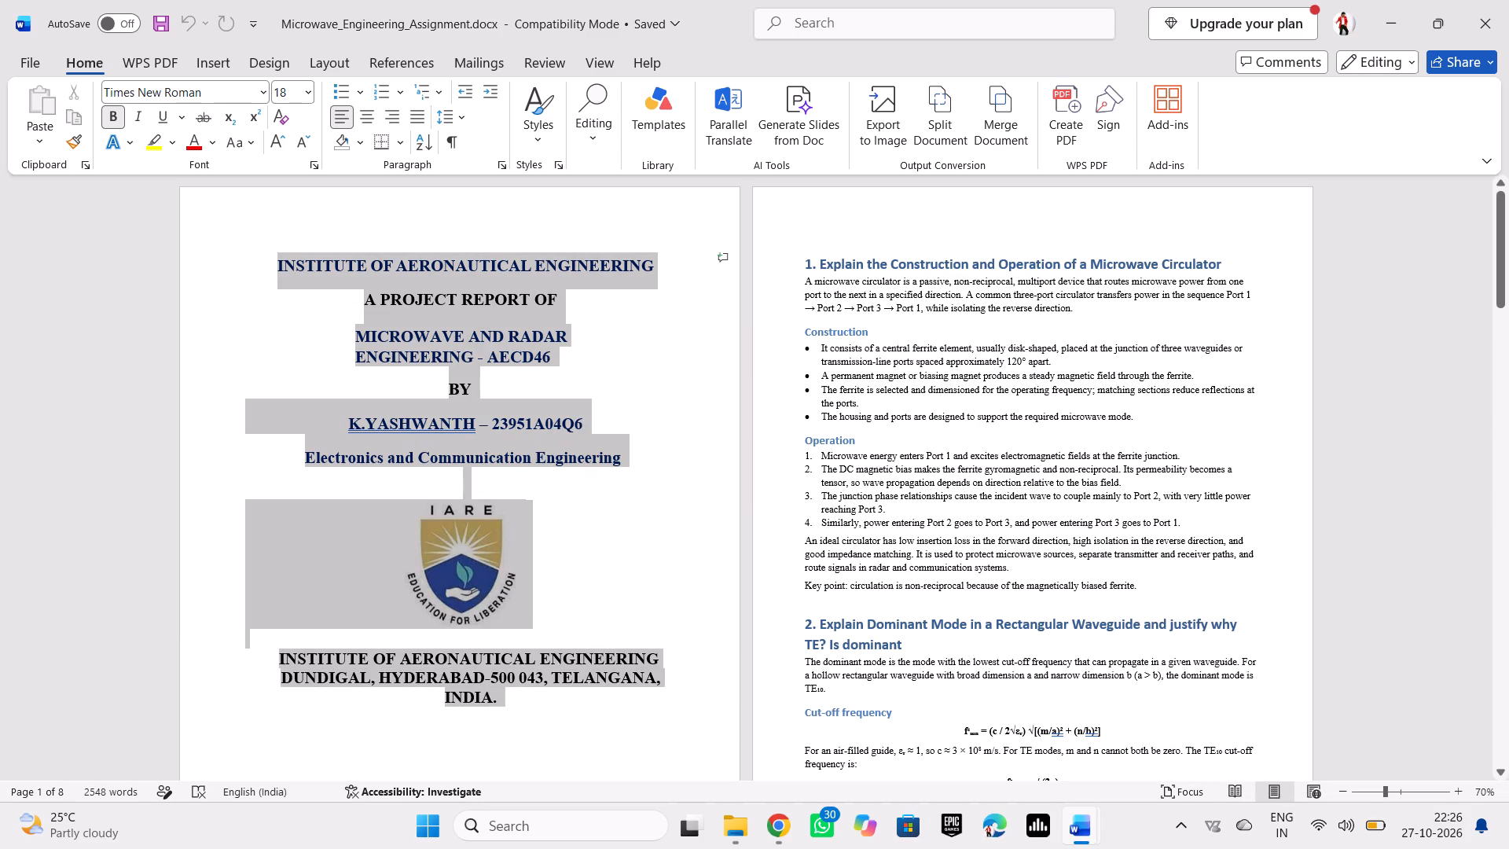
left_click(468, 531)
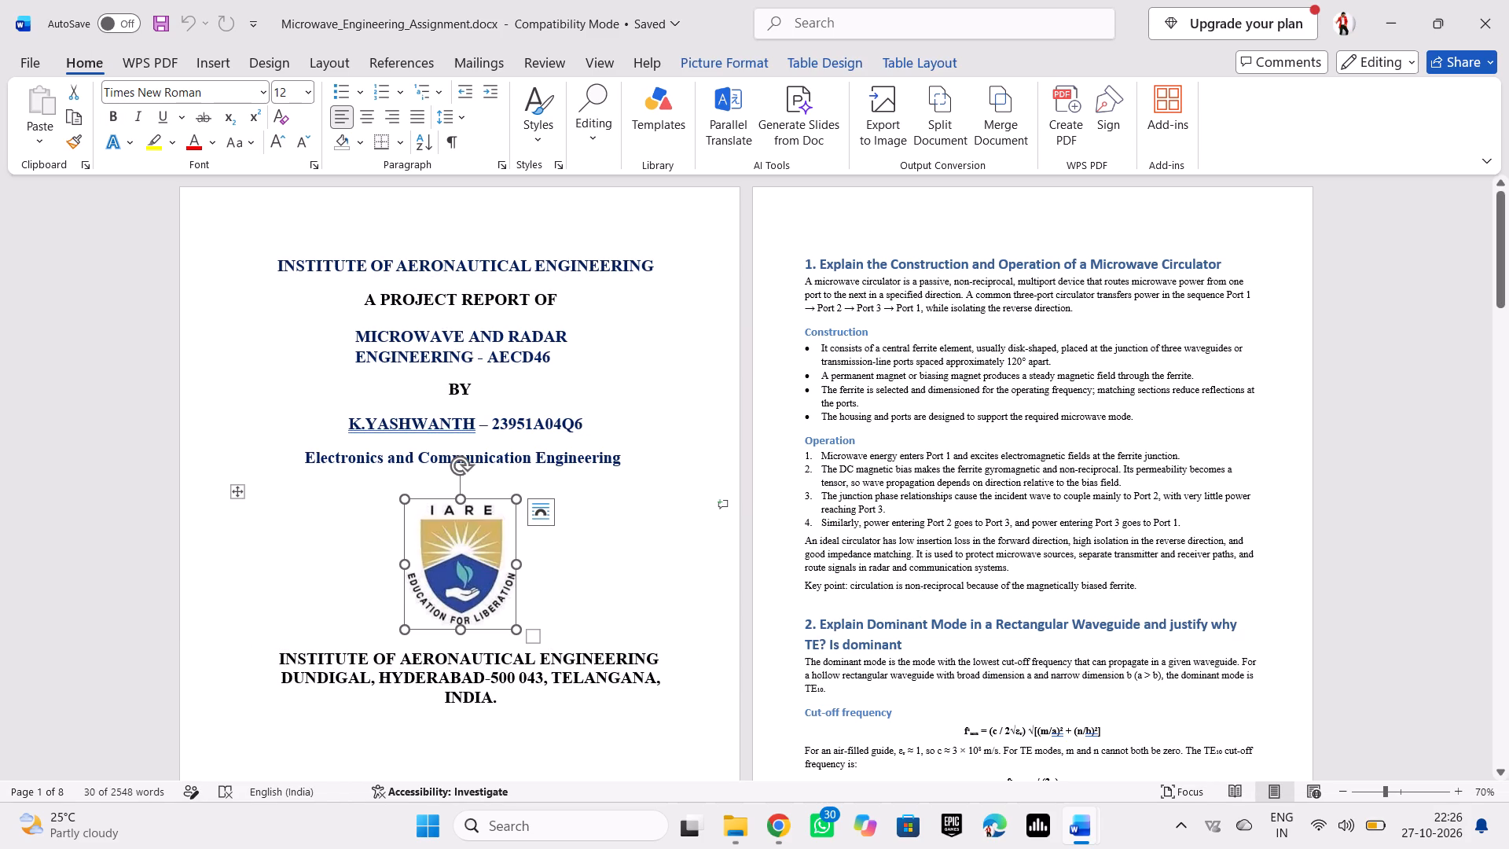
left_click(280, 263)
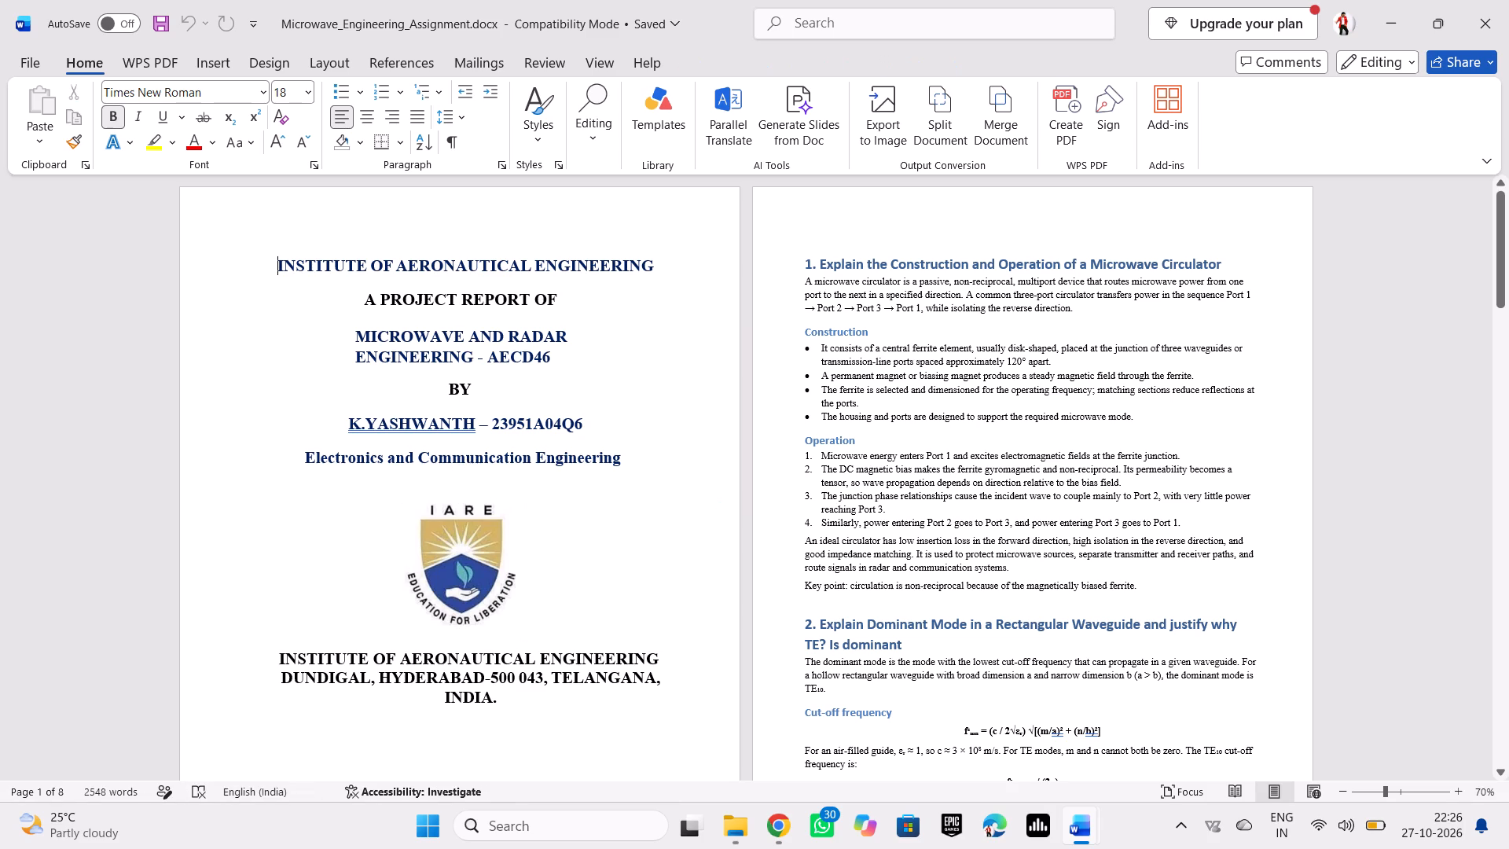
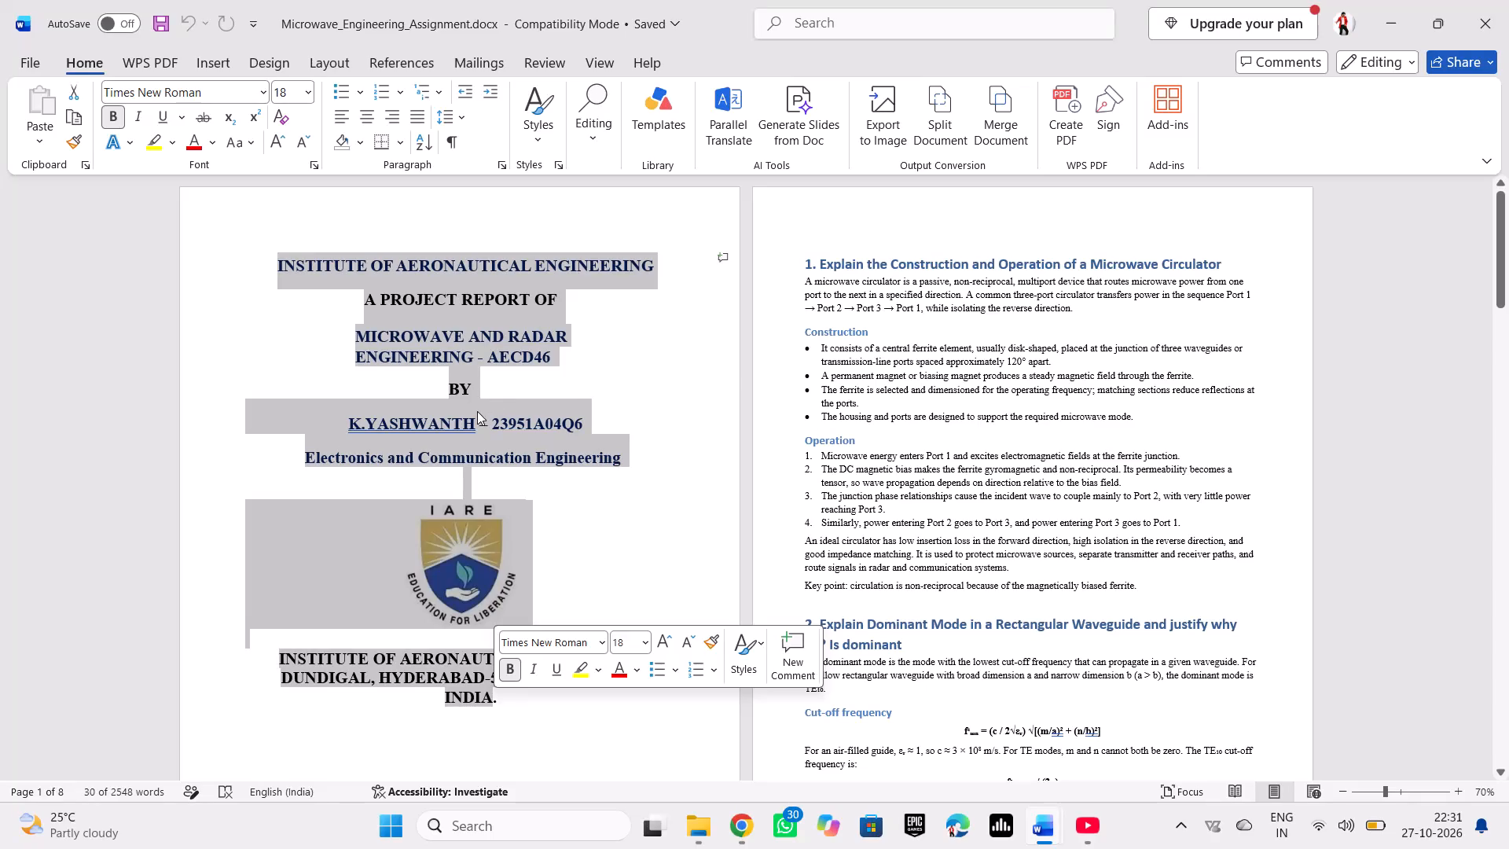
Copy the selected Microwave cover content and paste it over the title block of Low_Power_VLSI_Design_10_Topics.docx, keeping the source formatting.
right_click(476, 416)
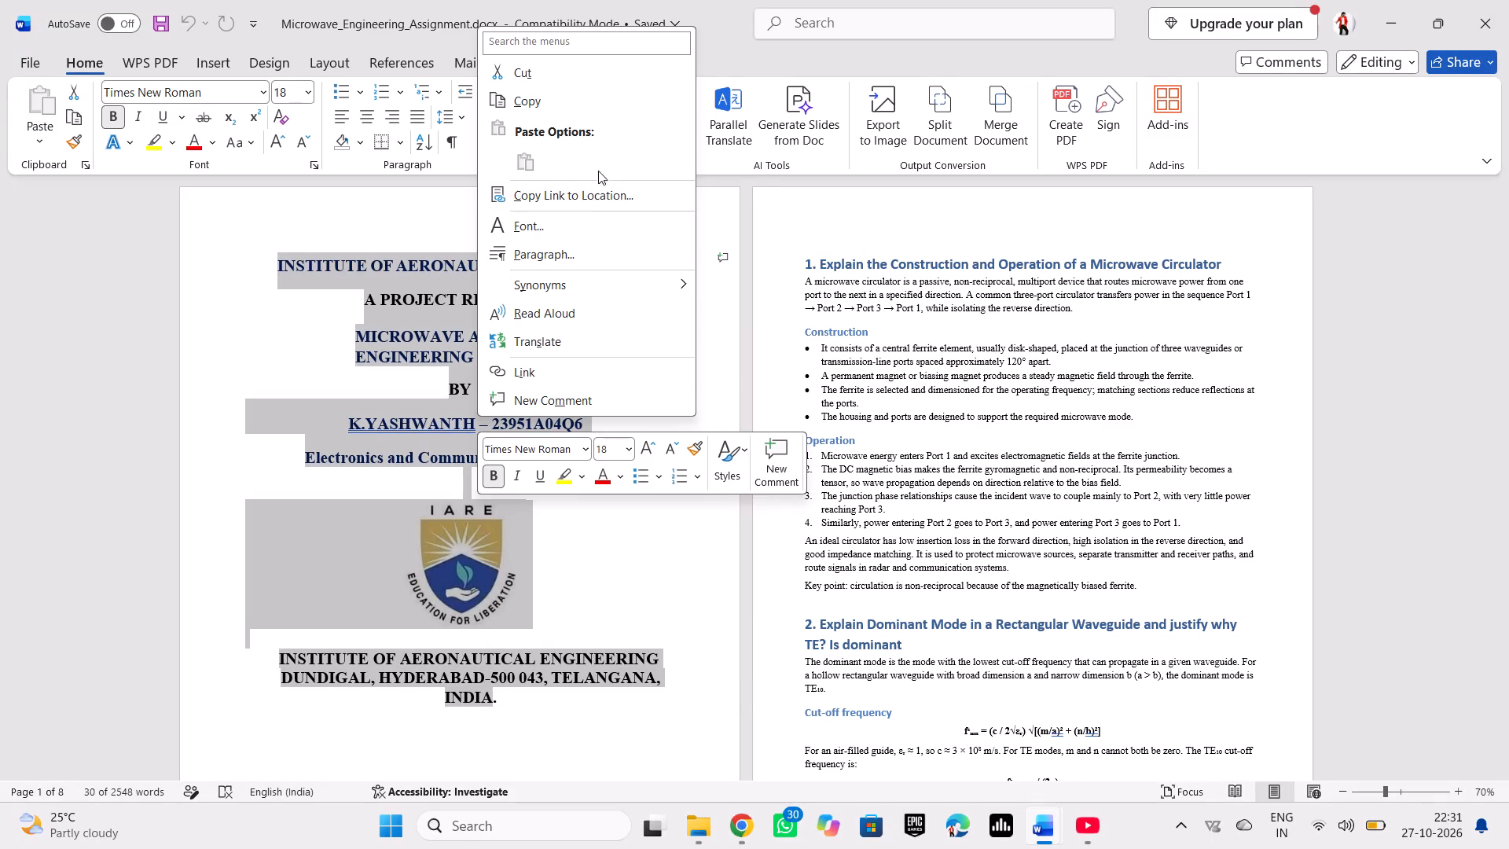
left_click(525, 104)
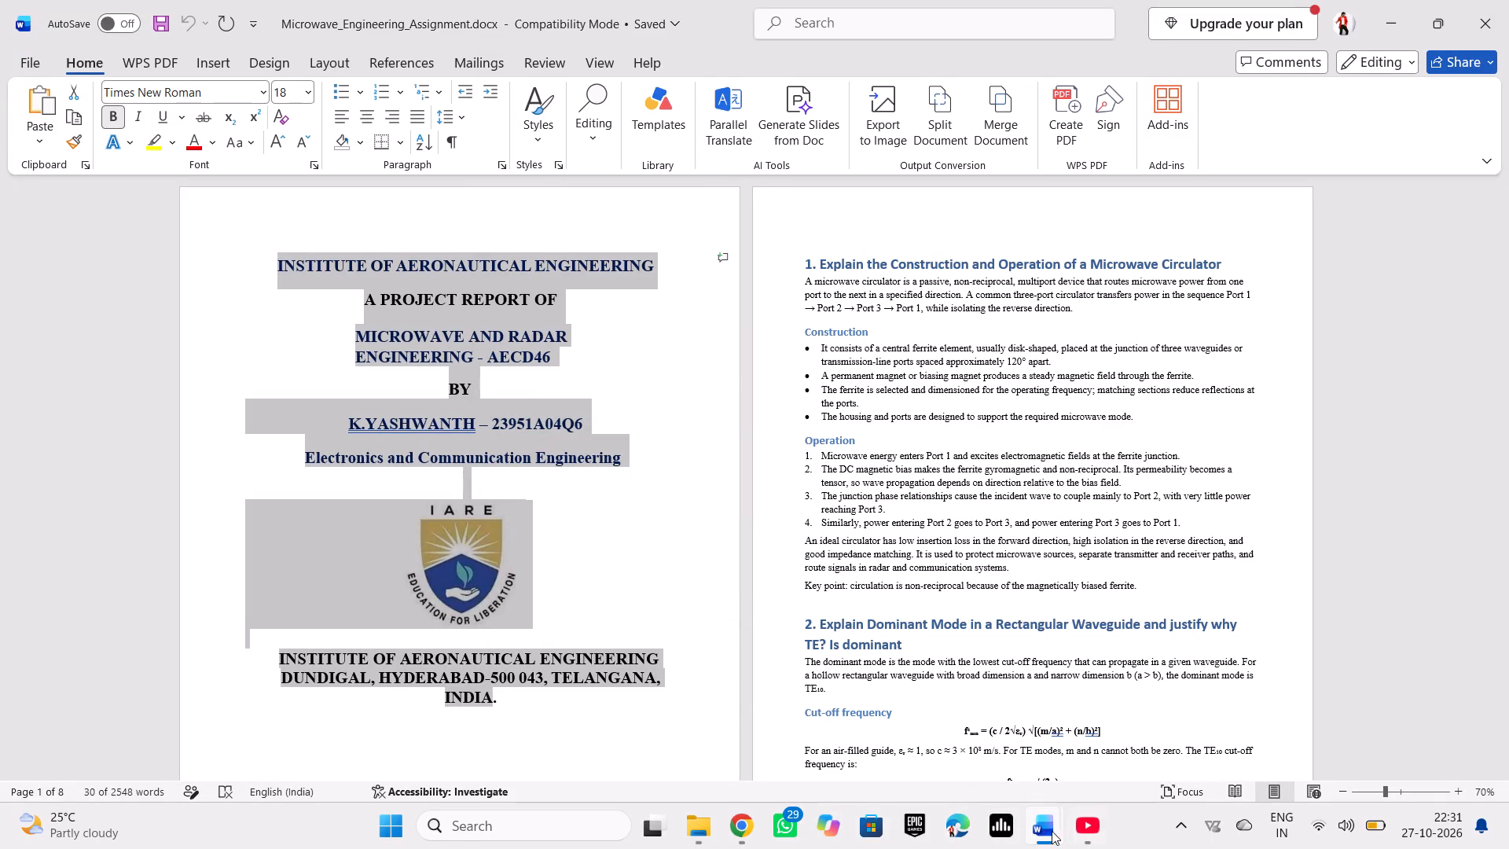
left_click(934, 741)
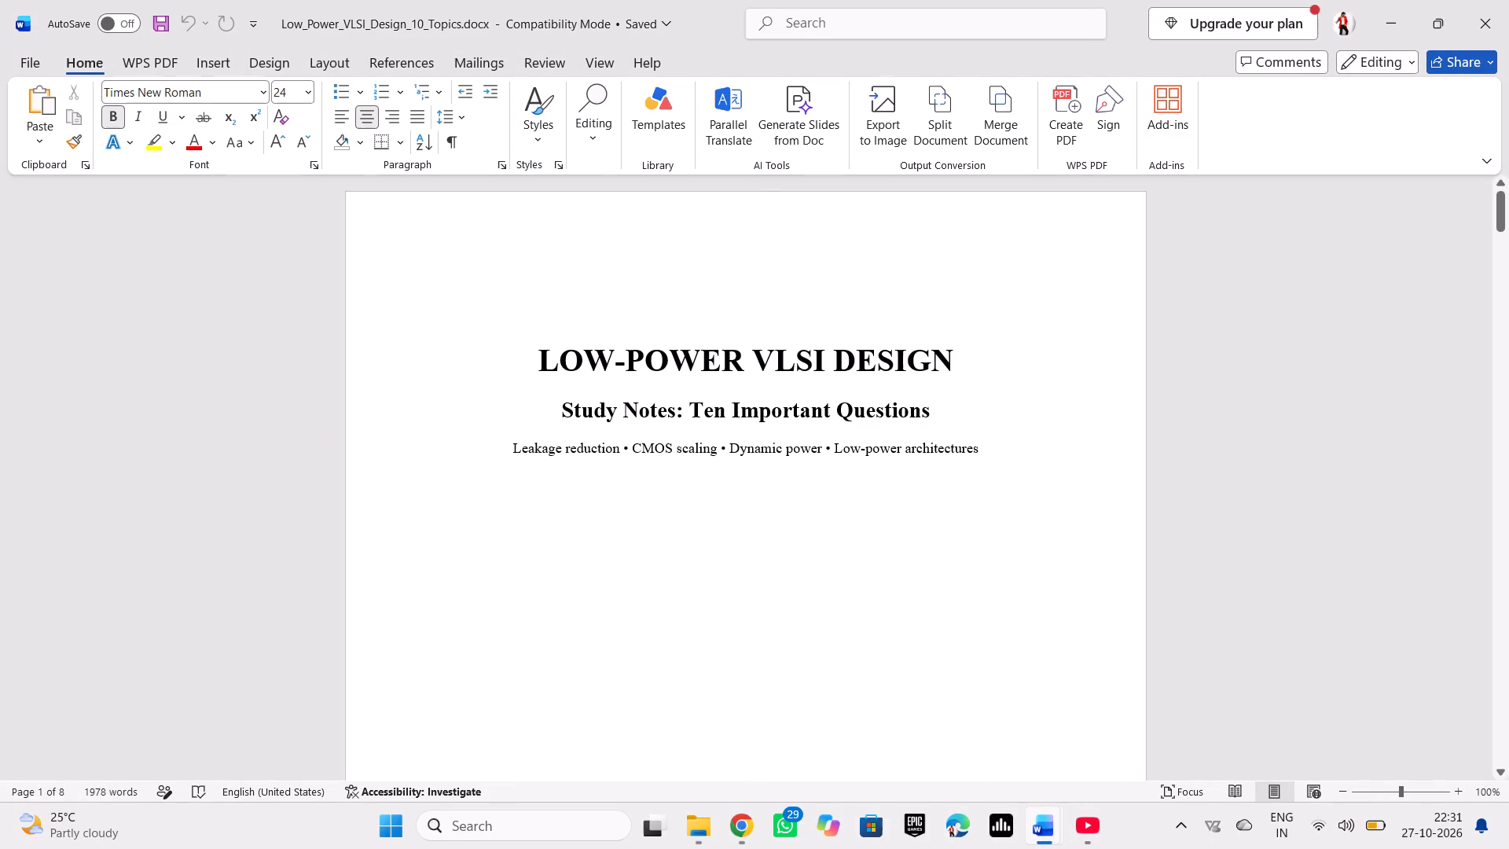
left_click_drag(531, 358, 540, 362)
left_click_drag(537, 362, 953, 465)
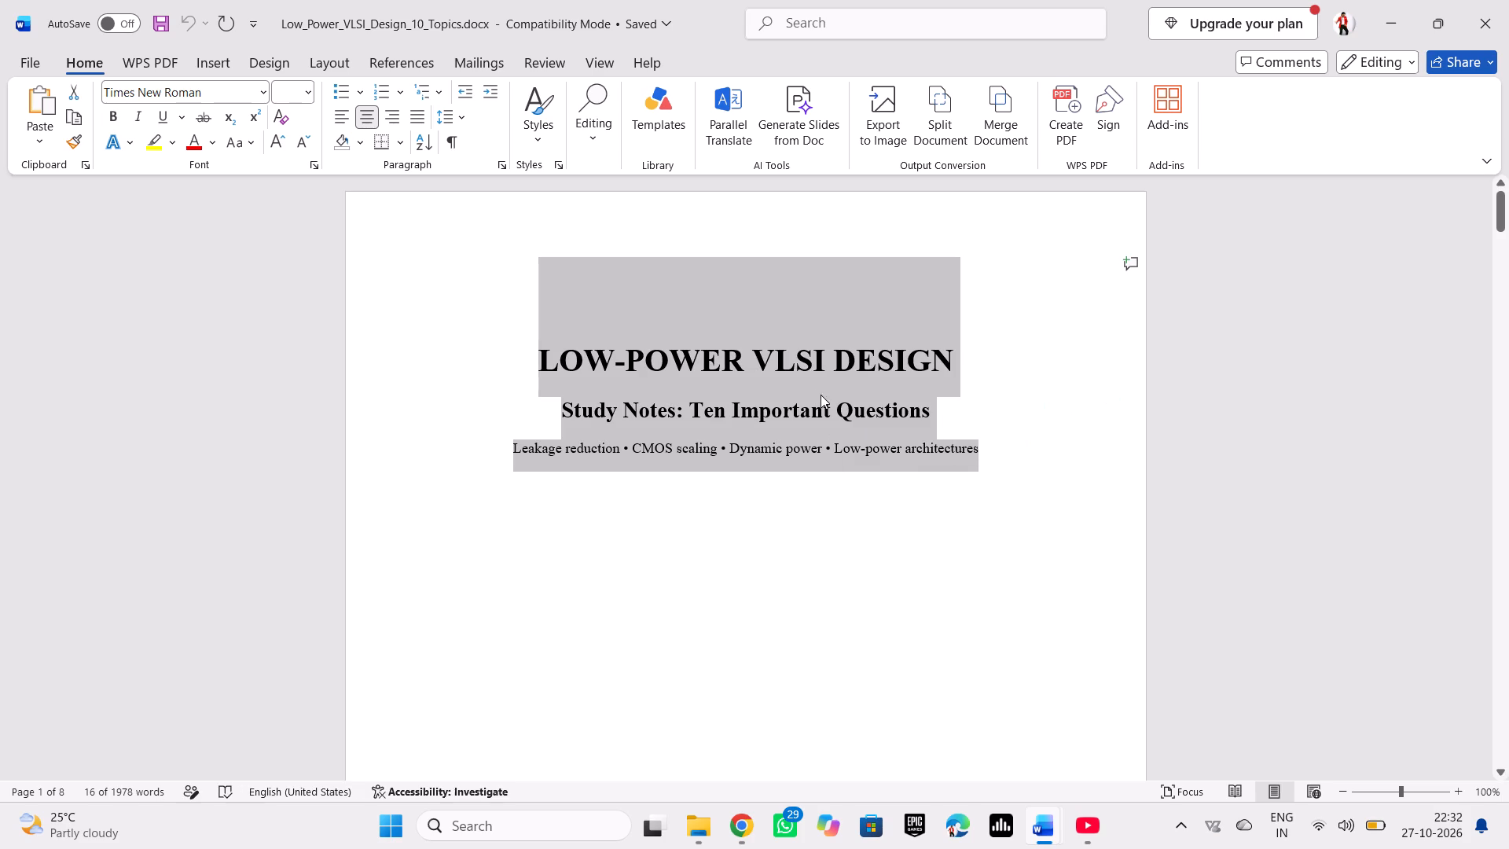
right_click(840, 389)
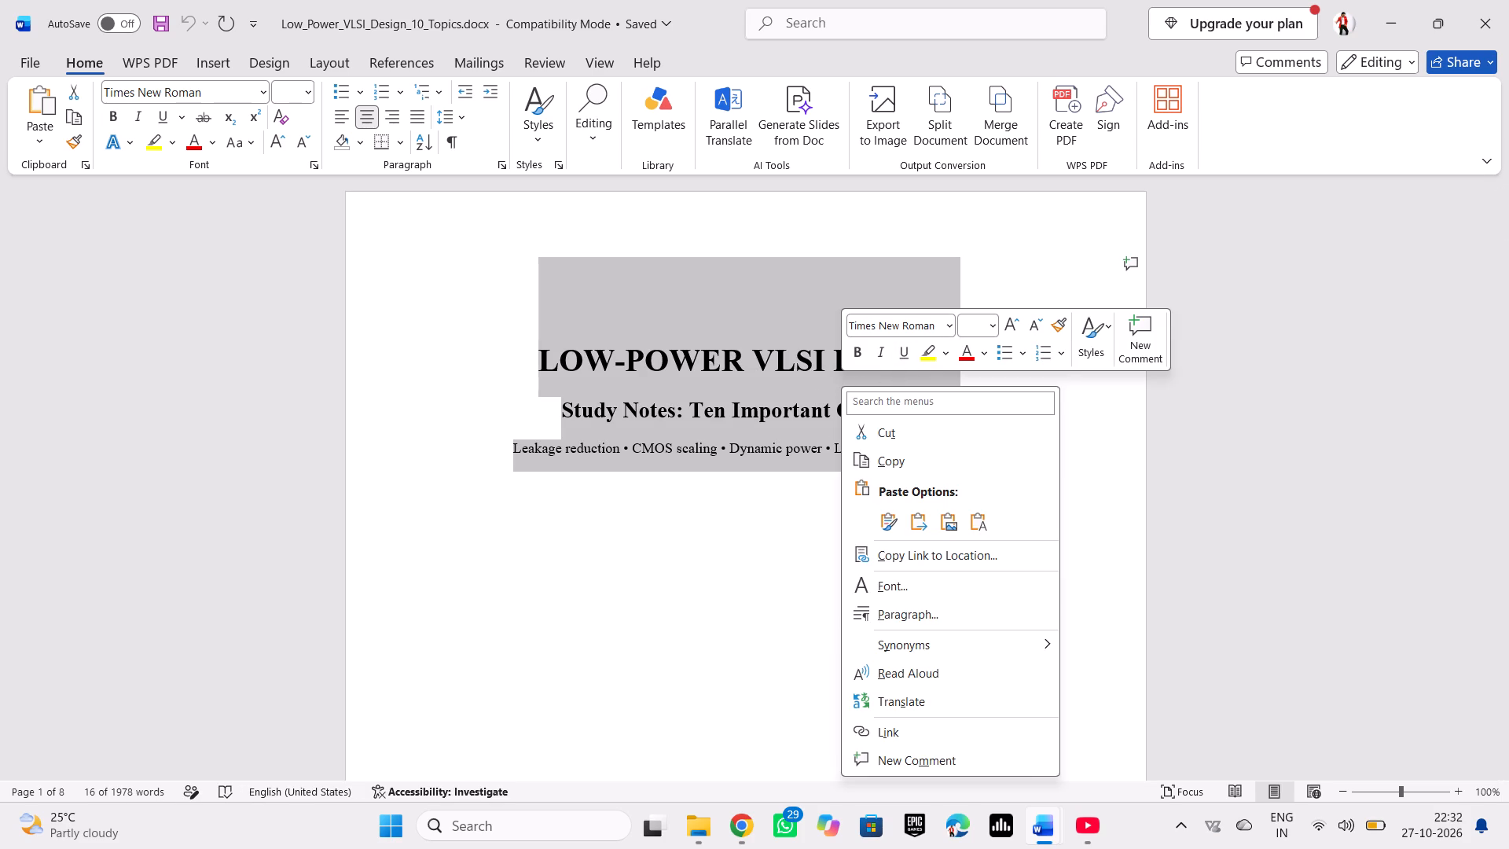
left_click(890, 526)
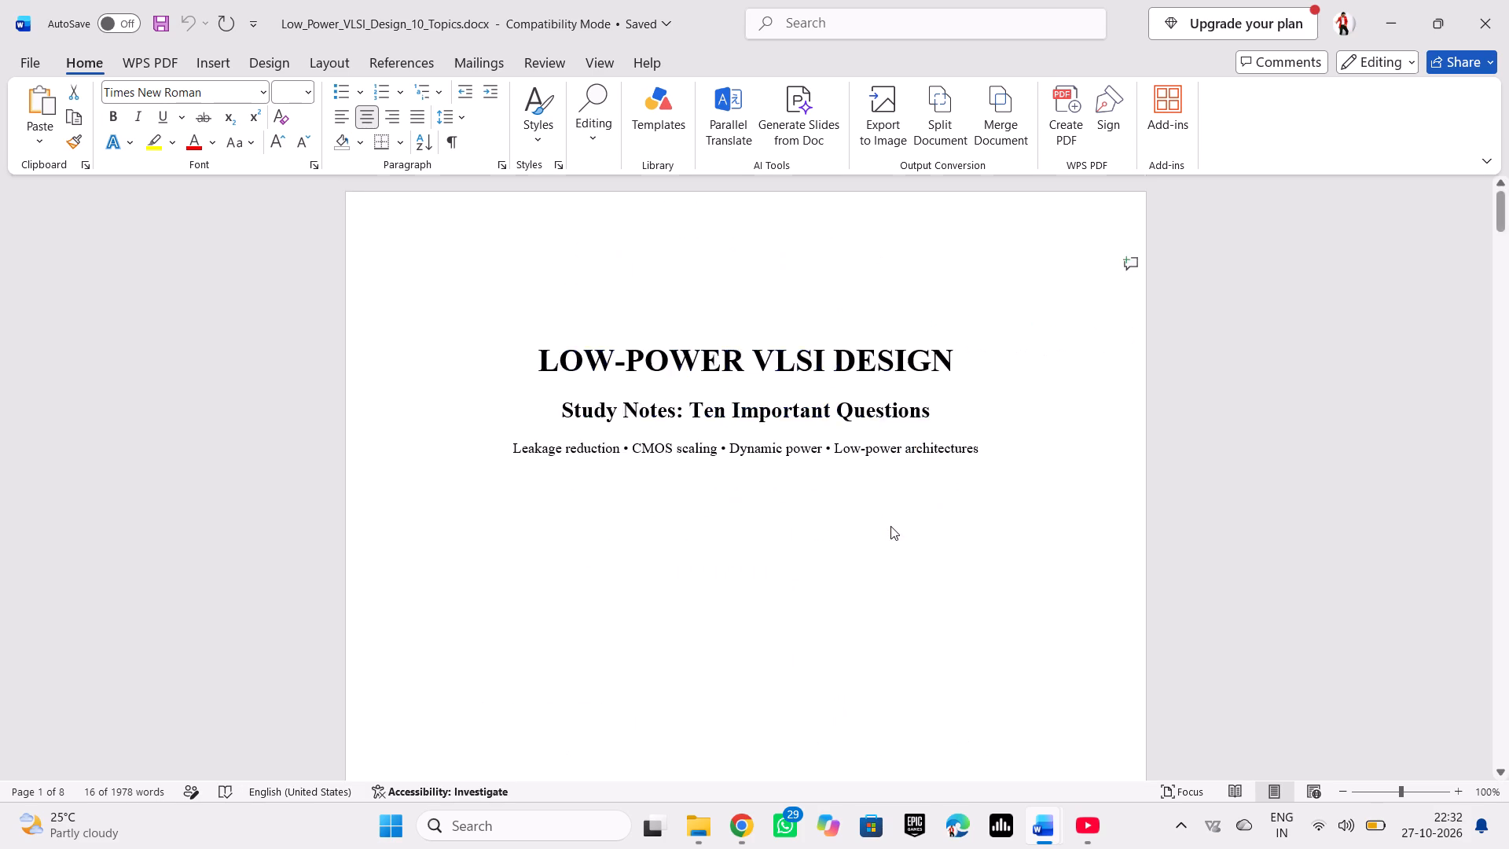
scroll(886, 447, "right", 1)
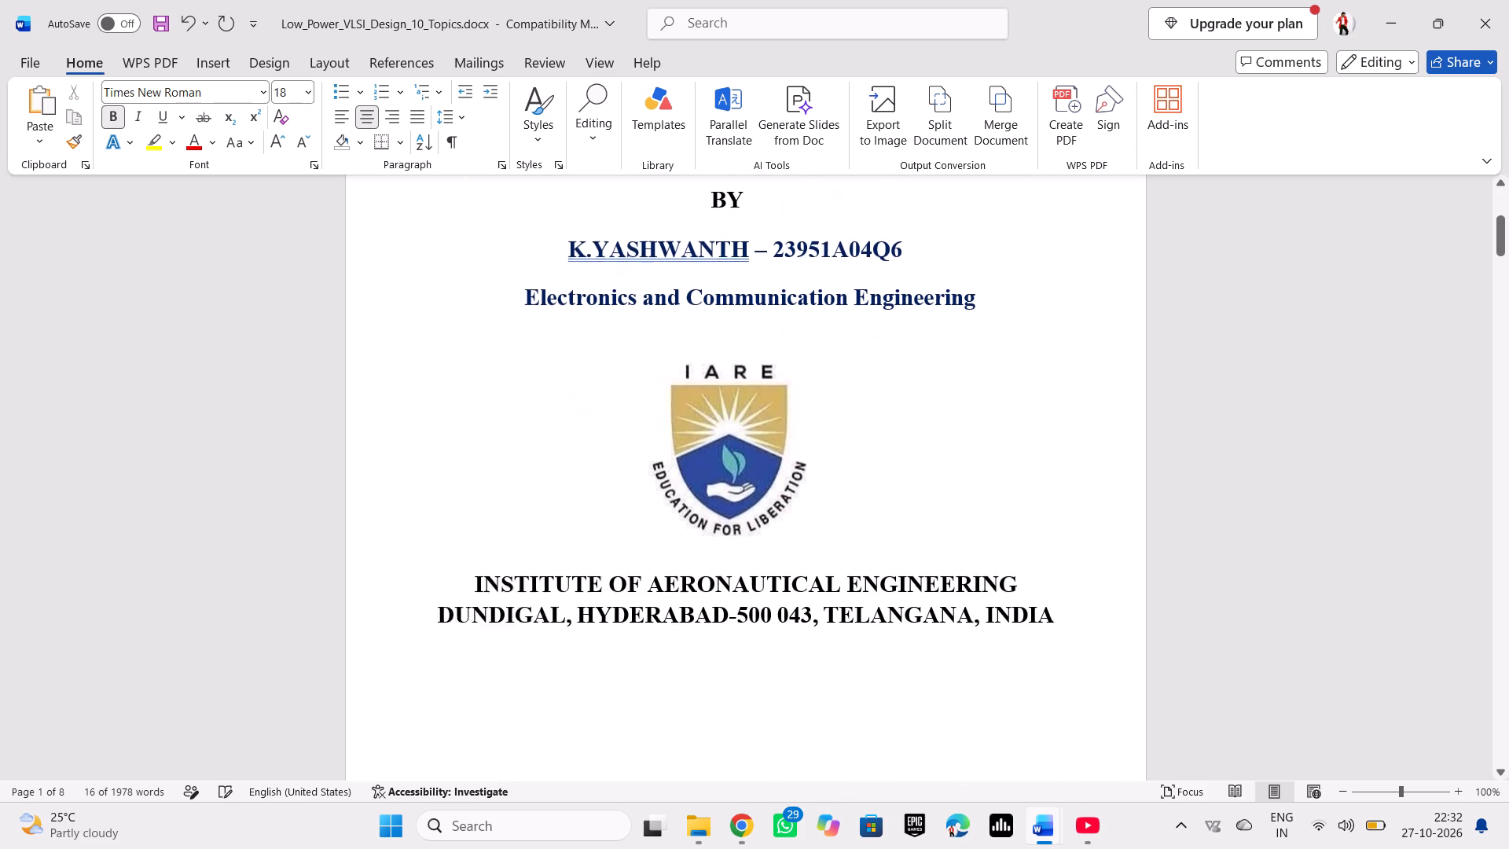
scroll(886, 447, "right", 1)
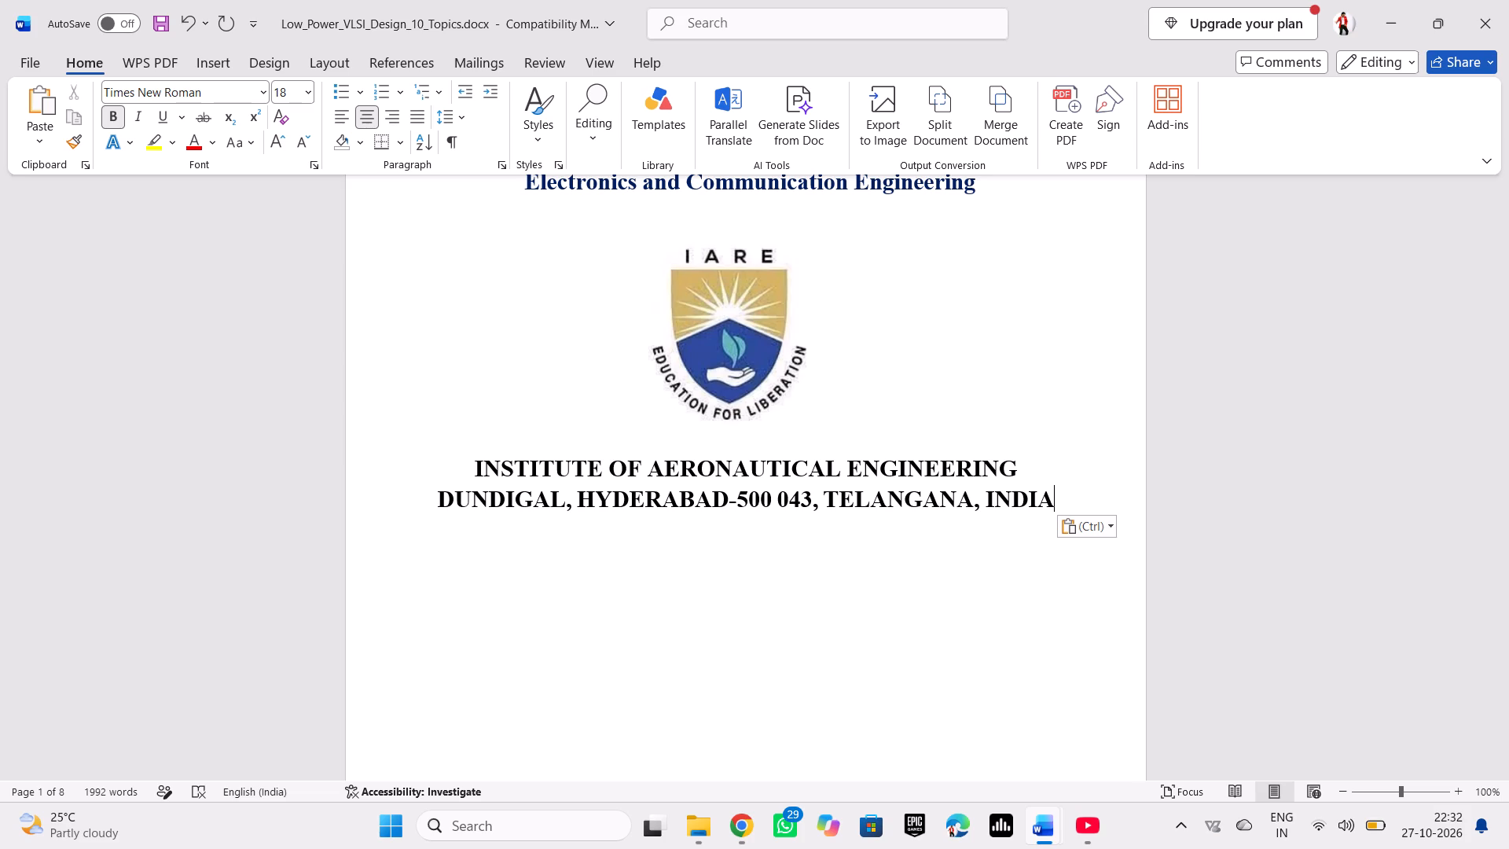
Switch back to Microwave_Engineering_Assignment.docx and close it.
key("alt+Tab")
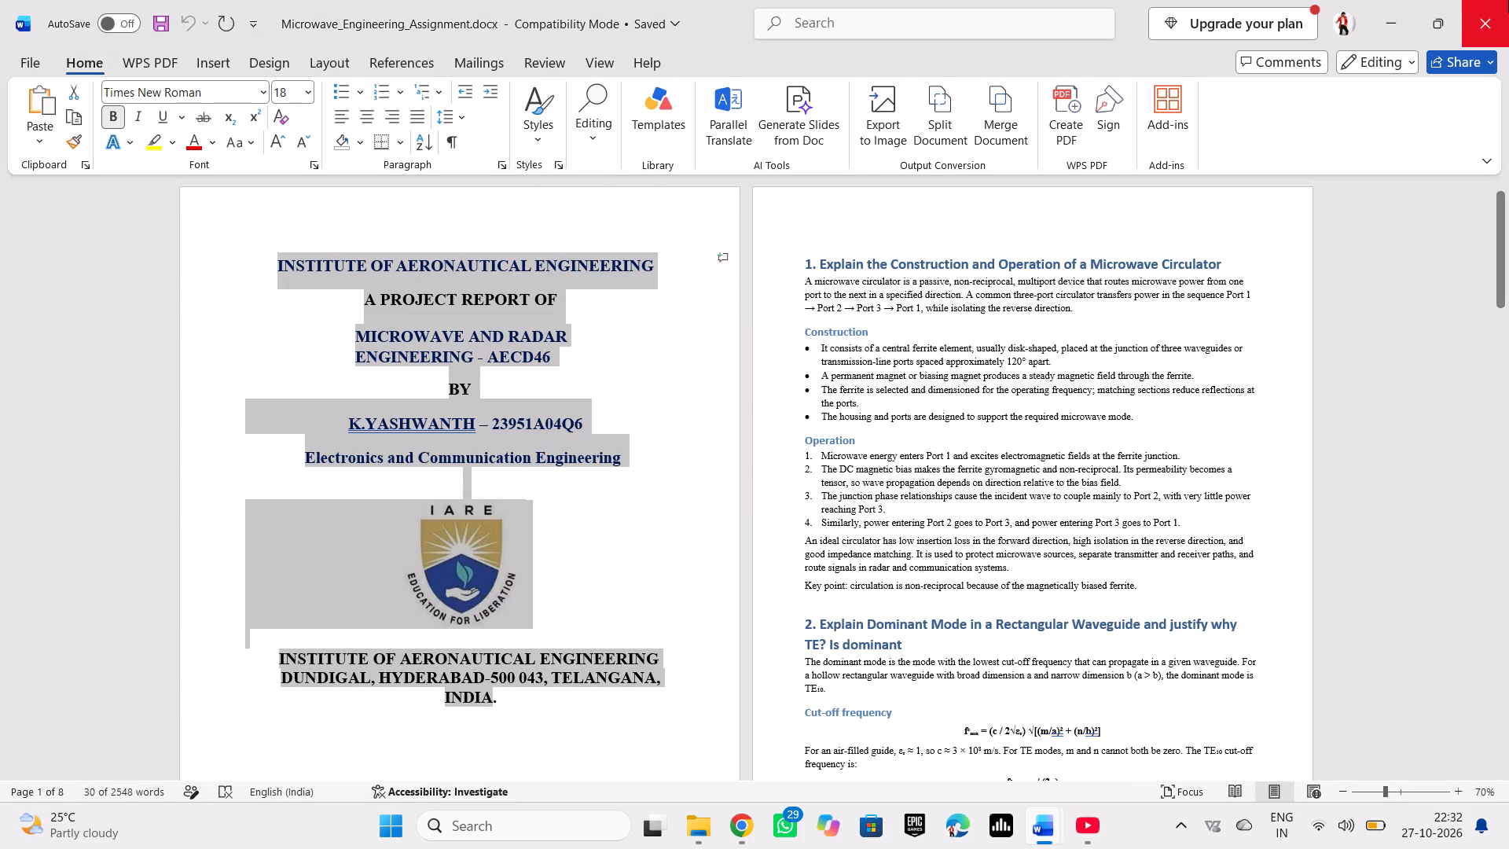
left_click(1508, 4)
Go through the open windows to Chrome and close the YouTube window.
key("alt+Tab")
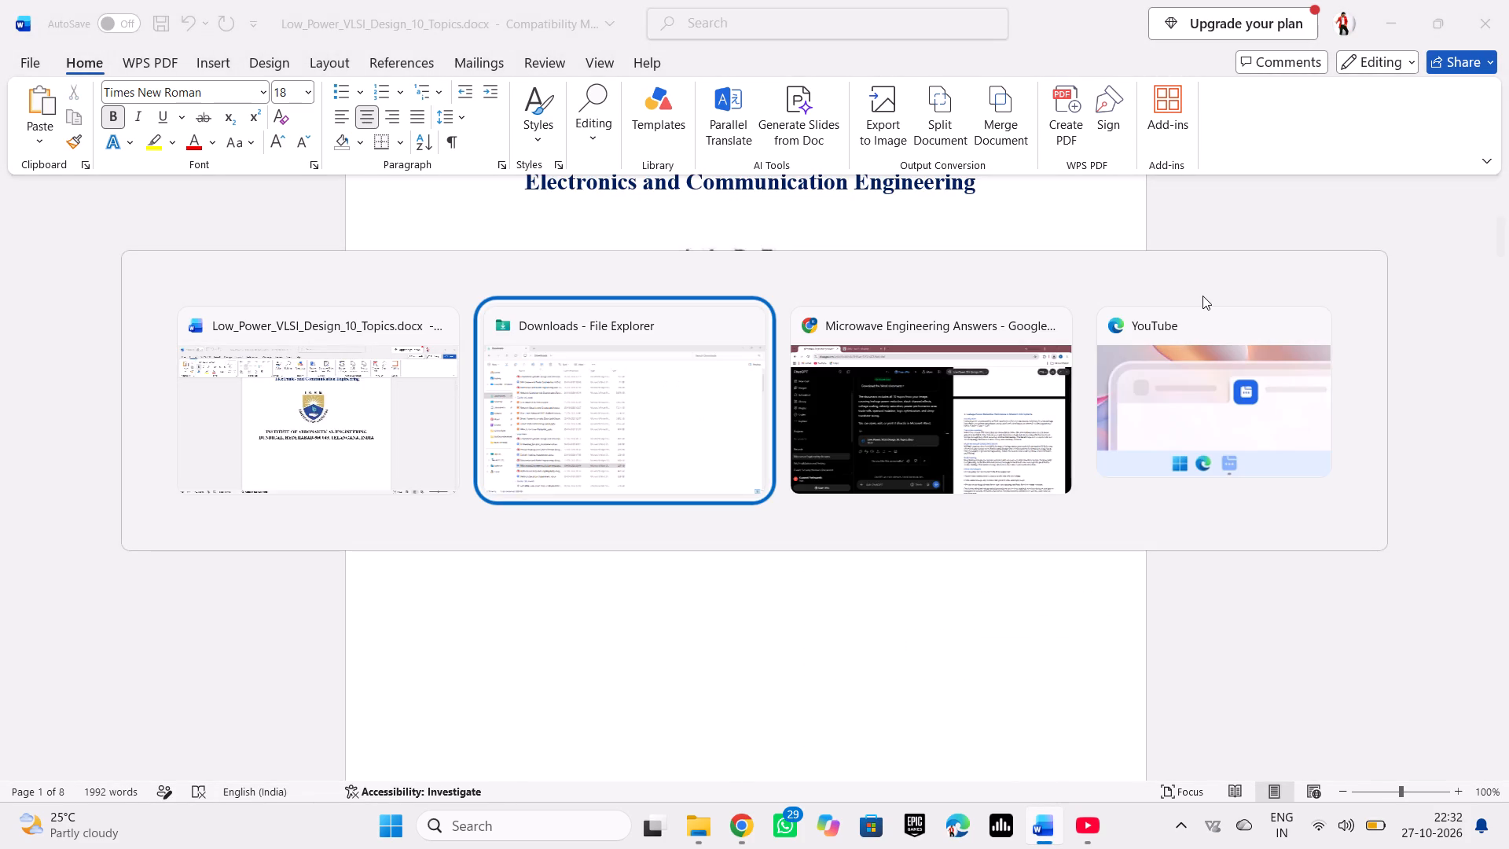
key("alt+Tab")
key("alt+Tab")
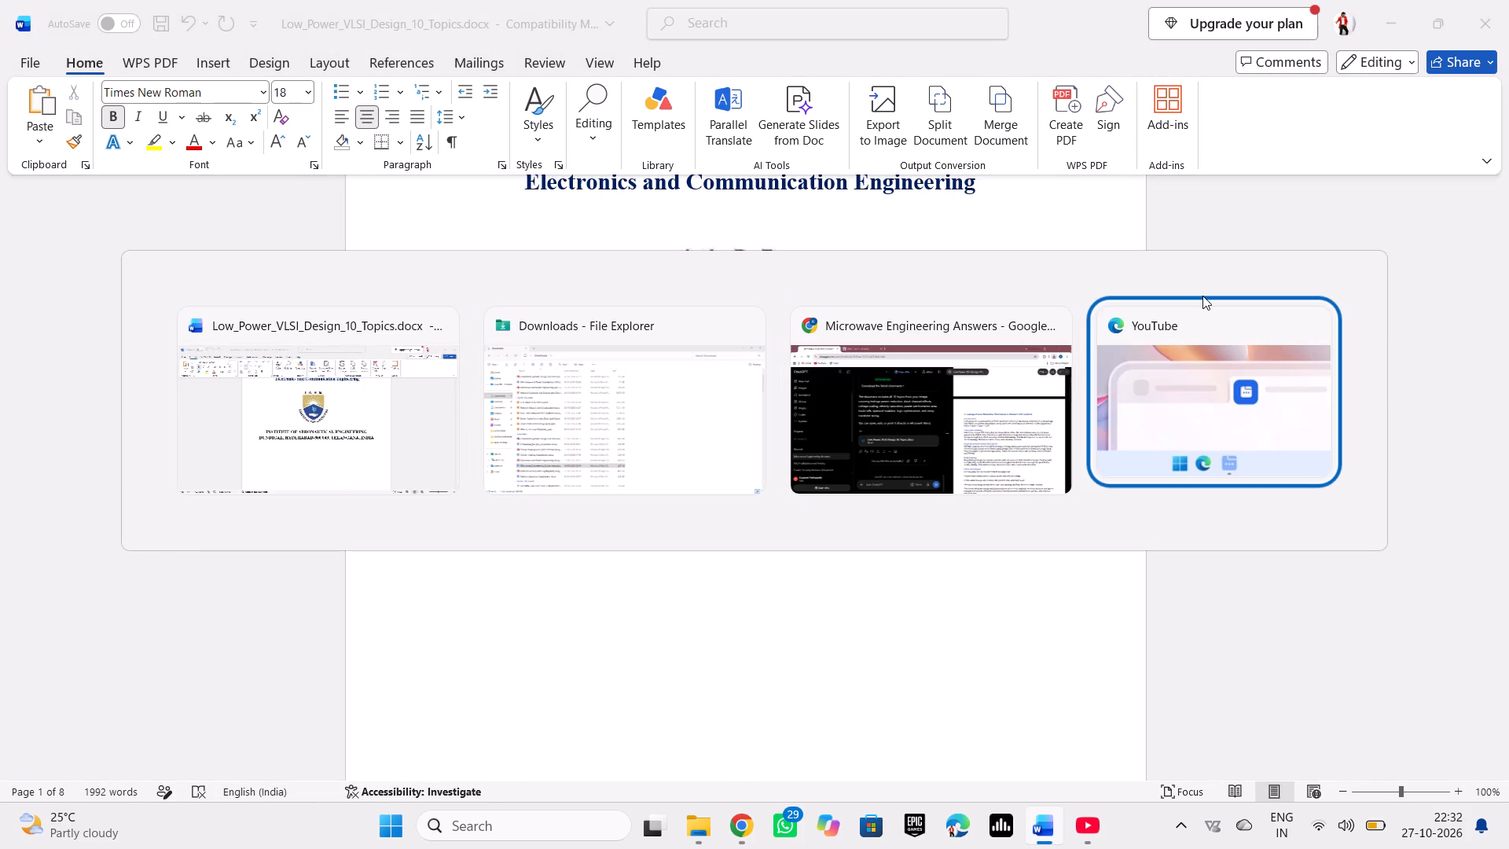
key("alt+Tab")
key("alt+Tab")
key("alt+Tab")
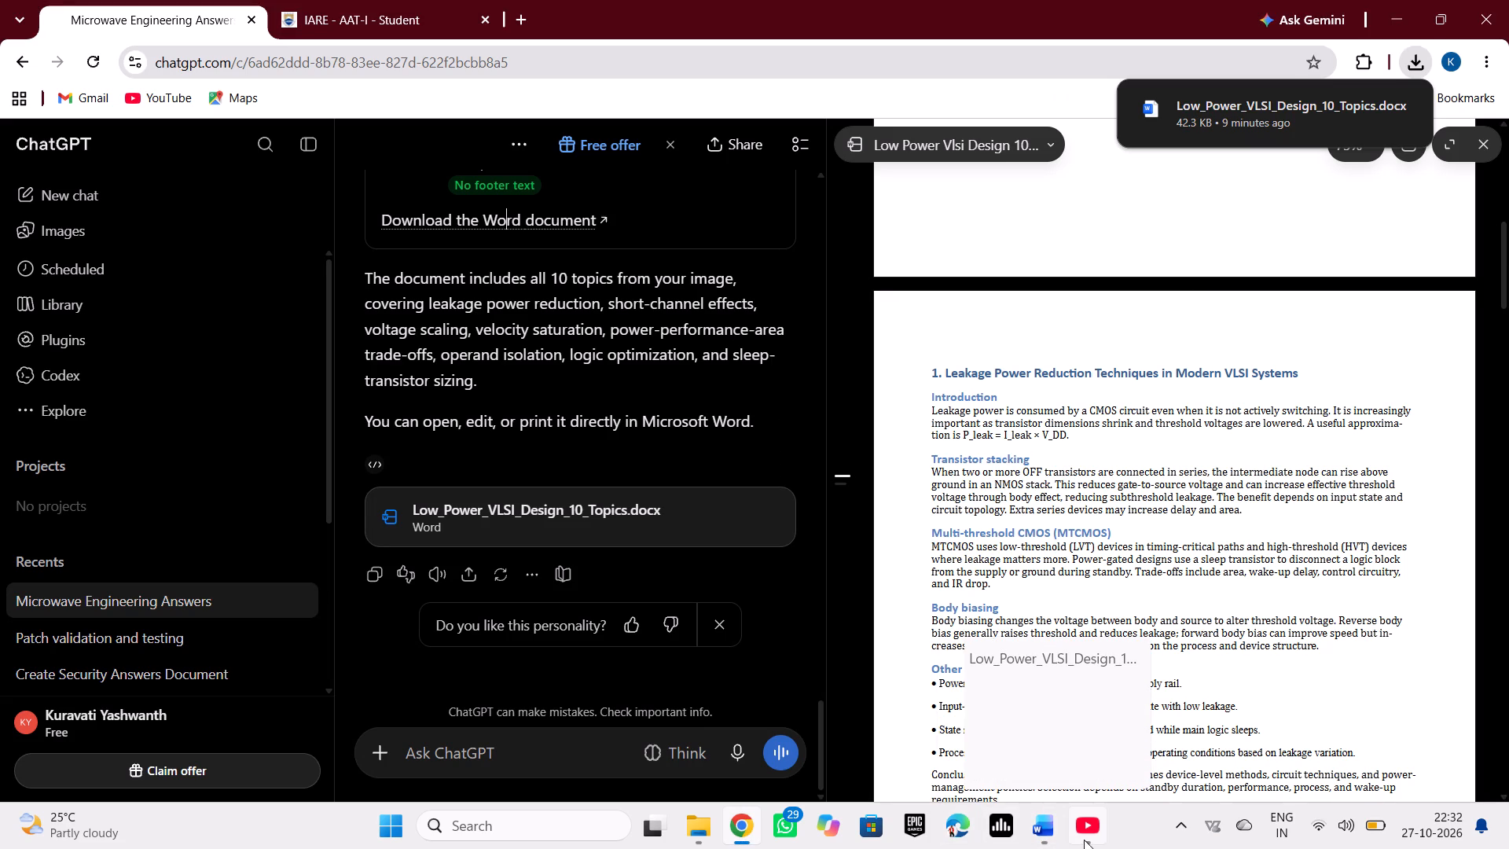
left_click(1165, 645)
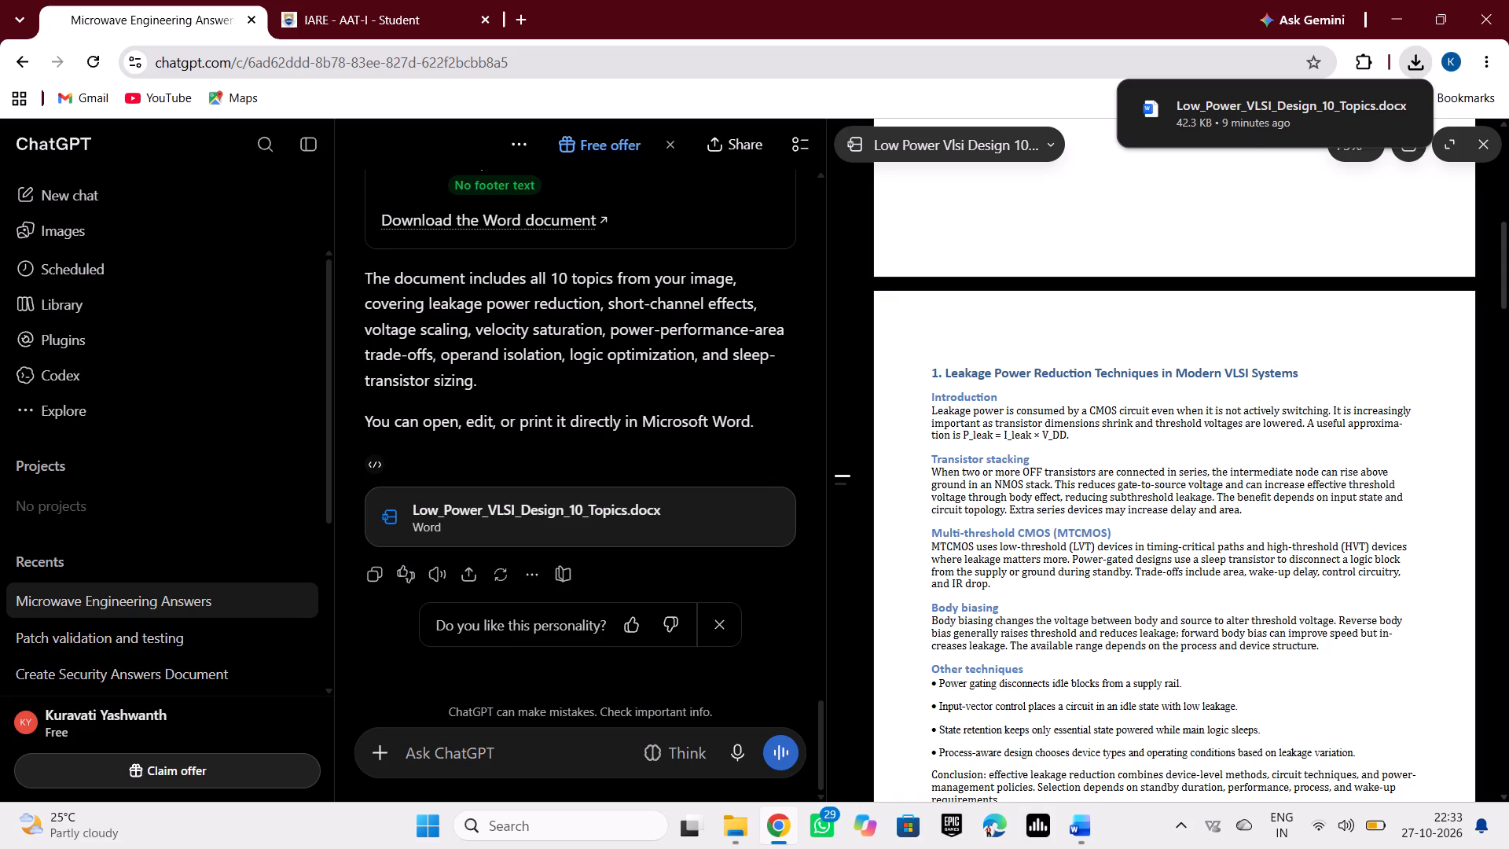
Look up the Low Power VLSI Circuits code on the Samvidha AAT-I page and change the Word cover page's course code to AECD53.
left_click(413, 0)
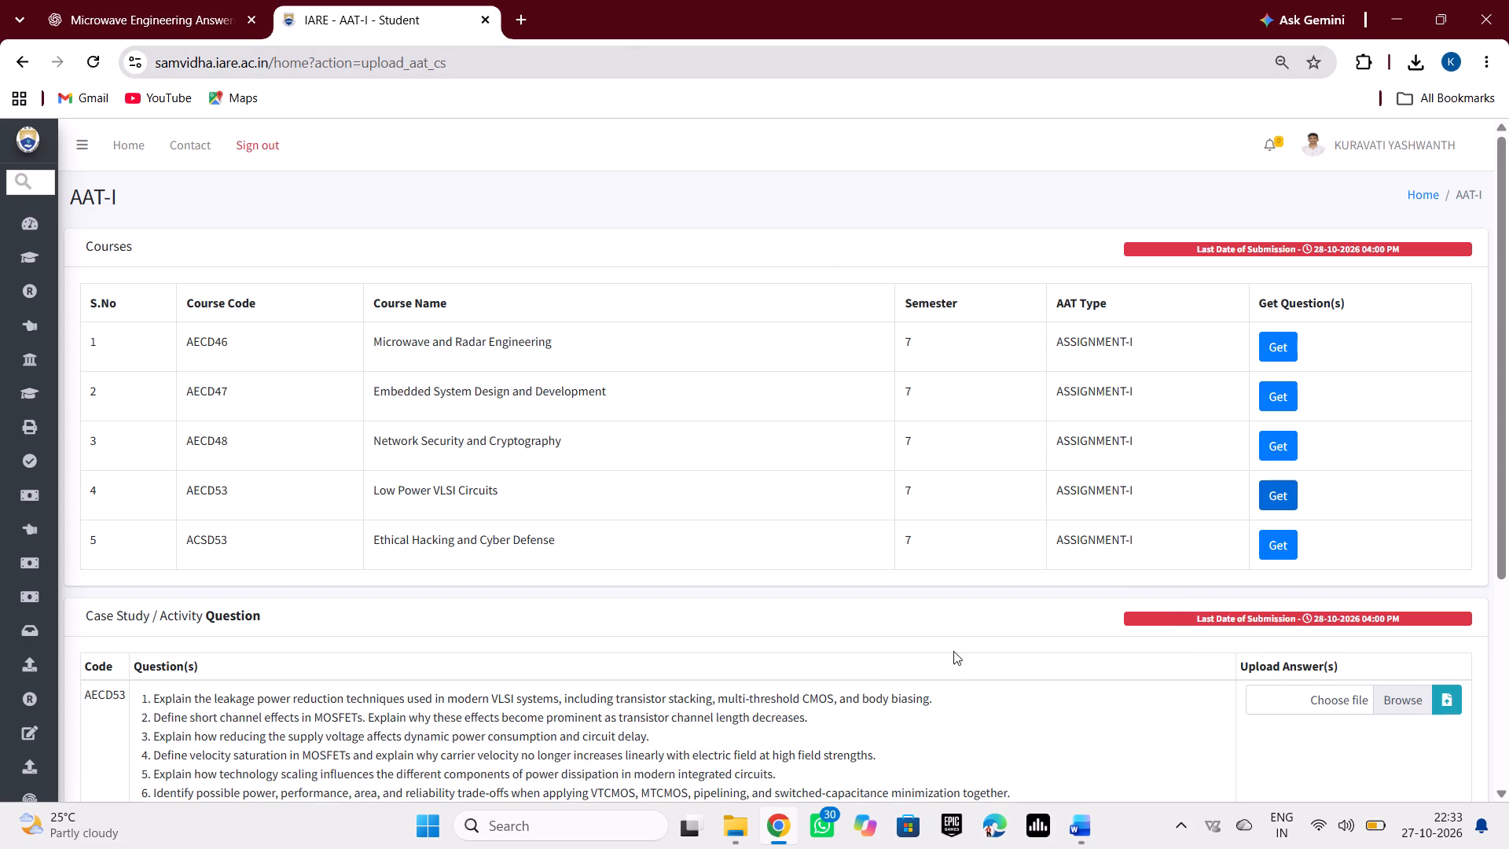
scroll(955, 637, "down", 1)
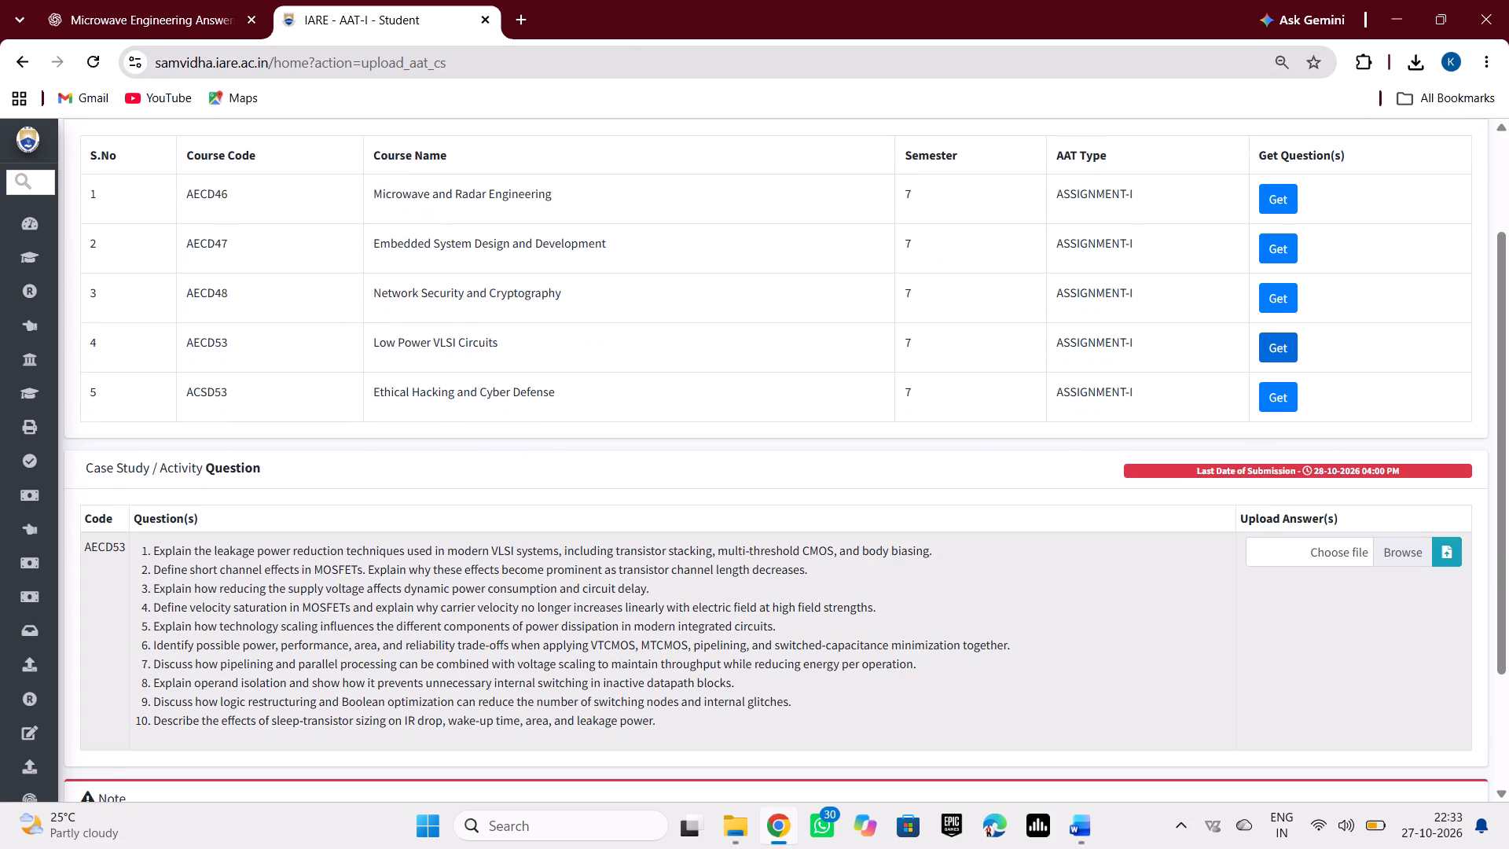
key("alt+Tab")
scroll(798, 419, "up", 3)
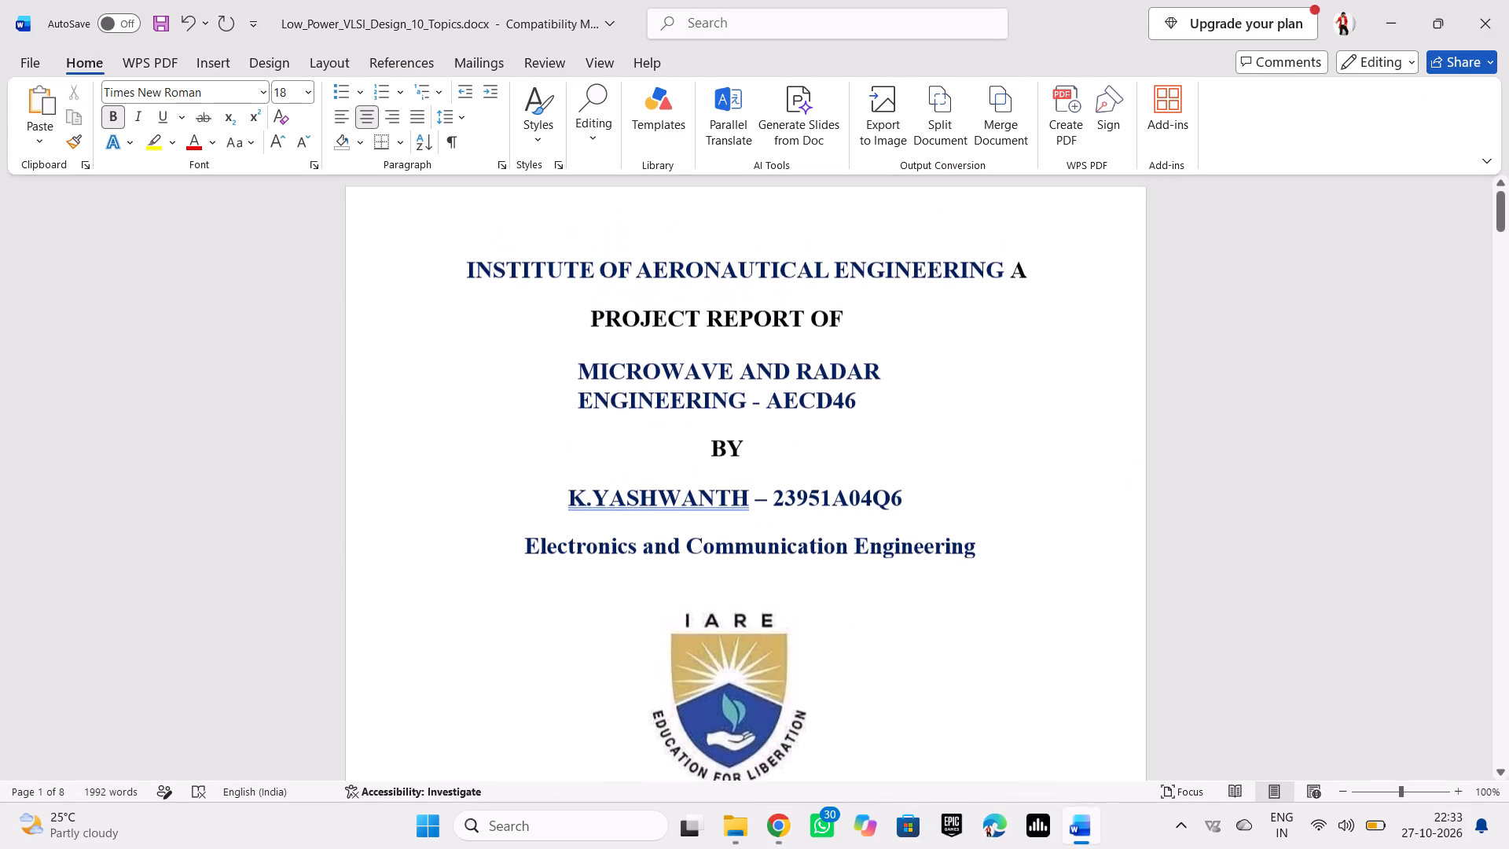
left_click(853, 406)
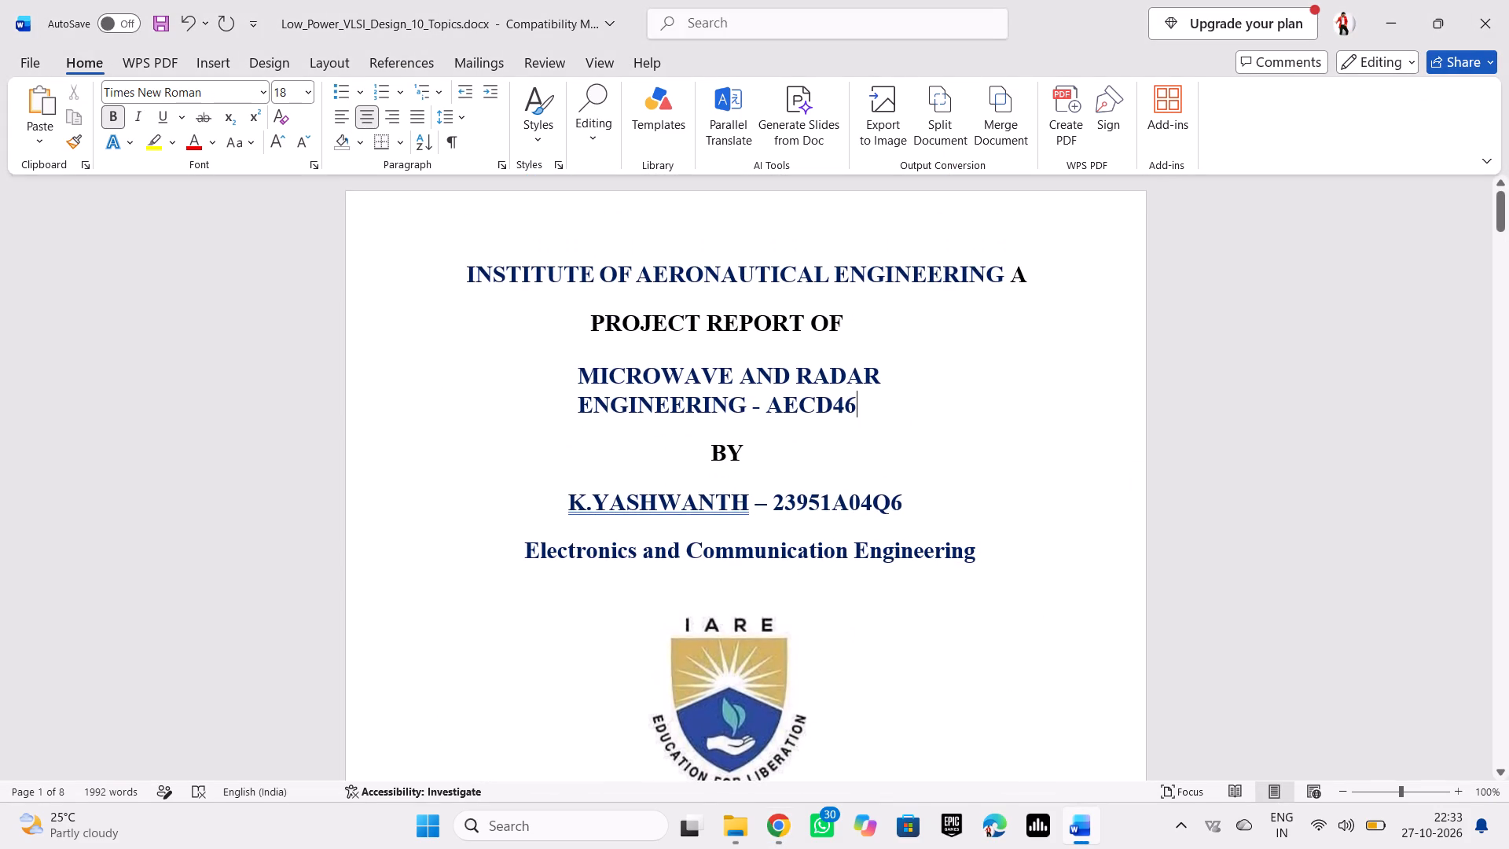
key("BackSpace")
key("BackSpace")
type("53")
Replace the course name before the code on the cover page with LOW POWER VLSI CIRCUITS, checking it against the AAT-I page.
key("alt+Tab")
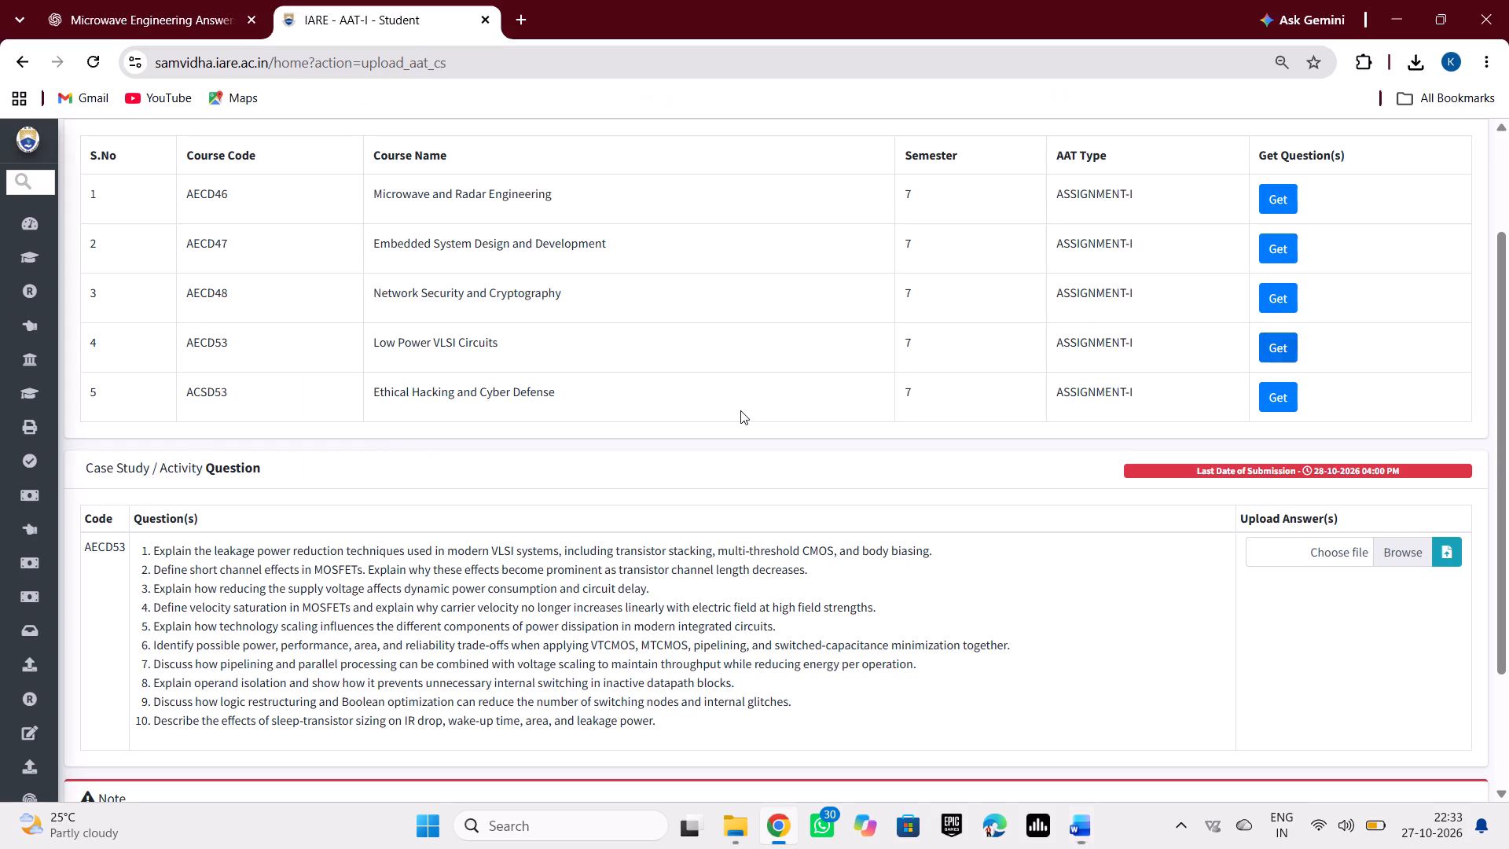
key("alt+Tab")
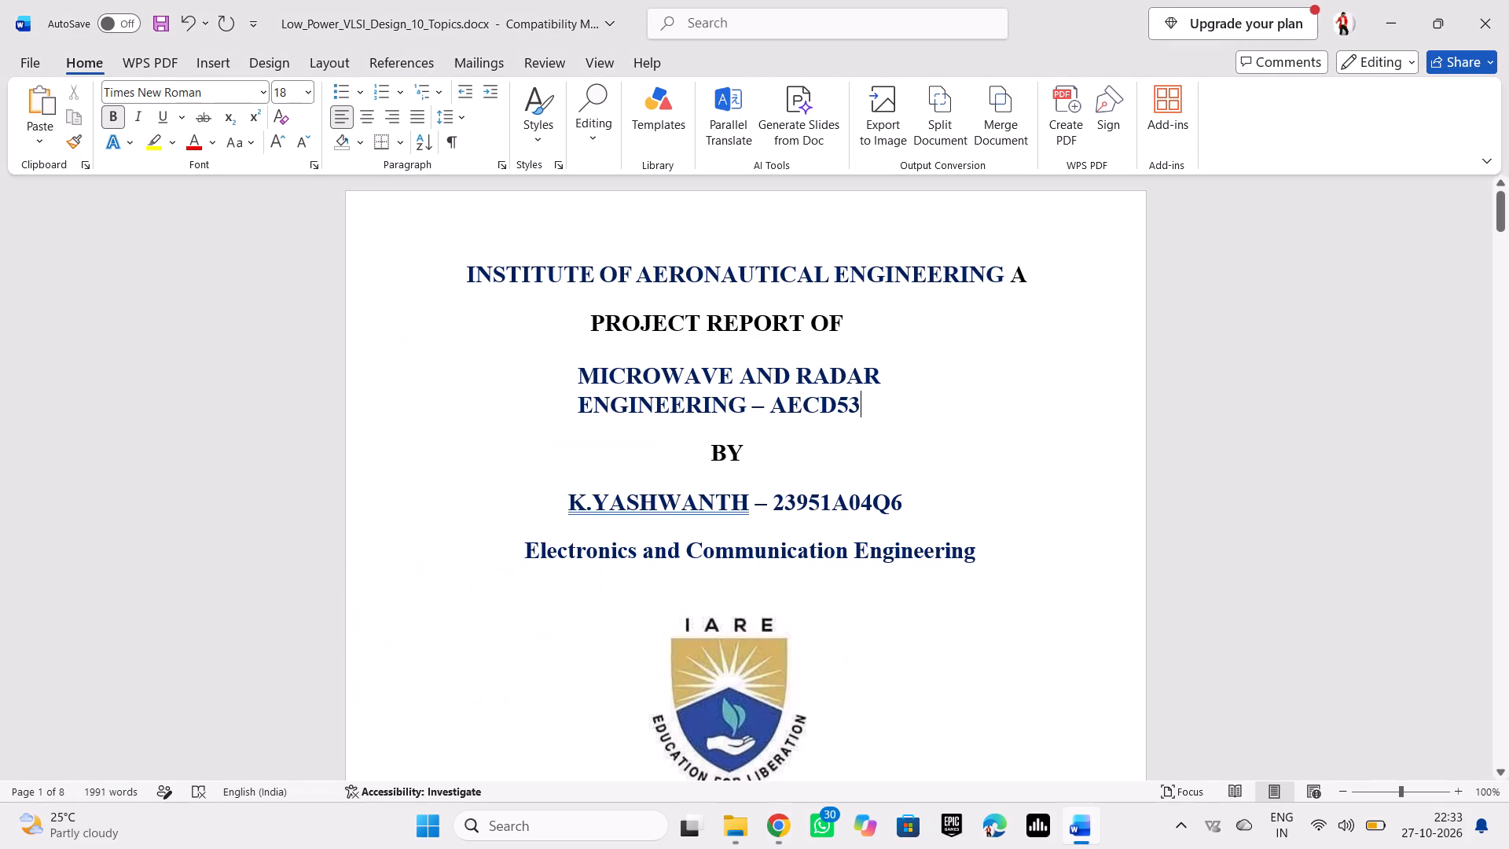
left_click(742, 410)
key("BackSpace")
key("BackSpace")
key("BackSpace")
key("BackSpace")
key("BackSpace")
key("BackSpace")
key("BackSpace")
key("BackSpace")
key("BackSpace")
key("BackSpace")
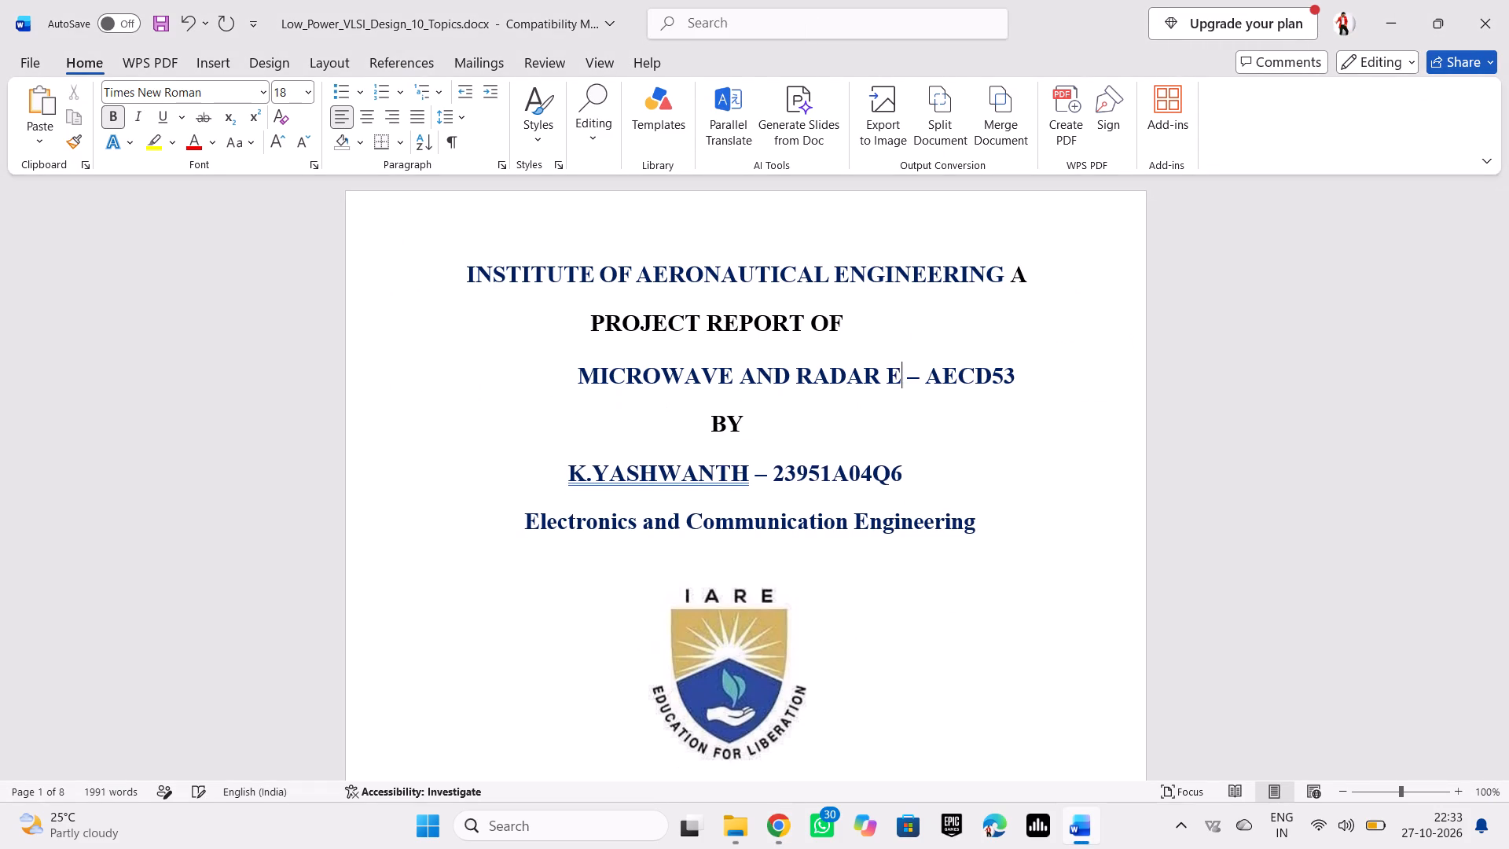
key("BackSpace")
key("BackSpace")
key("BackSpace")
key("BackSpace")
key("BackSpace")
key("BackSpace")
key("BackSpace")
key("BackSpace")
key("BackSpace")
key("BackSpace")
key("BackSpace")
key("BackSpace")
key("BackSpace")
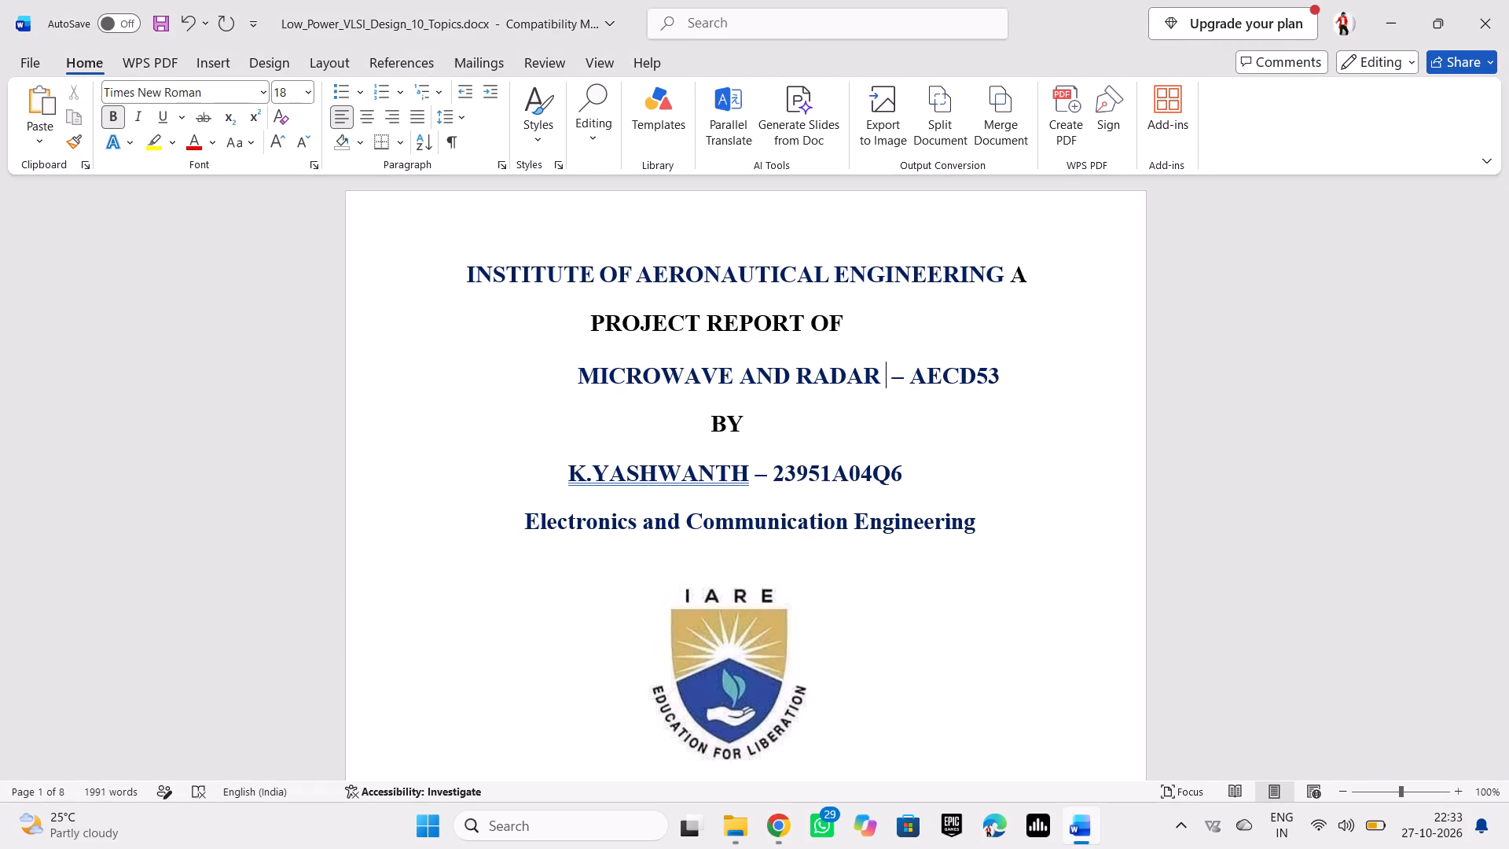
key("BackSpace")
key("BackSpace")
key("BackSpace")
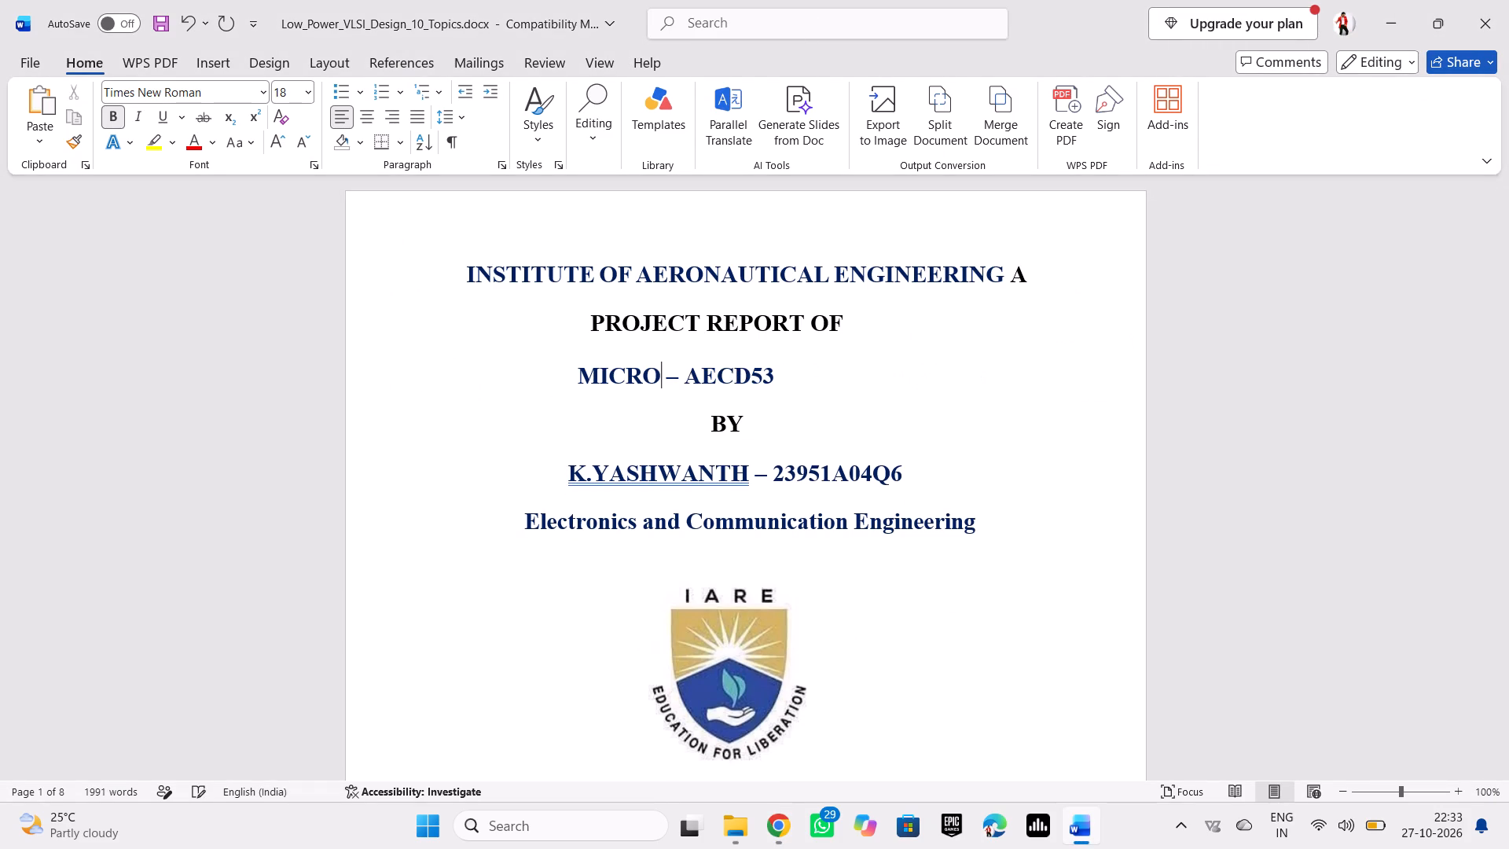
key("BackSpace")
key("BackSpace")
key("BackSpace")
key("BackSpace")
key("BackSpace")
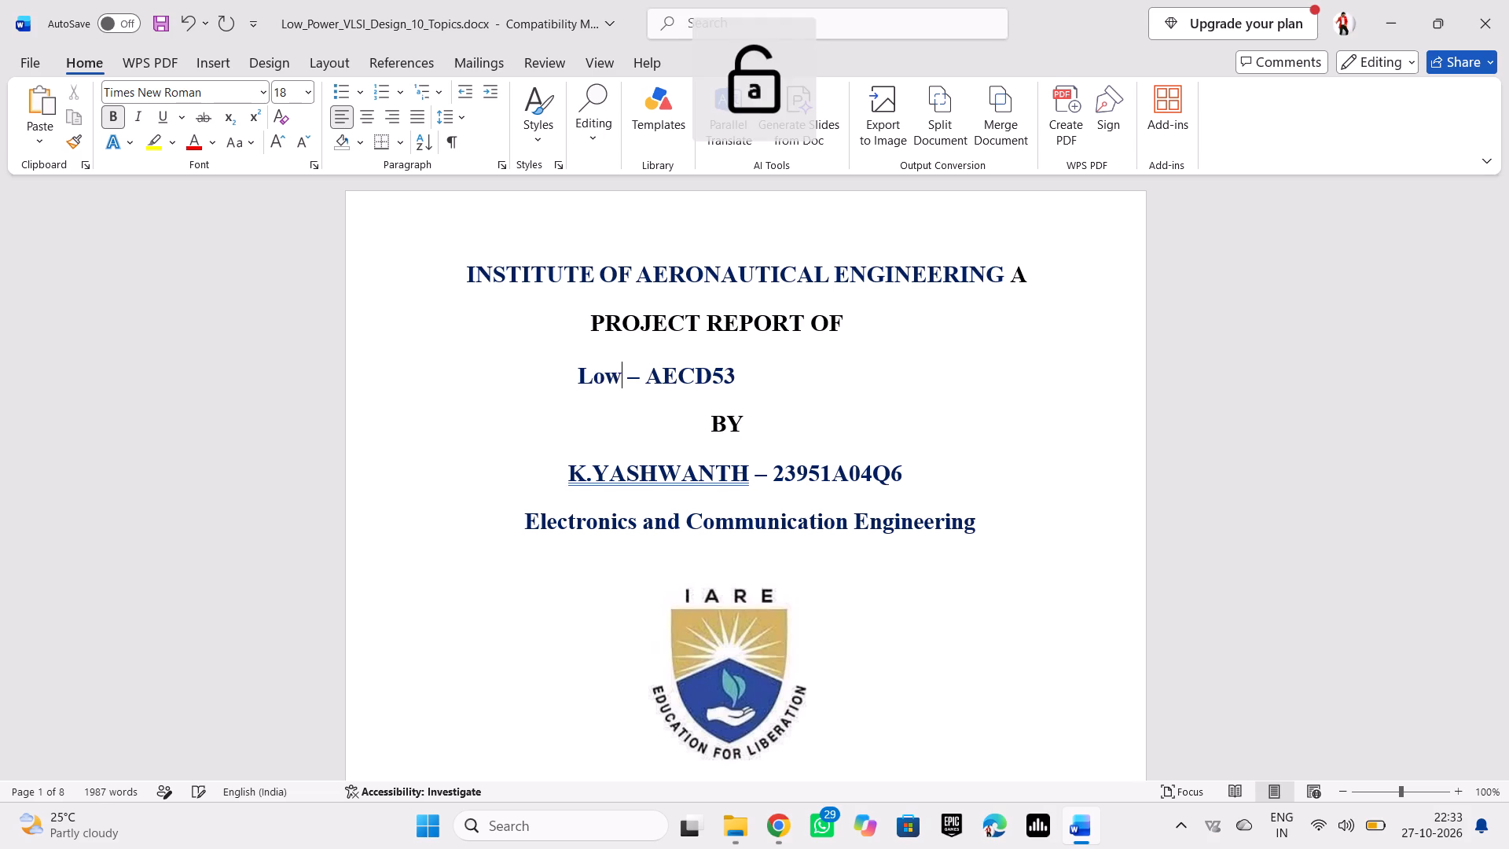
key("BackSpace")
key("BackSpace")
key("BackSpace")
type("OW POWER")
key("alt+Tab")
key("alt+Tab")
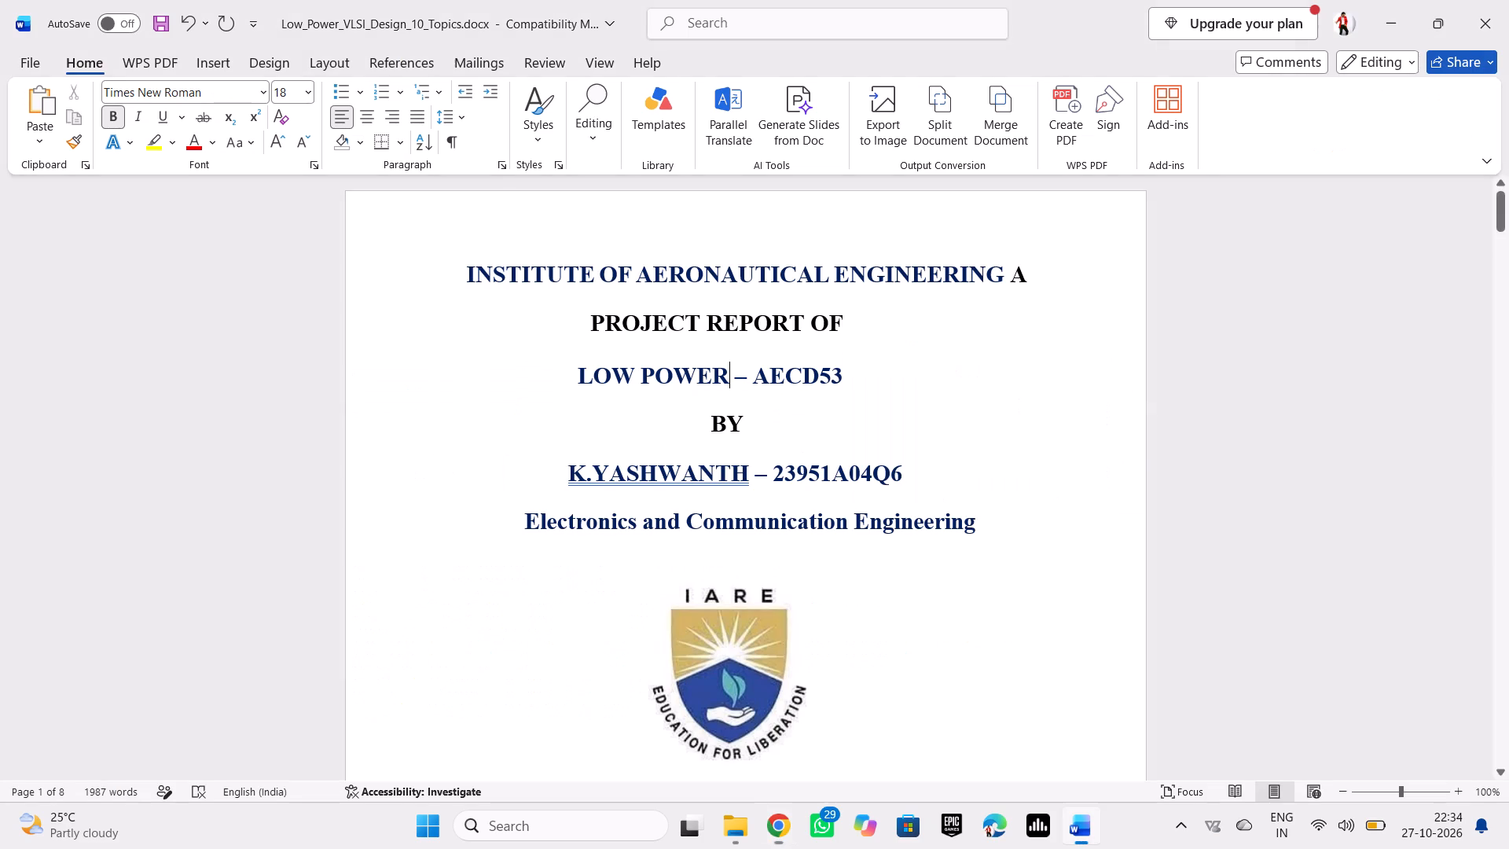
key("space")
type("VLSI")
key("space")
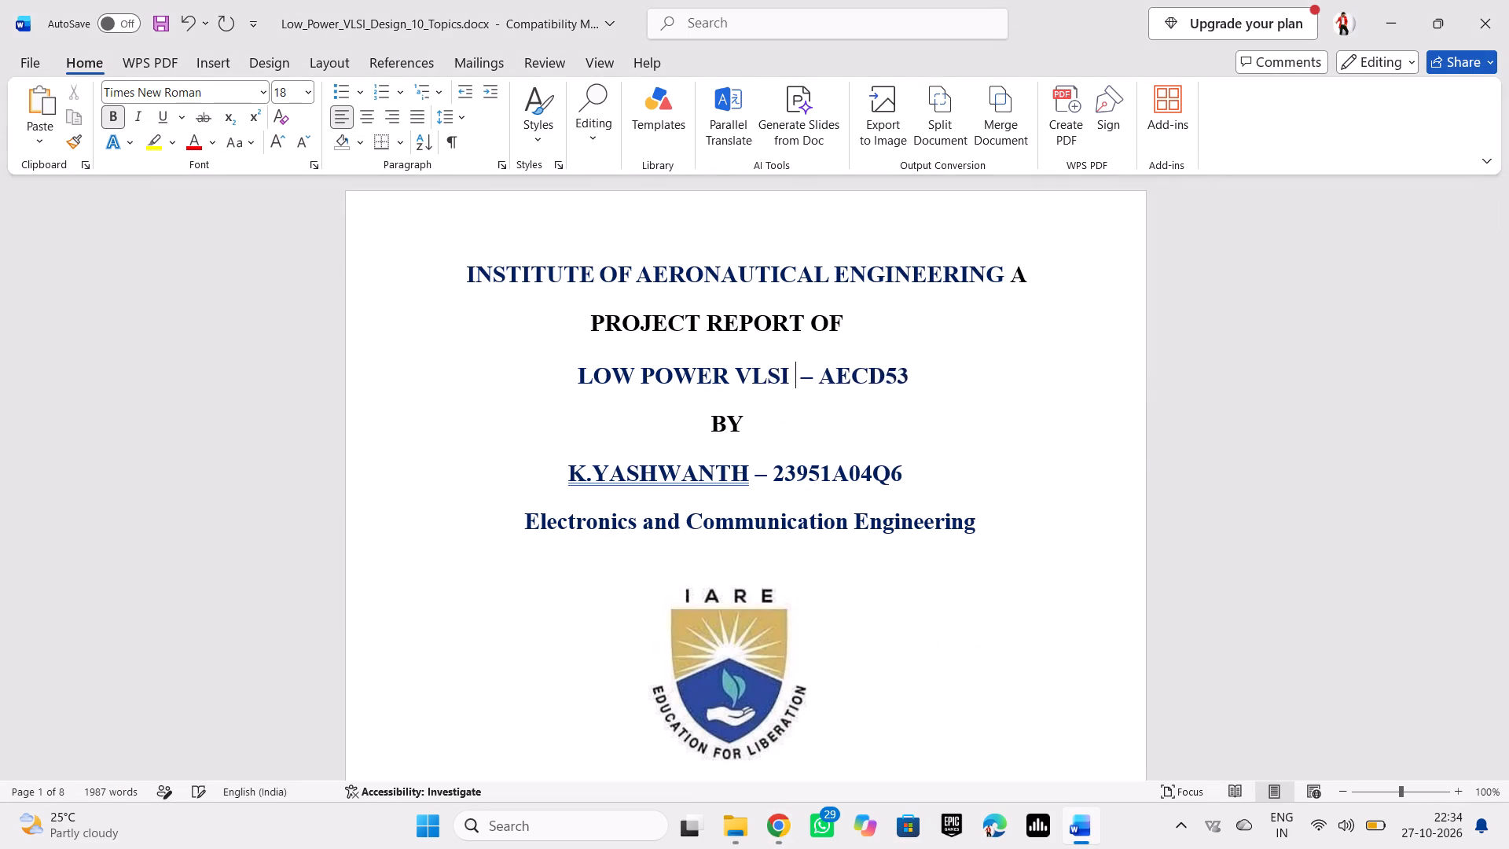
key("alt+Tab")
key("alt+Tab")
type("CIRCUITS")
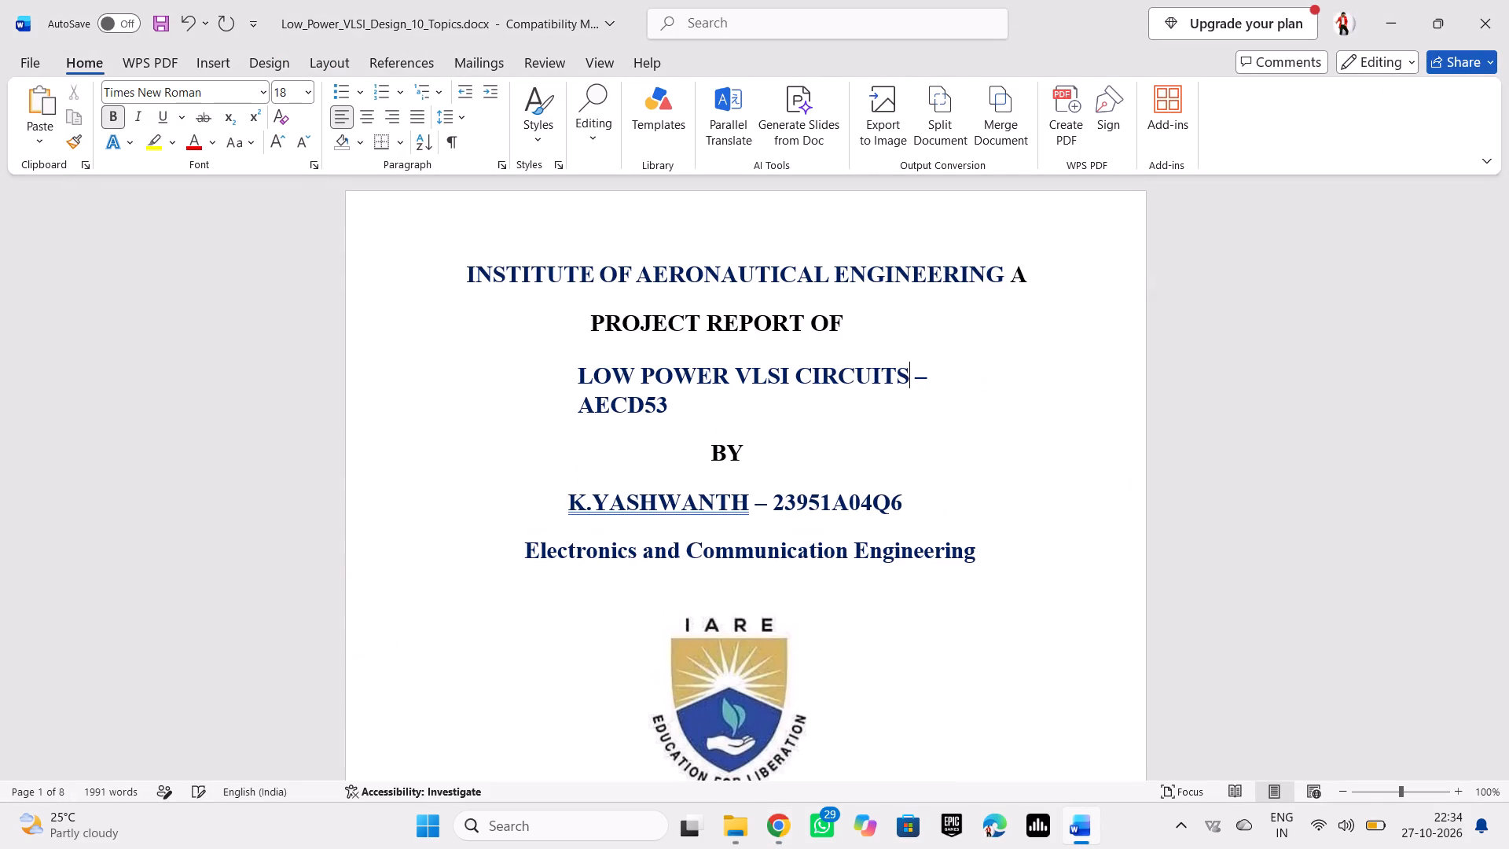
Break the cover page's course title before CIRCUITS and indent the new second line by two spaces.
left_click(582, 403)
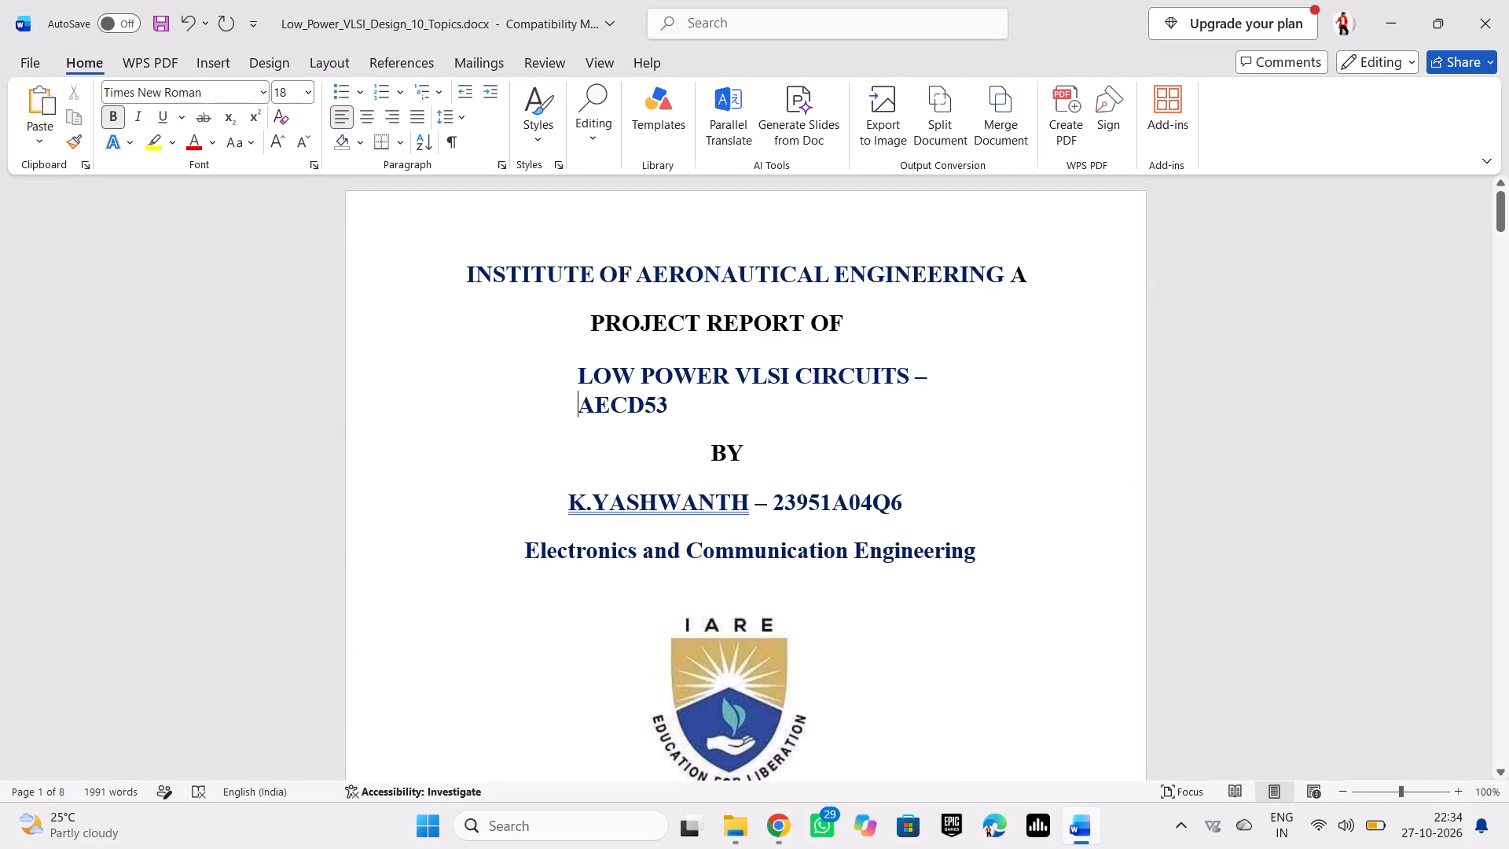
left_click(798, 370)
key("Return")
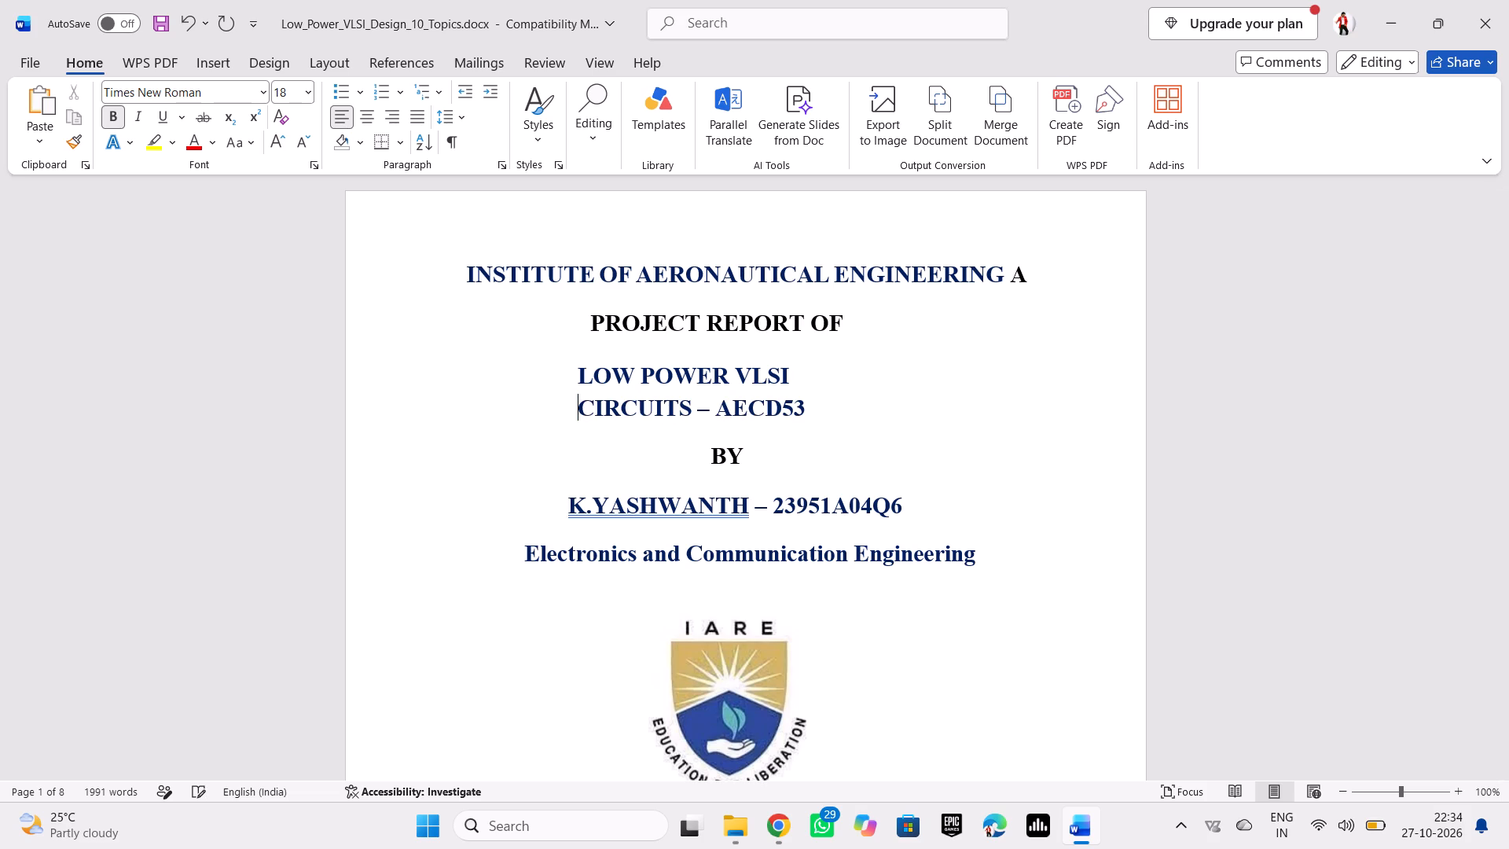
key("space")
key("space")
key("space")
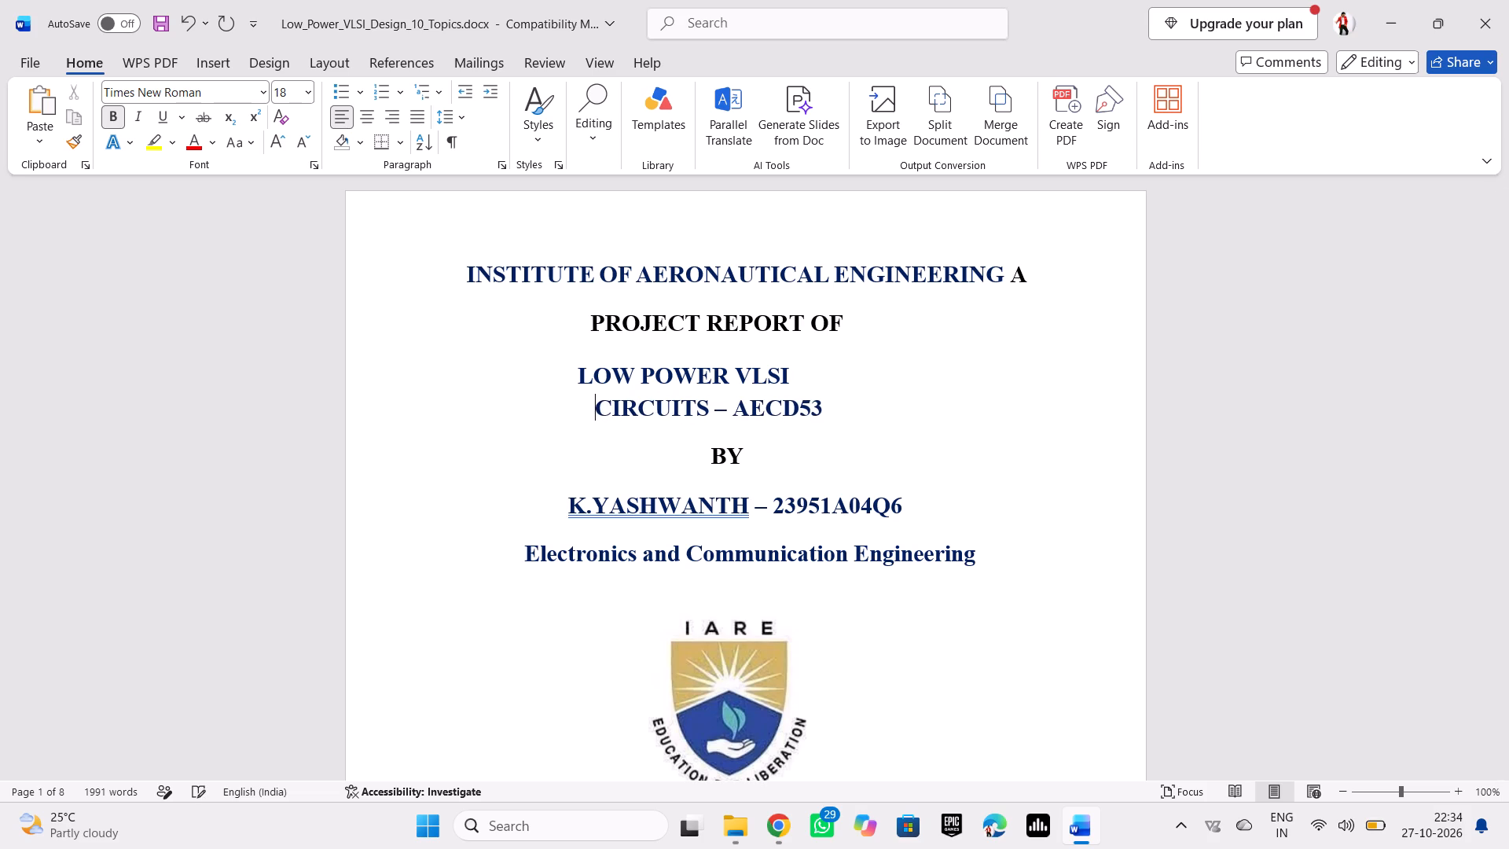
key("space")
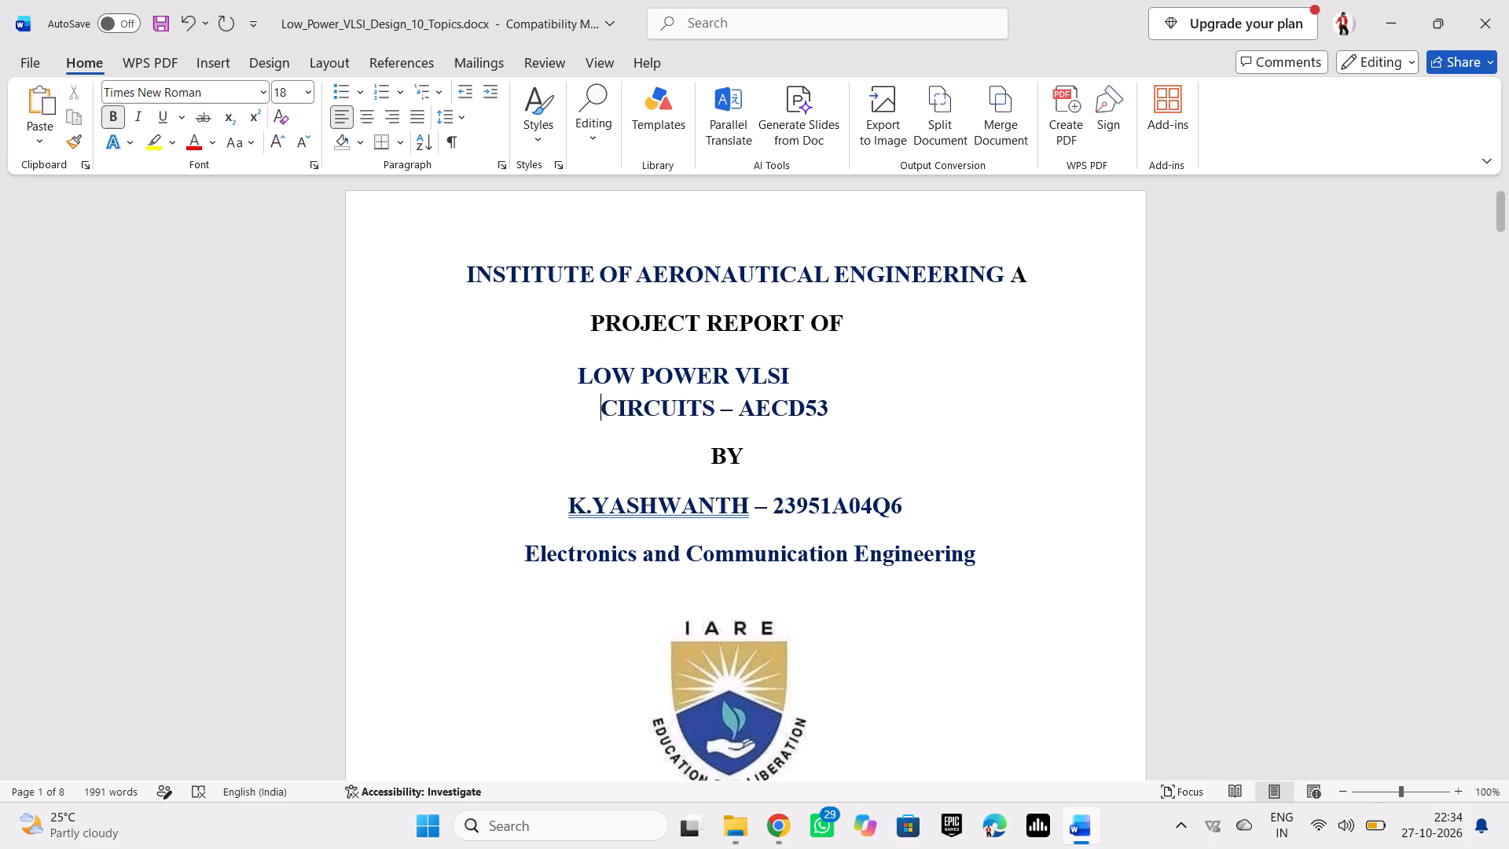
key("space")
key("BackSpace")
key("BackSpace")
key("BackSpace")
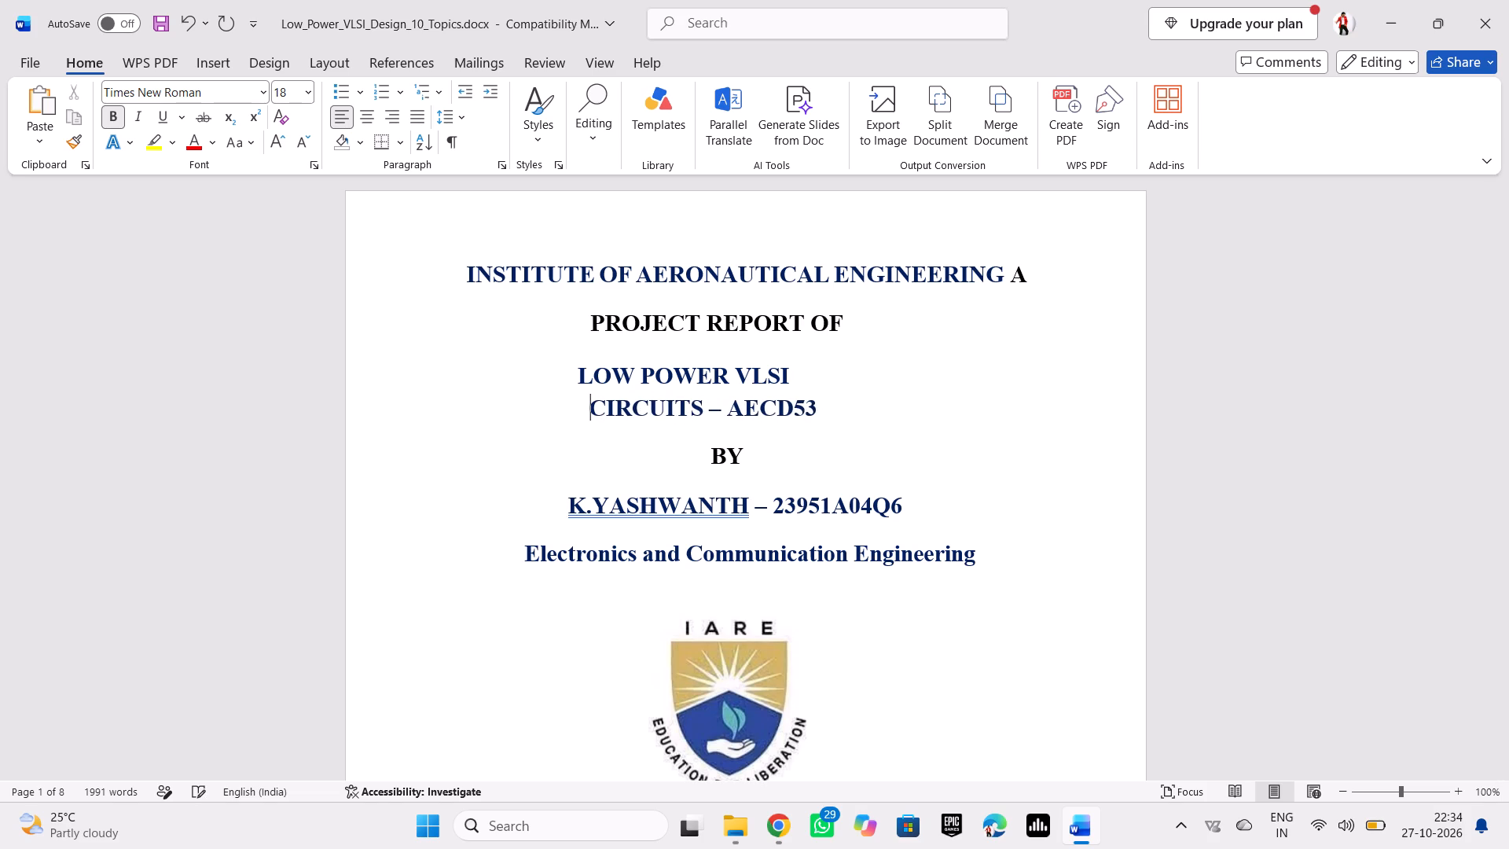
Remove one leading space before CIRCUITS on the second line of the cover page's course title.
key("BackSpace")
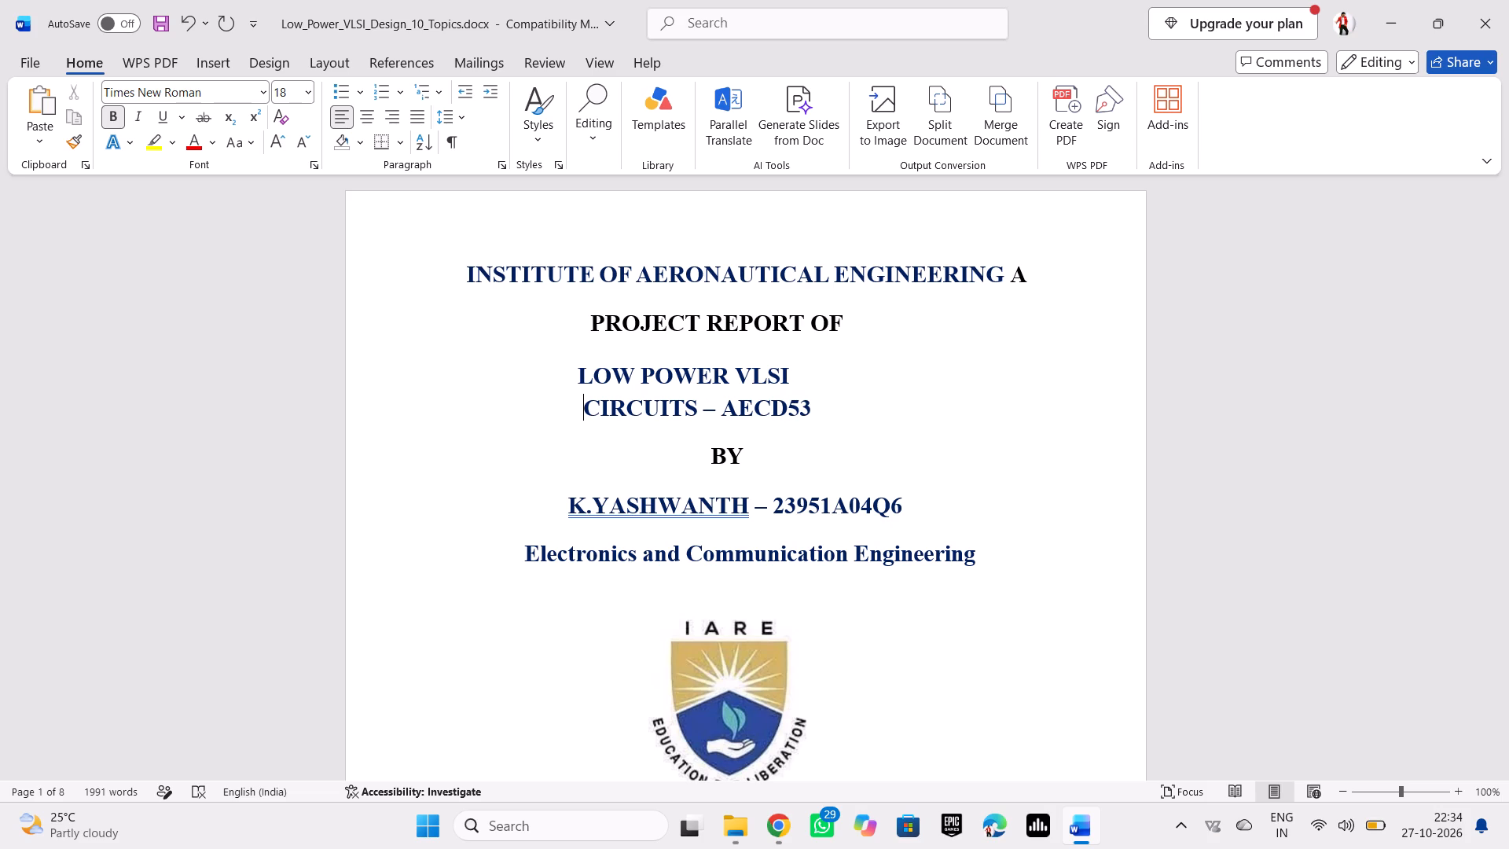
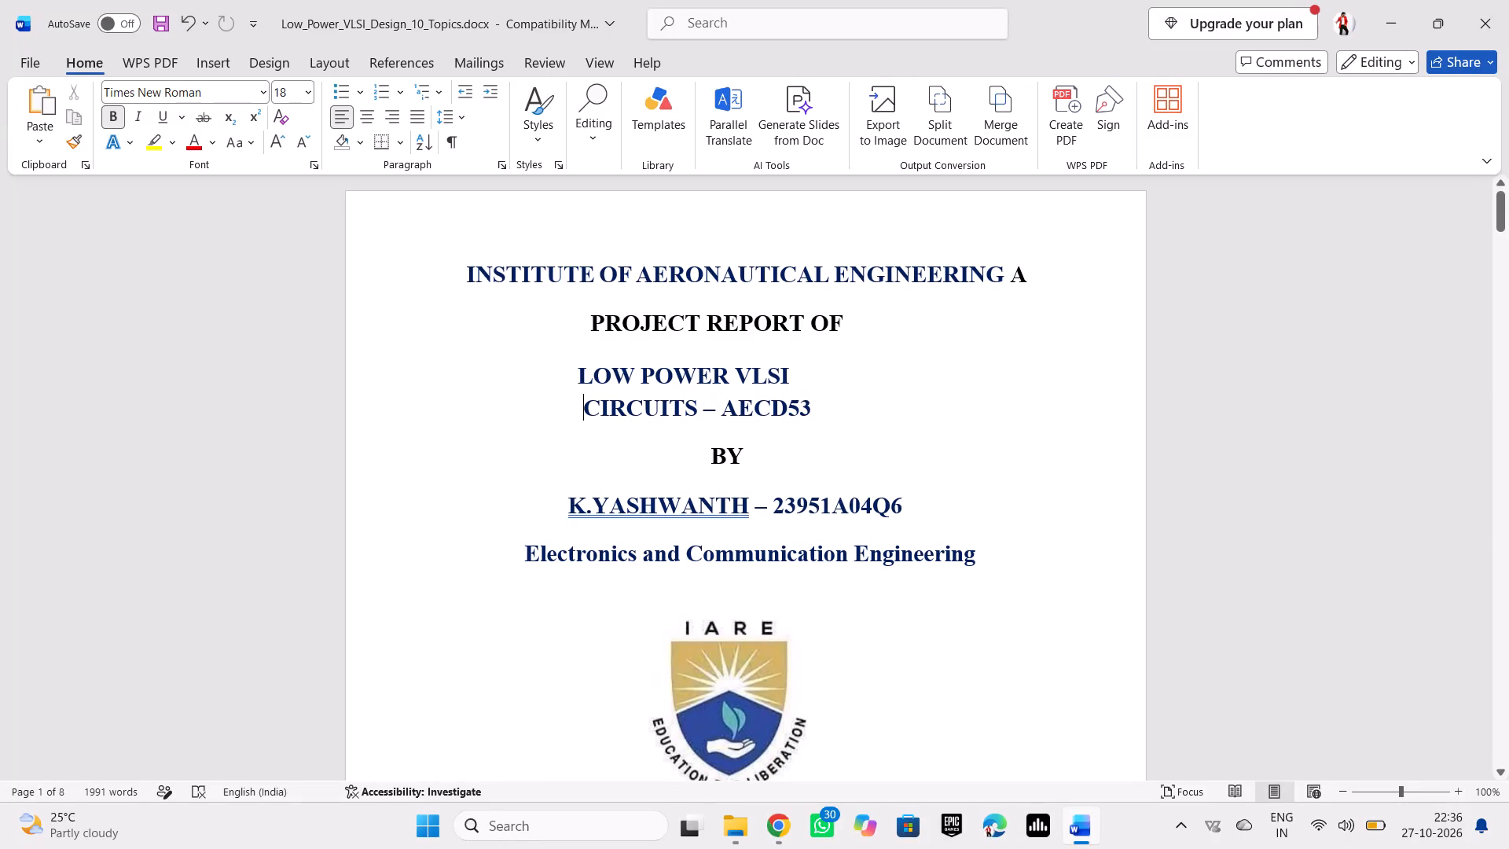
Shift the cover page's course title toward the centre, indenting LOW POWER VLSI by six more spaces and CIRCUITS – AECD53 by four more.
left_click(578, 363)
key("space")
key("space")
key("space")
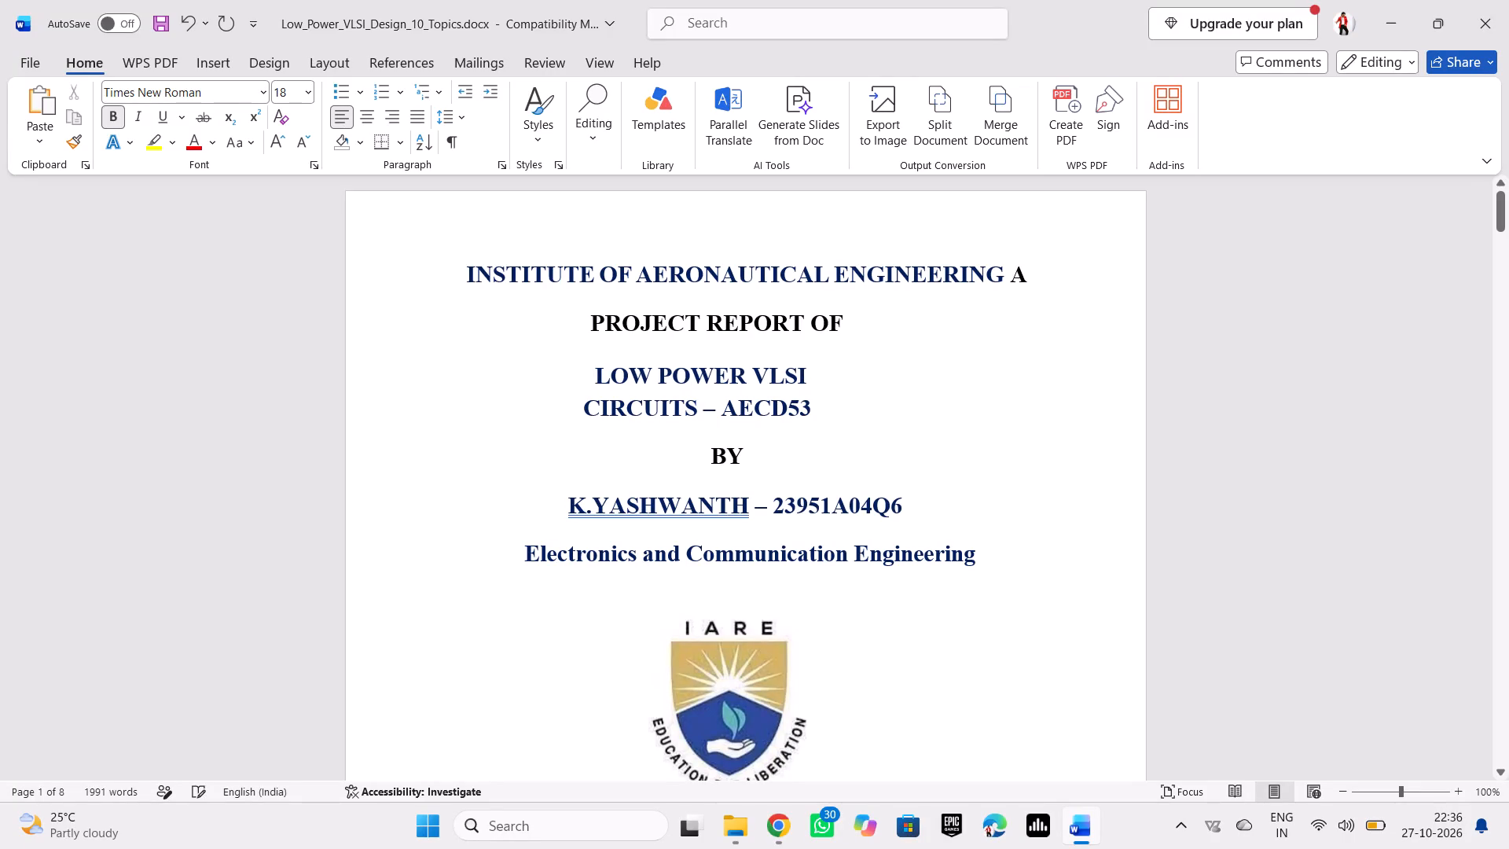
left_click(587, 405)
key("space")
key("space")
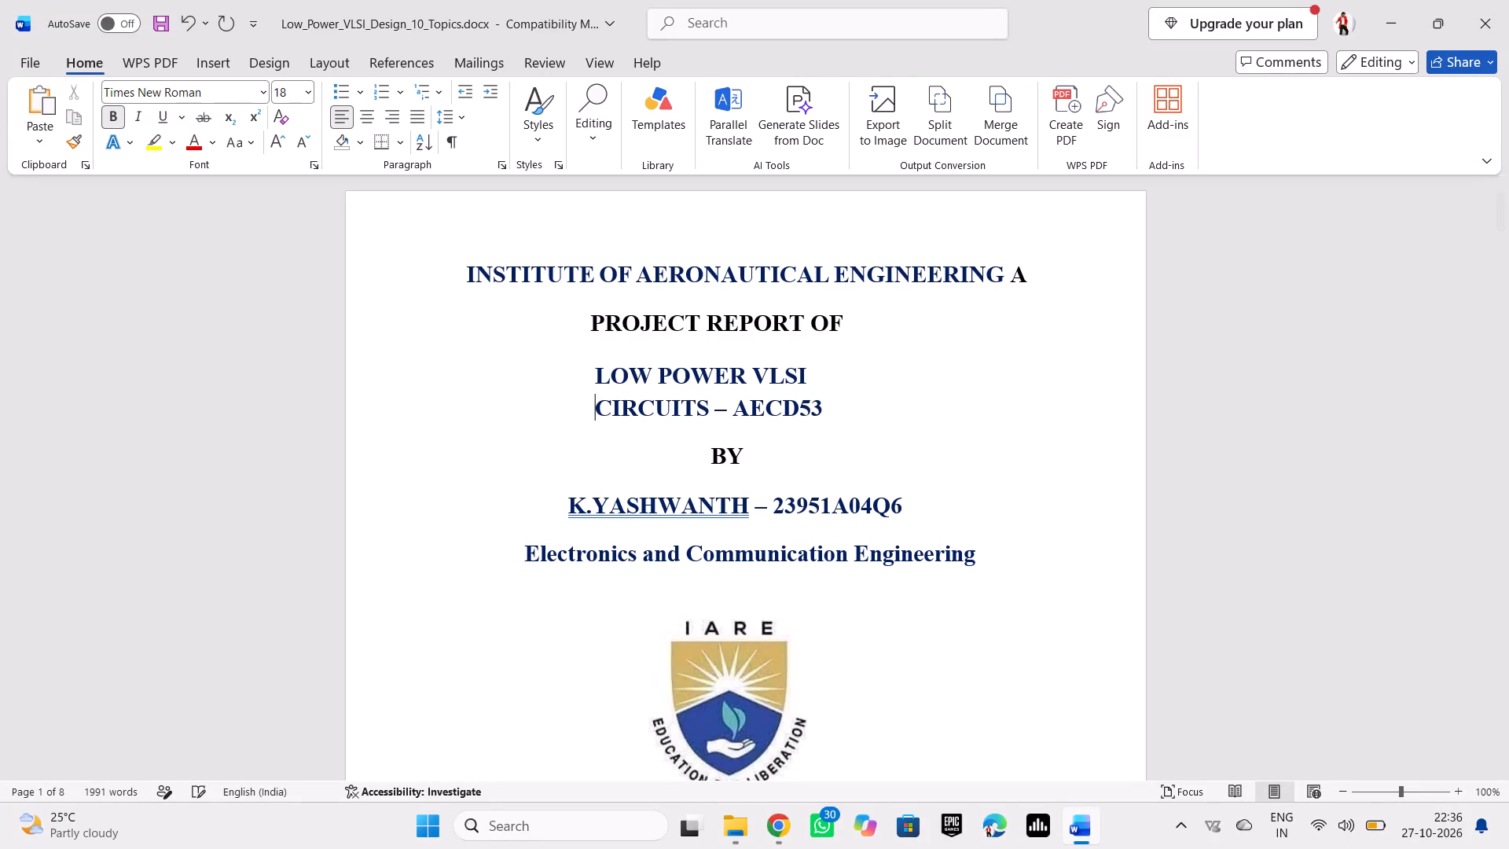
left_click(595, 385)
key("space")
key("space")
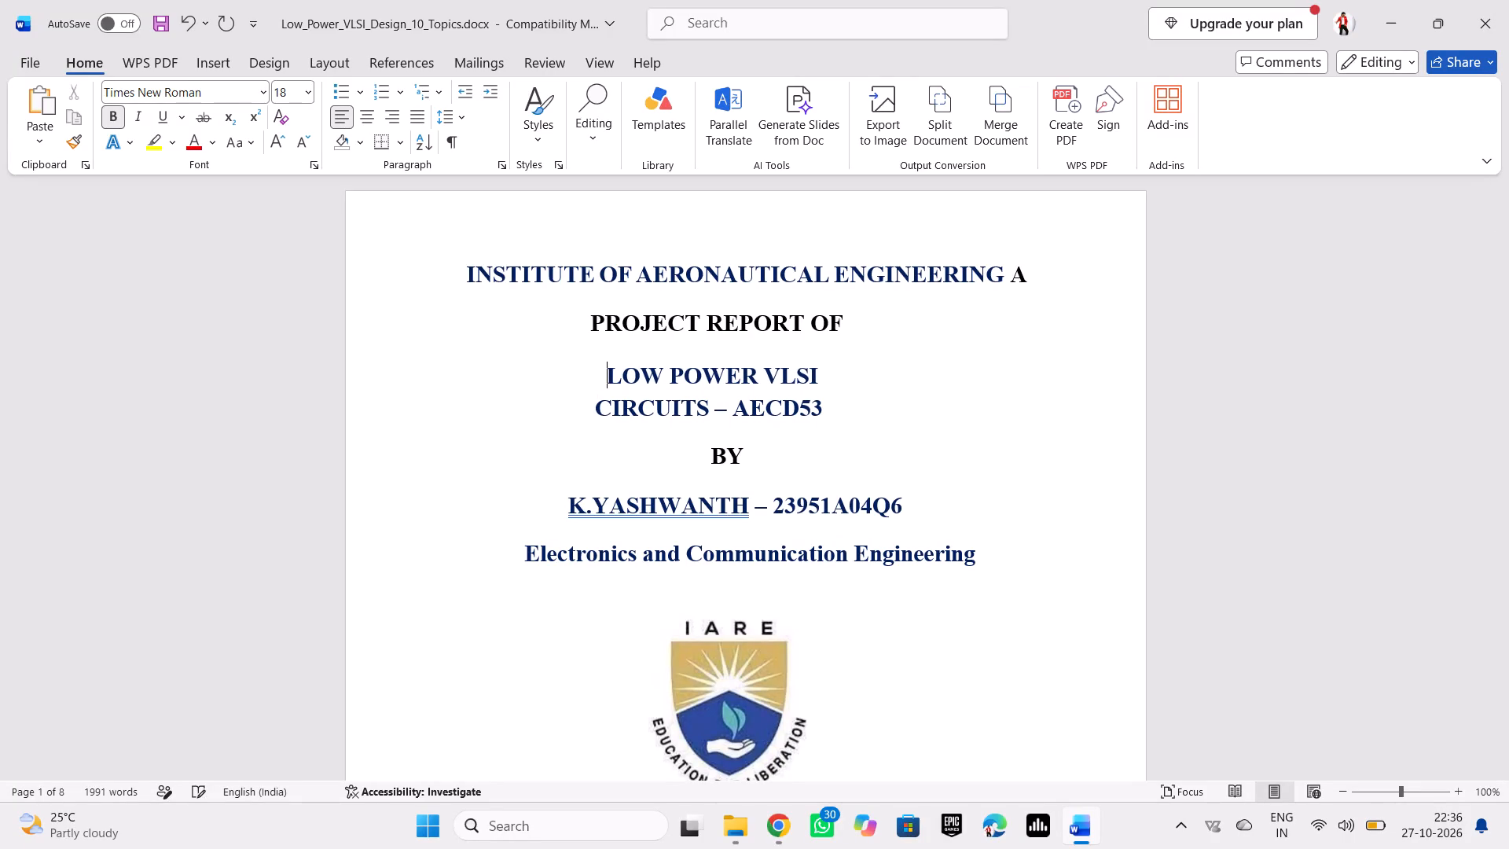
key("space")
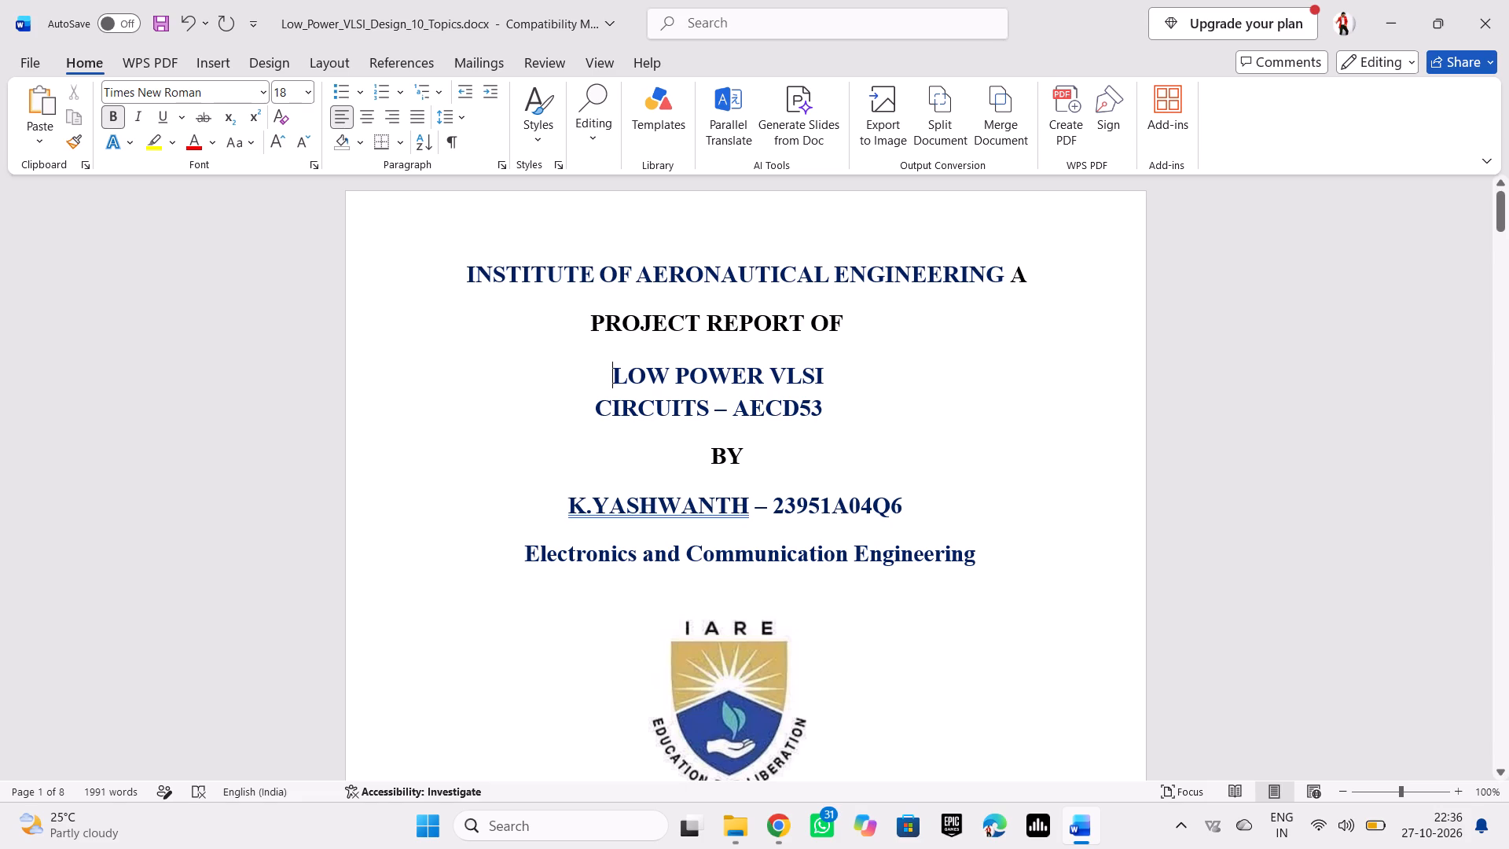
left_click(593, 410)
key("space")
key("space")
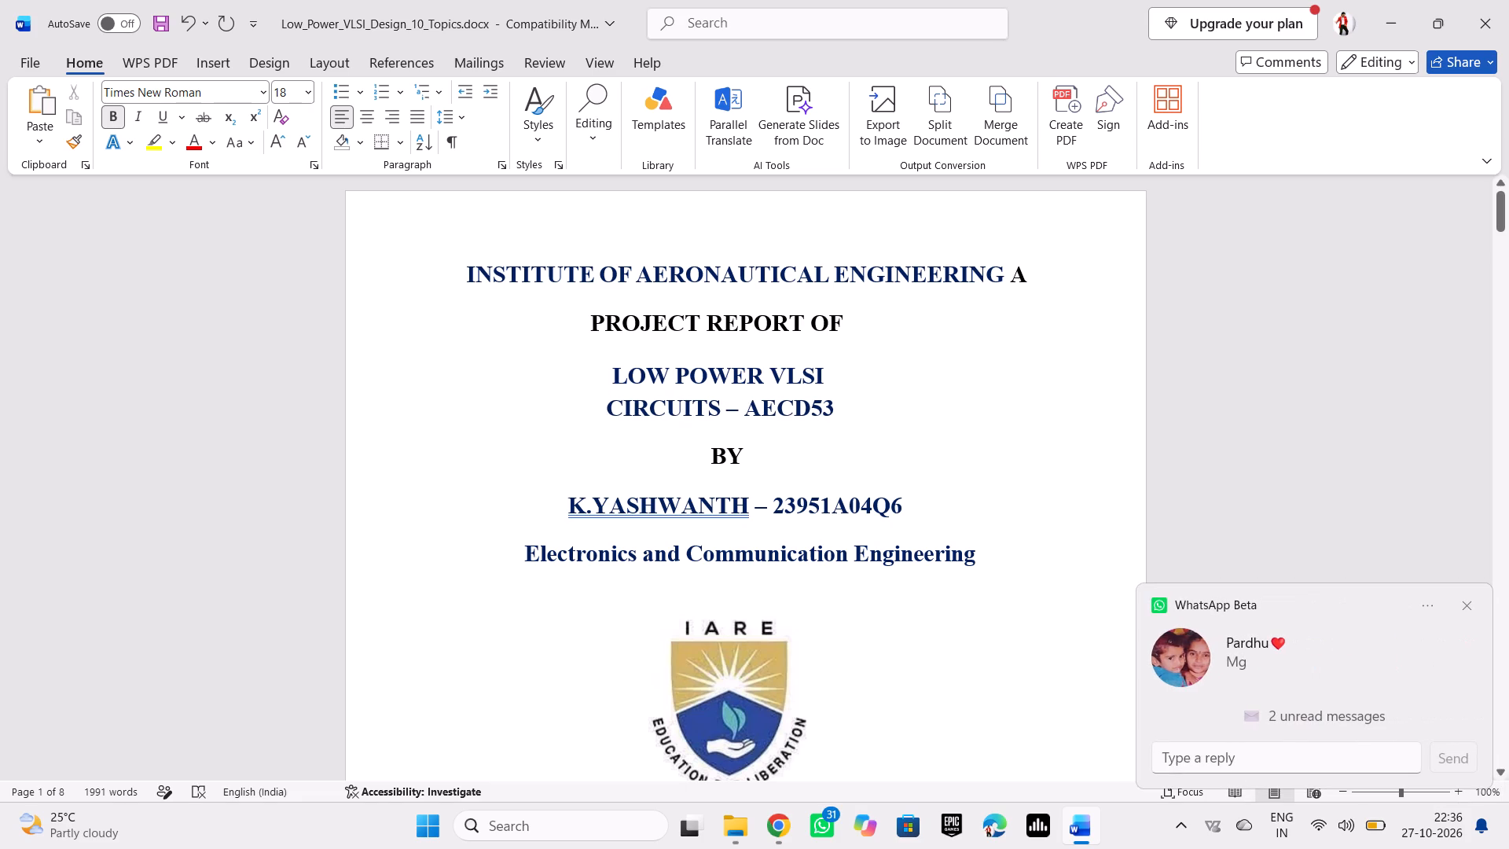
Check the AECD53 questions on the Samvidha AAT-I page in Chrome against the topics following the Word report's cover page.
key("alt+Tab")
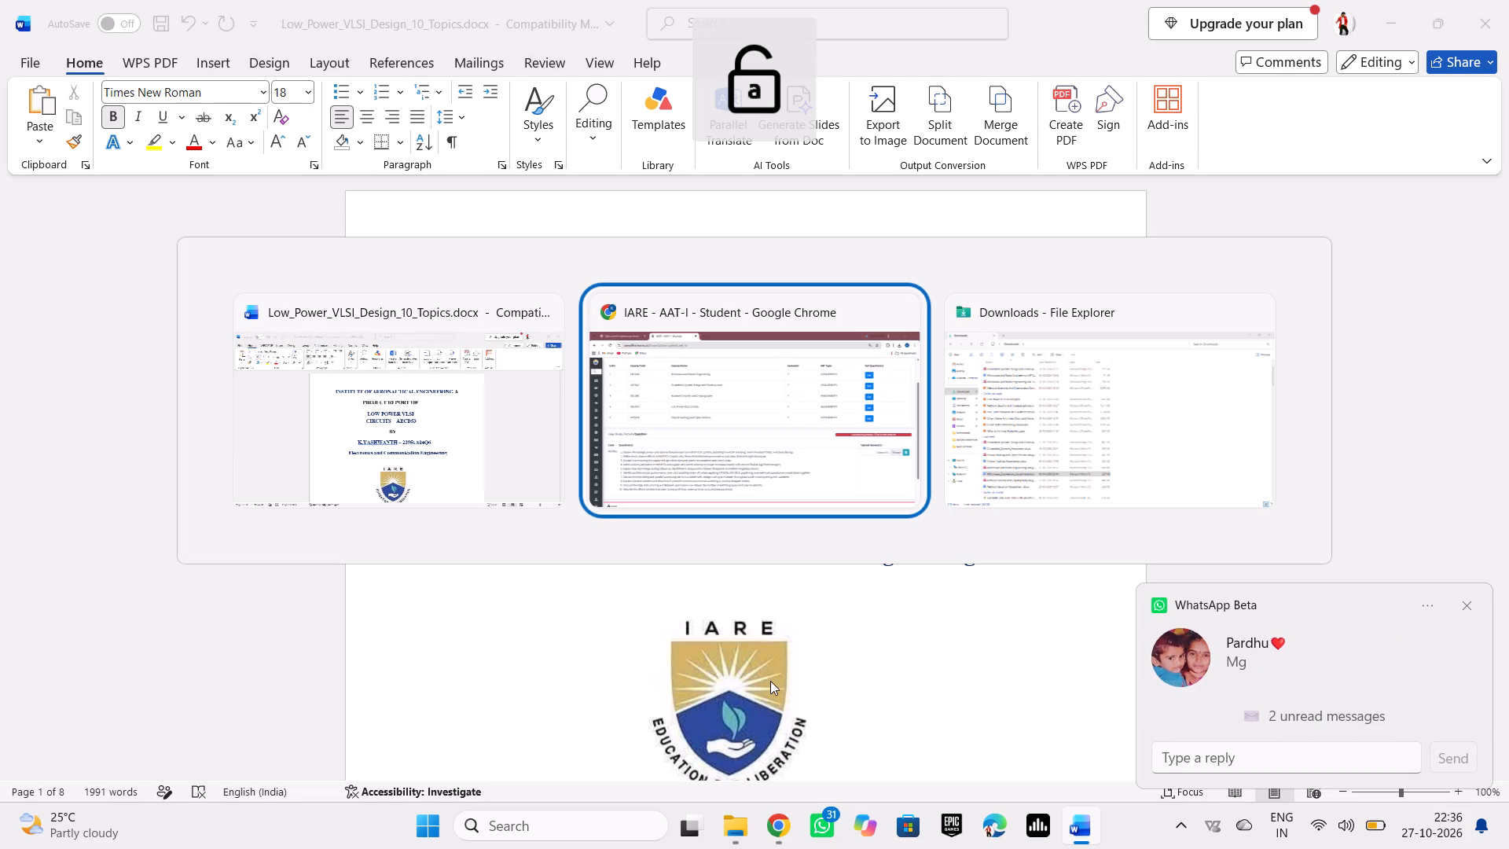
key("alt+Tab")
key("alt+Tab")
key("alt+Tab")
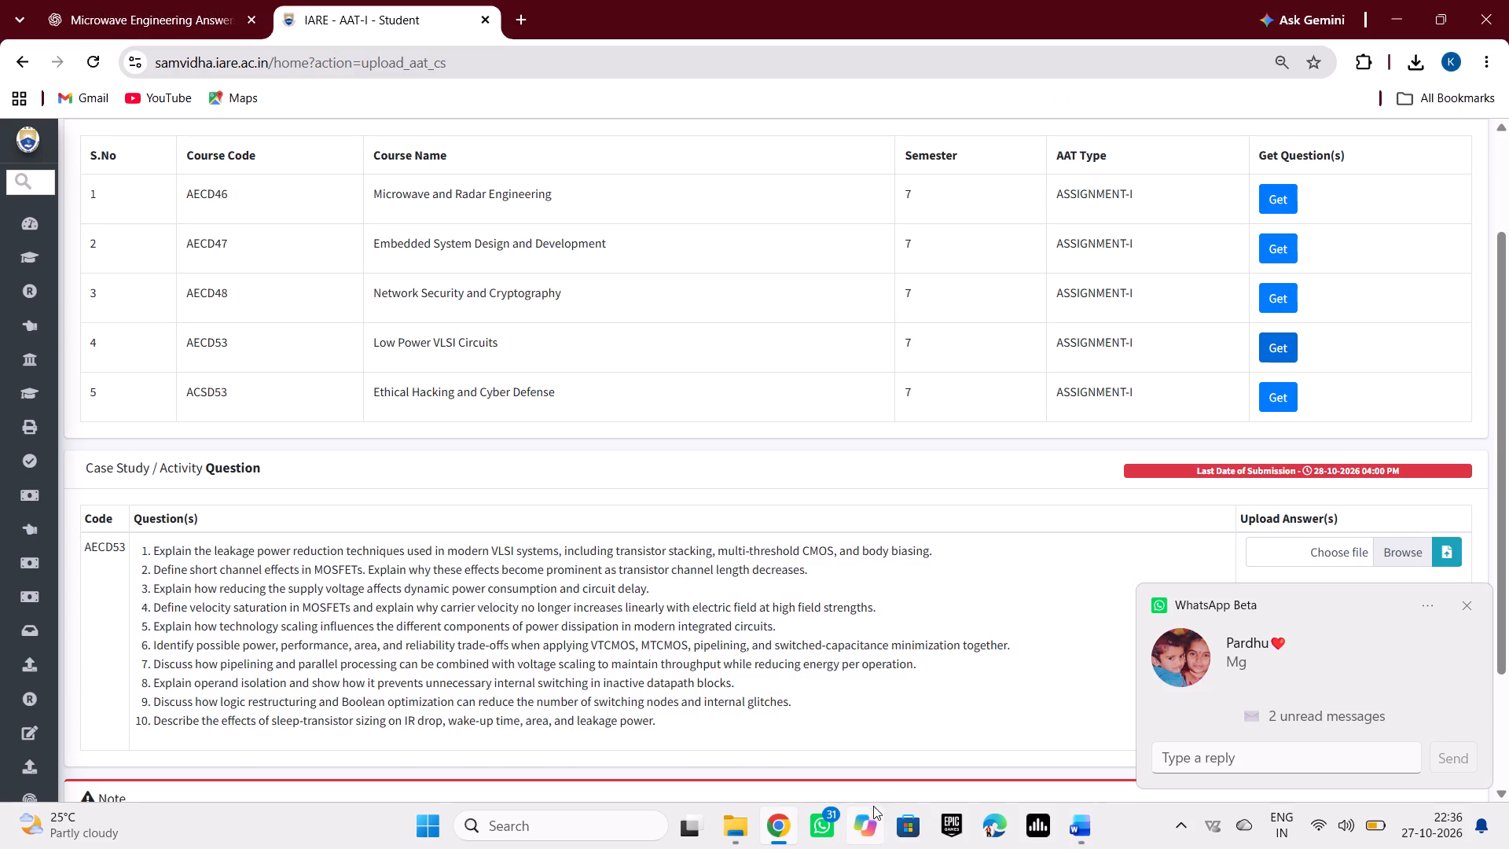
key("alt+Tab")
scroll(793, 769, "down", 1)
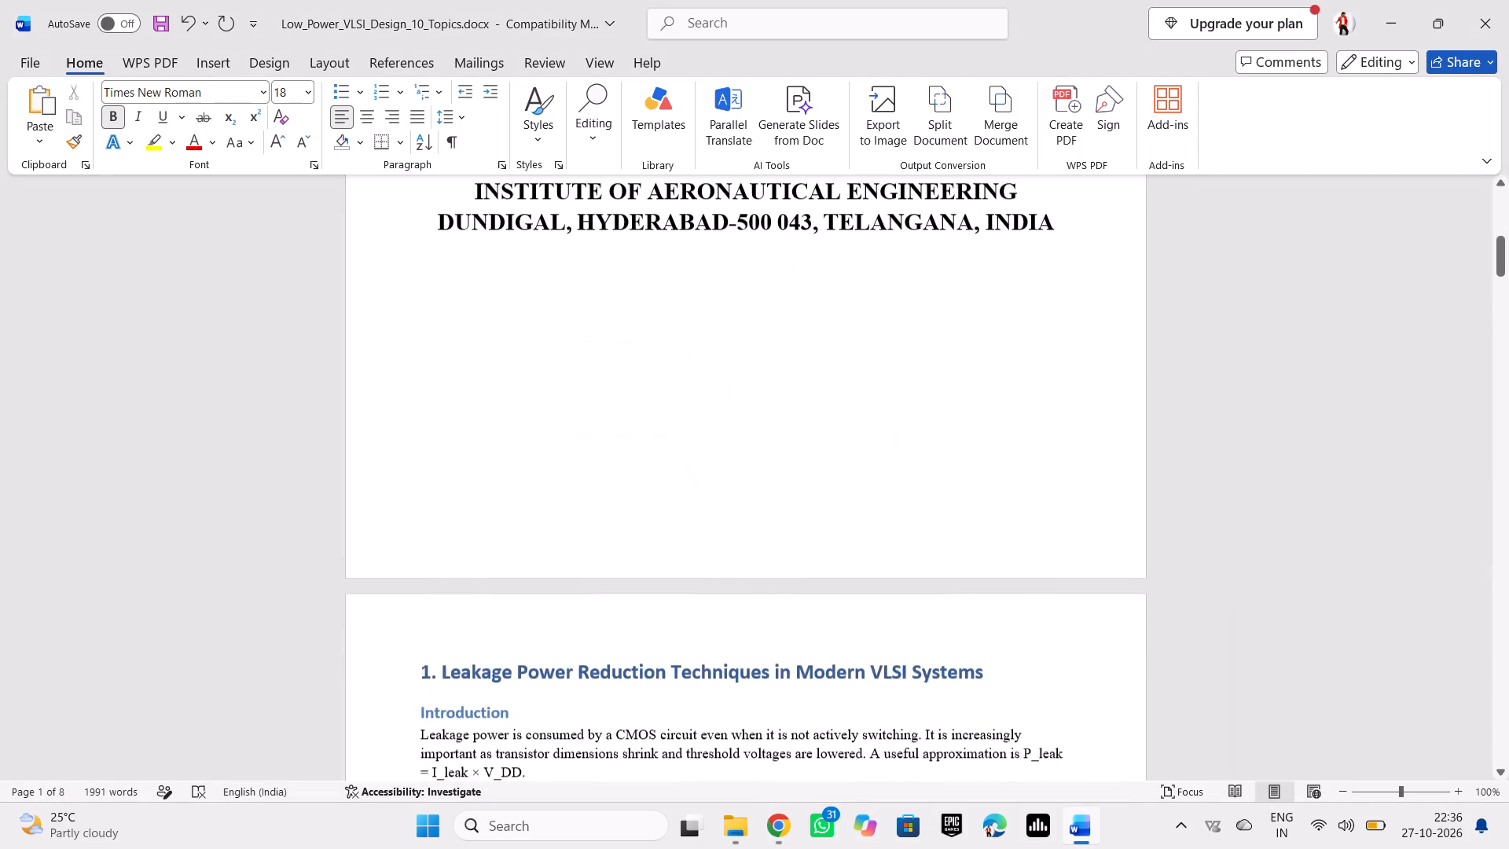
Insert "Explain the" before "Leakage Power Reduction Techniques" in the first topic heading of the Low Power VLSI document.
scroll(793, 769, "down", 2)
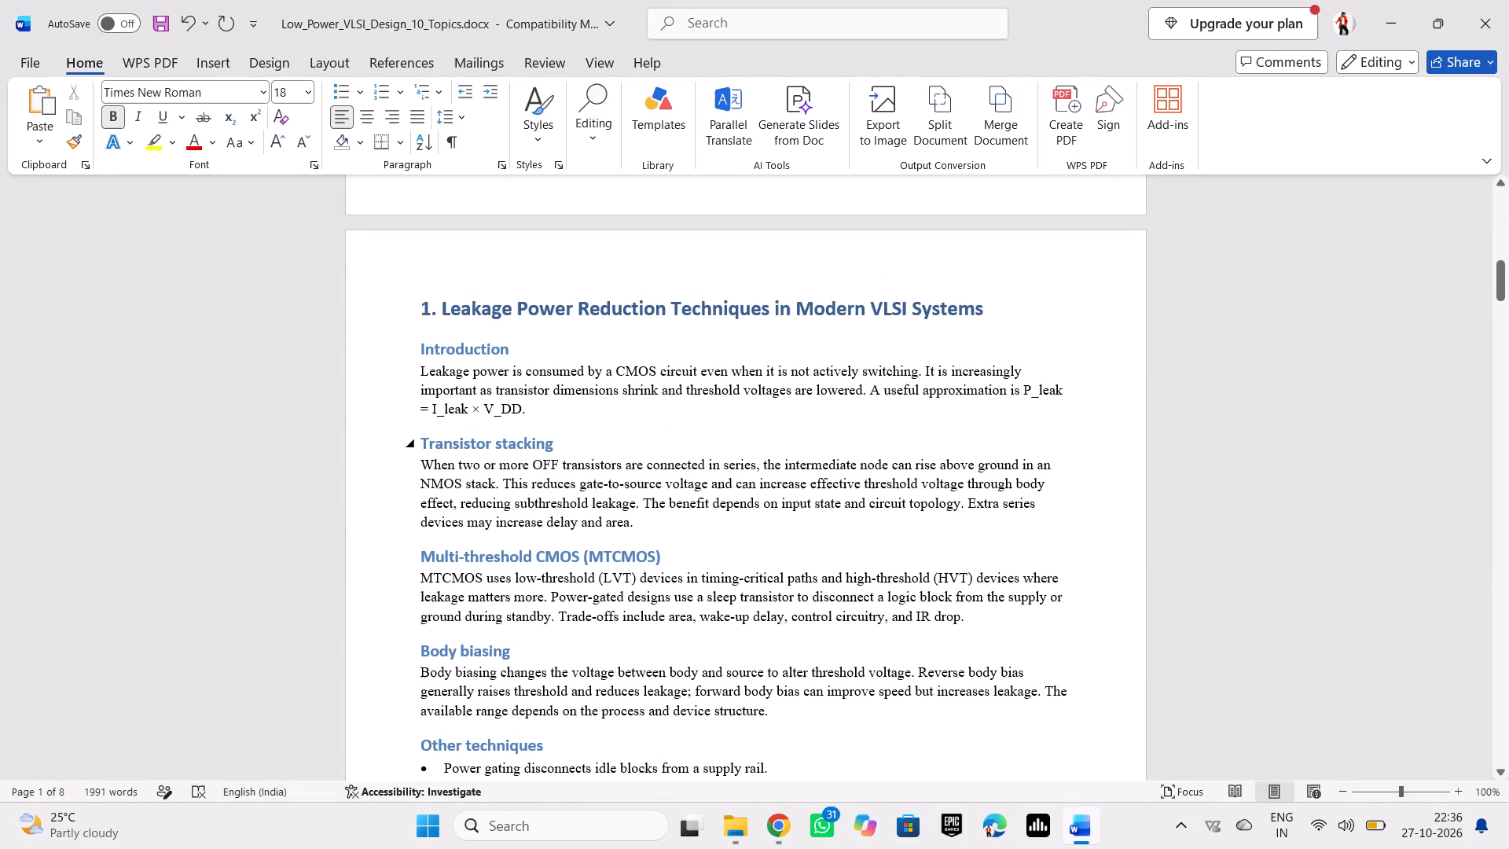
left_click(439, 301)
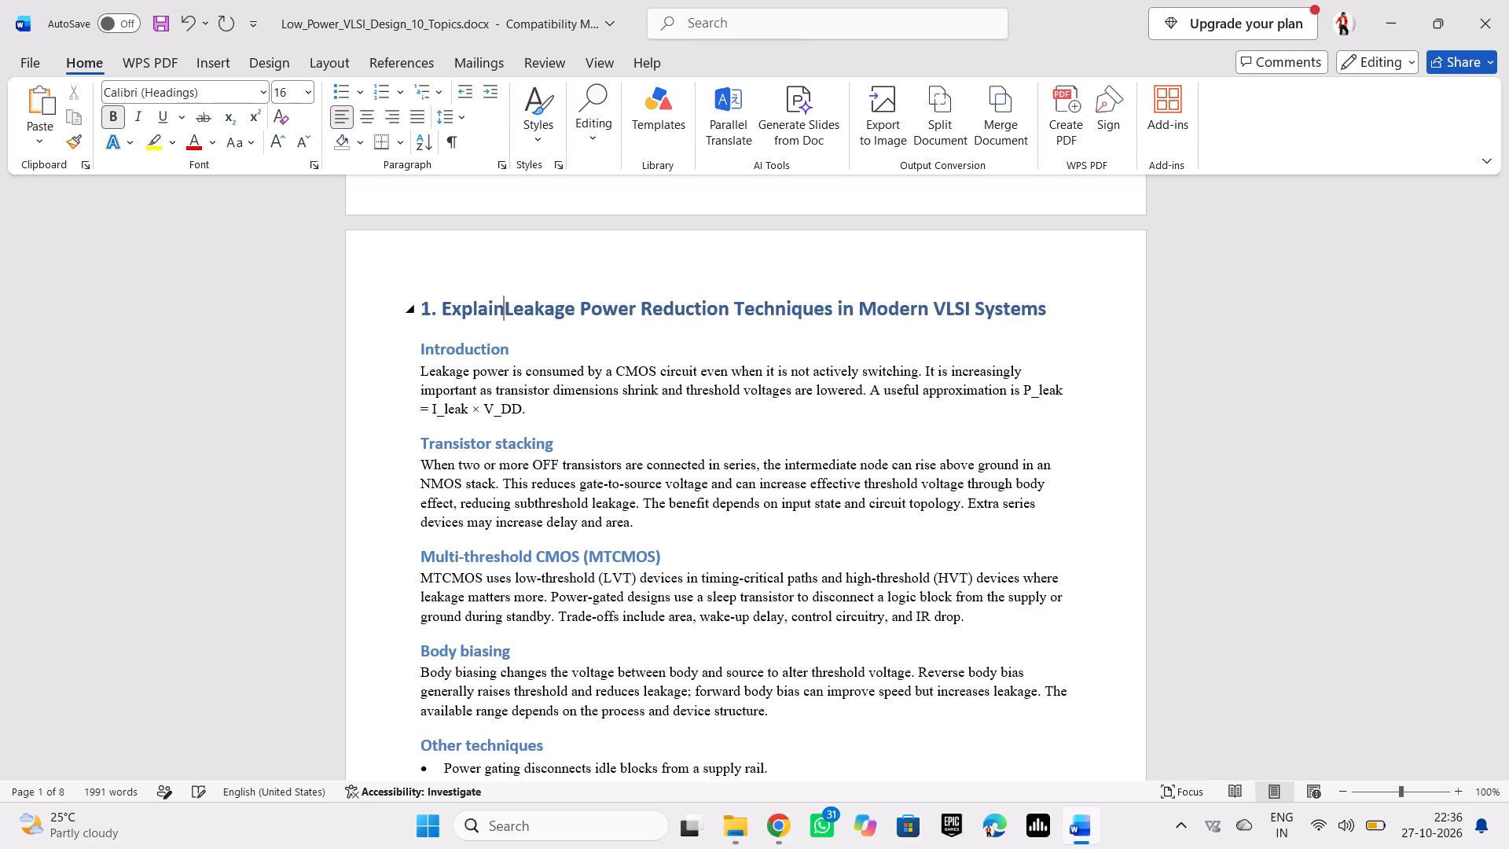
type("the")
key("space")
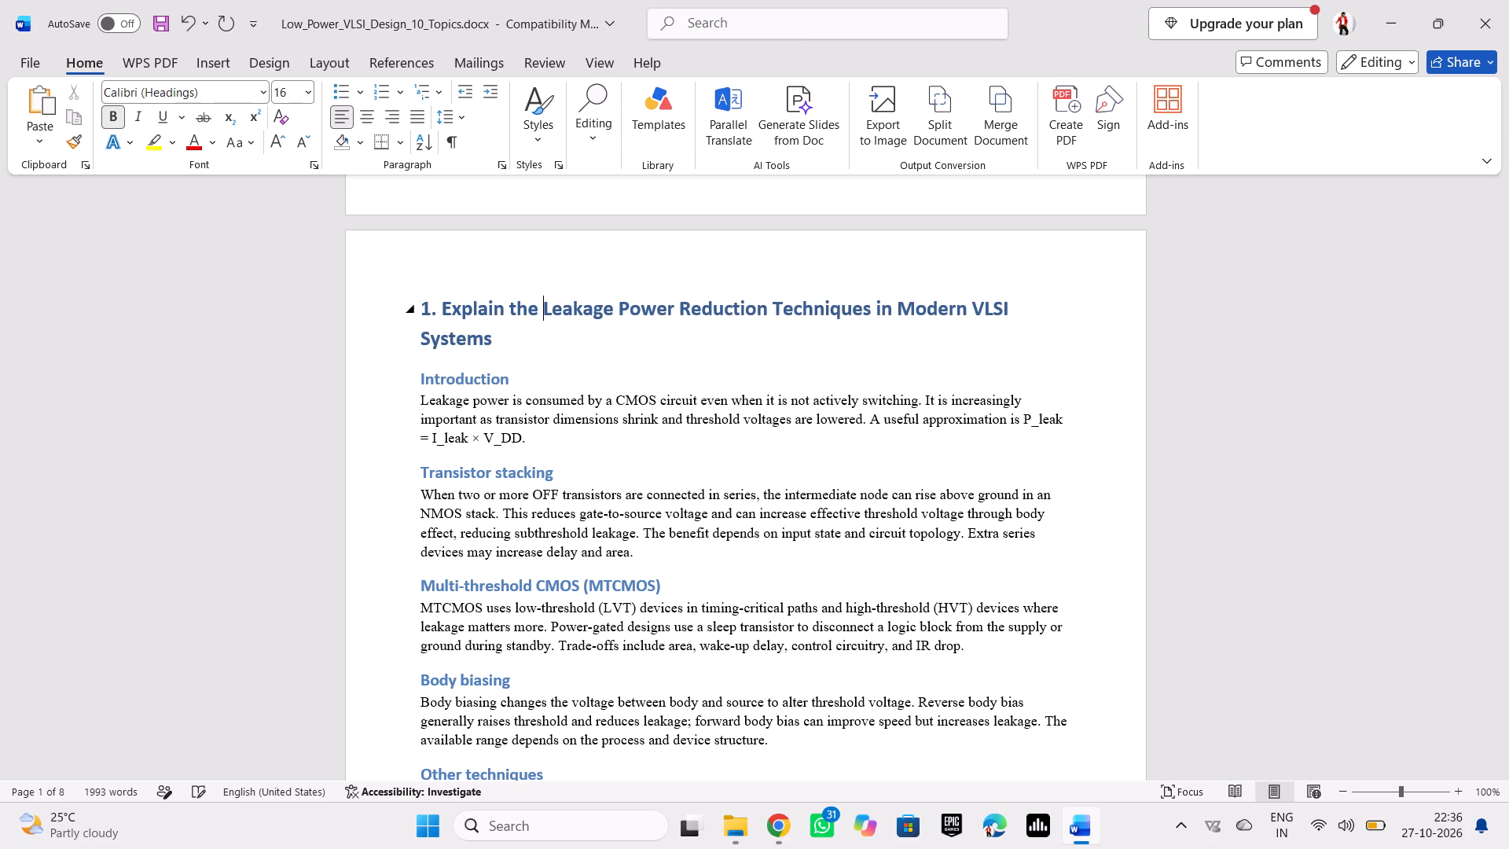
Compare the Word document's first two topic headings with the AECD53 questions on the Samvidha AAT-I page in Chrome.
key("alt+Tab")
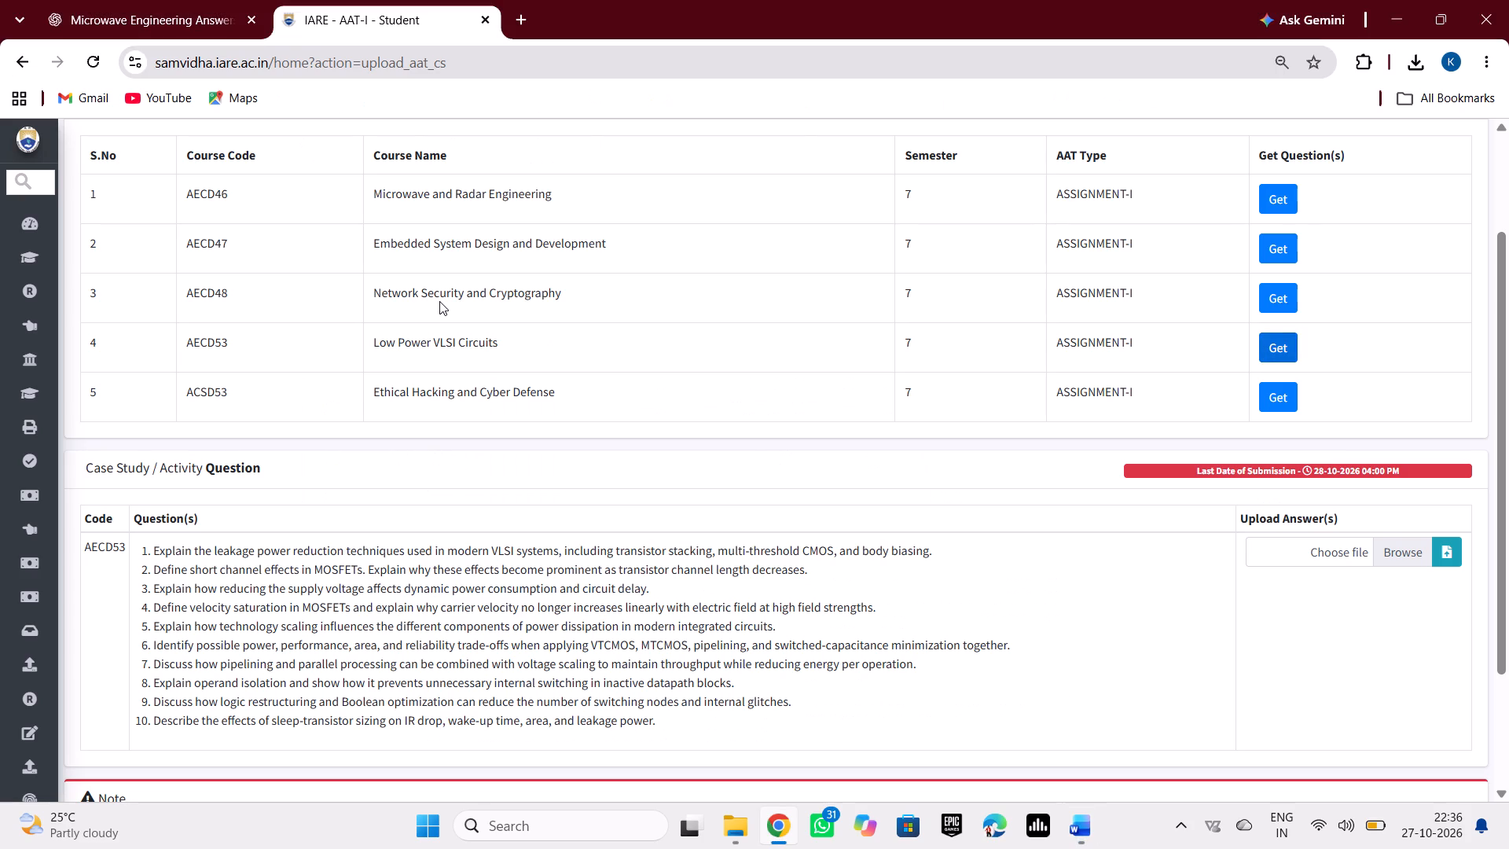
key("alt+Tab")
scroll(439, 301, "down", 2)
key("alt+Tab")
key("alt+Tab")
key("alt+Tab")
key("alt+Tab")
scroll(439, 301, "up", 1)
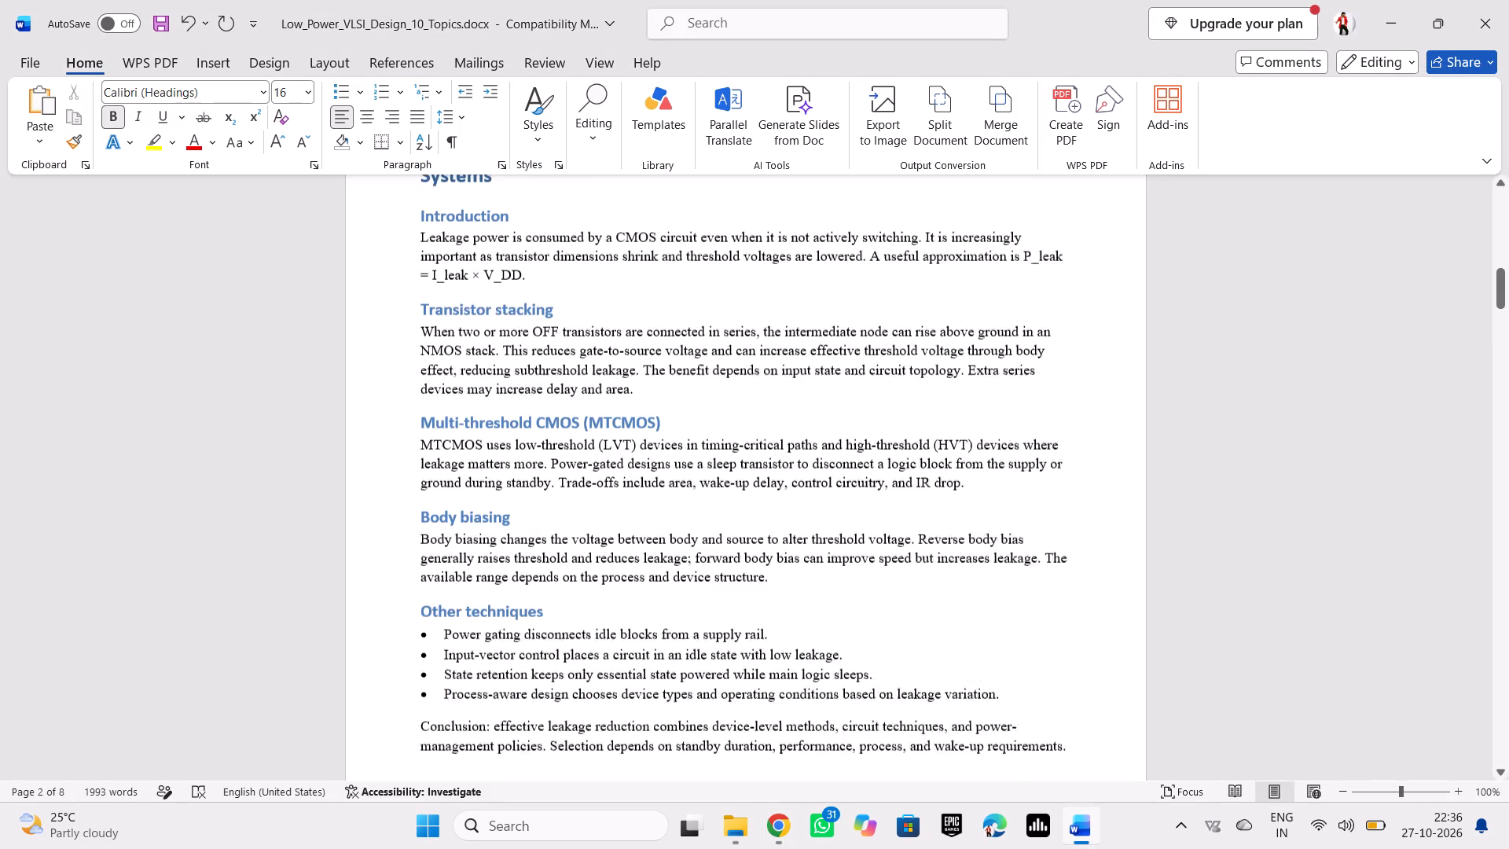
scroll(439, 301, "up", 1)
key("alt+Tab")
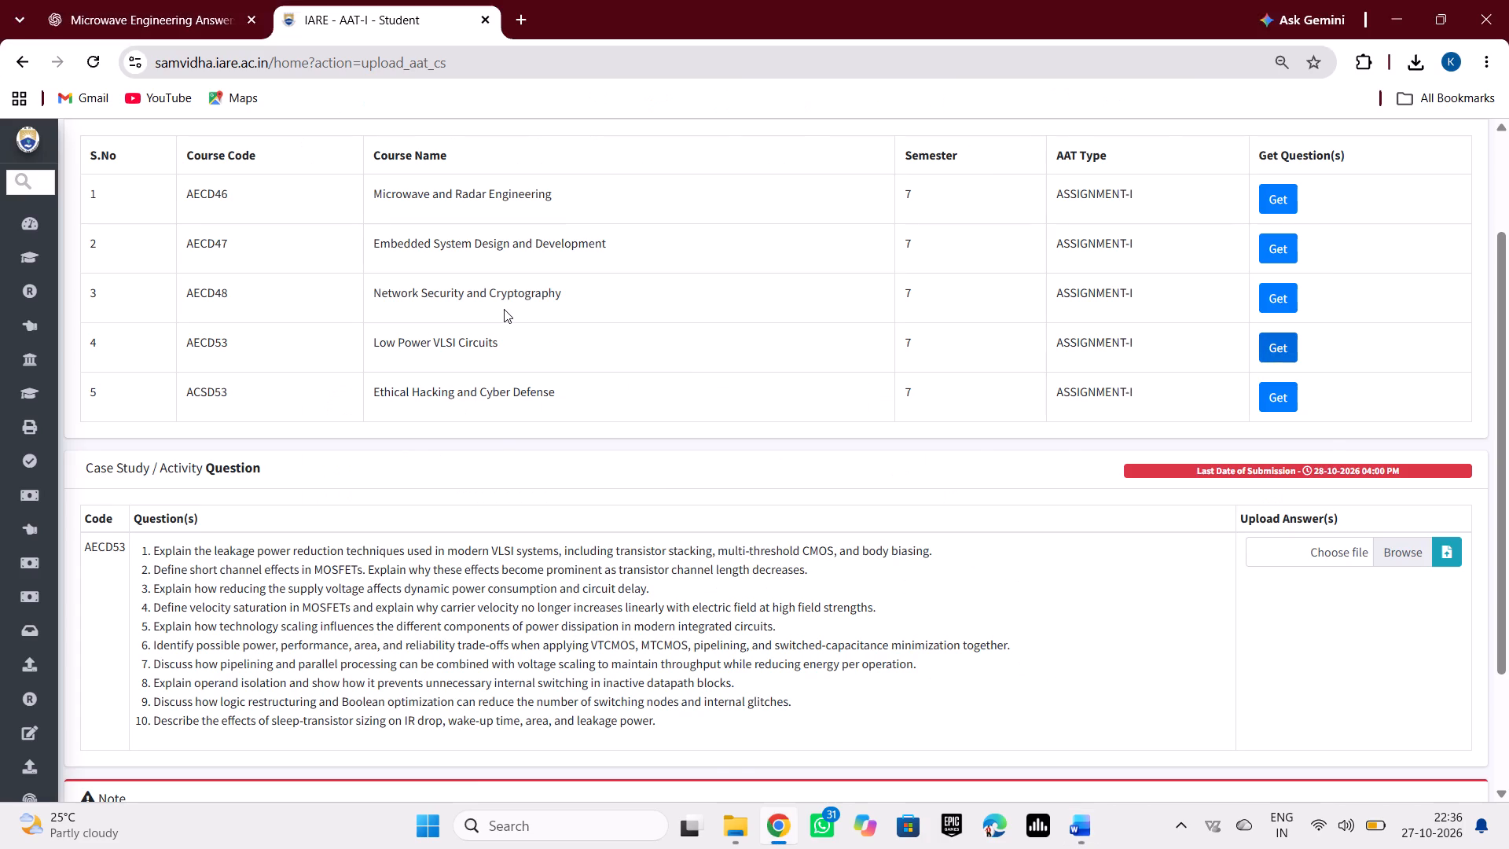
key("alt+Tab")
scroll(504, 309, "down", 3)
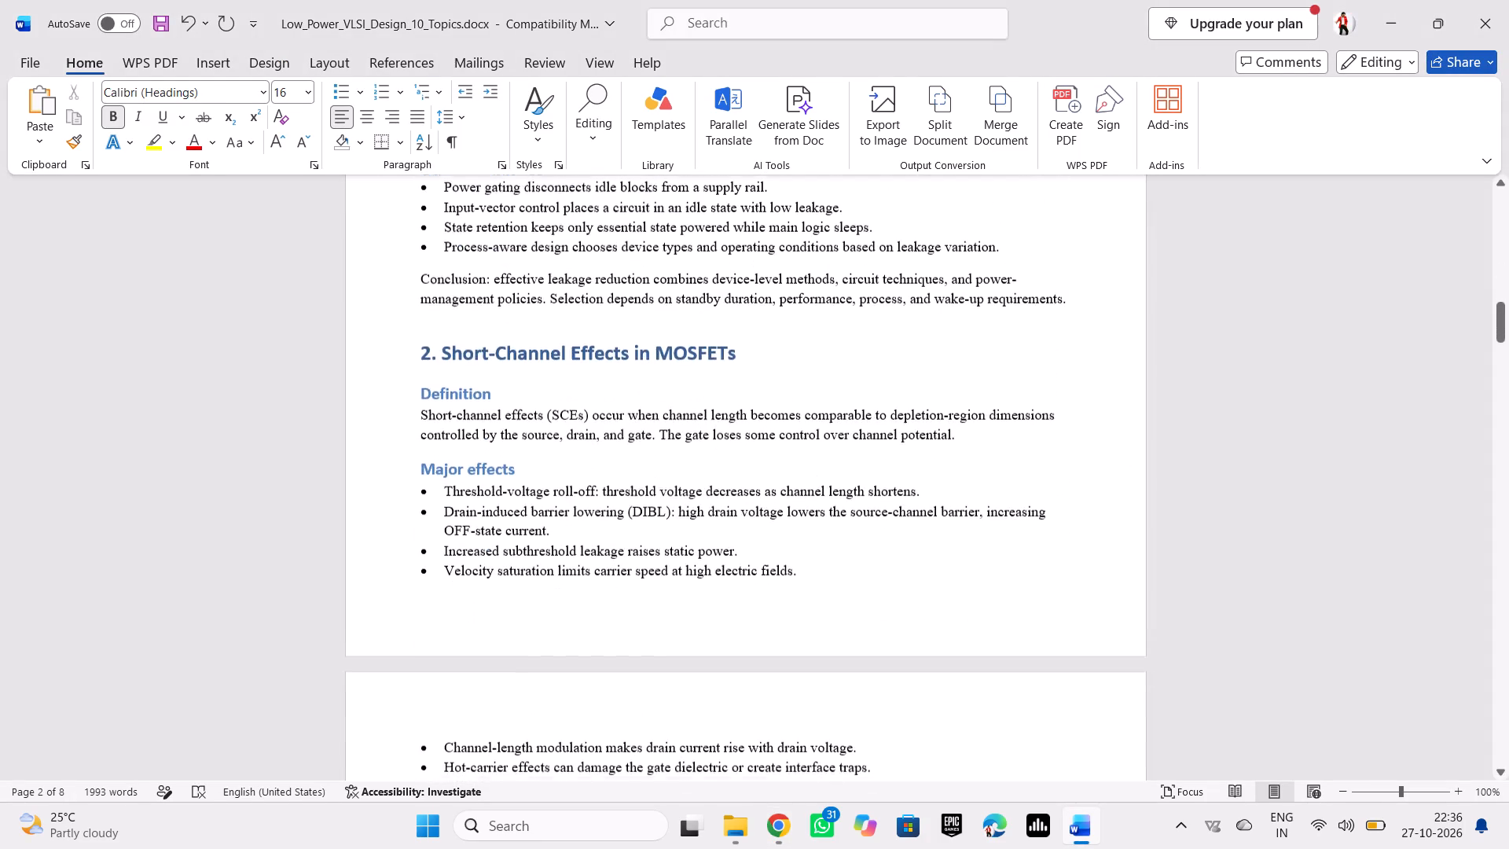
key("alt+Tab")
key("alt+Tab")
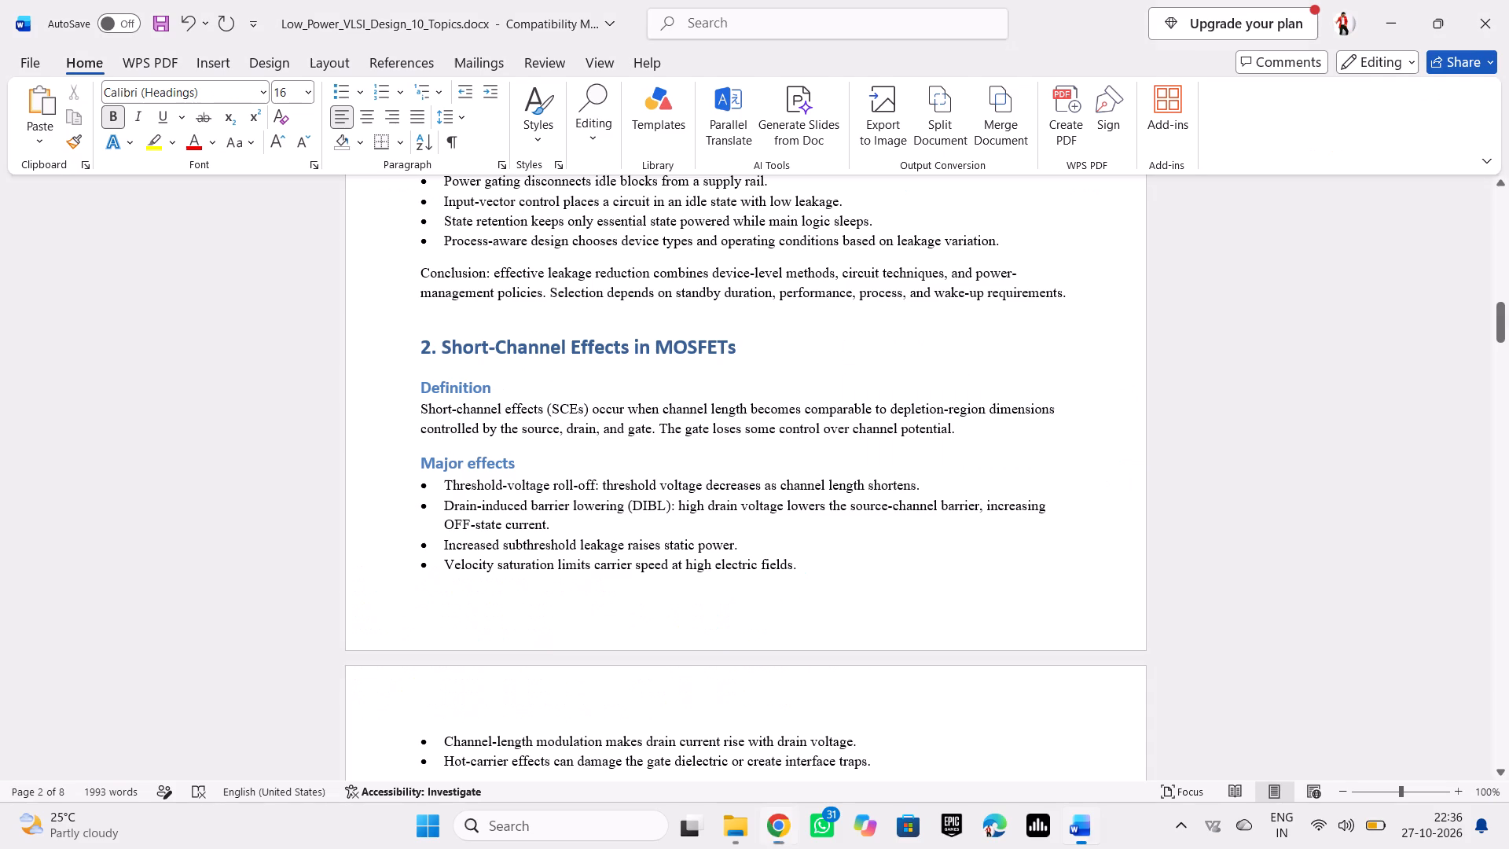
Place the cursor before the second topic heading's text in Word and select the full wording of AECD53 question 2 on the AAT-I page.
left_click(440, 353)
key("alt+Tab")
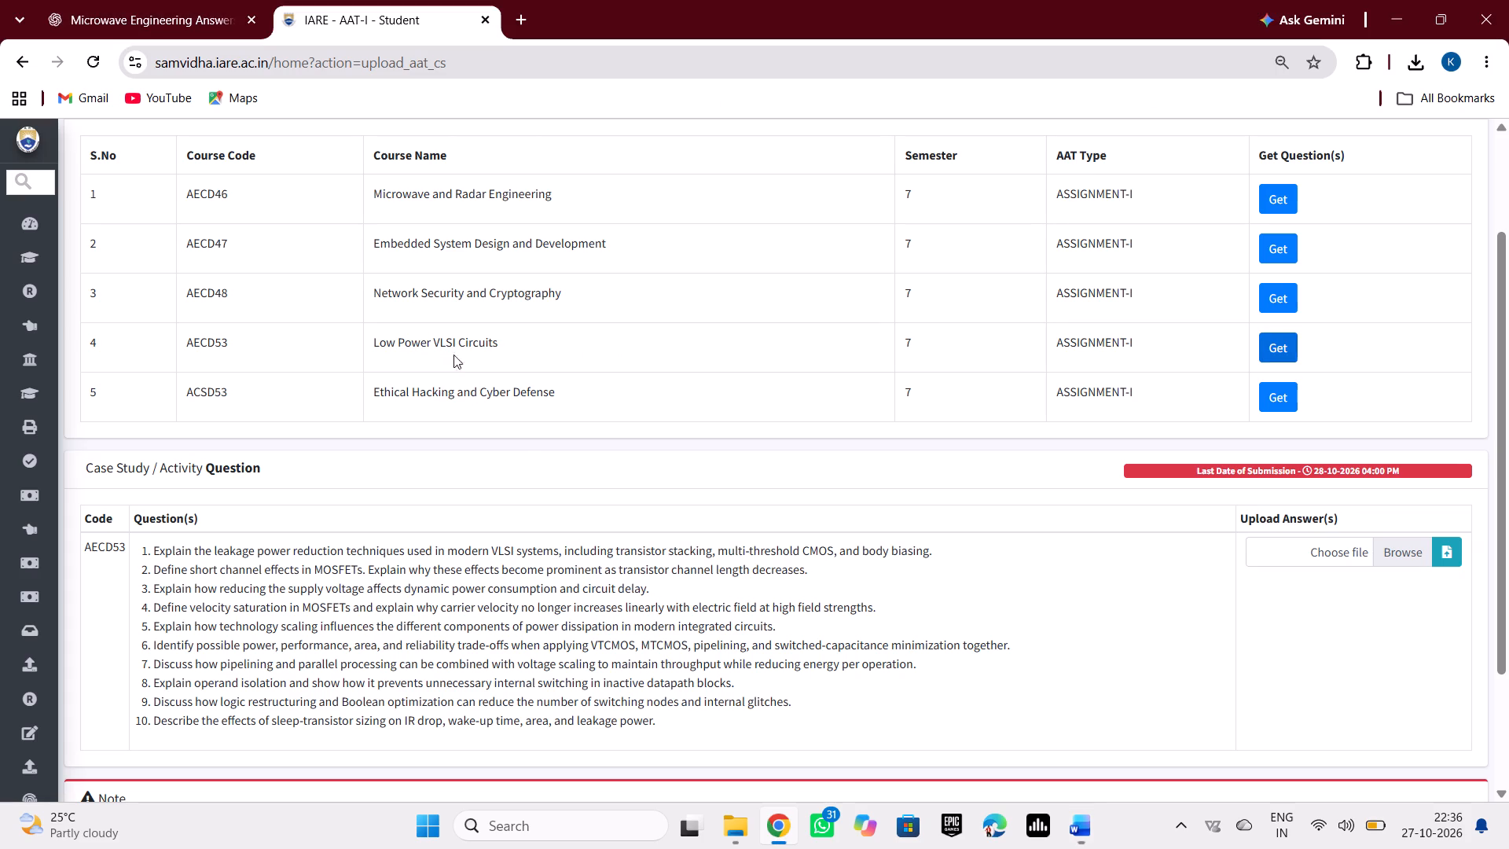
left_click_drag(807, 566, 147, 568)
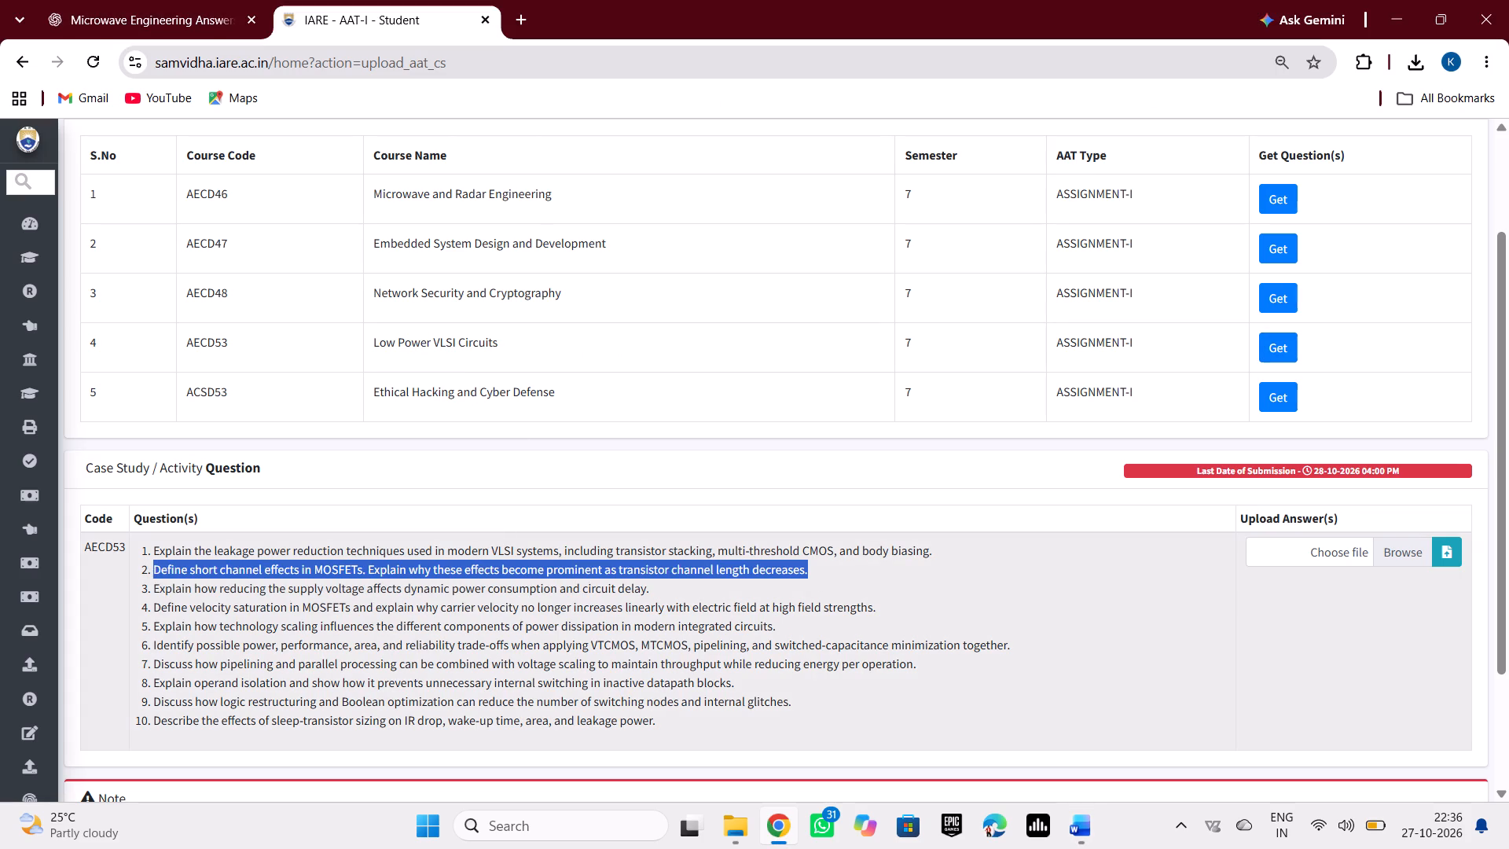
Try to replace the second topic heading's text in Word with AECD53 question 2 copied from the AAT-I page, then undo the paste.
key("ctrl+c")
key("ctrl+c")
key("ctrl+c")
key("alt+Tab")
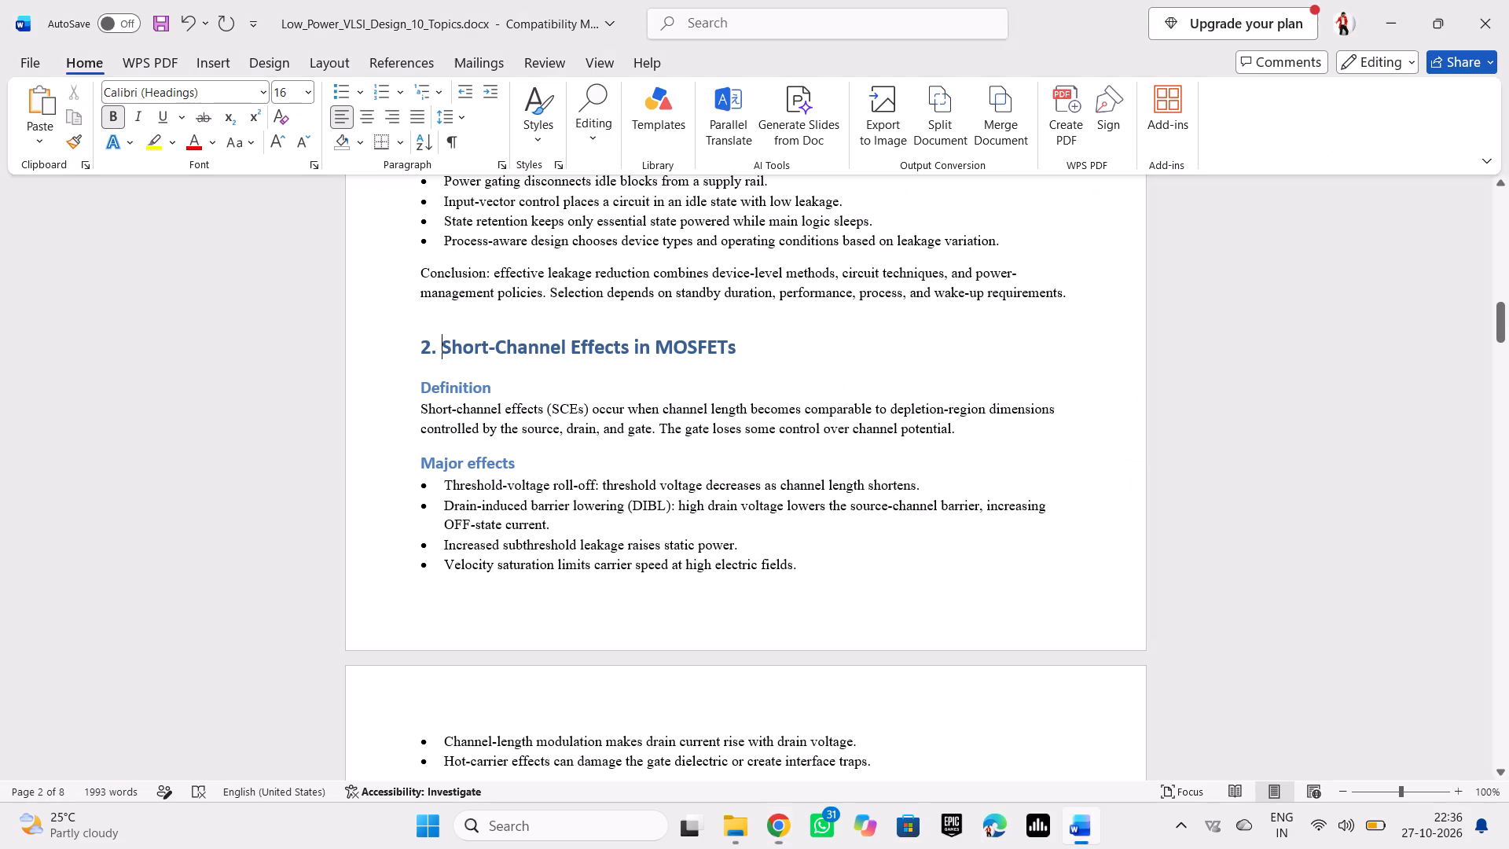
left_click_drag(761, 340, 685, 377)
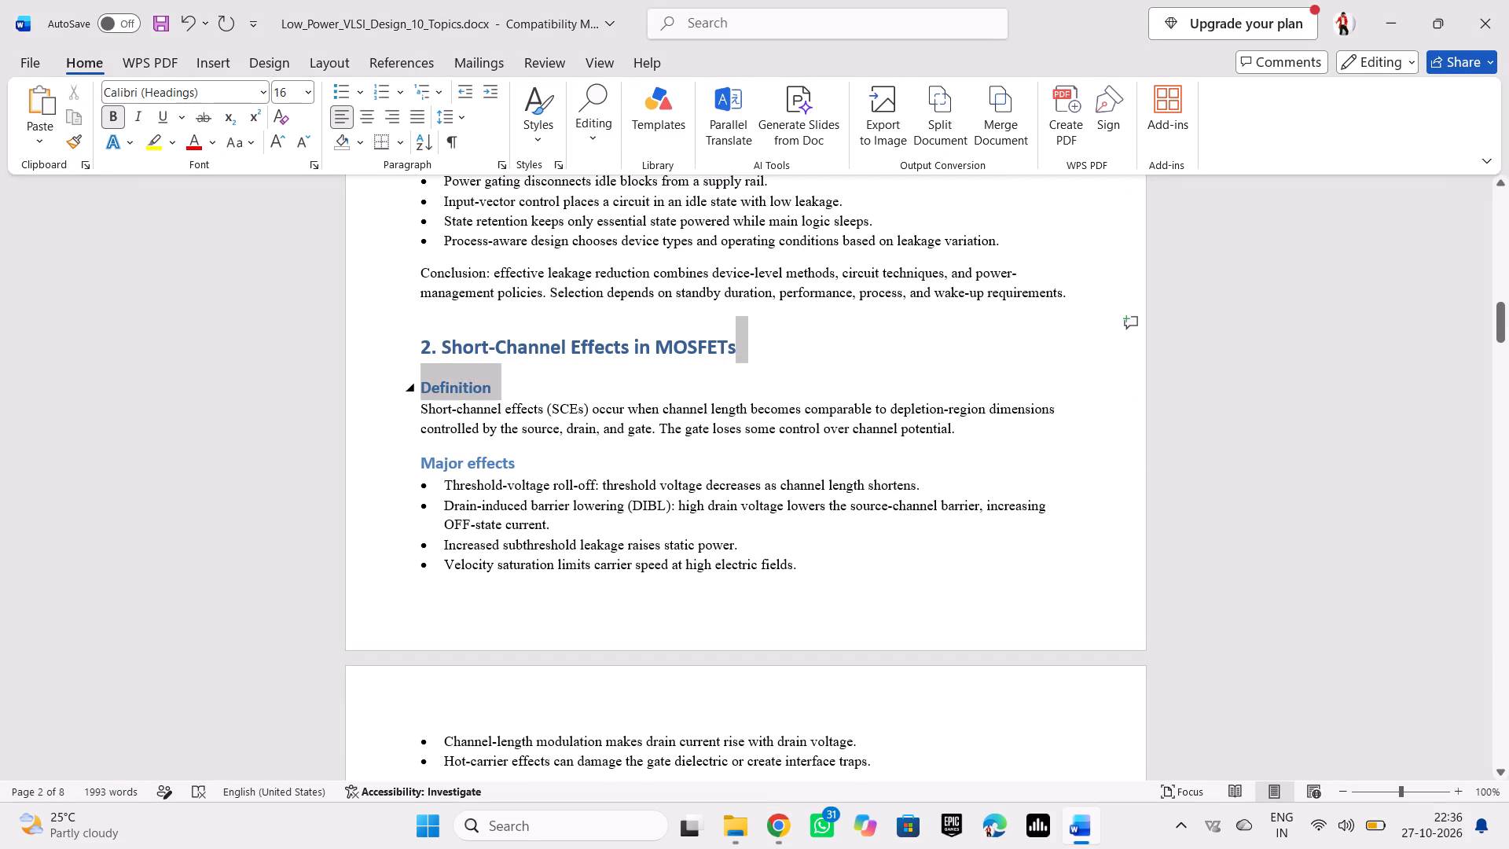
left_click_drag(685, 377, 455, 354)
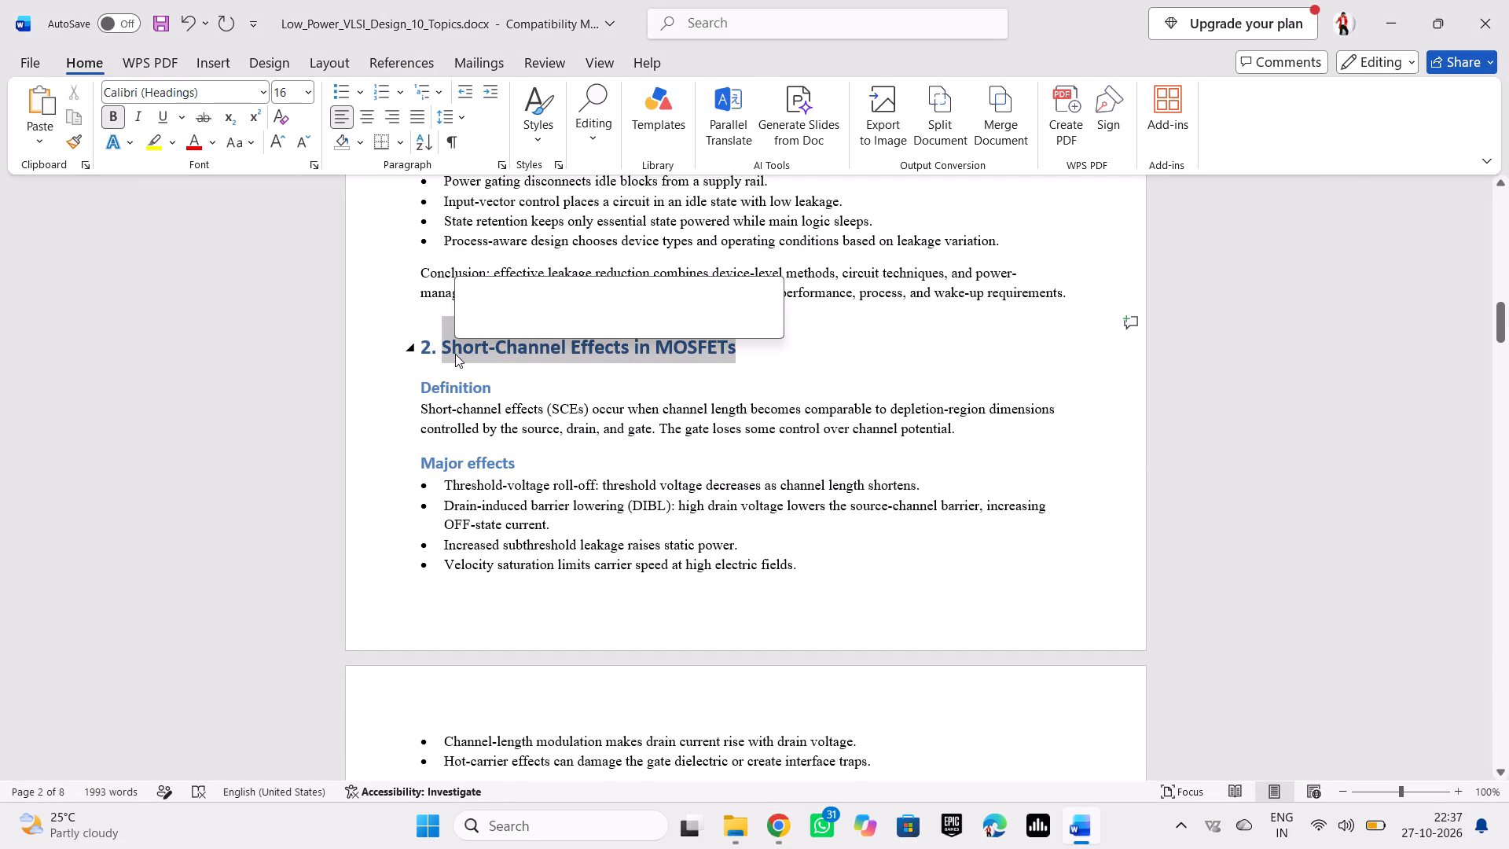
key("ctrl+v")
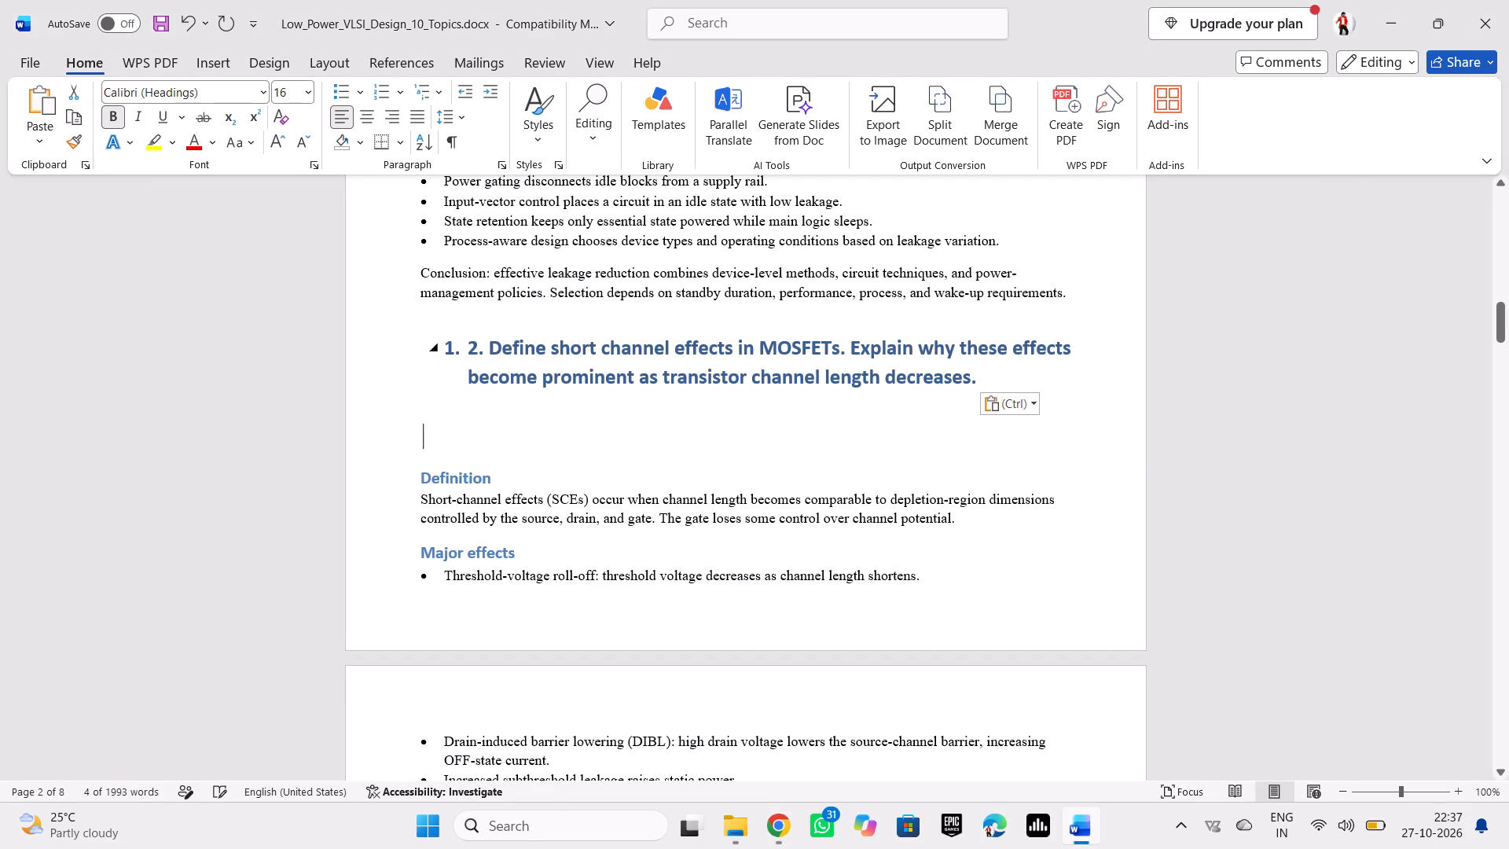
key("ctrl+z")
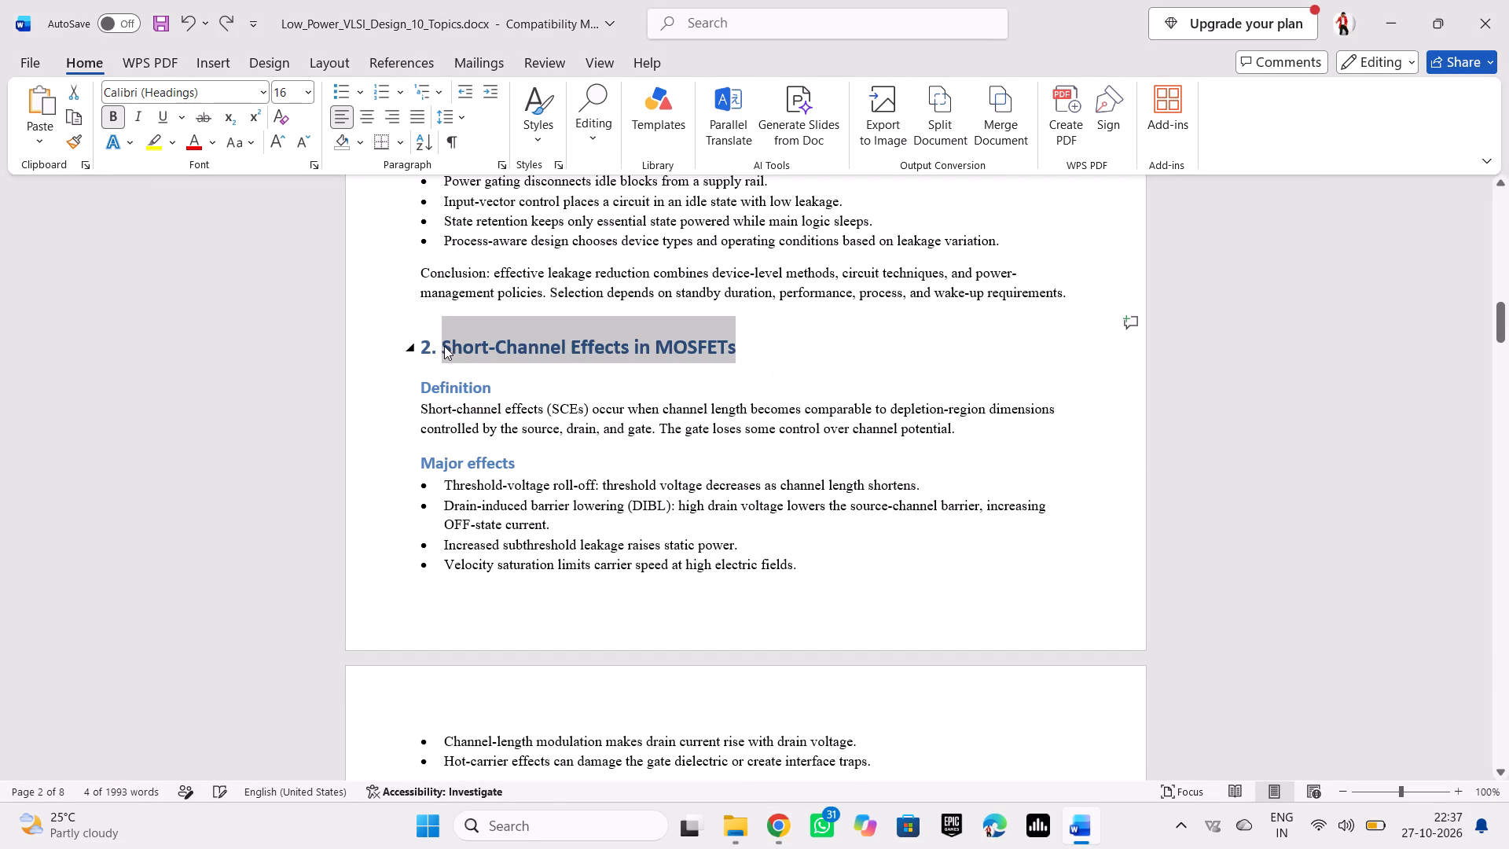
Place the cursor before "Short-Channel Effects in MOSFETs" in the second topic heading.
left_click(444, 346)
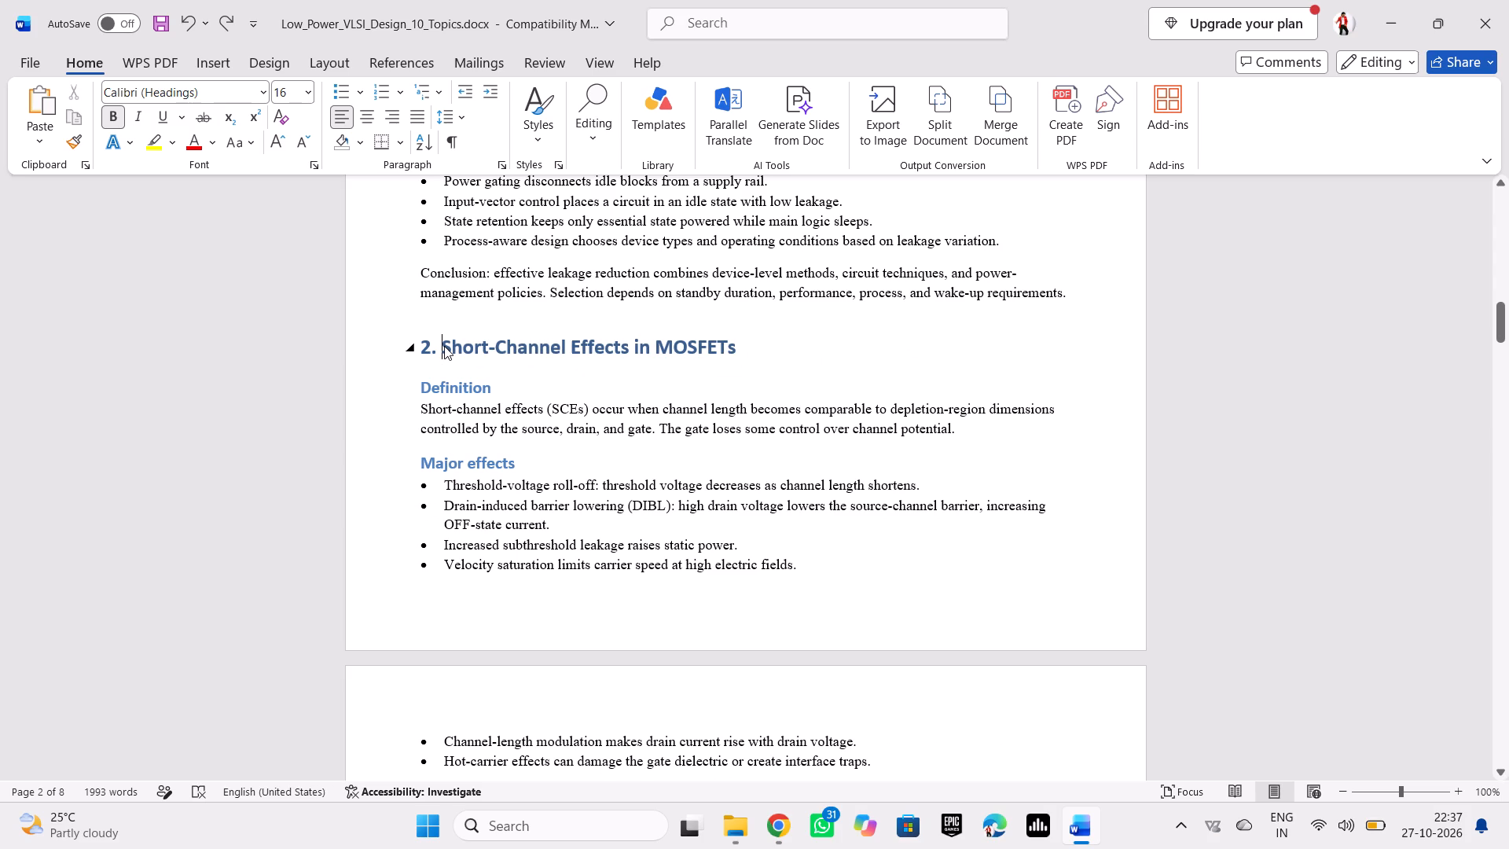
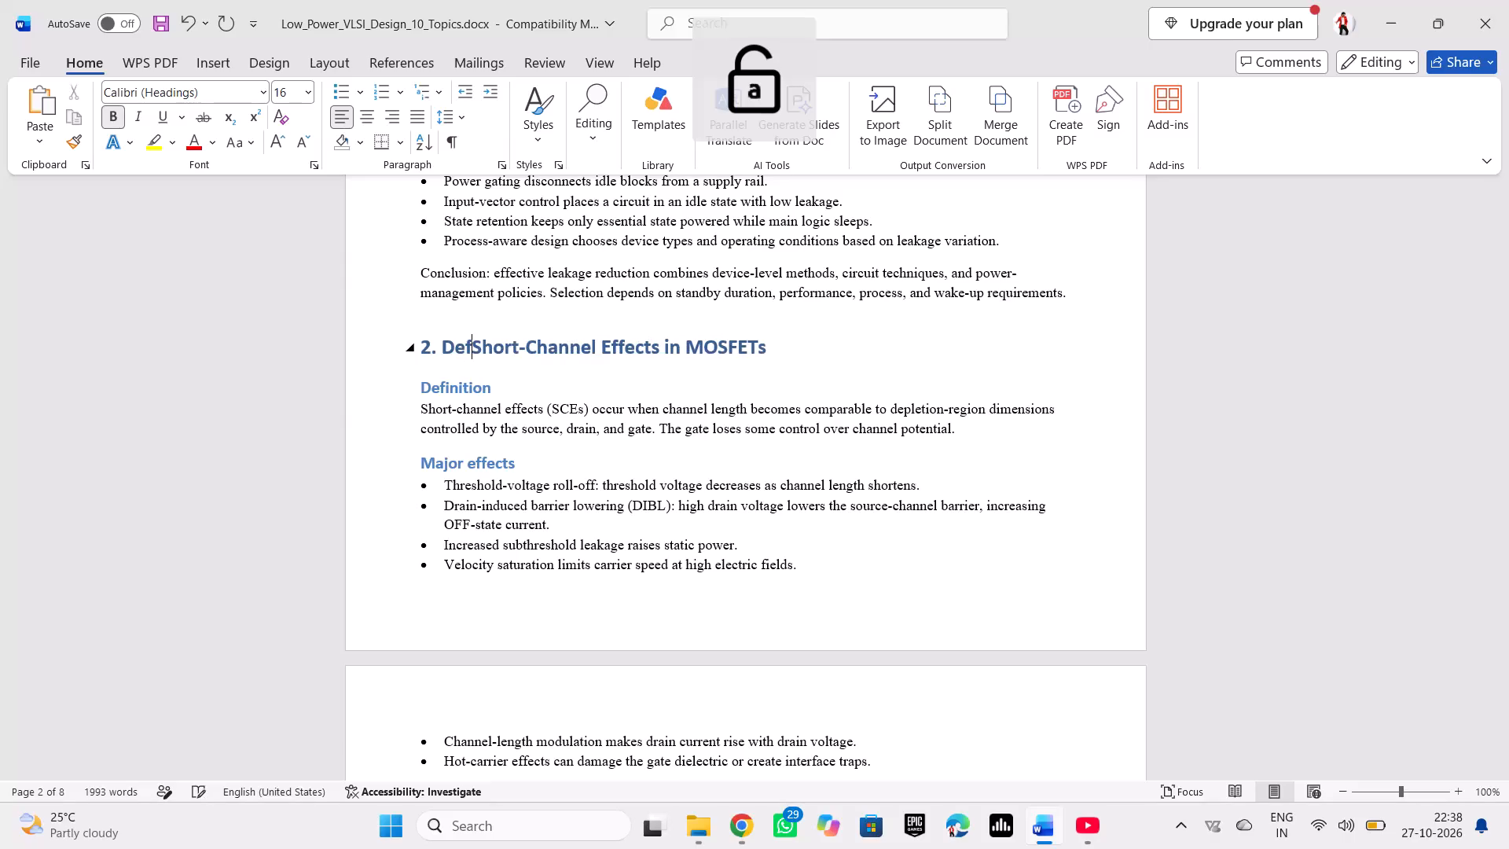
Complete the word "Define" before "Short-Channel Effects in MOSFETs" in the second topic heading.
key("BackSpace")
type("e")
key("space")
Check the AECD53 question wording on the AAT-I page in Chrome against the second topic heading and return to Word.
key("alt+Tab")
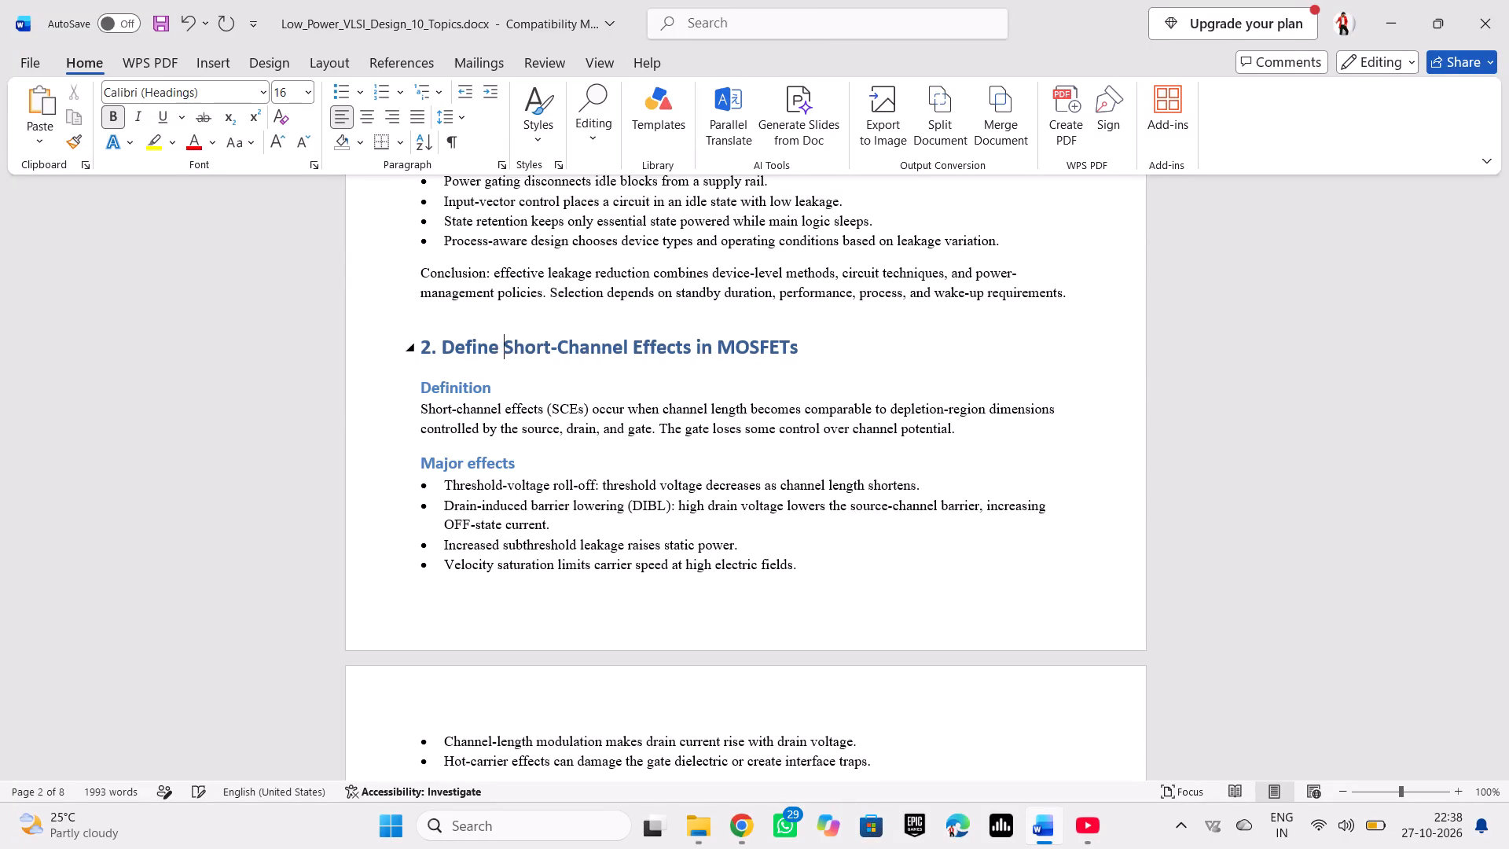
left_click(319, 535)
key("alt+Tab")
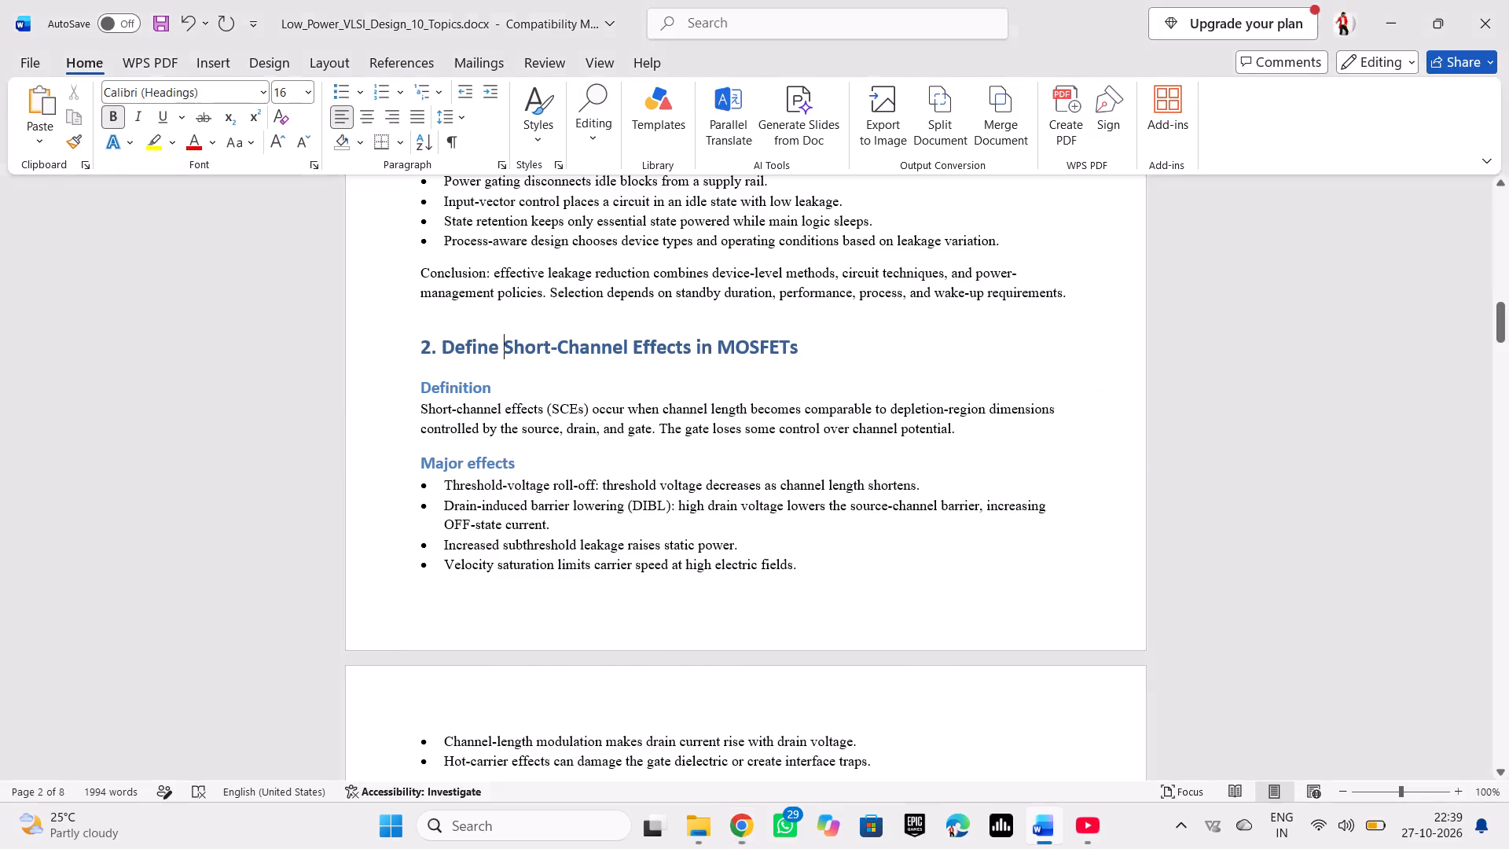
Switch to Chrome and sign in to the Samvidha student portal with the prefilled credentials.
key("alt+Tab")
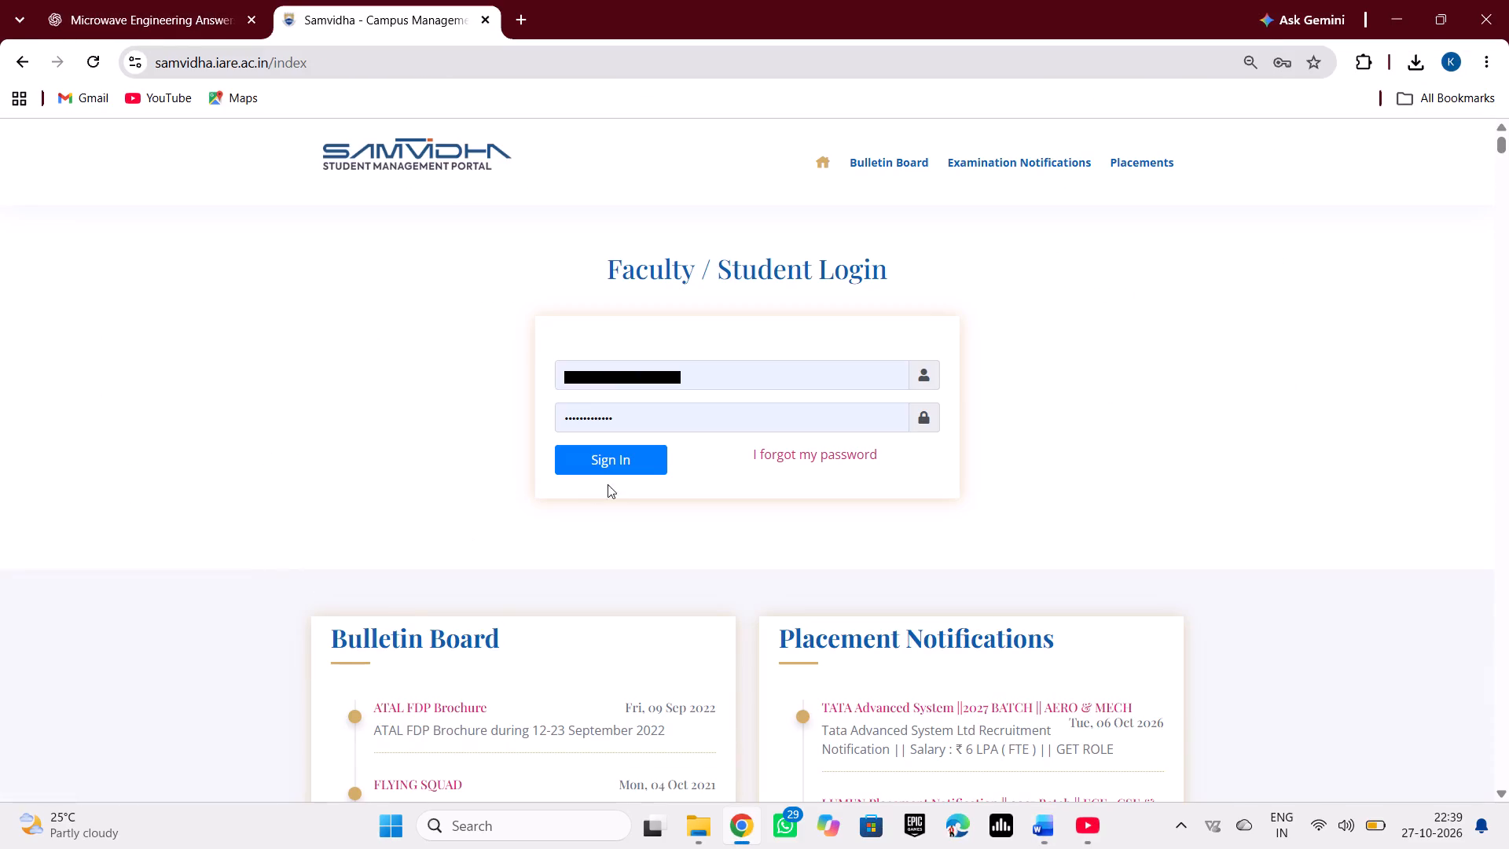
left_click(611, 467)
key("alt+Tab")
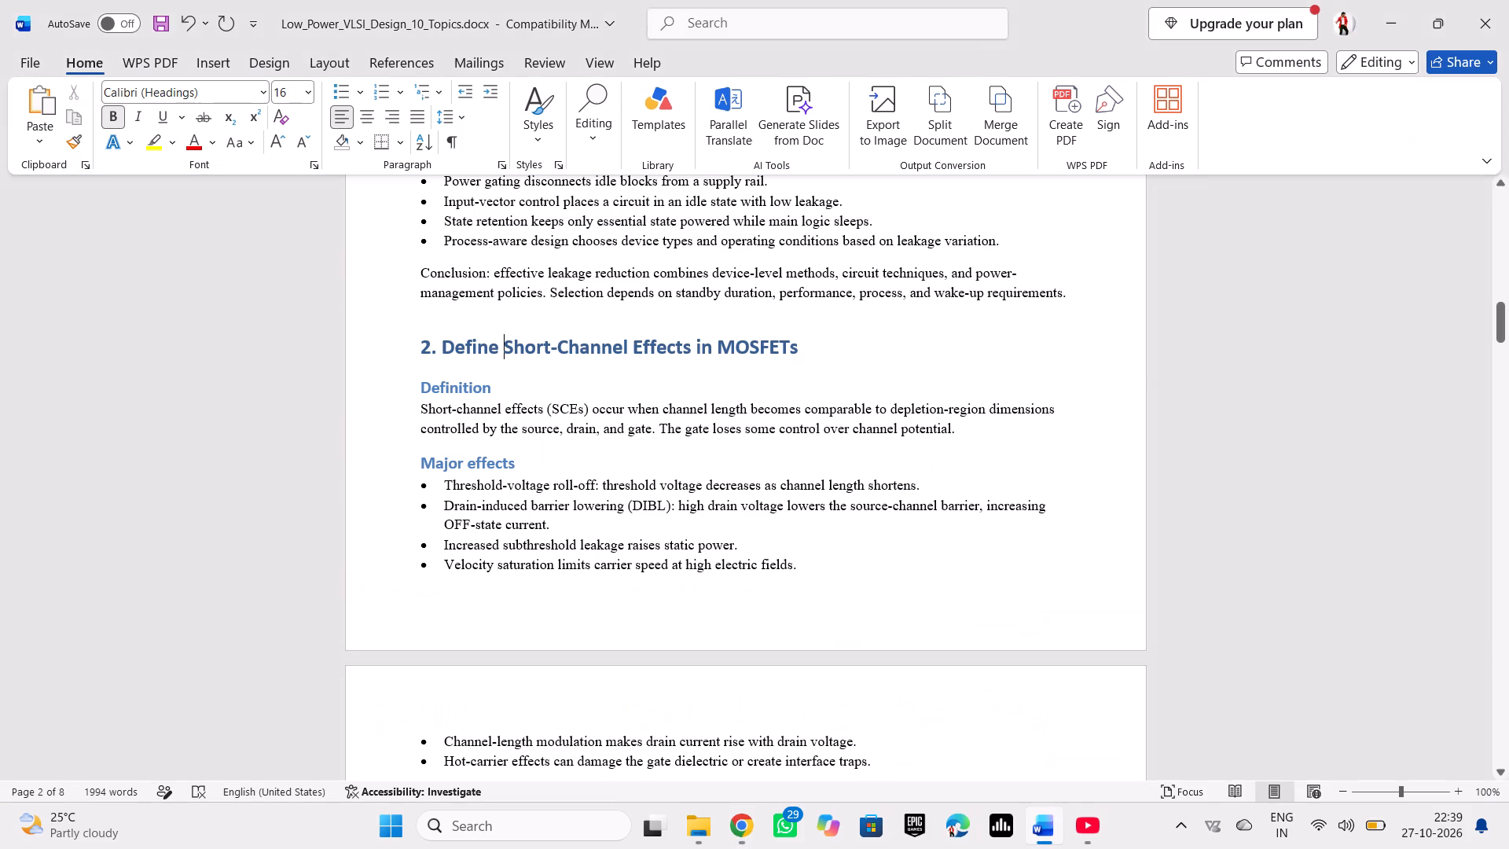
key("alt+Tab")
In Word, append ". Explain why" to the second topic heading, after "Define Short-Channel Effects in MOSFETs".
key("alt+Tab")
left_click(798, 350)
key("period")
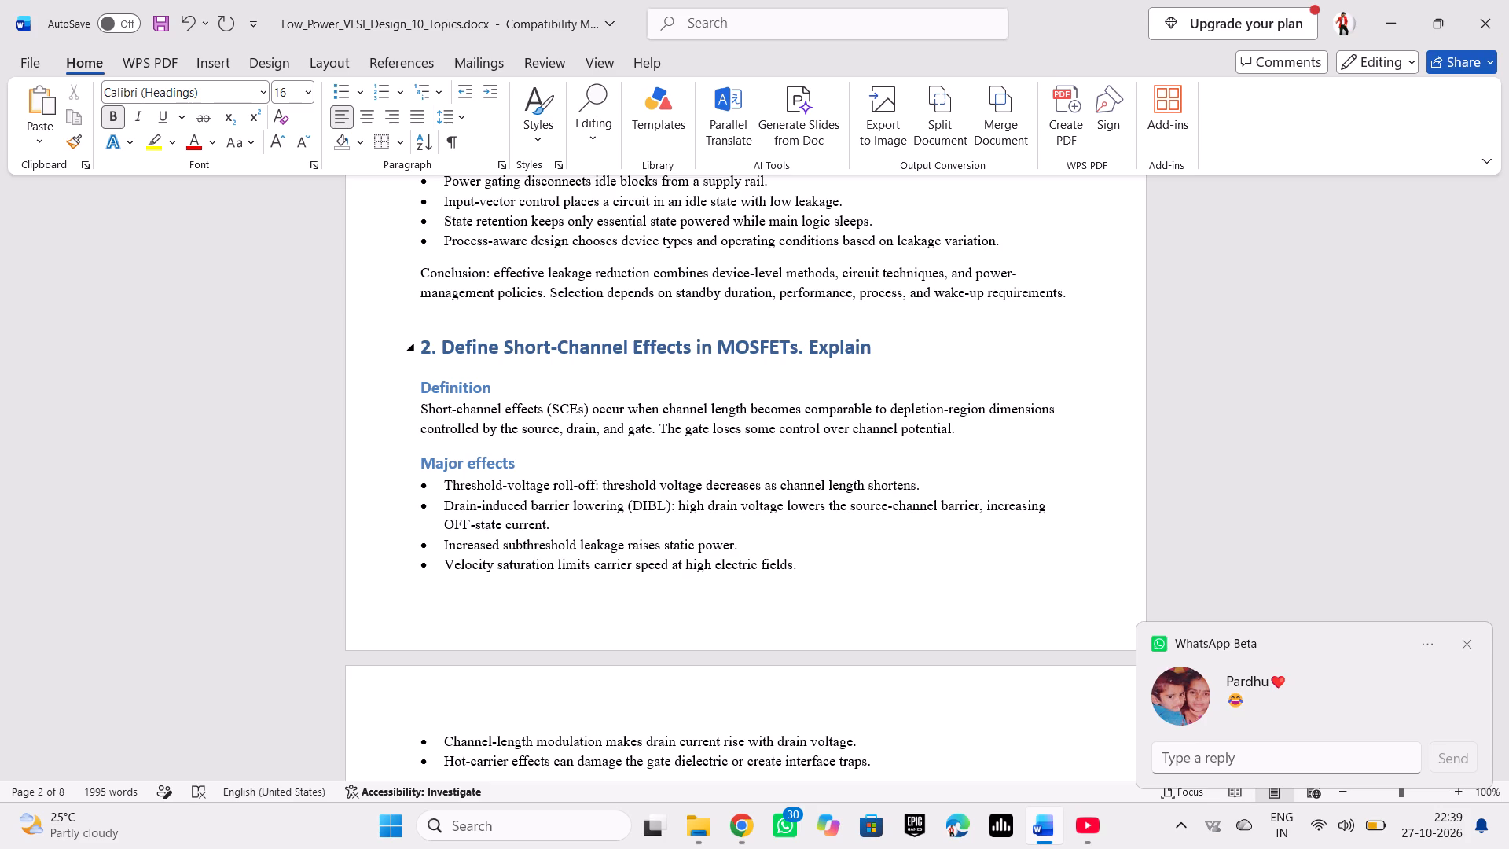
type("why")
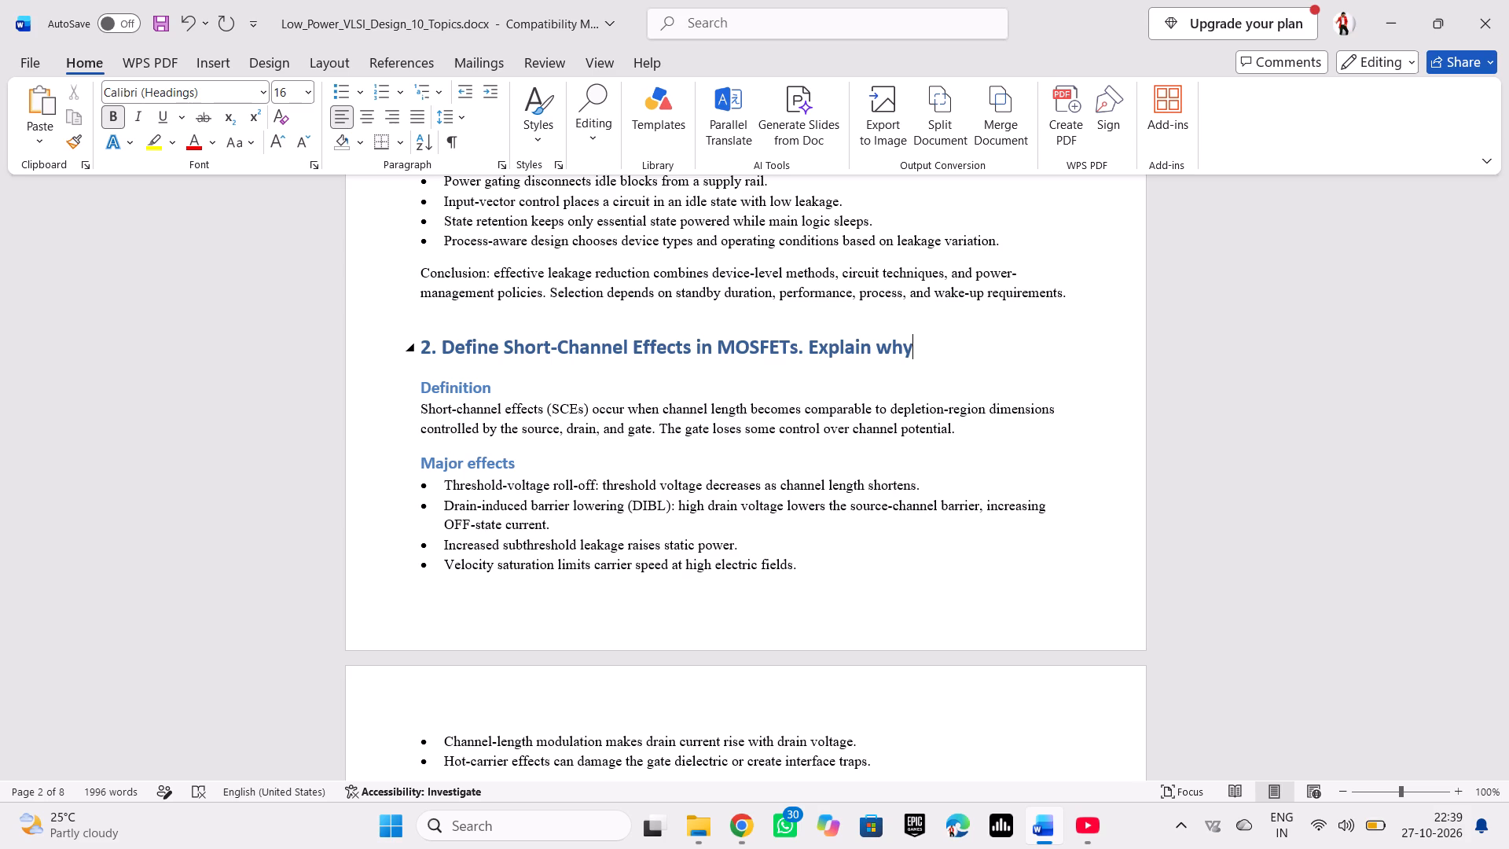
In Chrome, open the AAT-I upload page on Samvidha and get the questions for AECD53 Low Power VLSI Circuits.
key("alt+Tab")
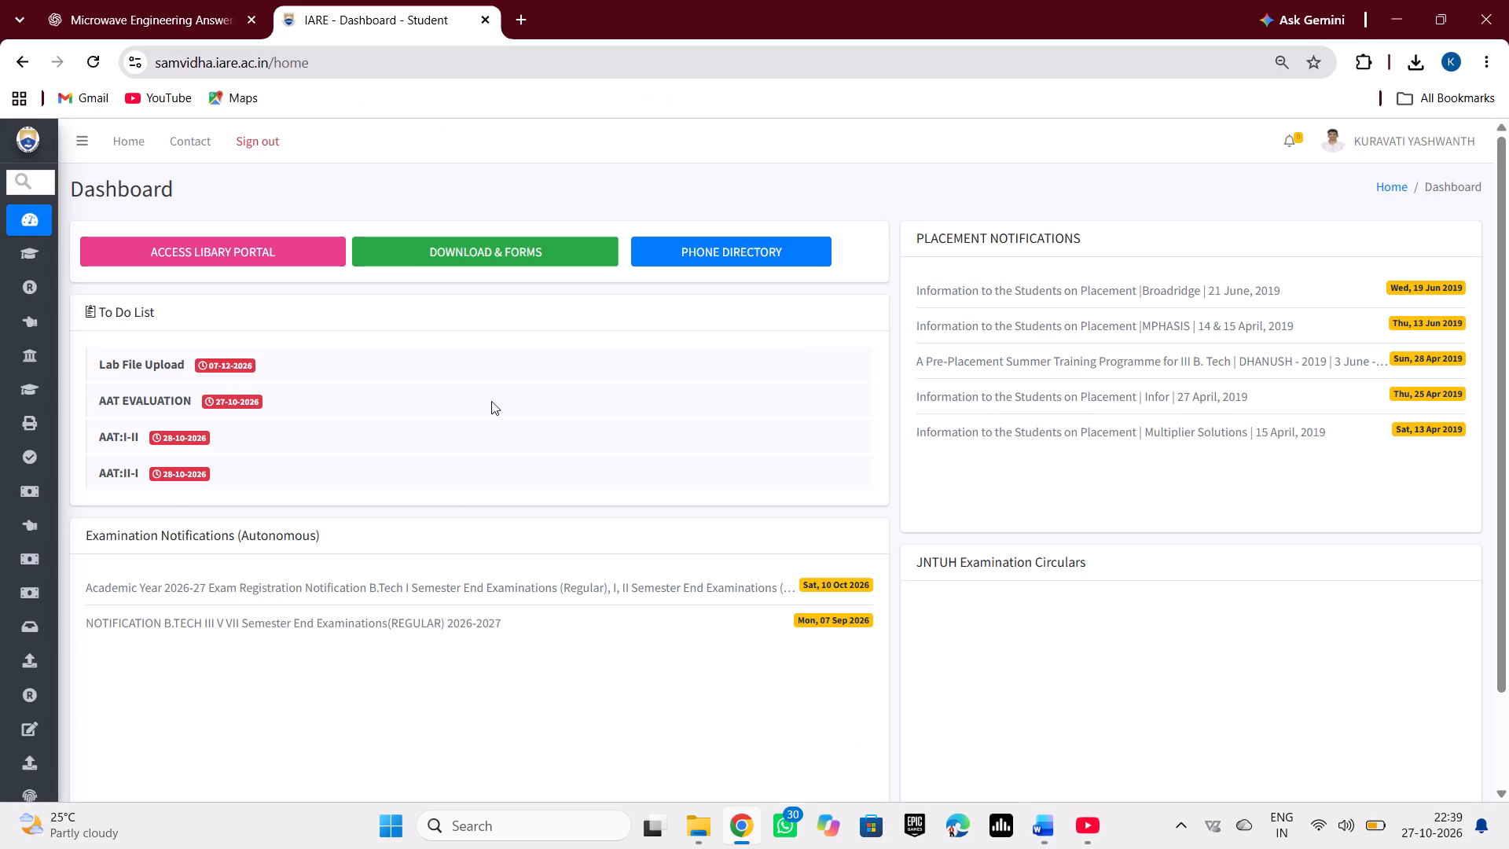
scroll(46, 618, "down", 3)
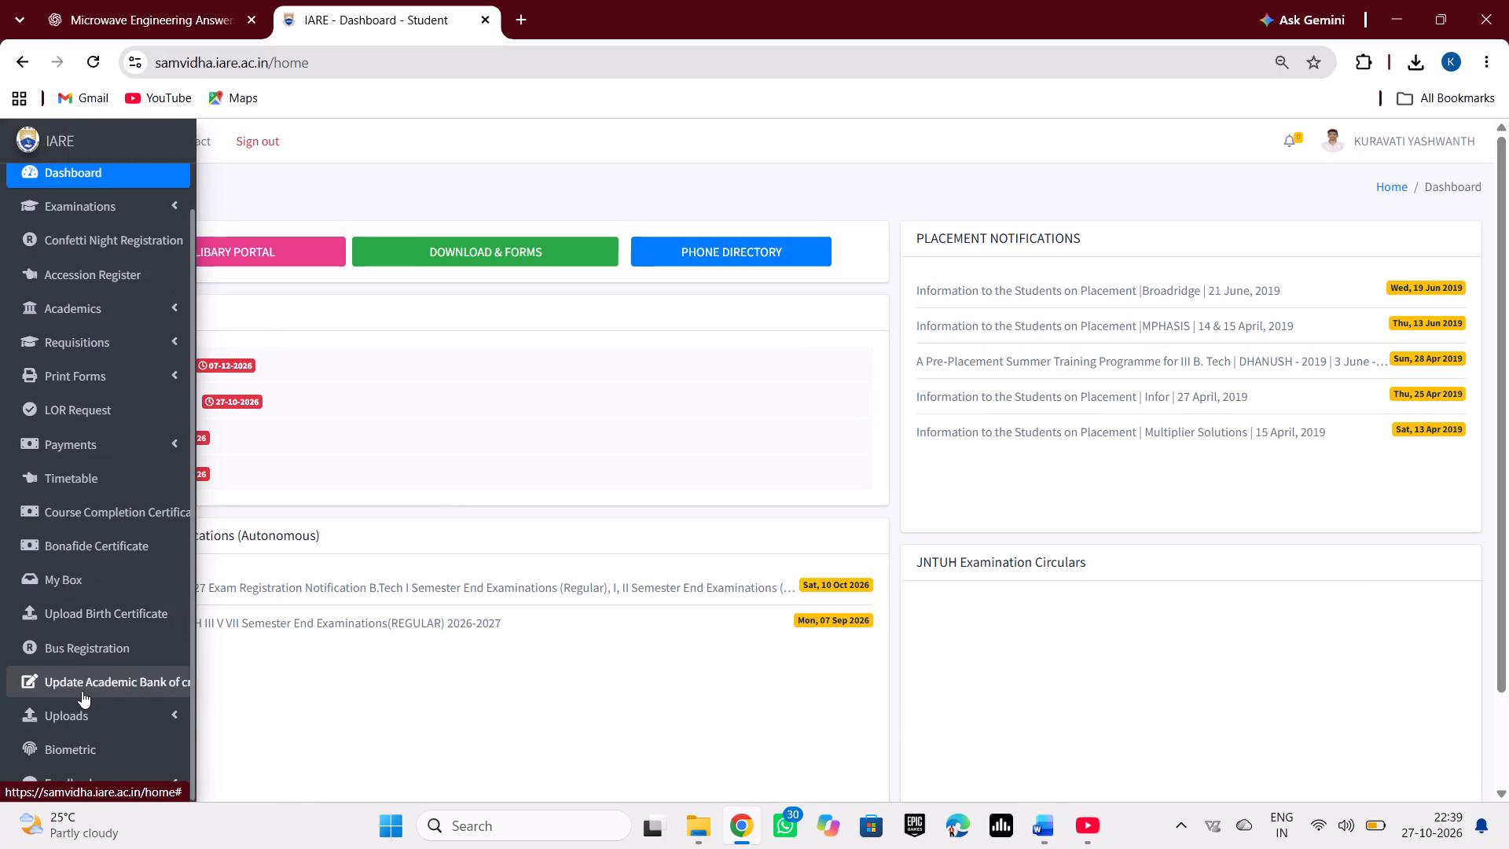
left_click(82, 715)
scroll(82, 715, "down", 5)
left_click(97, 682)
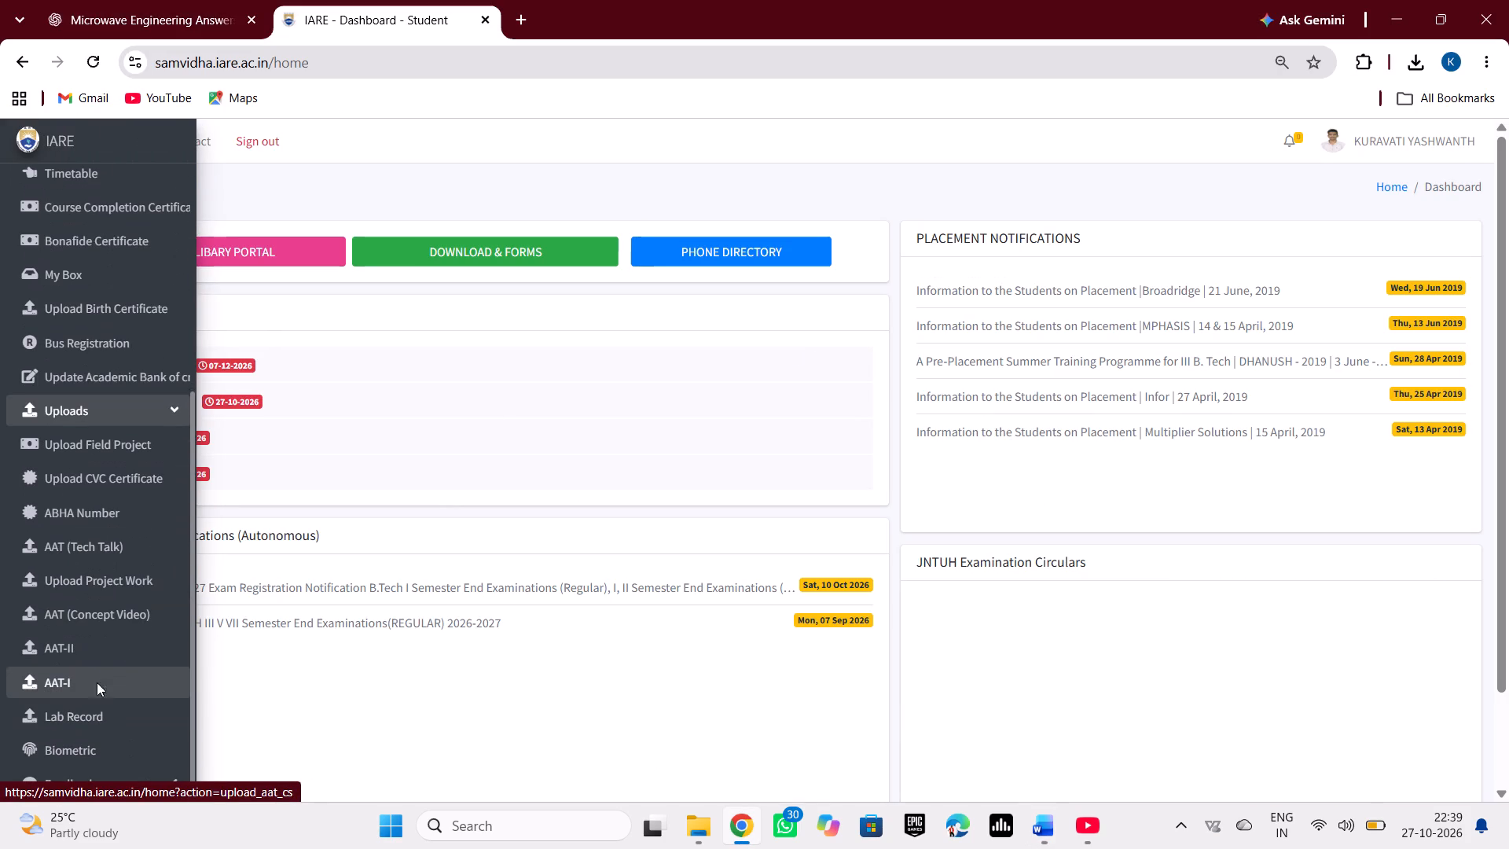
left_click(1273, 502)
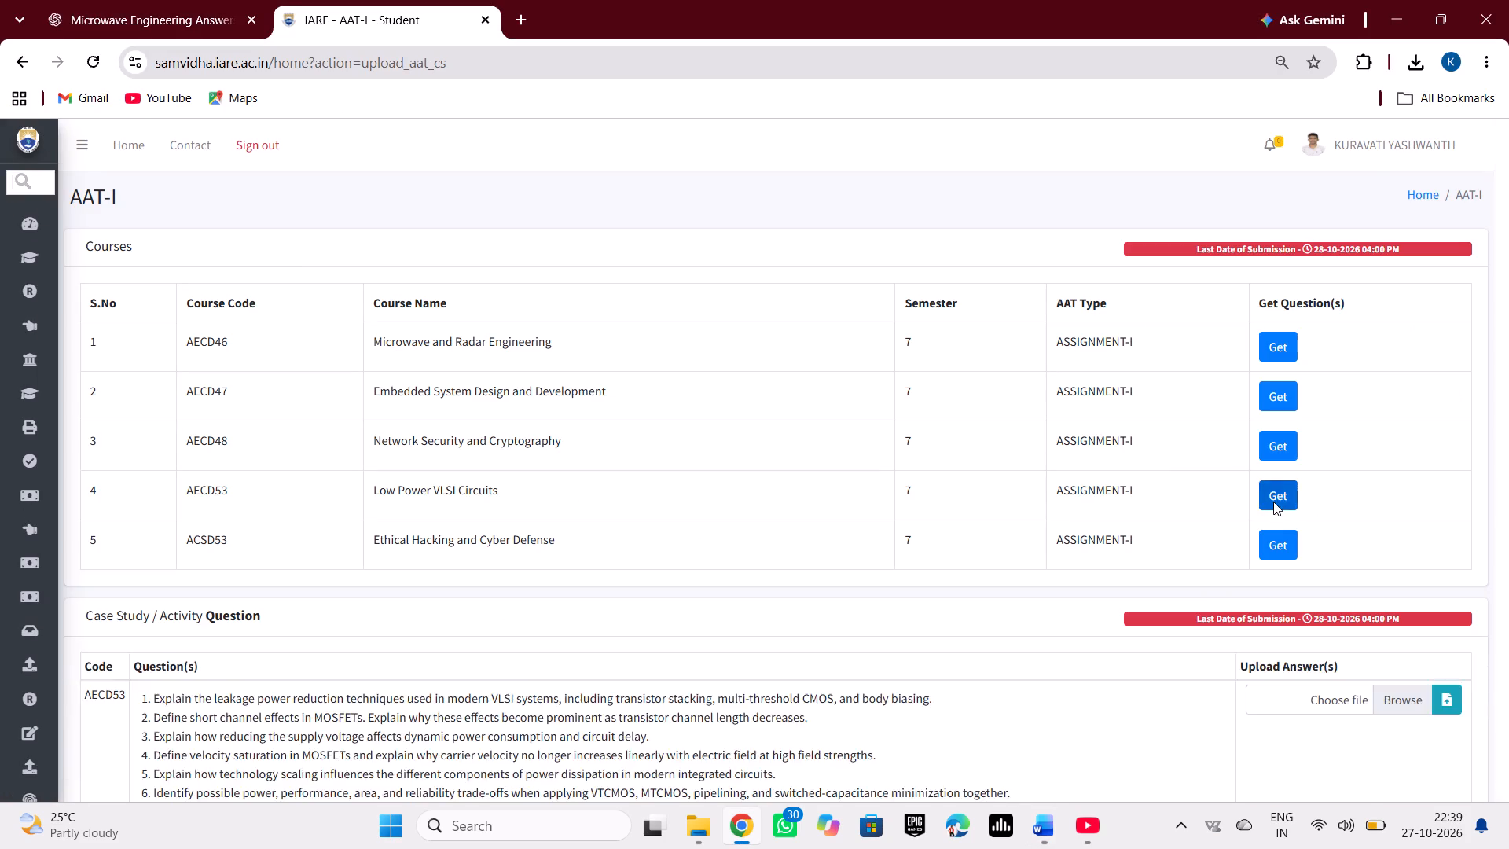
key("Return")
scroll(1202, 526, "down", 2)
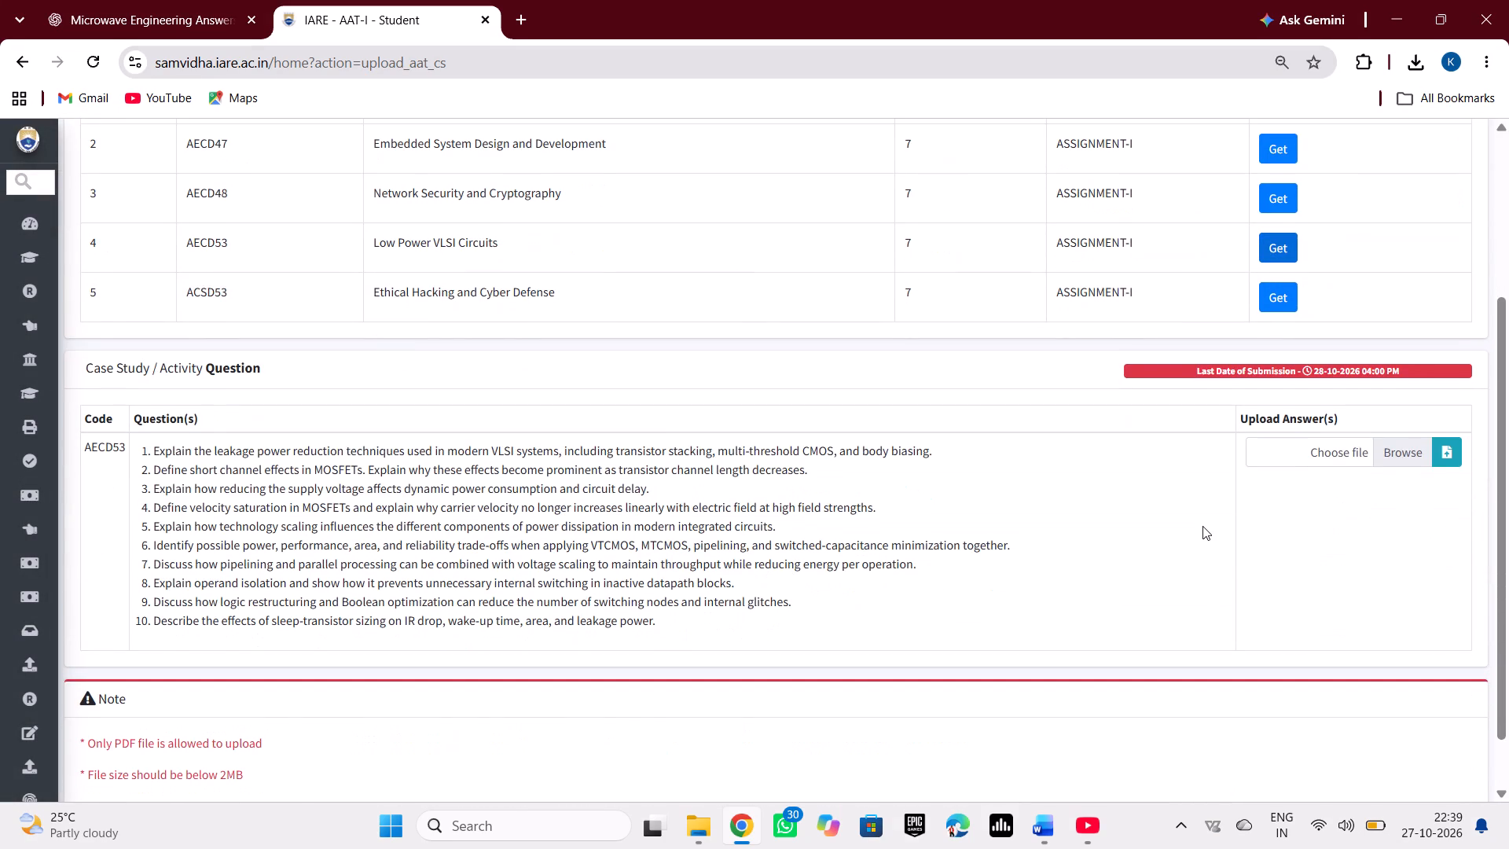
Back in Word, continue the second topic heading with "these effects become prominent", following AECD53 question 2 on the Samvidha page.
key("alt+Tab")
key("space")
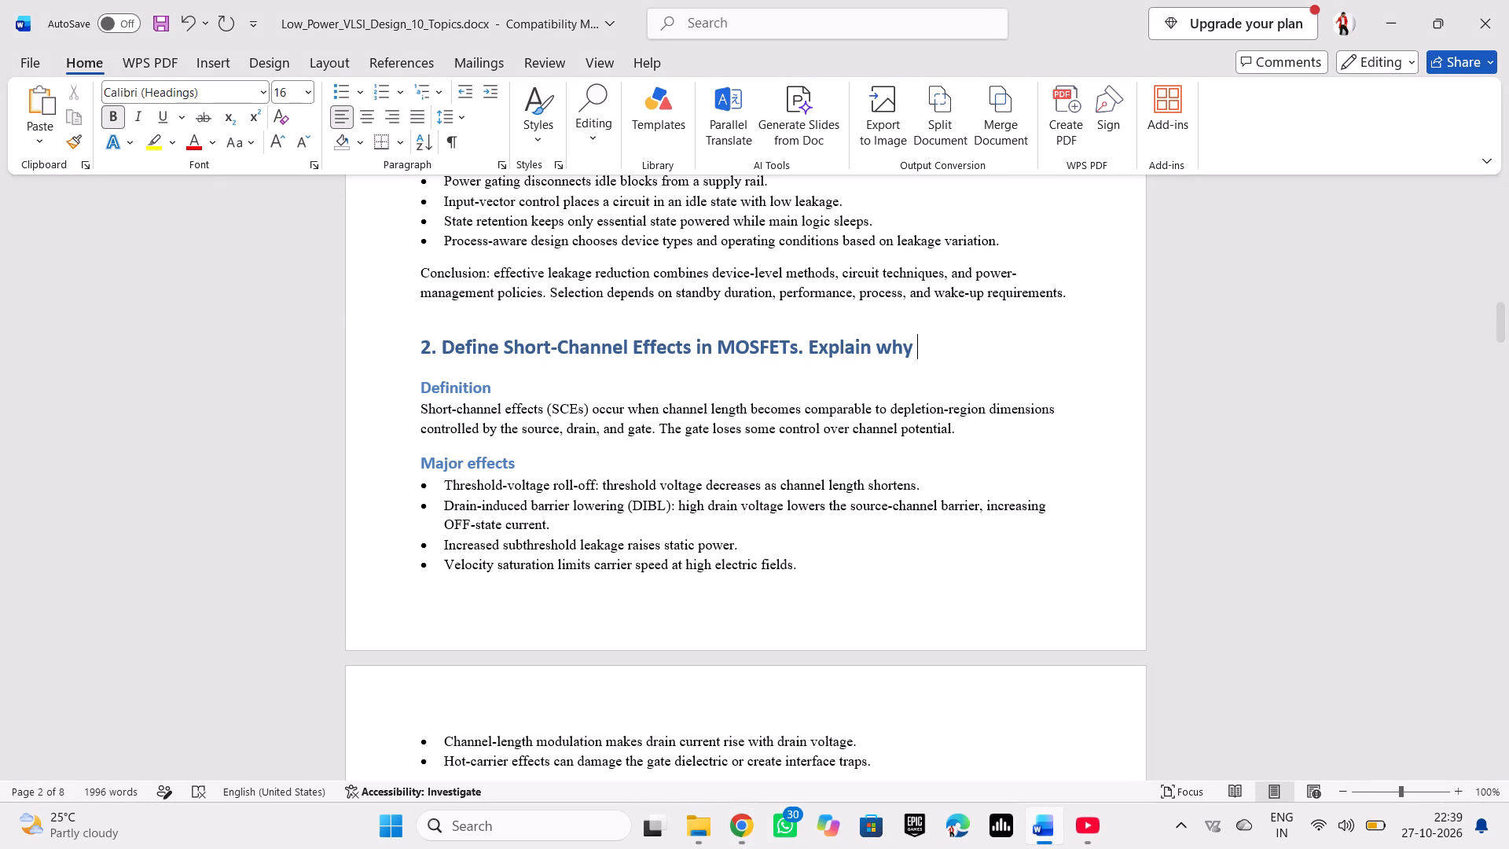
type("these effects")
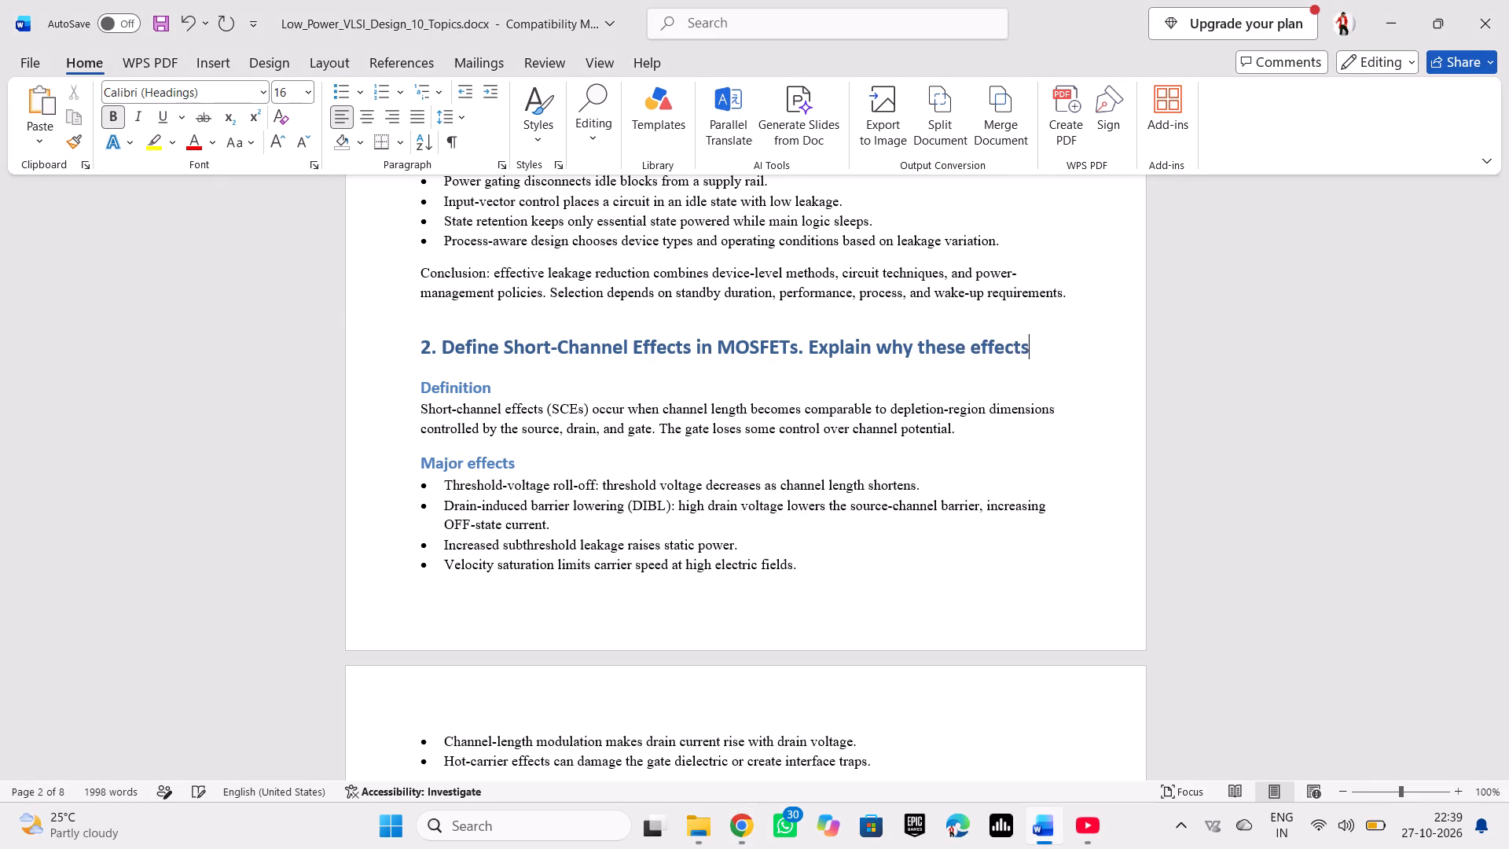
key("space")
key("alt+Tab")
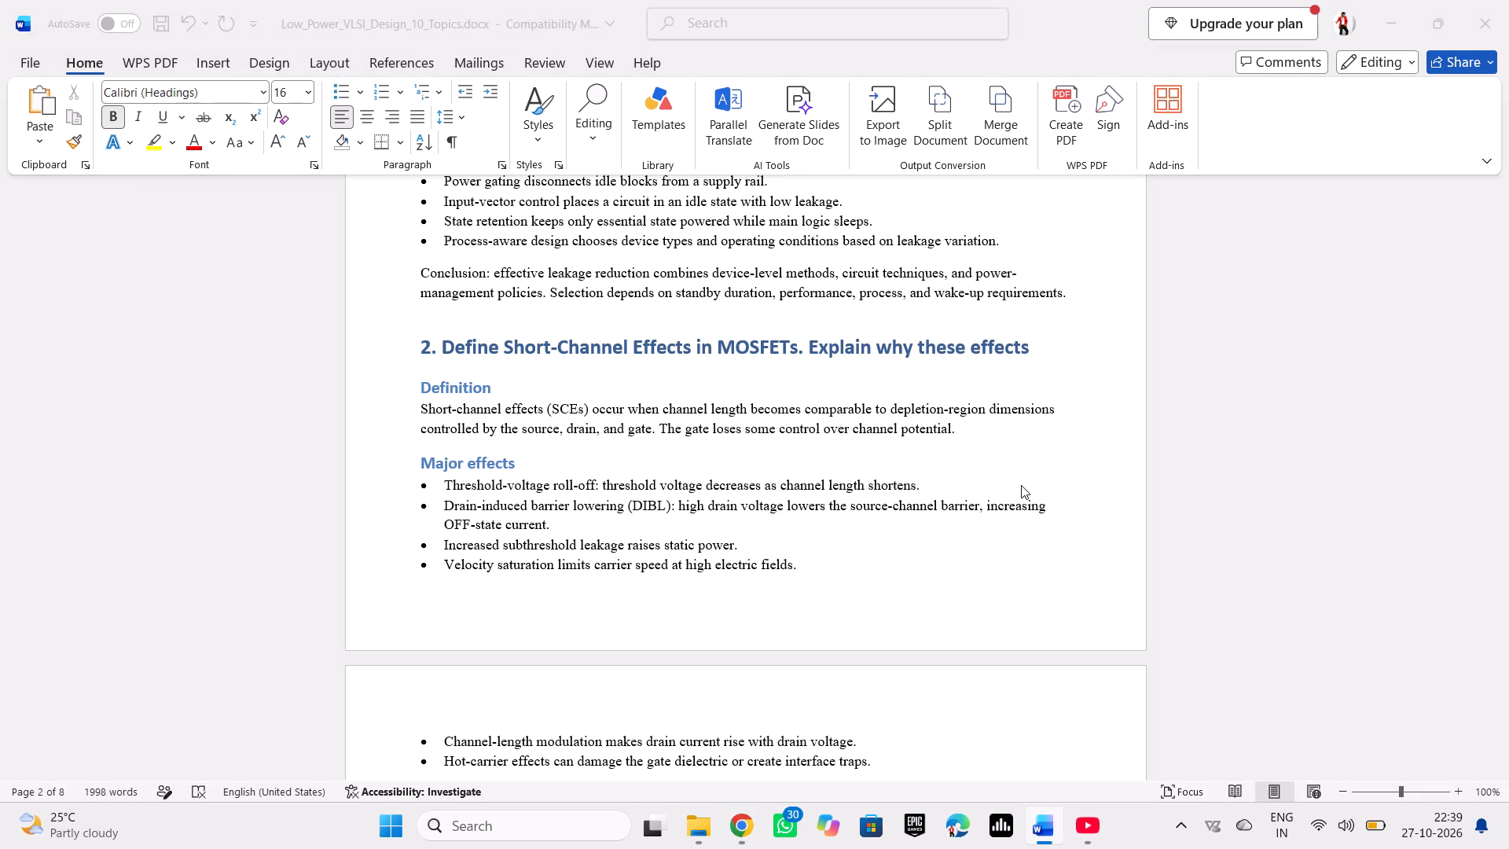
key("alt+Tab")
key("alt+Tab")
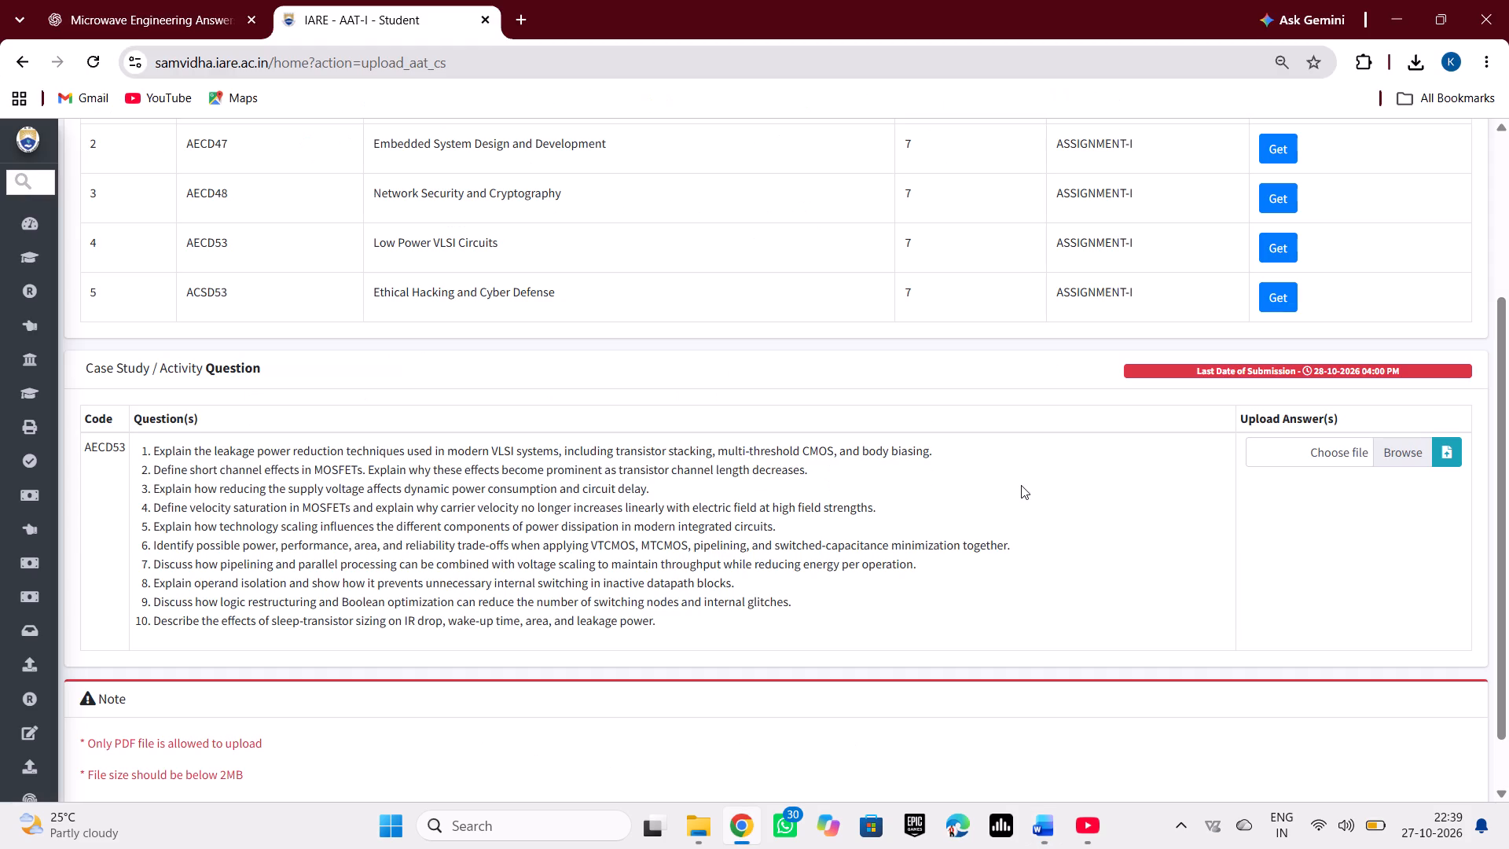
key("alt+Tab")
type("become")
key("space")
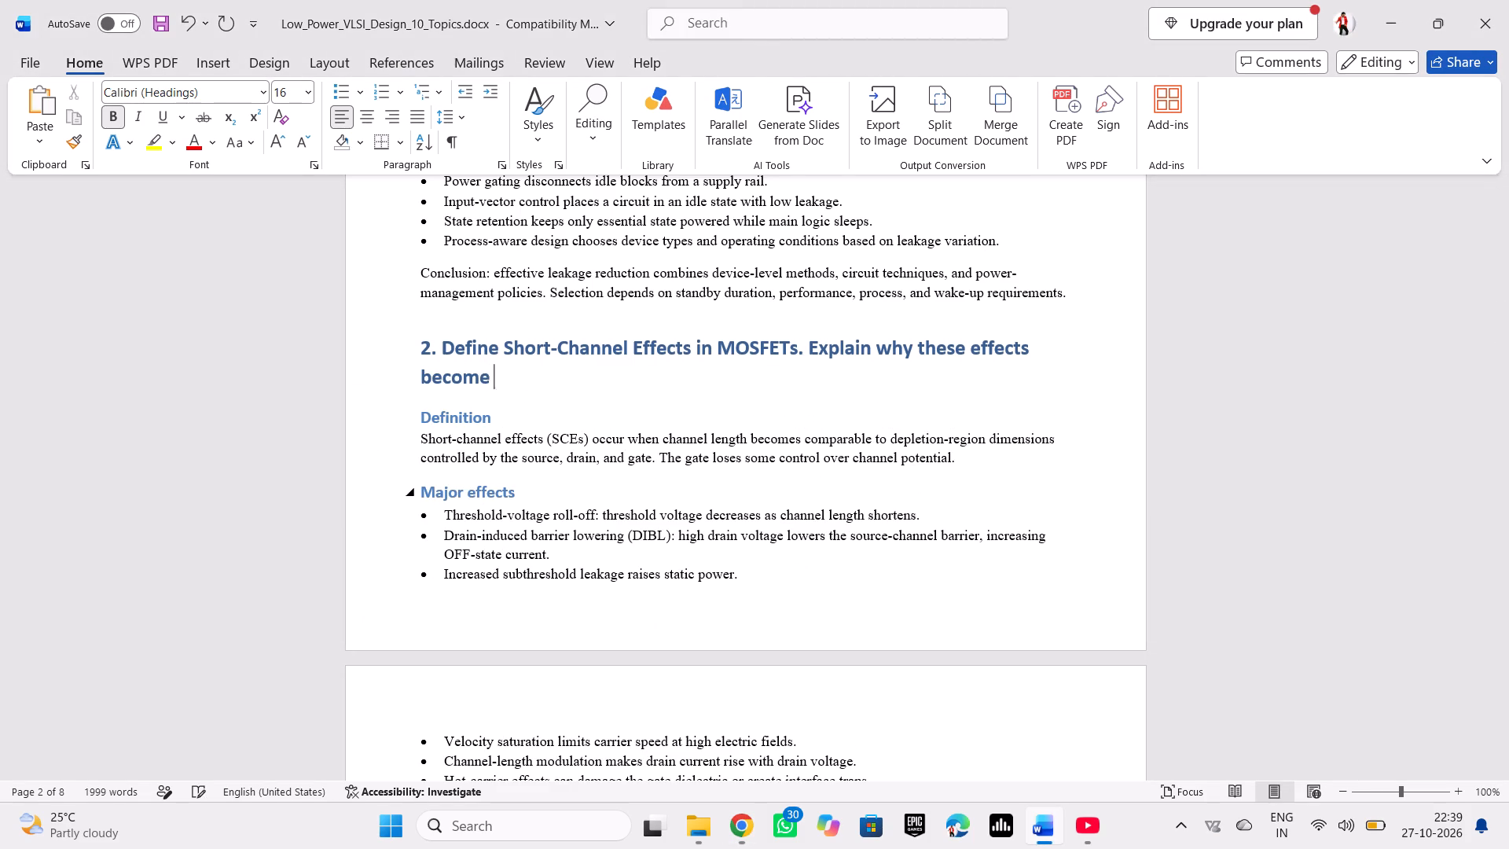
key("alt+Tab")
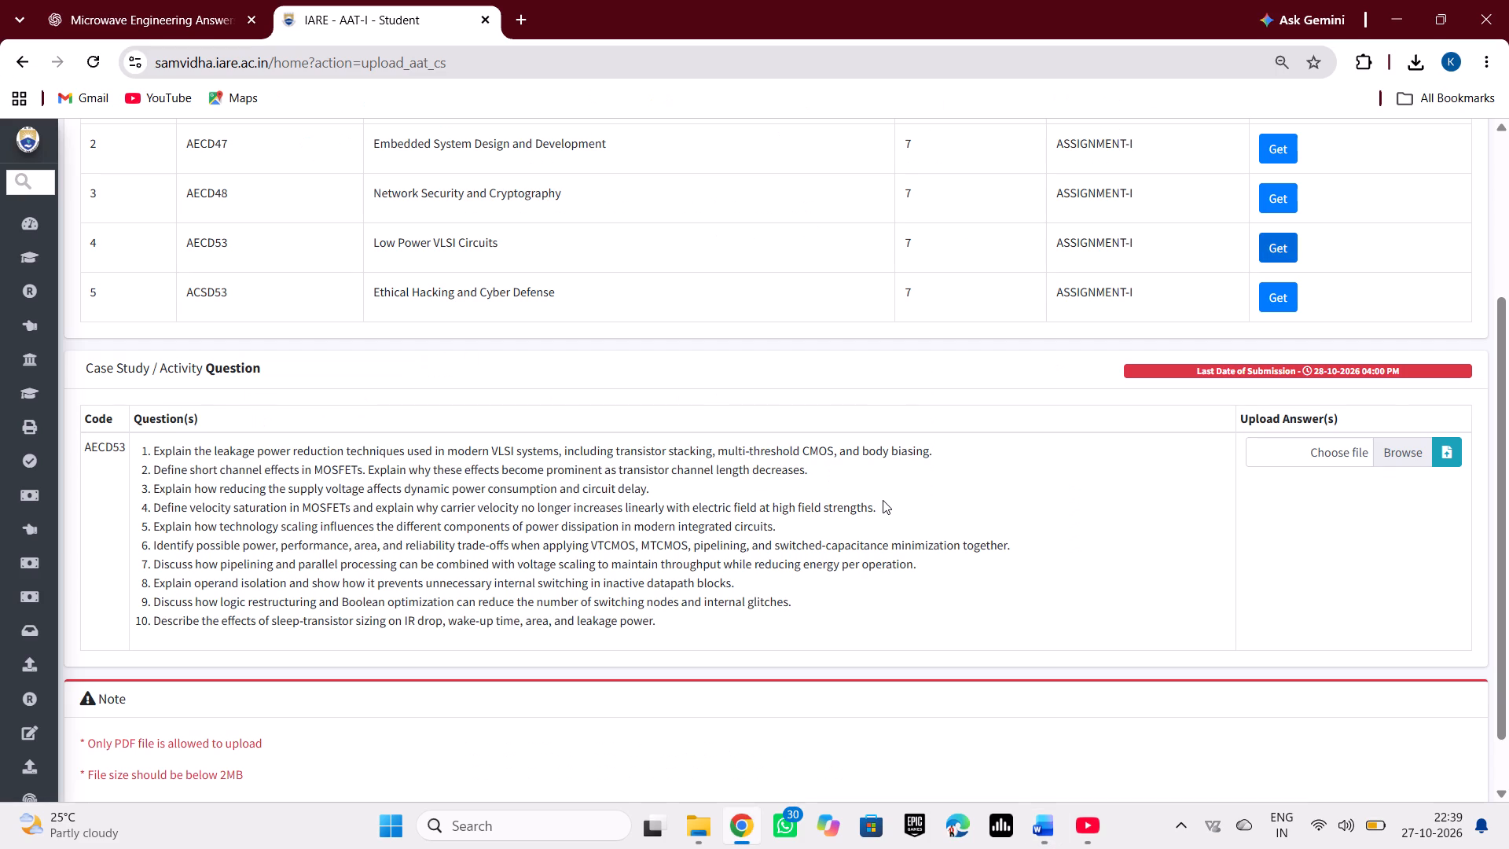
key("alt+Tab")
key("alt+Tab")
key("alt+Tab")
type("prom")
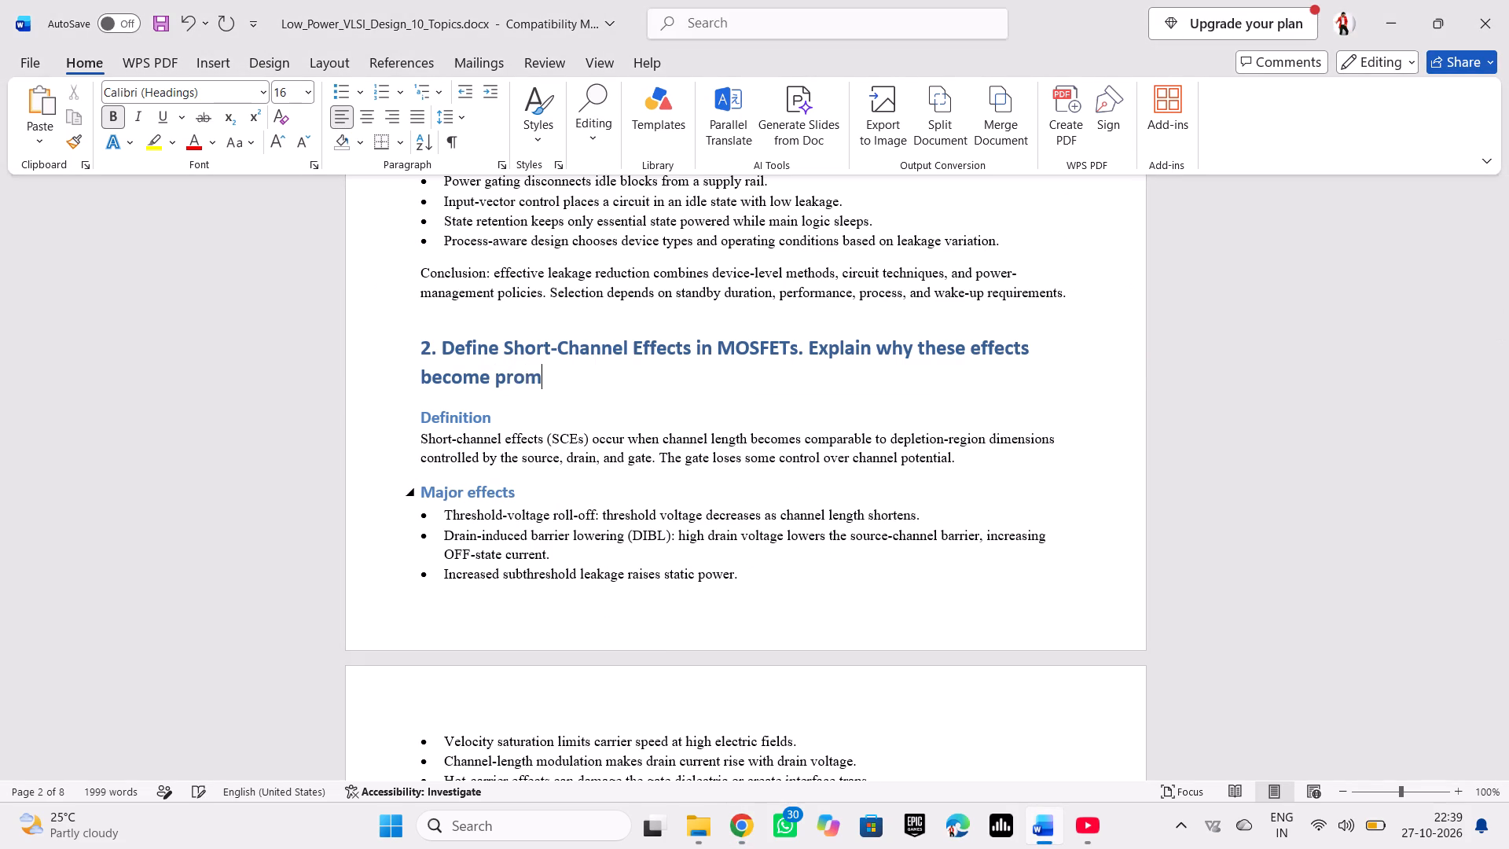
key("alt+Tab")
key("alt+Tab")
type("inent")
key("space")
Complete the second topic heading in Word with "as transistor channel length decreases.", checking the wording against AECD53 question 2 in Chrome.
key("alt+Tab")
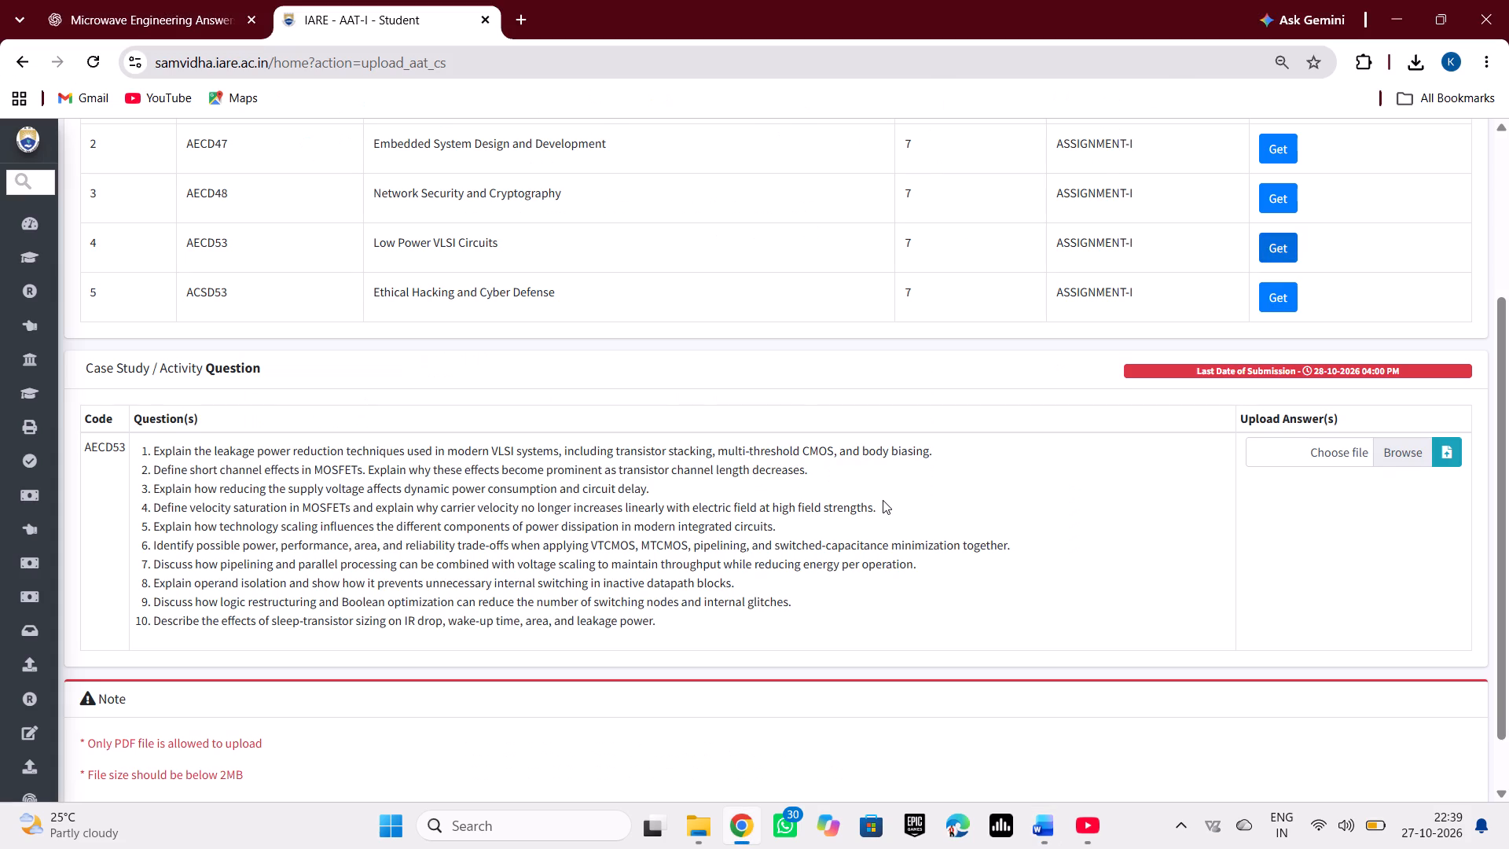
key("alt+Tab")
type("as tra")
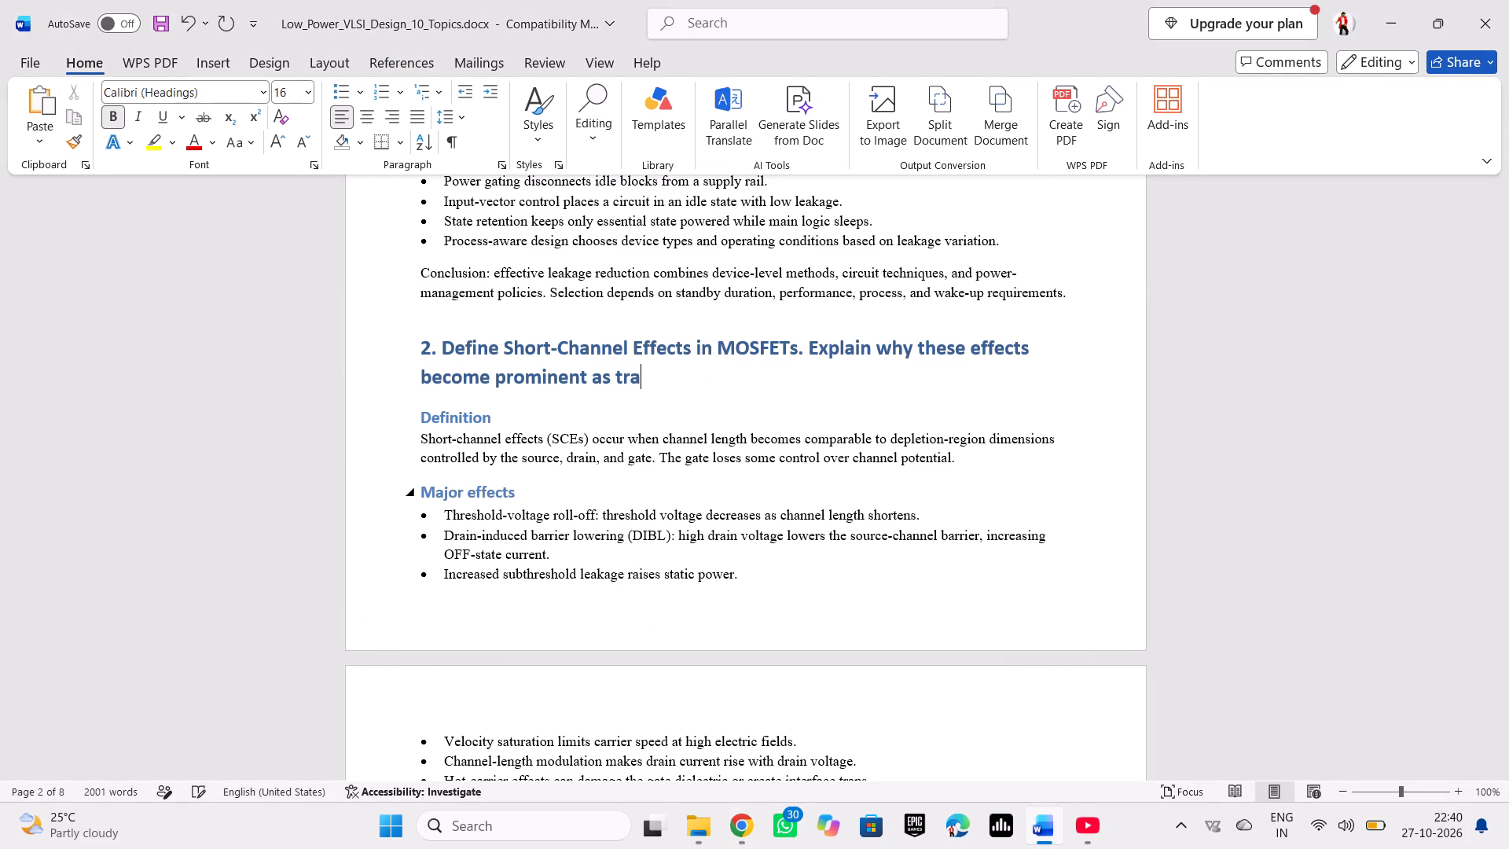
key("alt+Tab")
key("alt+Tab")
type("nsistor")
key("space")
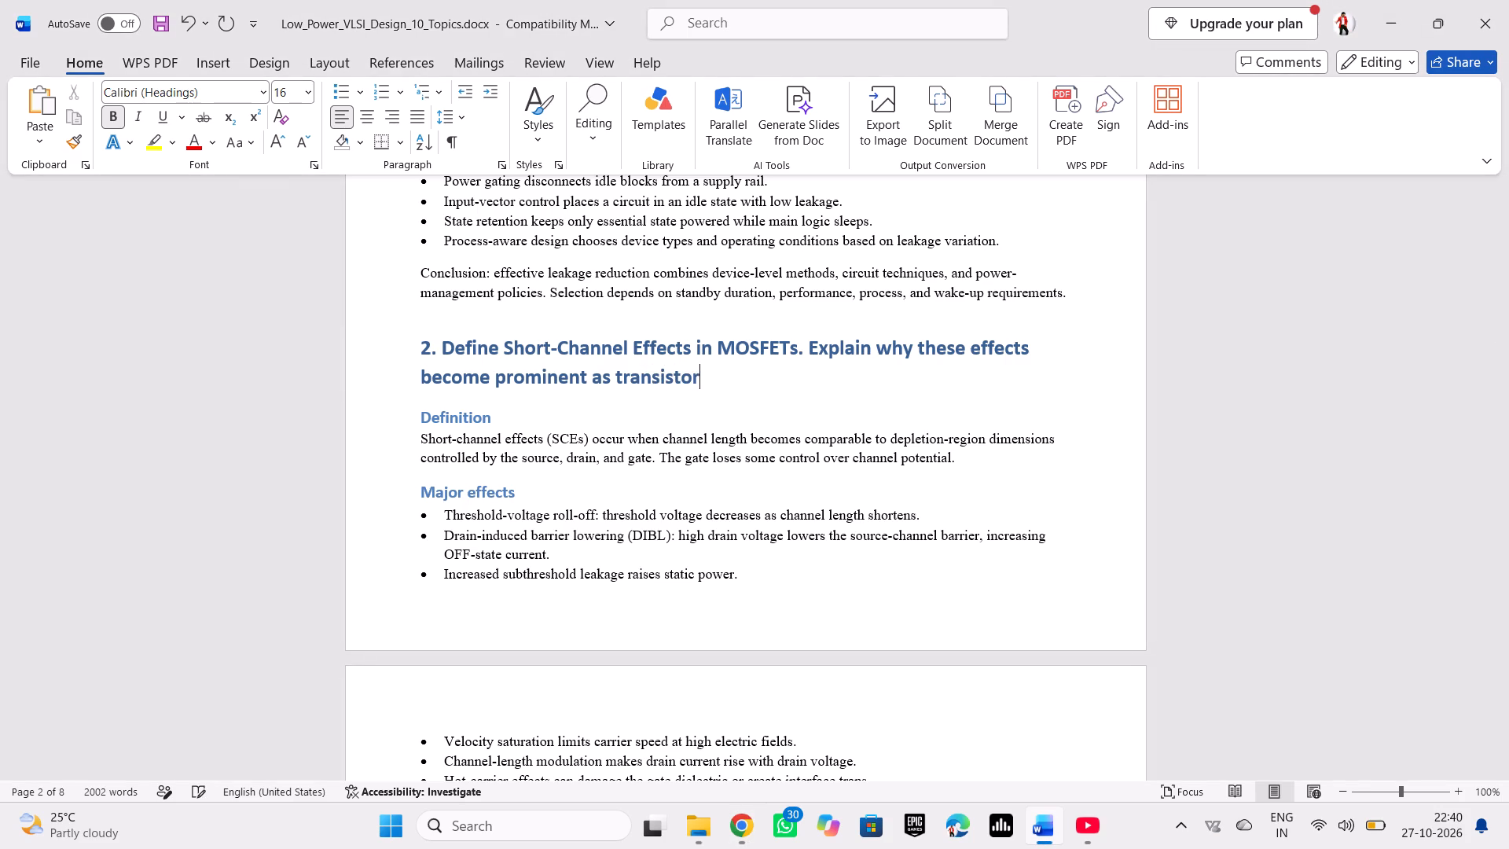
key("alt+Tab")
key("alt+Tab")
type("channel")
key("space")
key("alt+Tab")
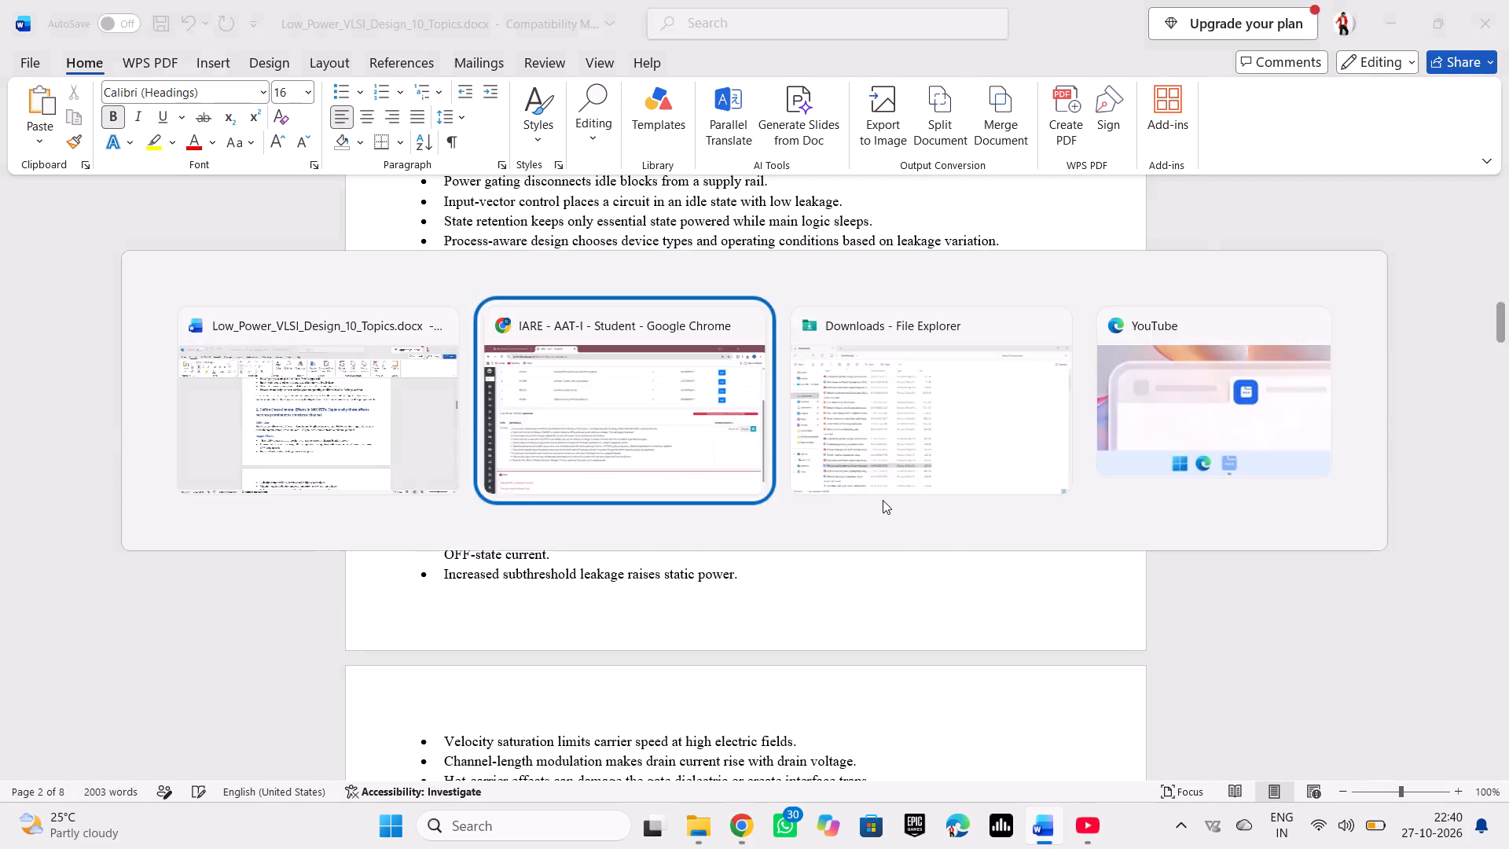
key("alt+Tab")
type("length")
key("space")
key("alt+Tab")
key("alt+Tab")
type("decr")
key("alt+Tab")
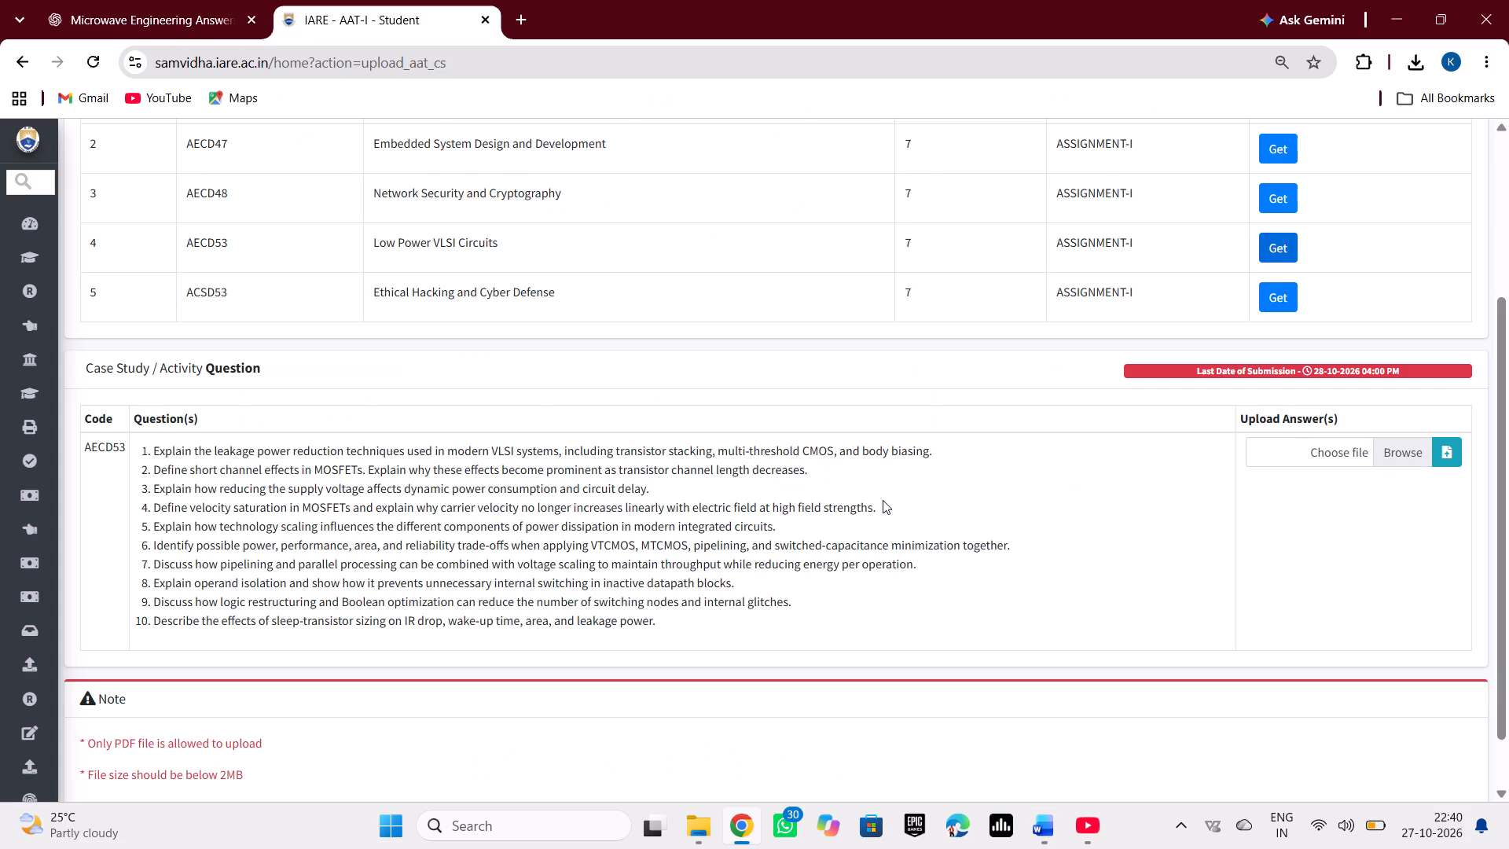
key("alt+Tab")
type("eases,")
key("BackSpace")
key("period")
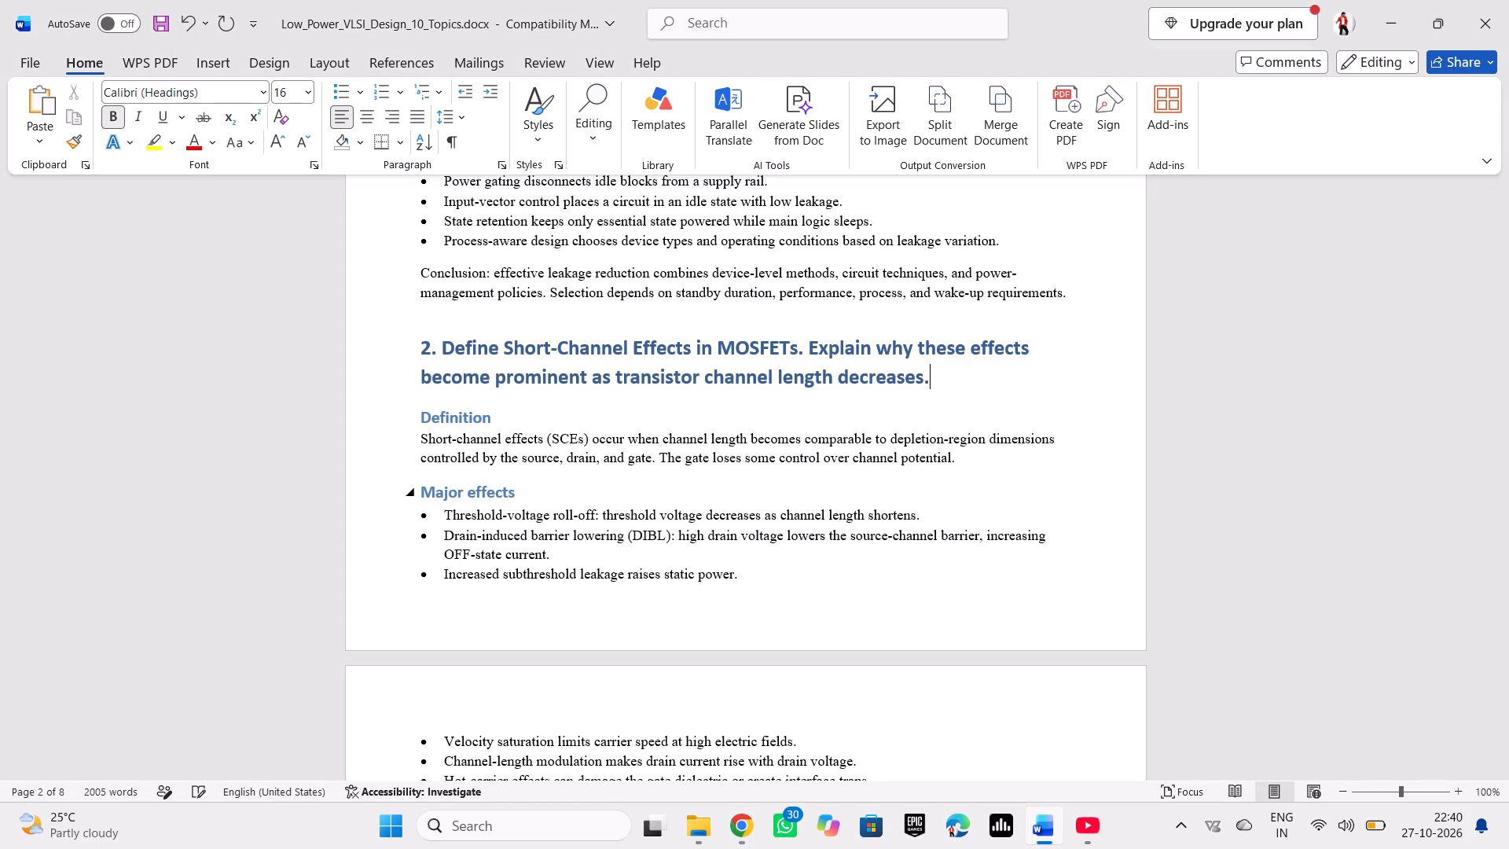
Find the third topic heading, on supply voltage reduction, in the Low Power VLSI document.
scroll(883, 500, "down", 3)
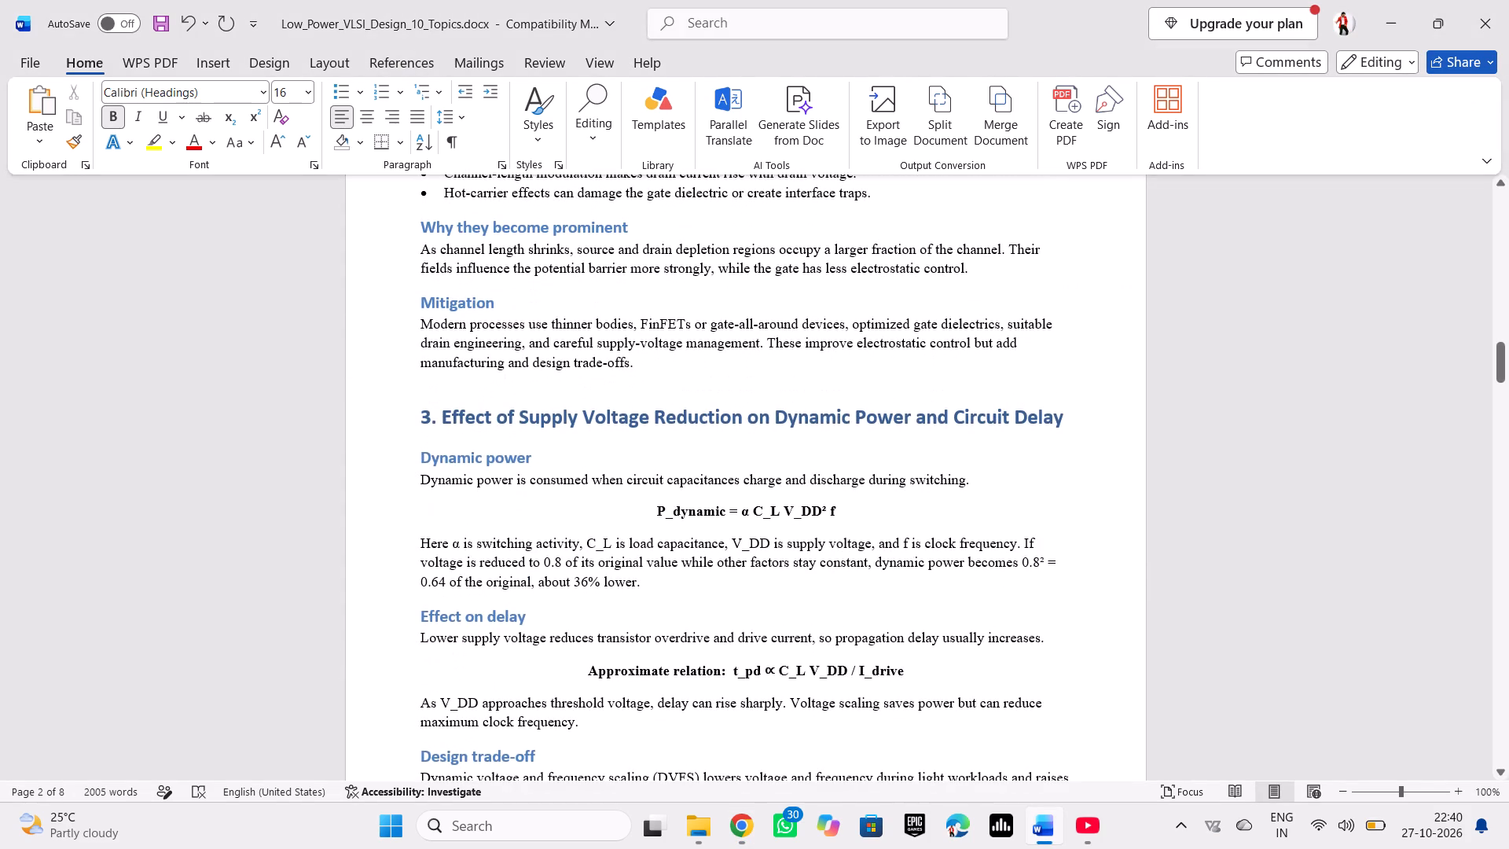
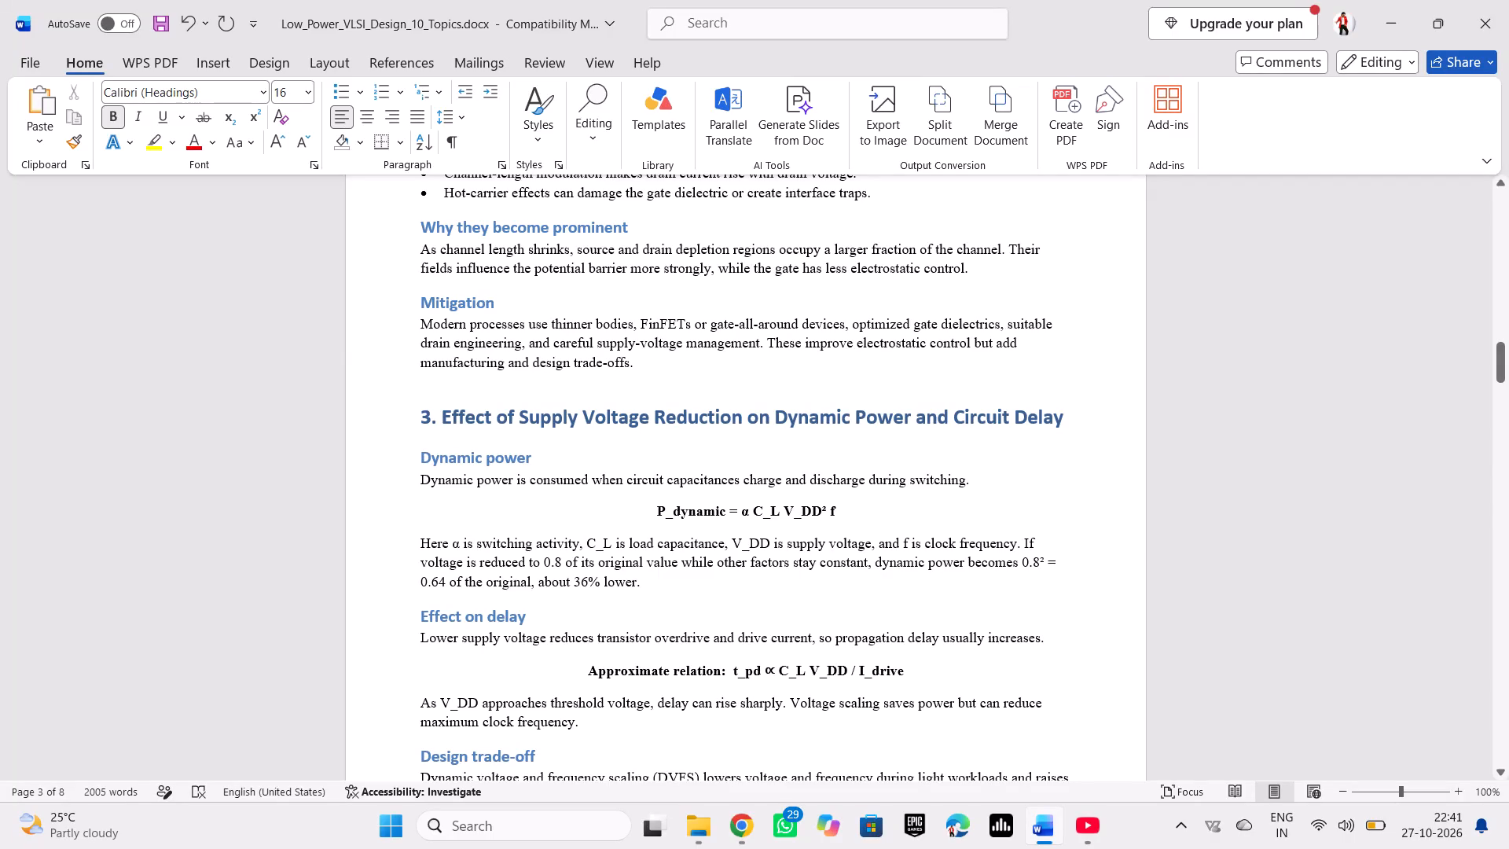
Compare the third topic heading in Word with AECD53 question 3 on the Samvidha page in Chrome.
key("alt+Tab")
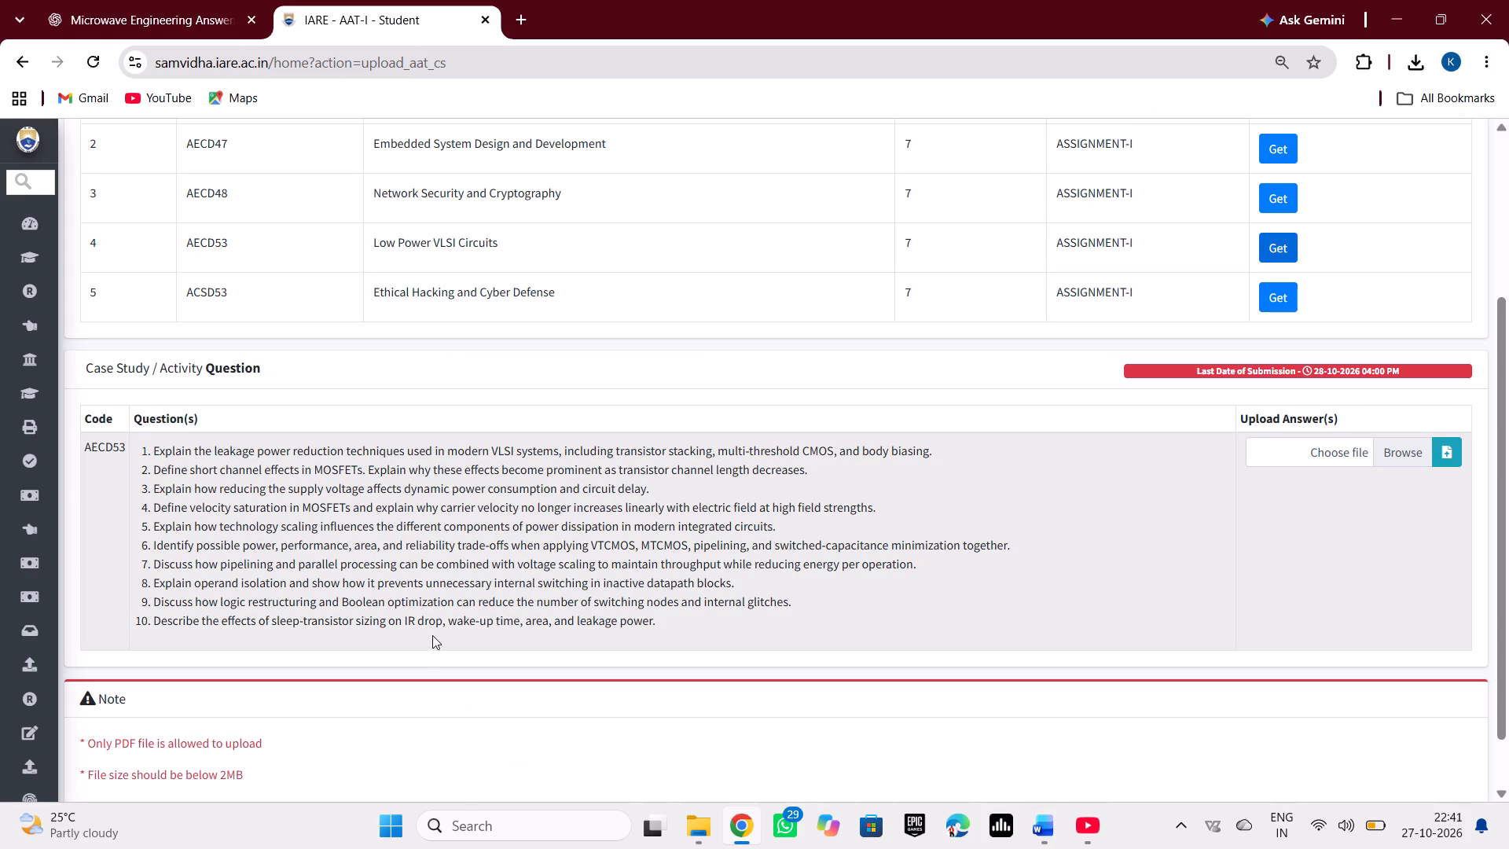
left_click(318, 574)
key("alt+Tab")
key("alt+Tab")
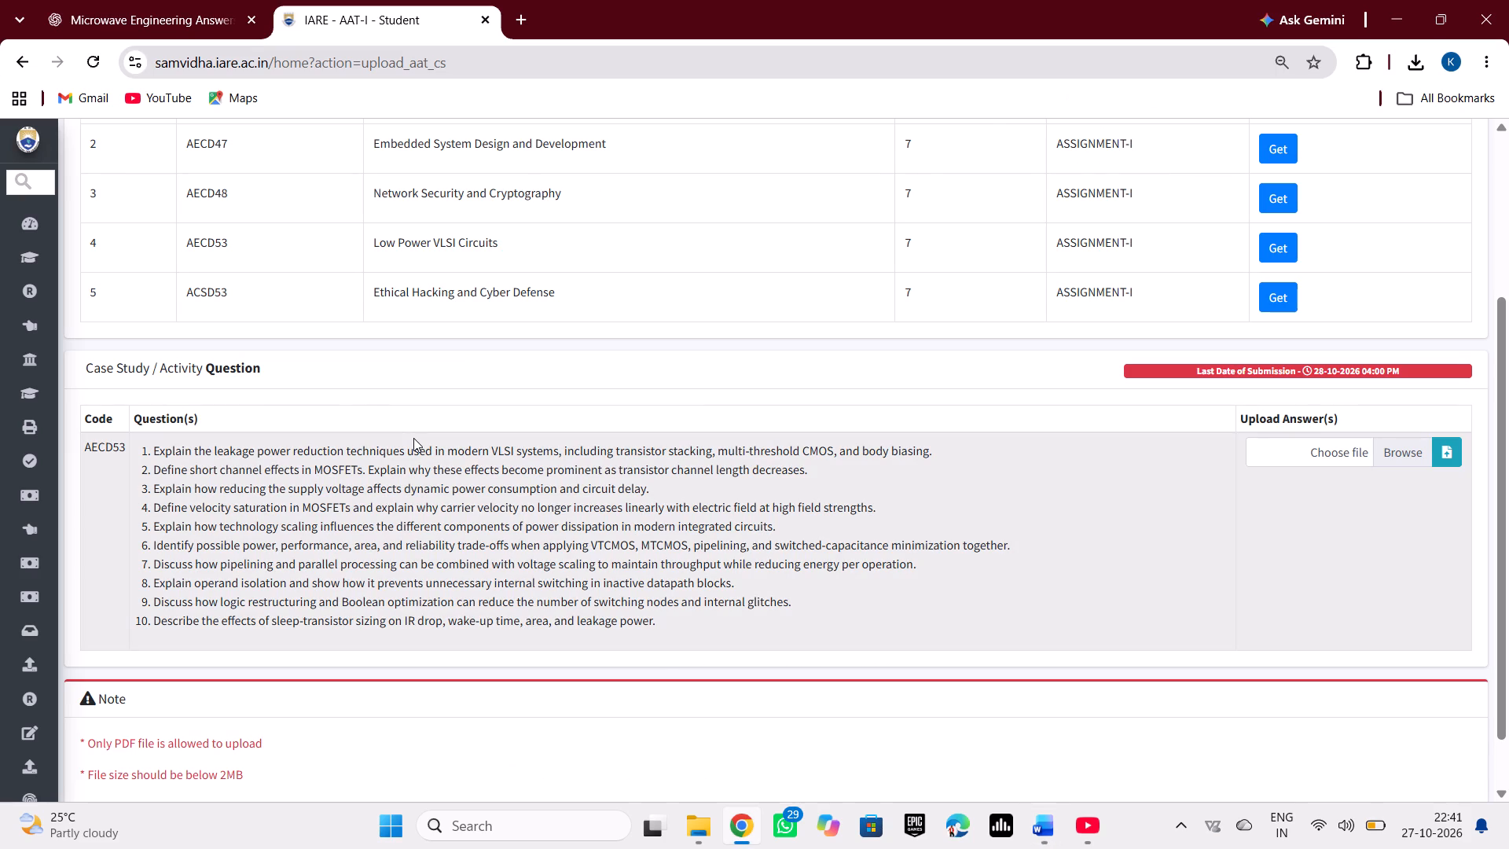
key("alt+Tab")
key("alt+Tab")
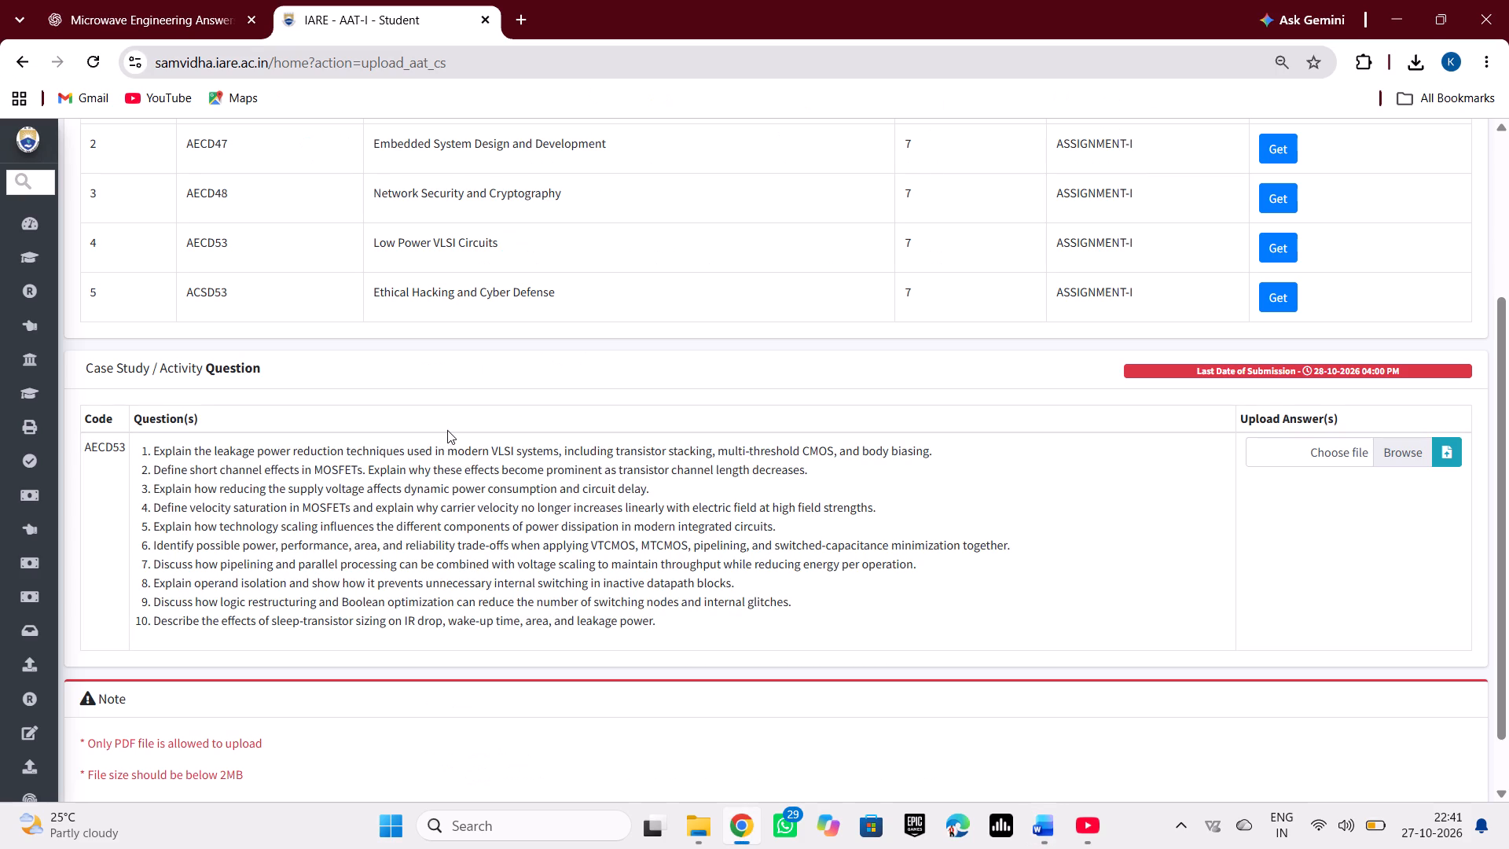
key("alt+Tab")
key("alt+Tab")
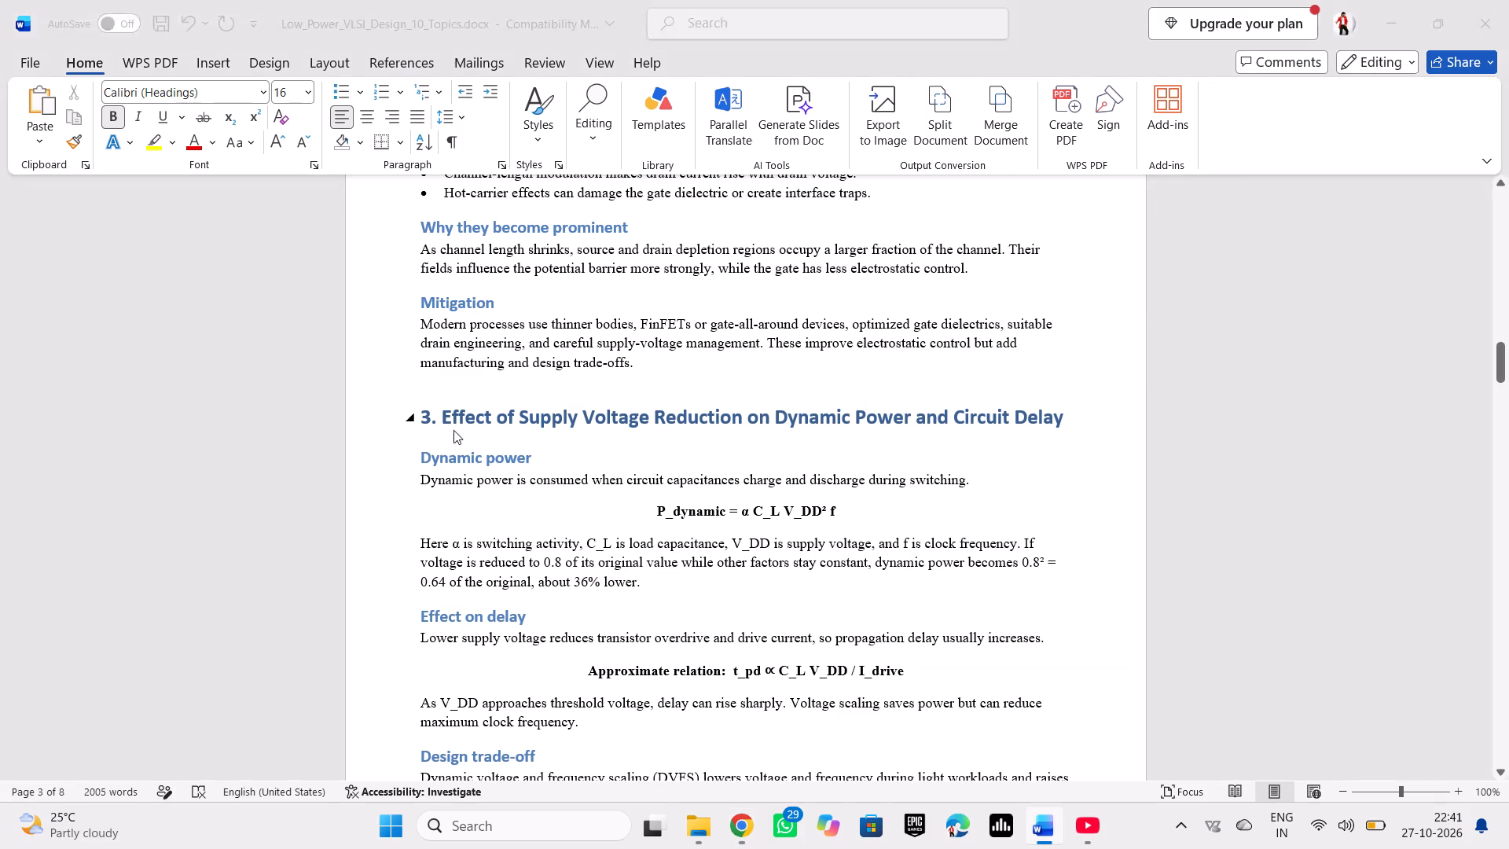
key("alt+Tab")
key("alt+Tab")
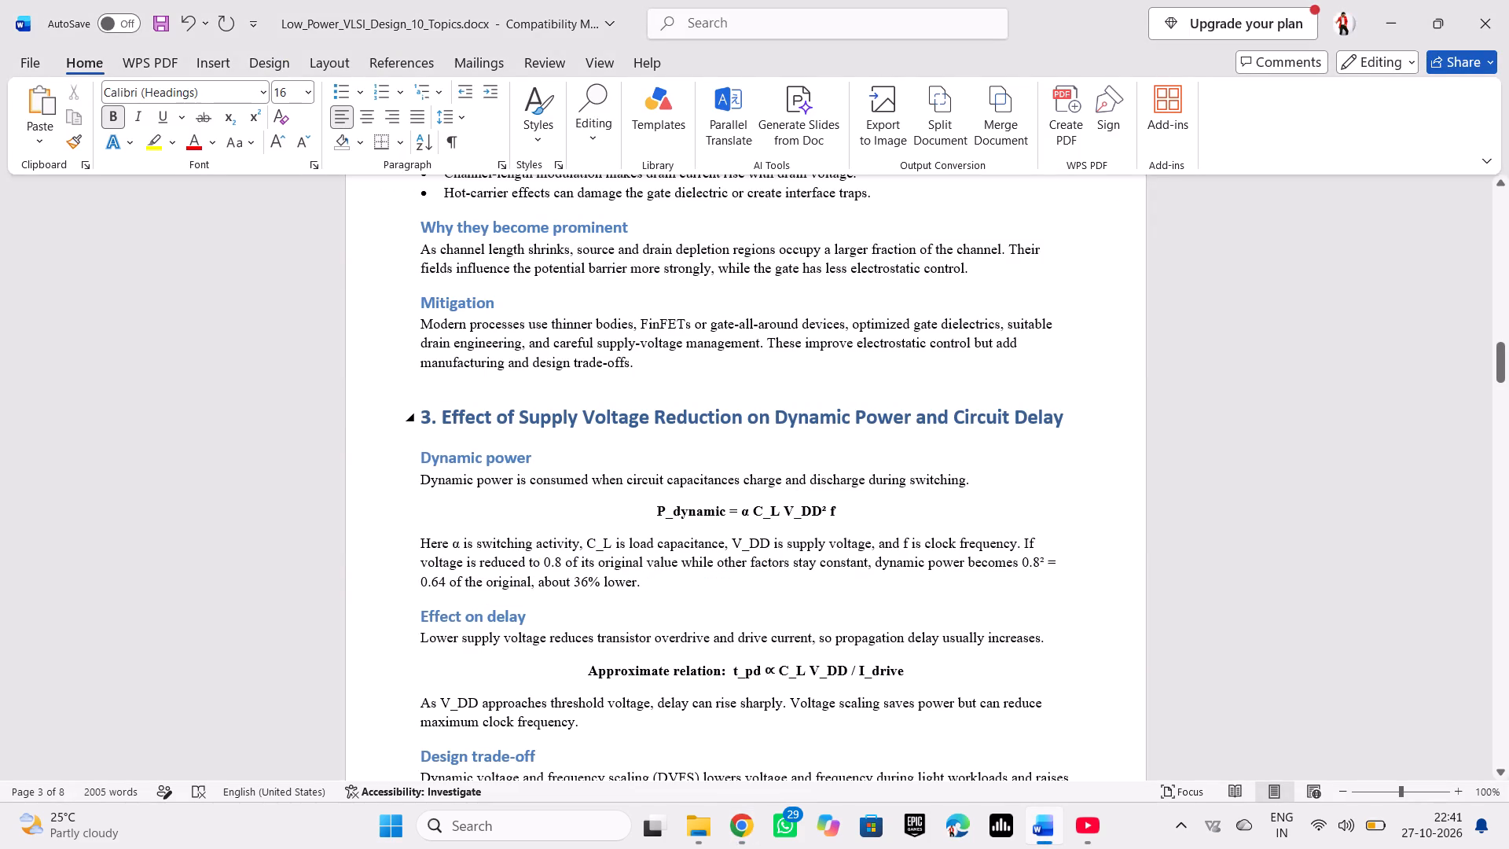
key("alt+Tab")
In Word, insert "Define" before "Velocity Saturation in MOSFETs" in the fourth topic heading, keeping a single space on each side.
scroll(443, 423, "down", 2)
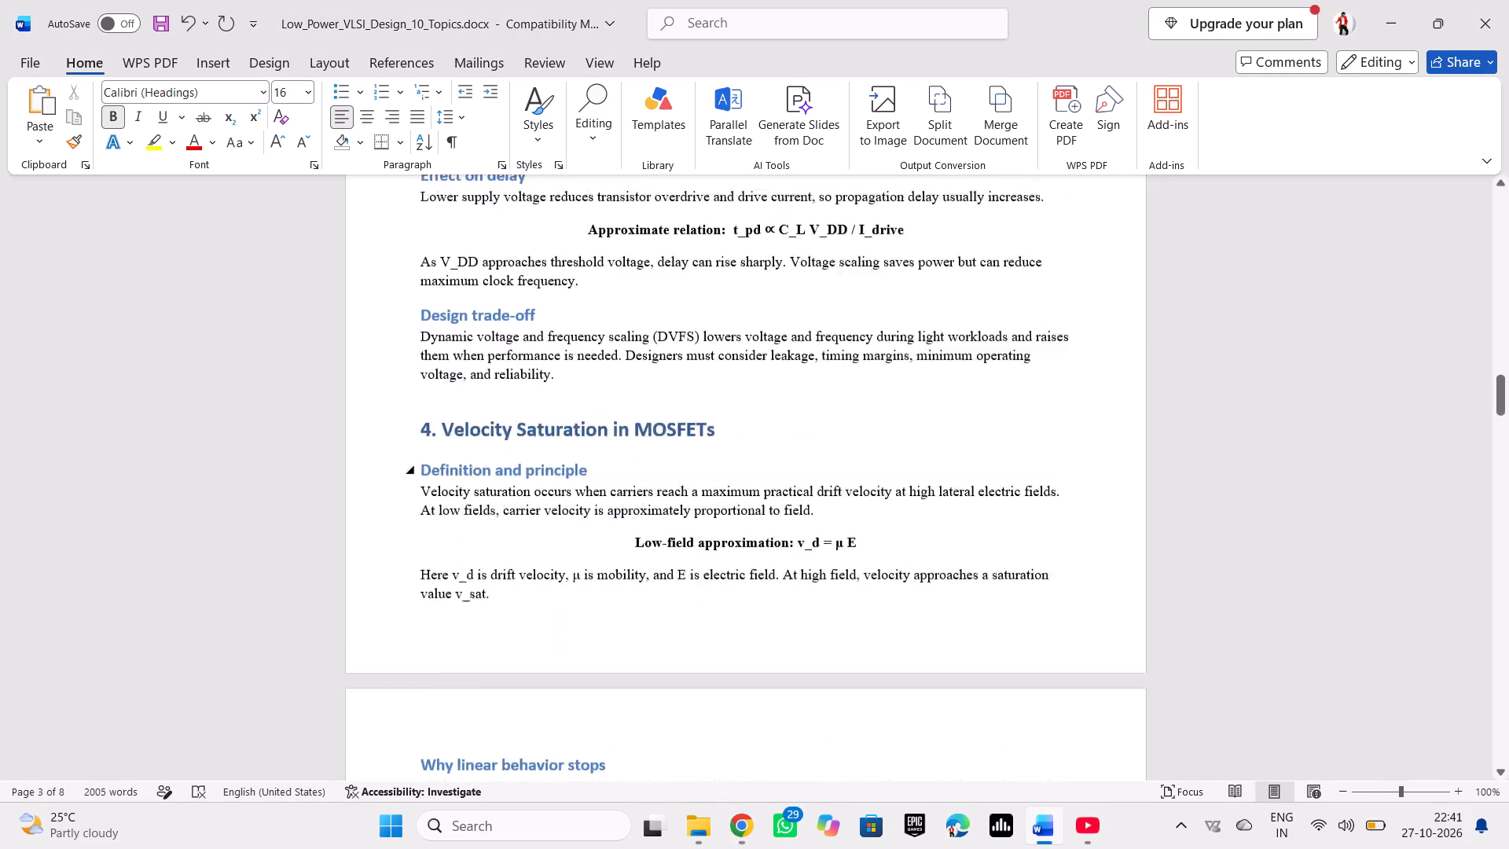
scroll(443, 423, "down", 1)
key("alt+Tab")
key("alt+Tab")
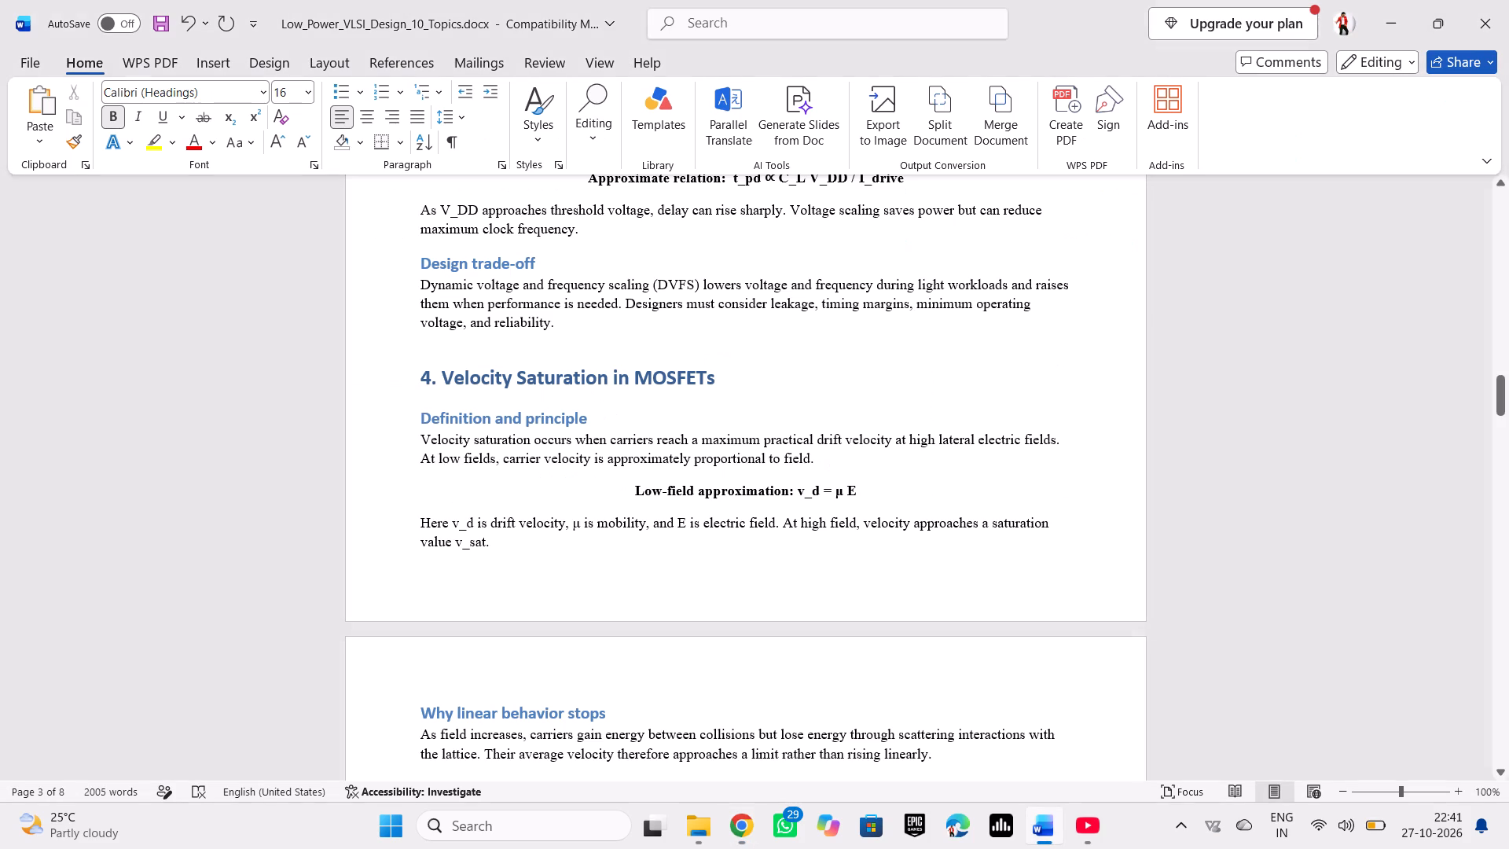
left_click(438, 380)
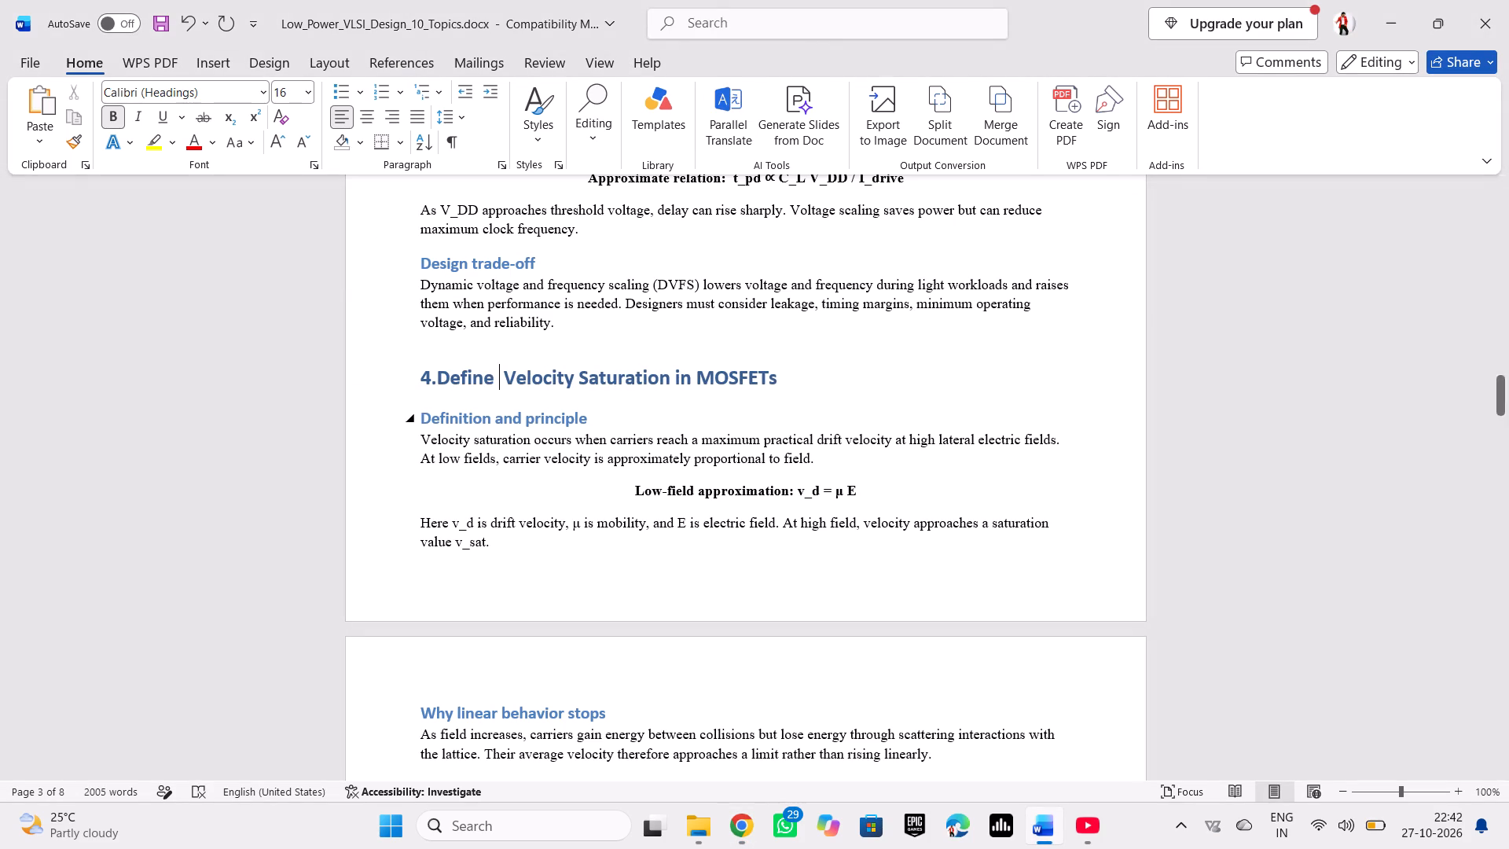
key("BackSpace")
key("Left")
key("Up")
key("Left")
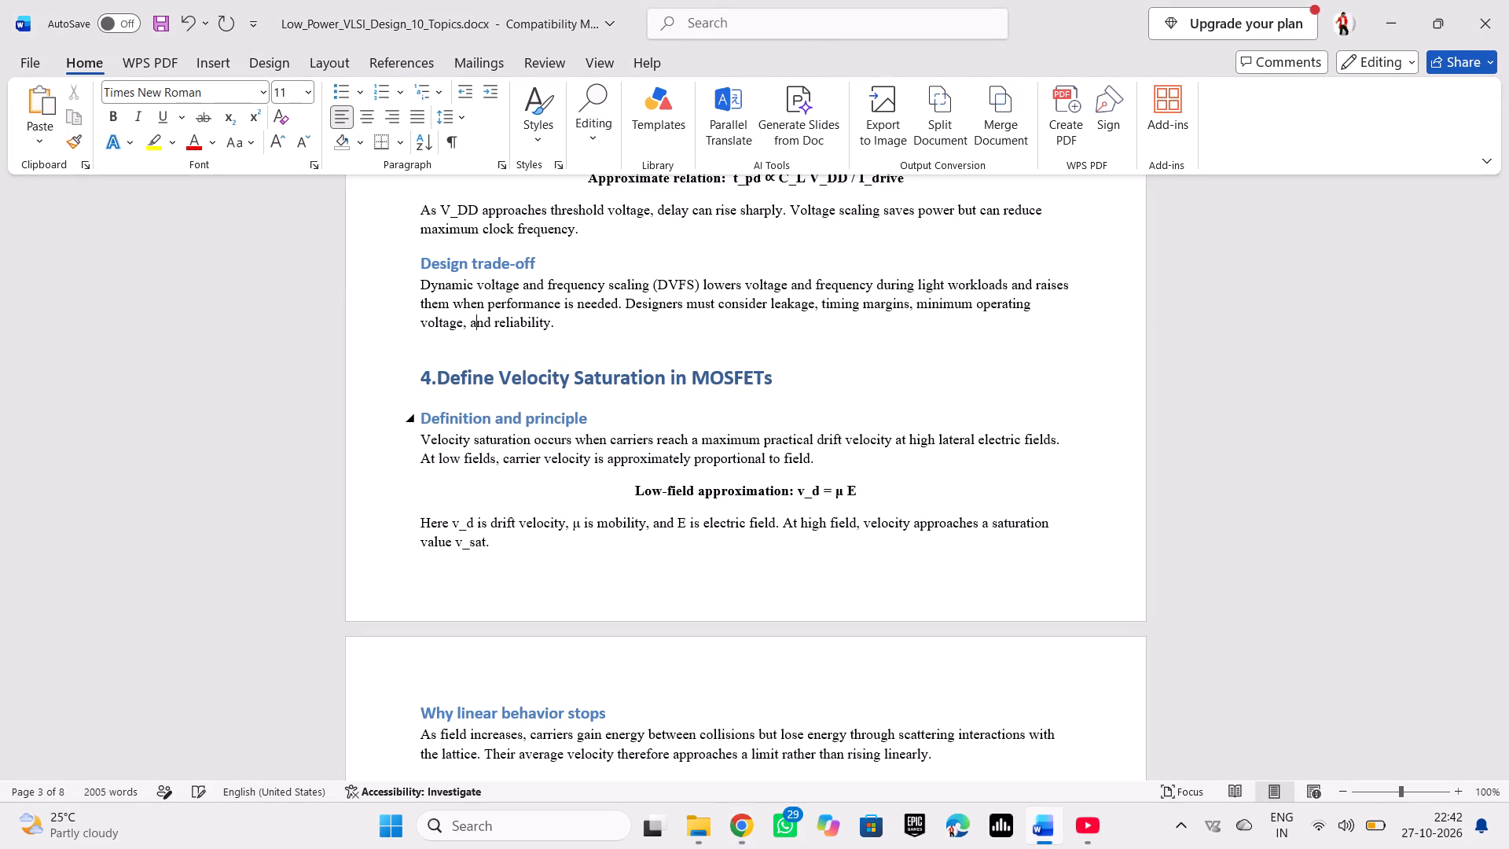
key("Down")
key("Left")
key("Left")
key("Left")
key("Left")
key("Left")
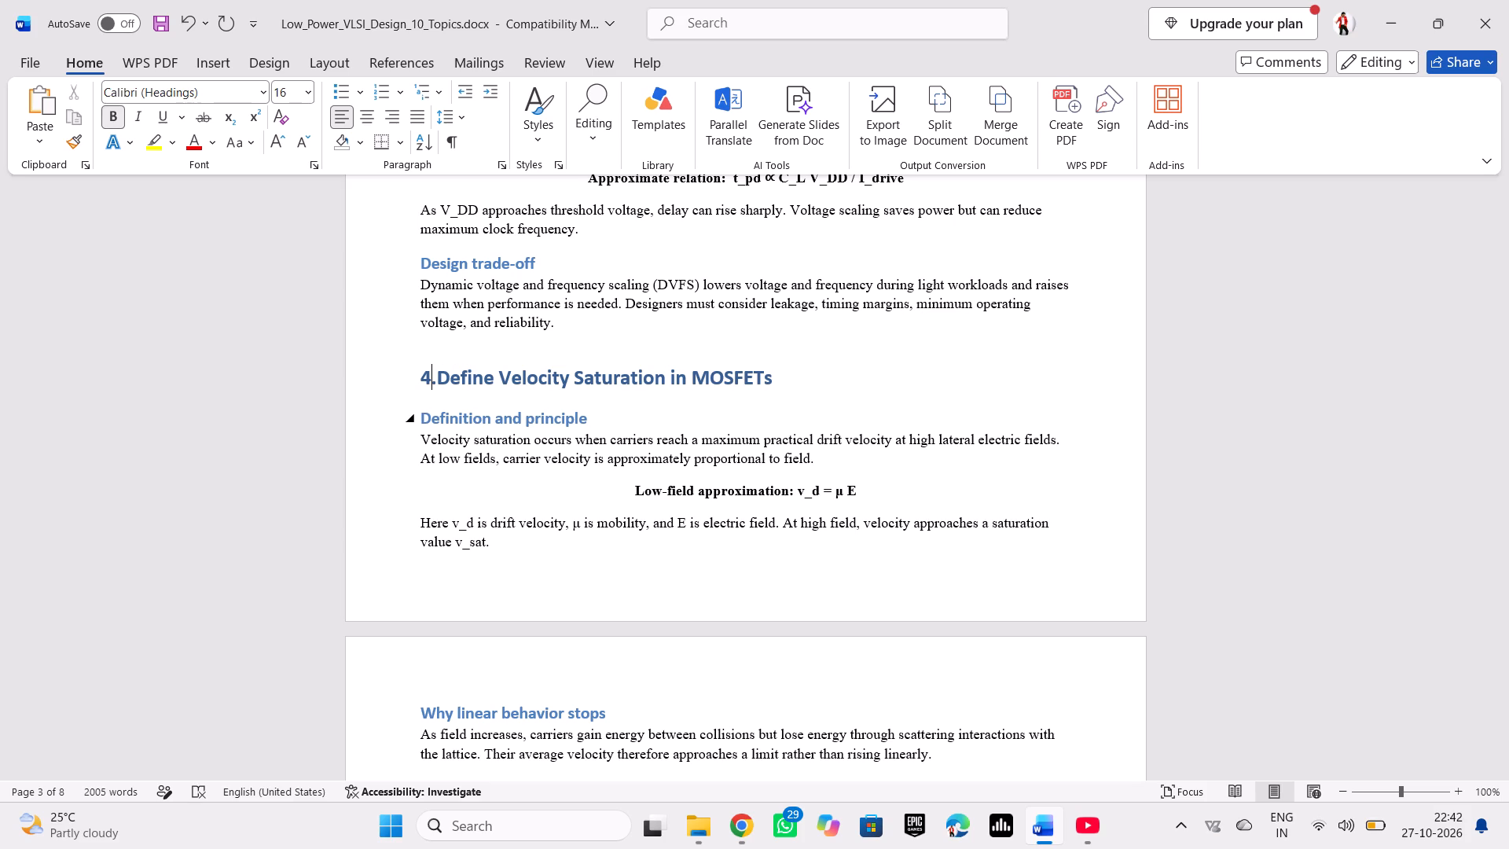
key("Right")
key("space")
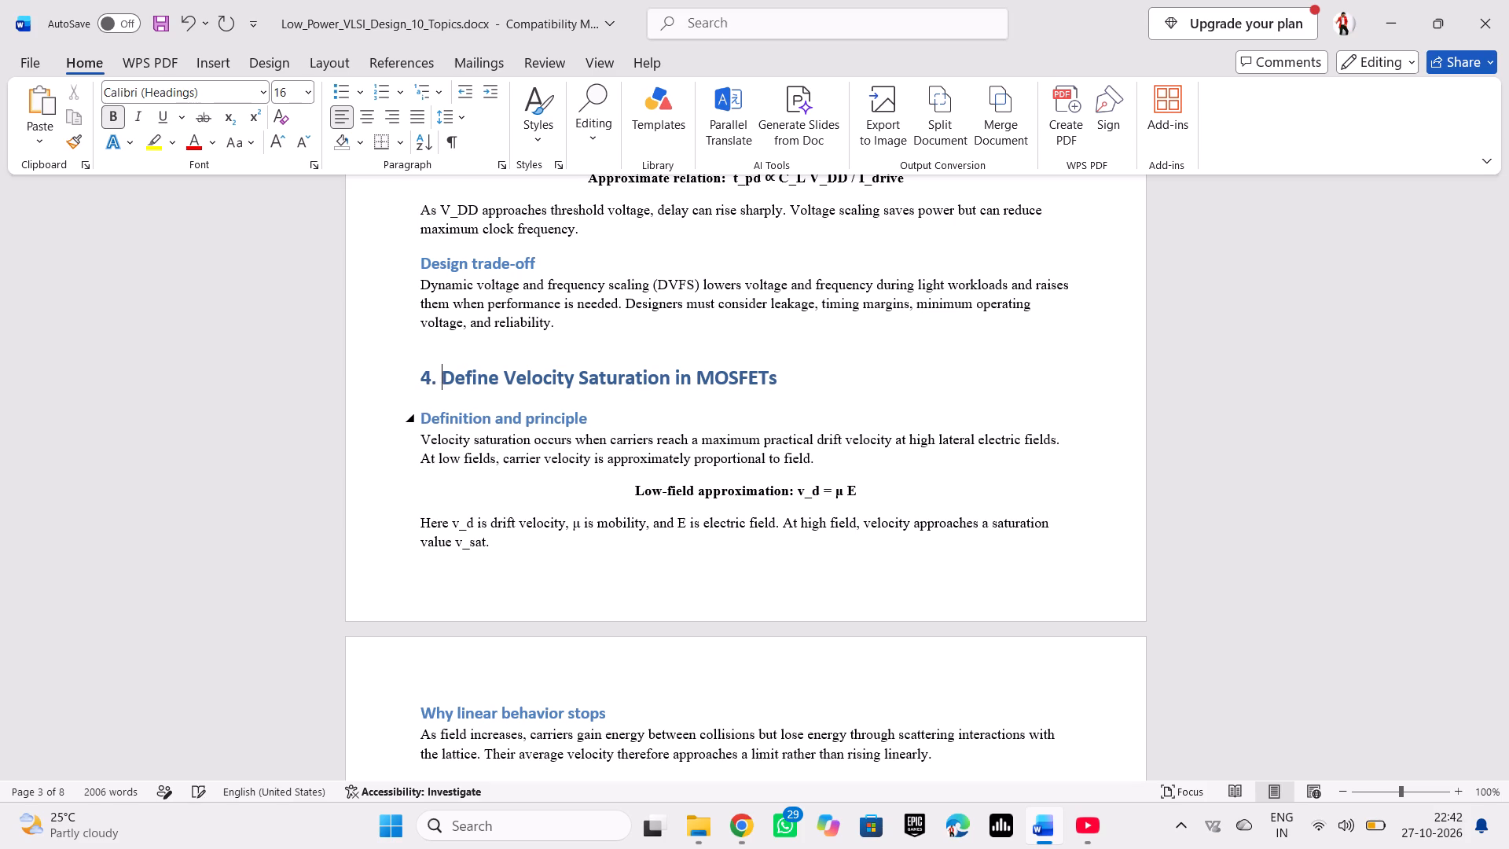
Extend the fourth topic heading with "and Explain why", following AECD53 question 4 on the Samvidha page in Chrome.
key("alt+Tab")
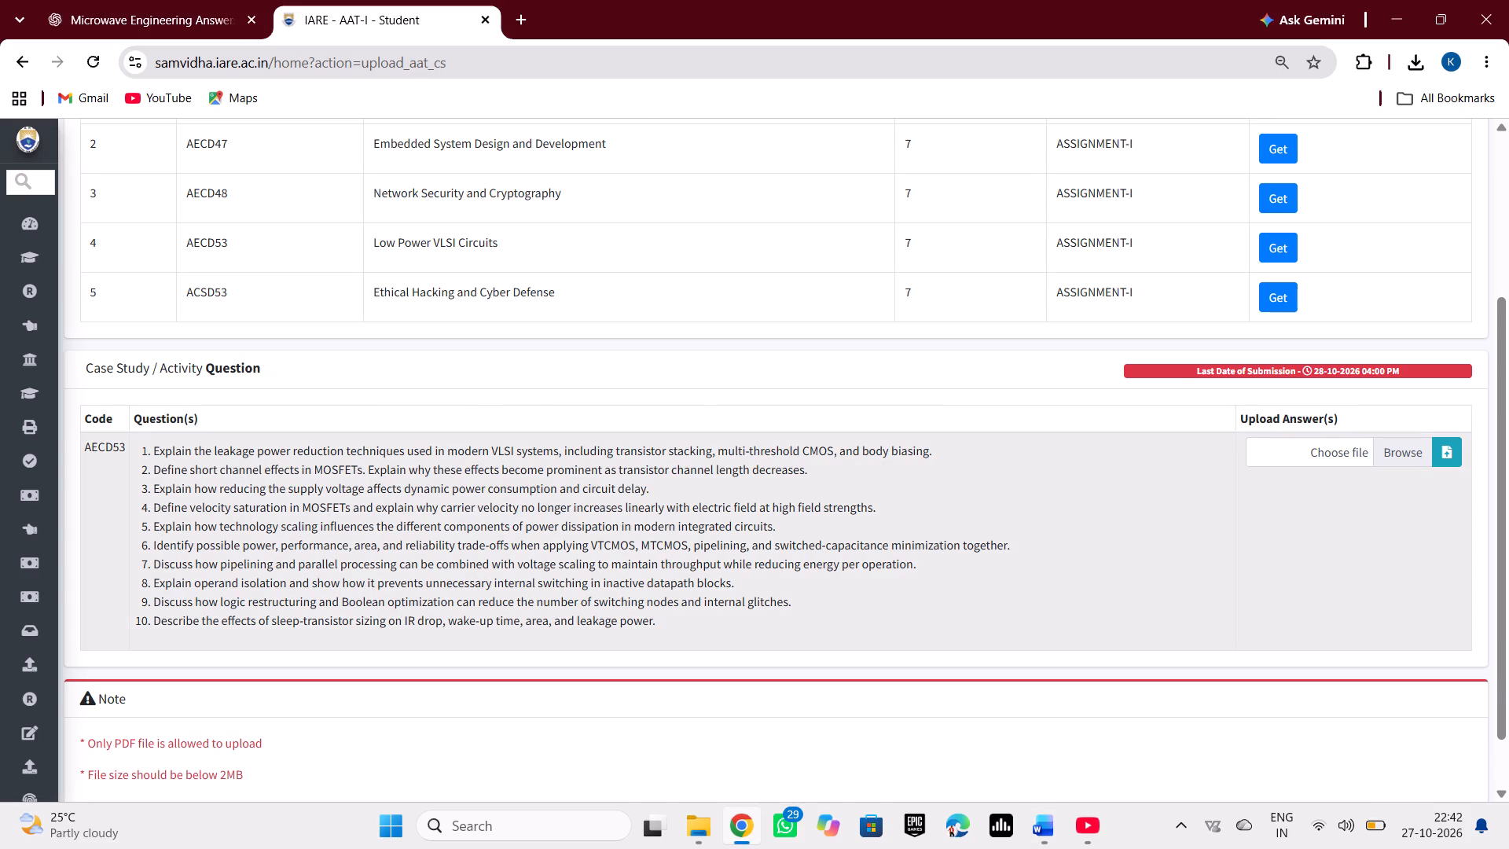
key("alt+Tab")
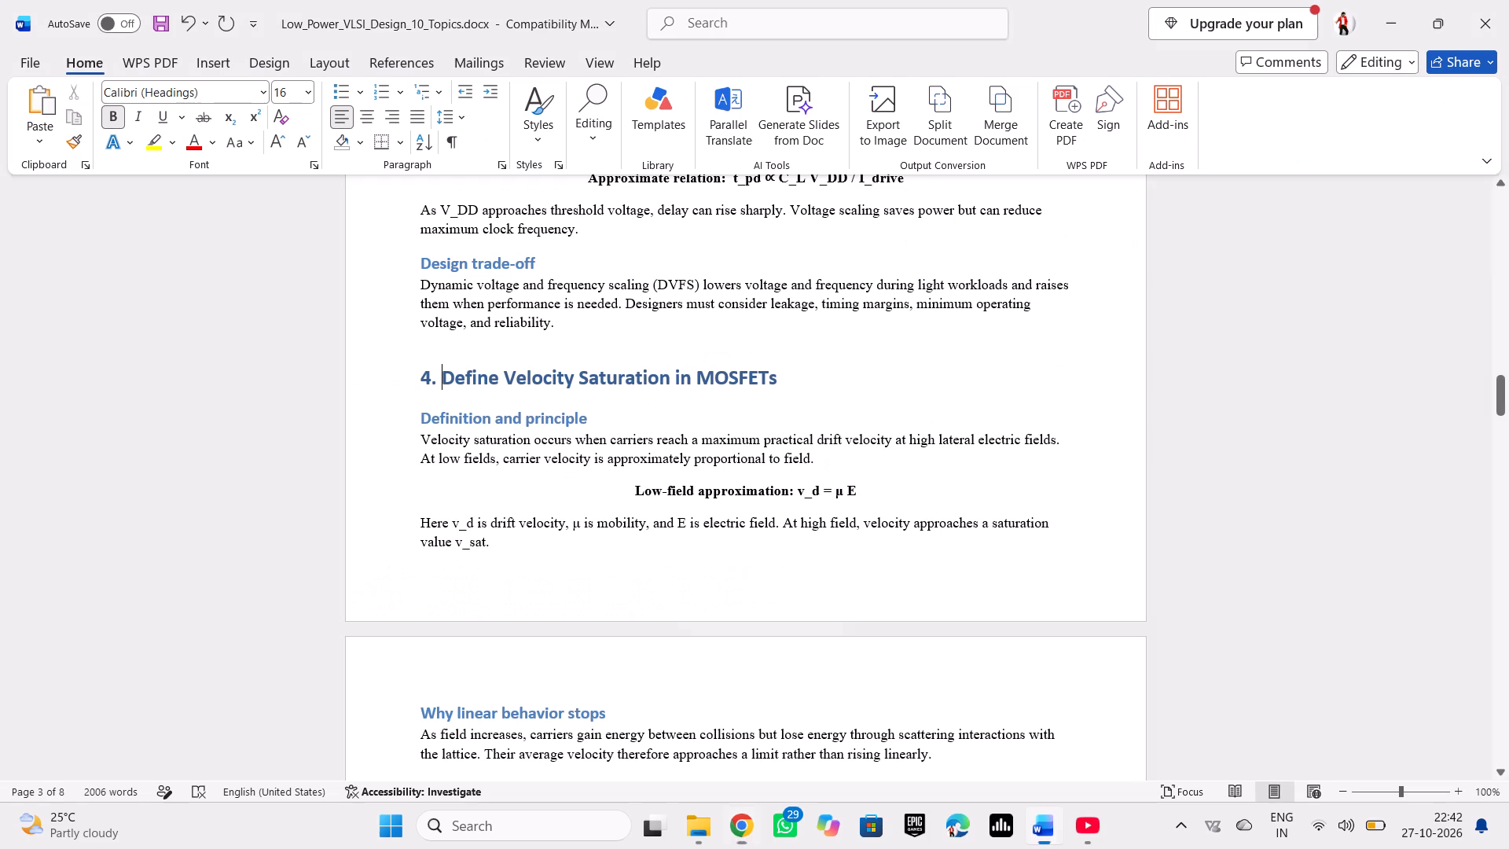
left_click(785, 383)
key("space")
type("and")
key("space")
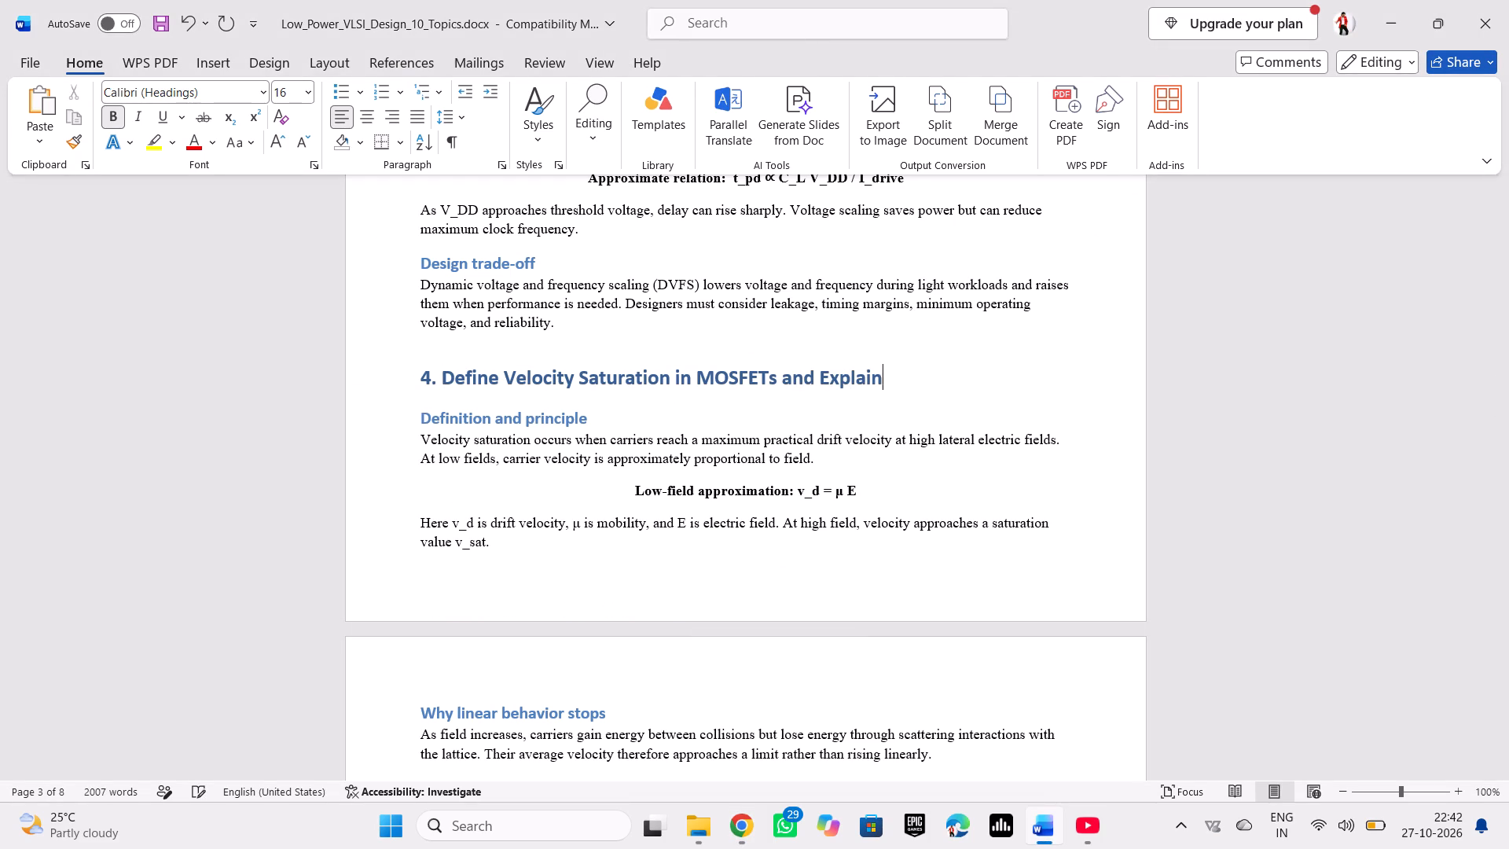
key("BackSpace")
key("BackSpace")
key("BackSpace")
type("why")
key("space")
Continue the fourth topic heading in Word with "carrier velocity no longer", checking the wording against question 4 in Chrome.
key("alt+Tab")
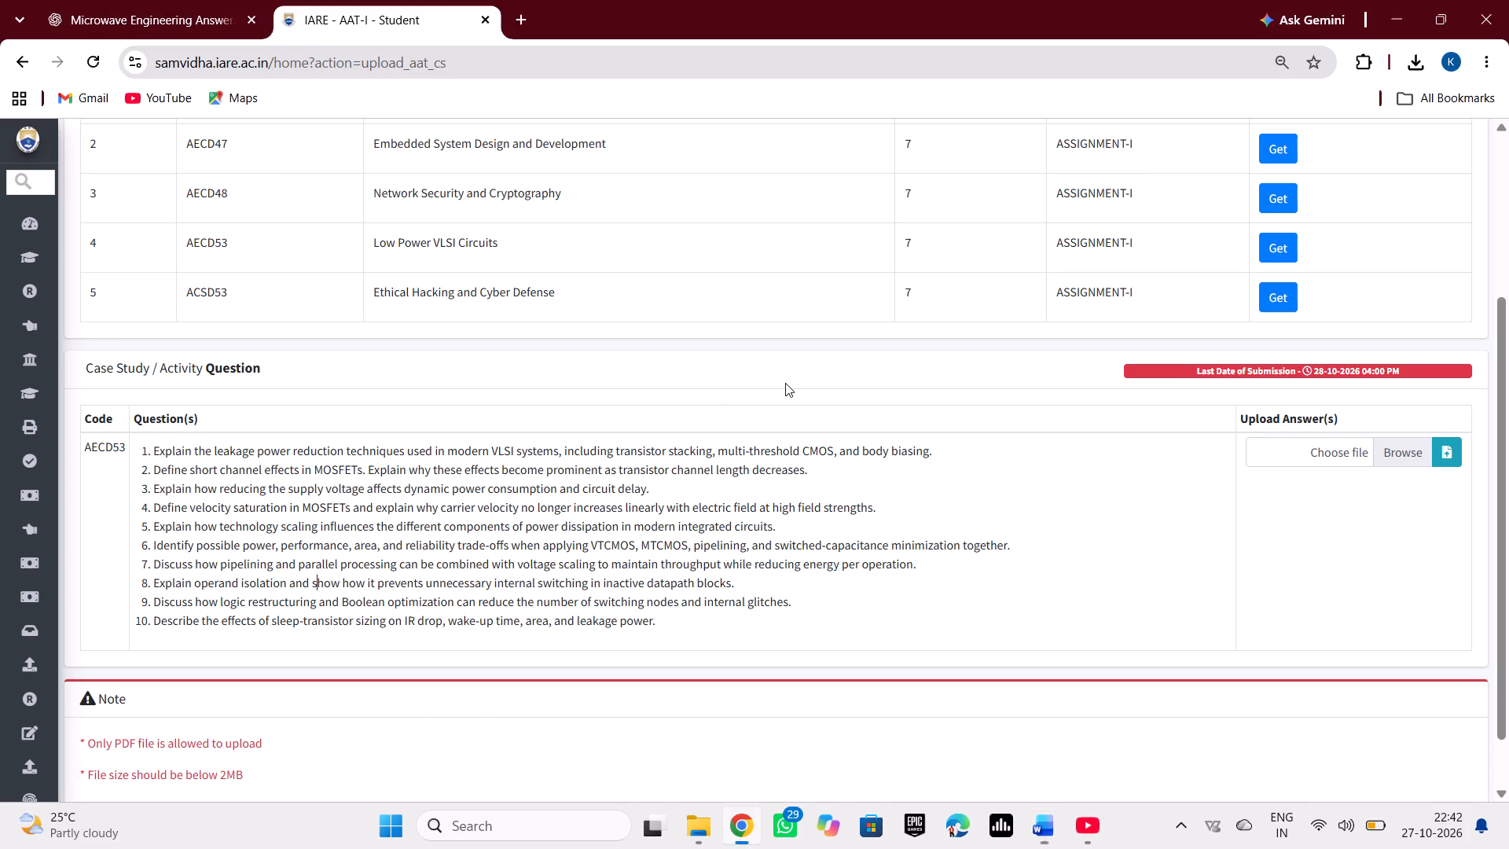
key("alt+Tab")
type("carrier")
key("space")
key("alt+Tab")
key("alt+Tab")
type("velocity")
key("space")
key("alt+Tab")
key("alt+Tab")
type("no longer")
Check question 4 in Chrome and add "increases" to the fourth topic heading in Word, separated from "longer" by a space.
key("alt+Tab")
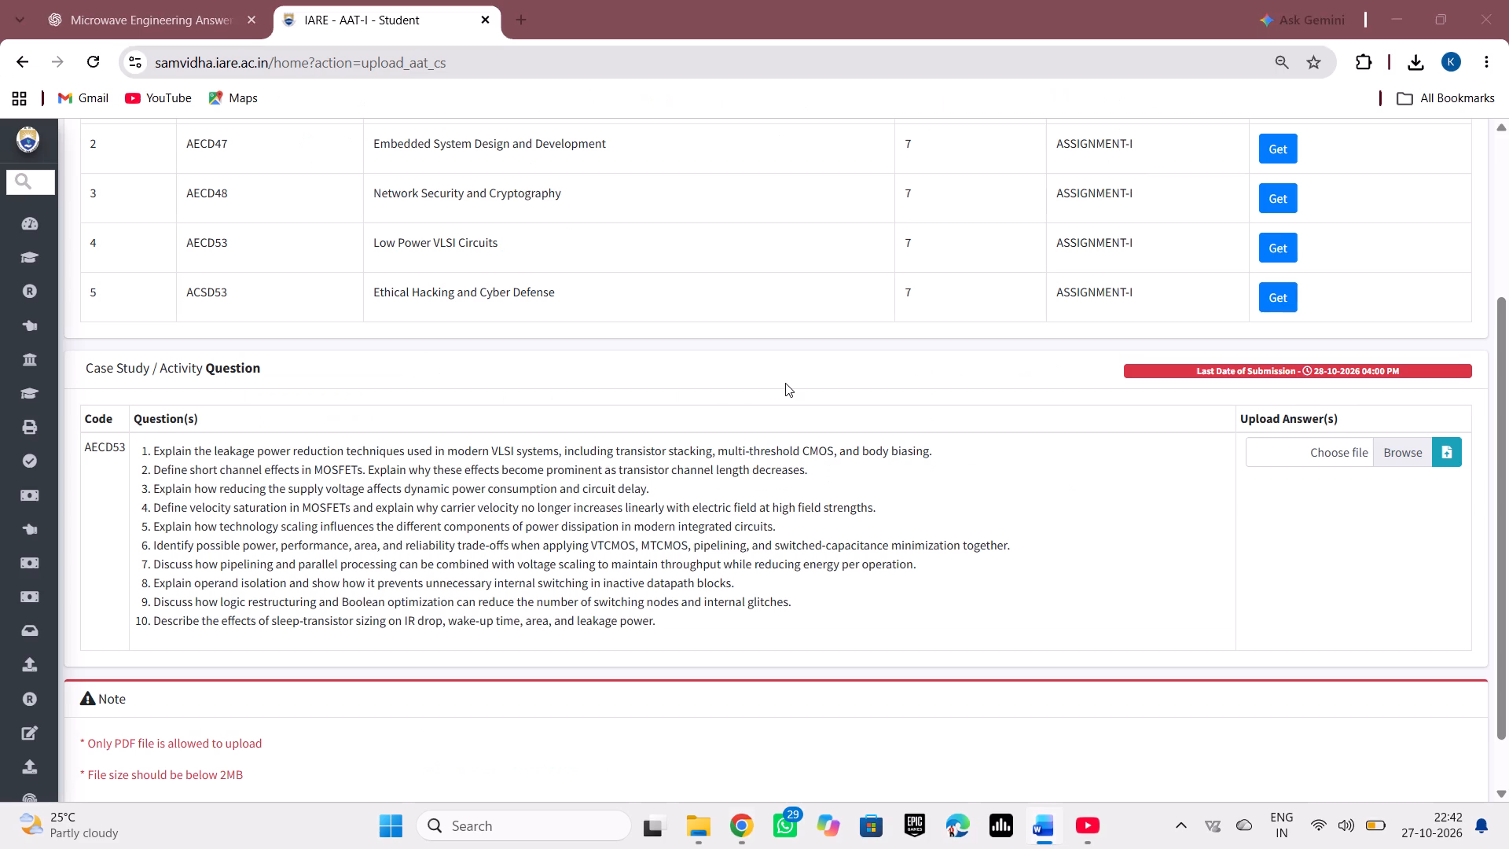
key("alt+Tab")
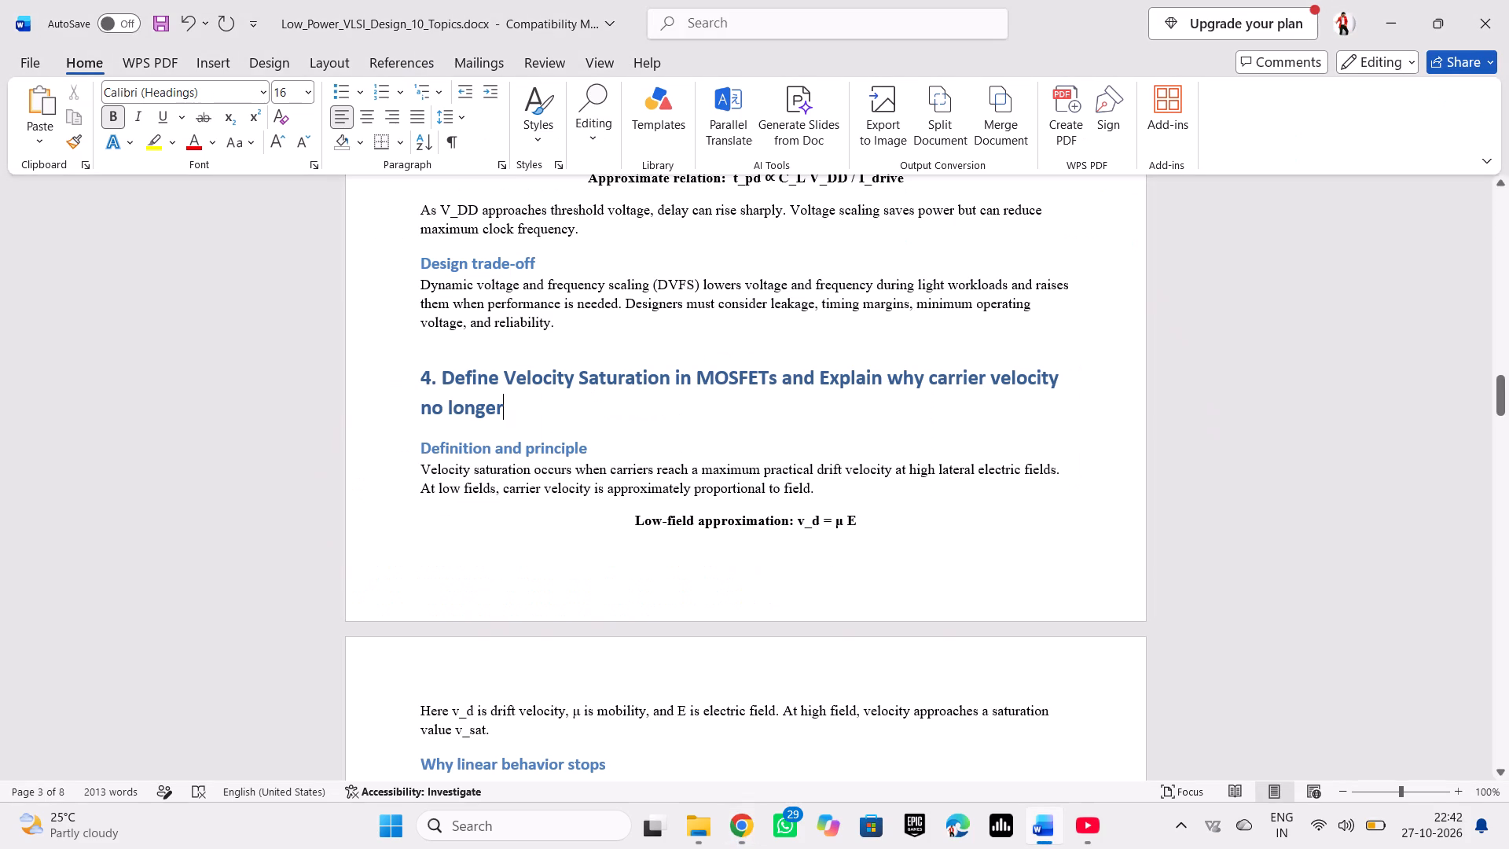
type("increases")
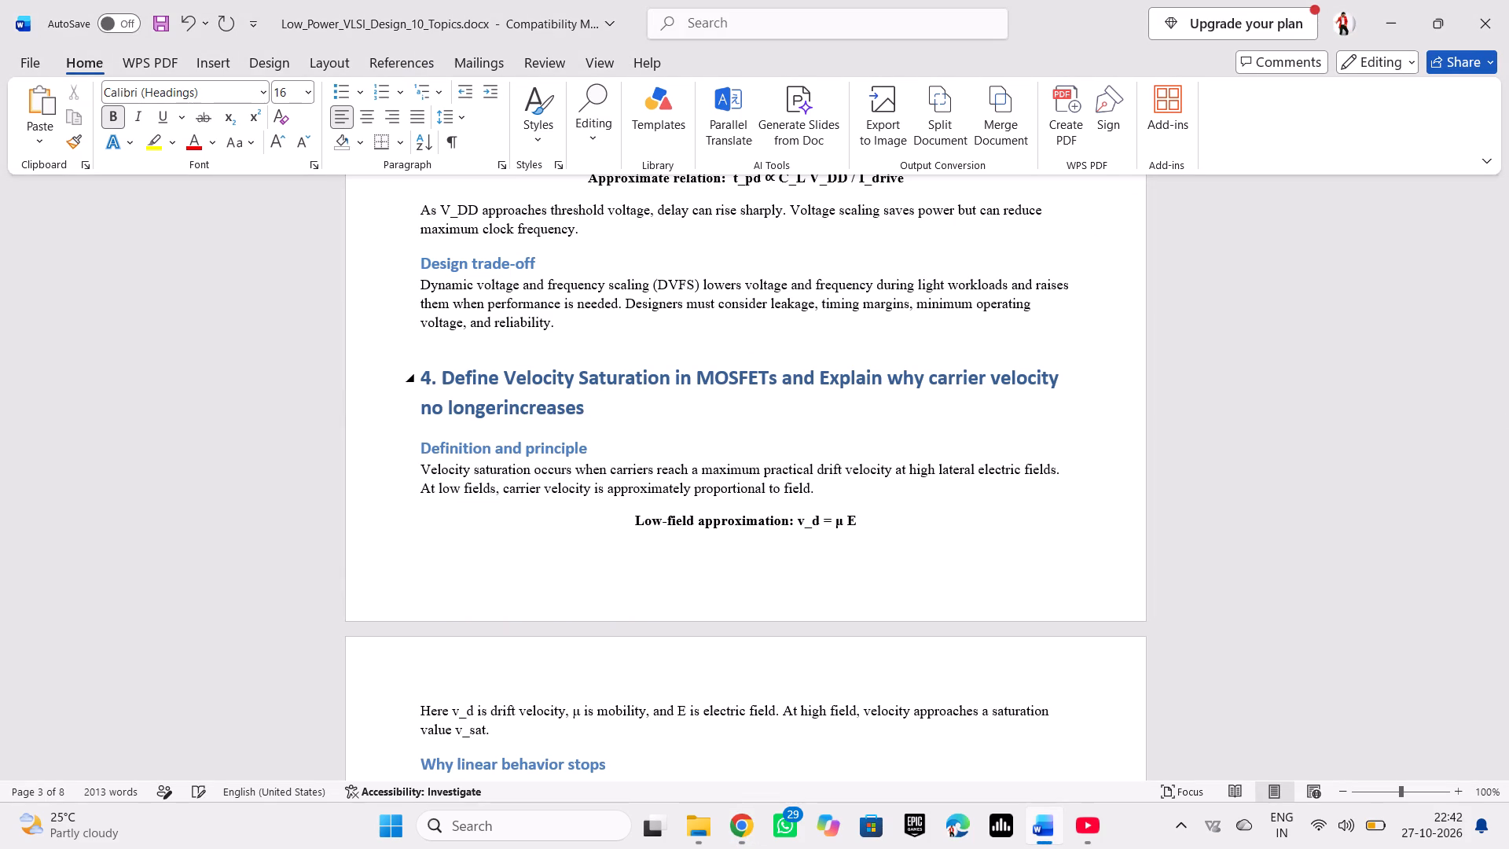
key("Left")
key("Left")
key("Left")
key("Left")
key("Left")
key("Left")
key("Left")
key("Left")
key("Left")
key("space")
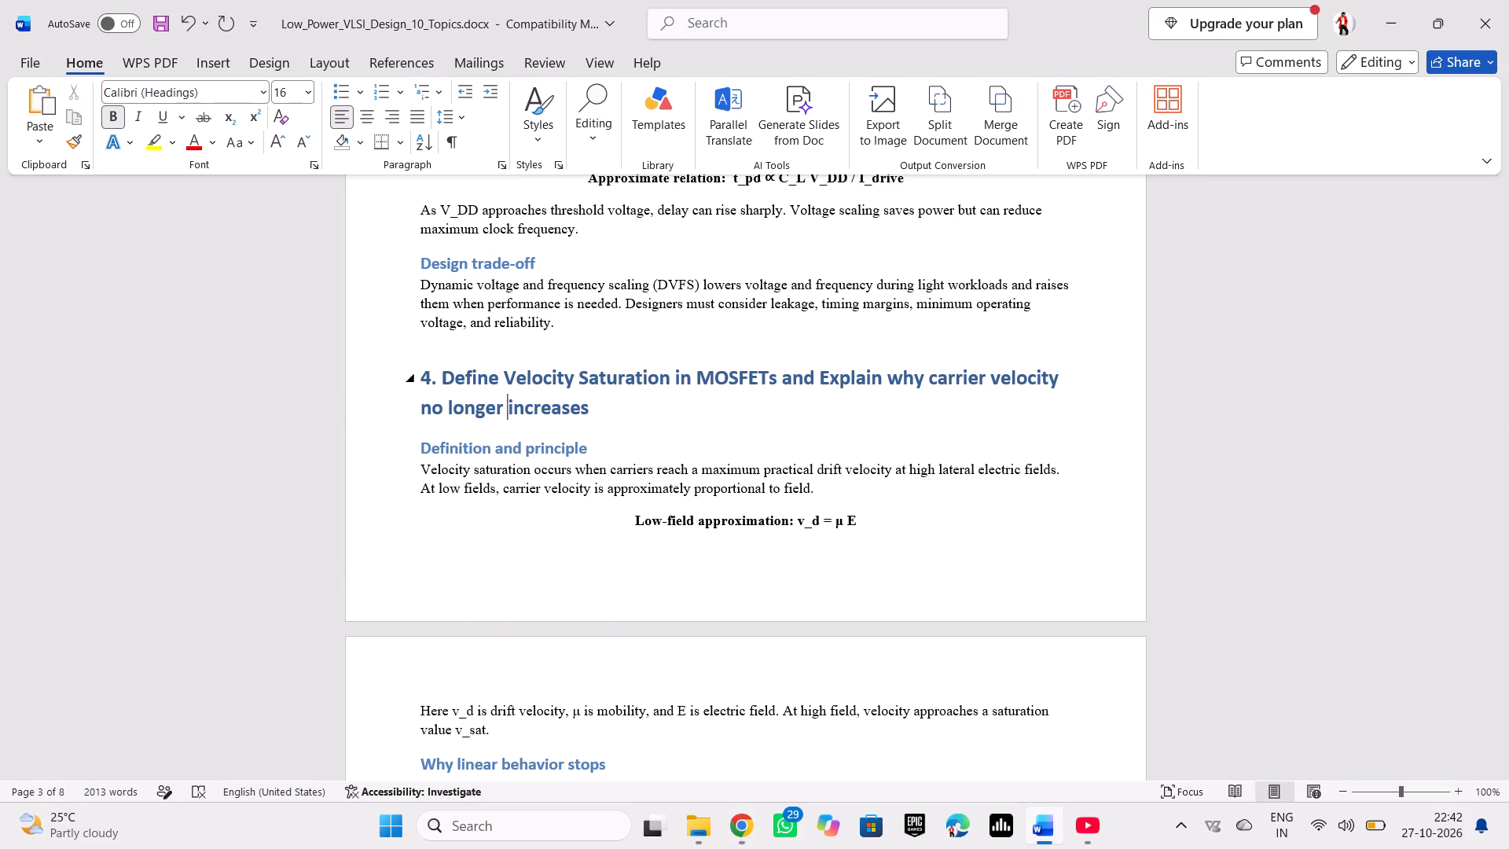
key("Right")
key("Right")
key("Right")
key("Right")
key("Right")
key("Right")
key("Right")
key("Right")
key("Right")
Continue the fourth topic heading in Word with "linearly with electric field", checking the wording against question 4 in Chrome.
key("alt+Tab")
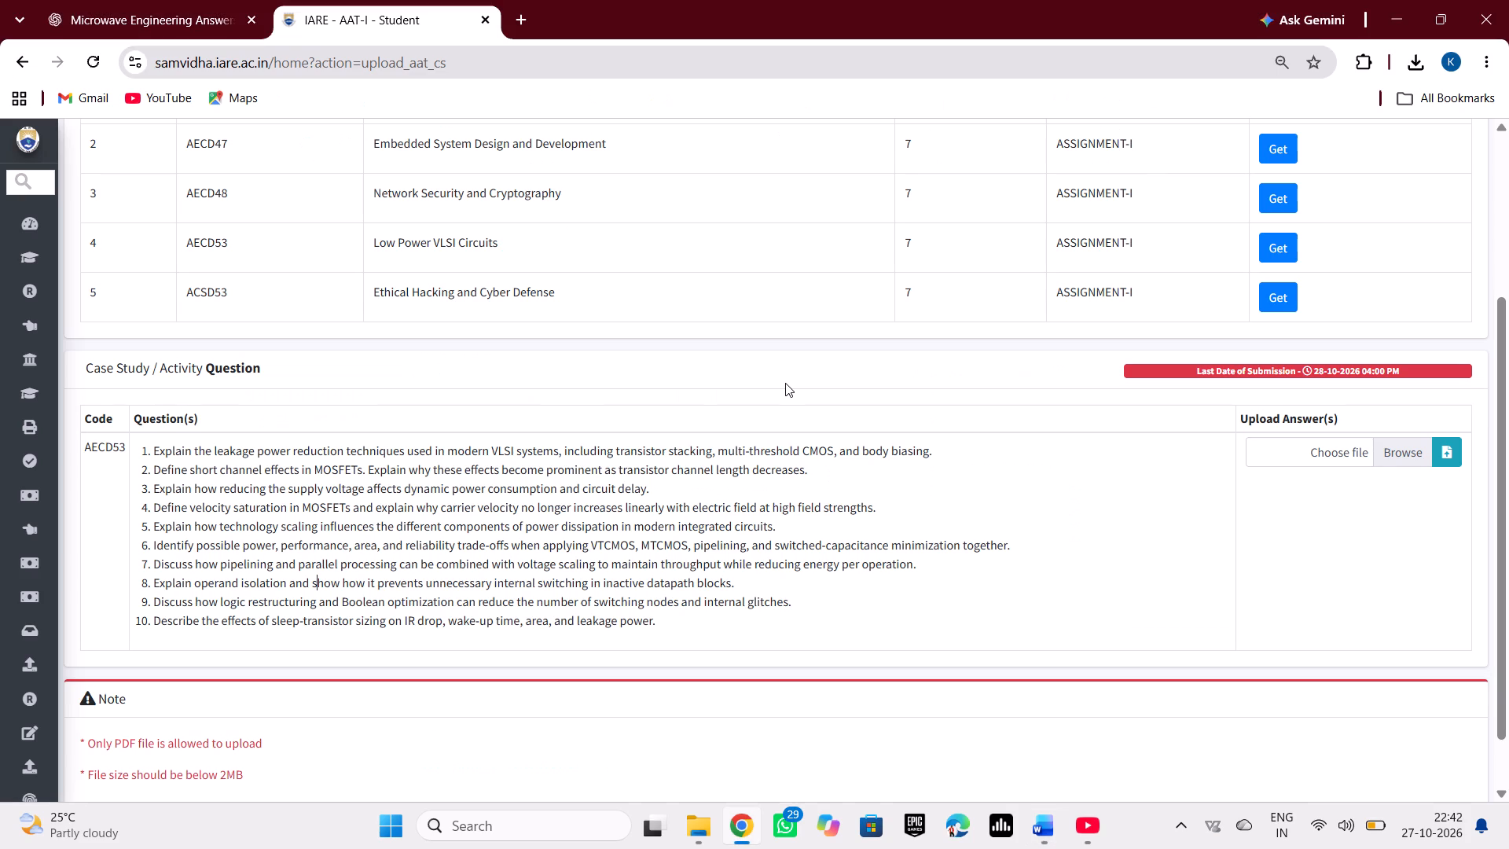
key("alt+Tab")
key("space")
type("linearly")
key("space")
key("alt+Tab")
key("alt+Tab")
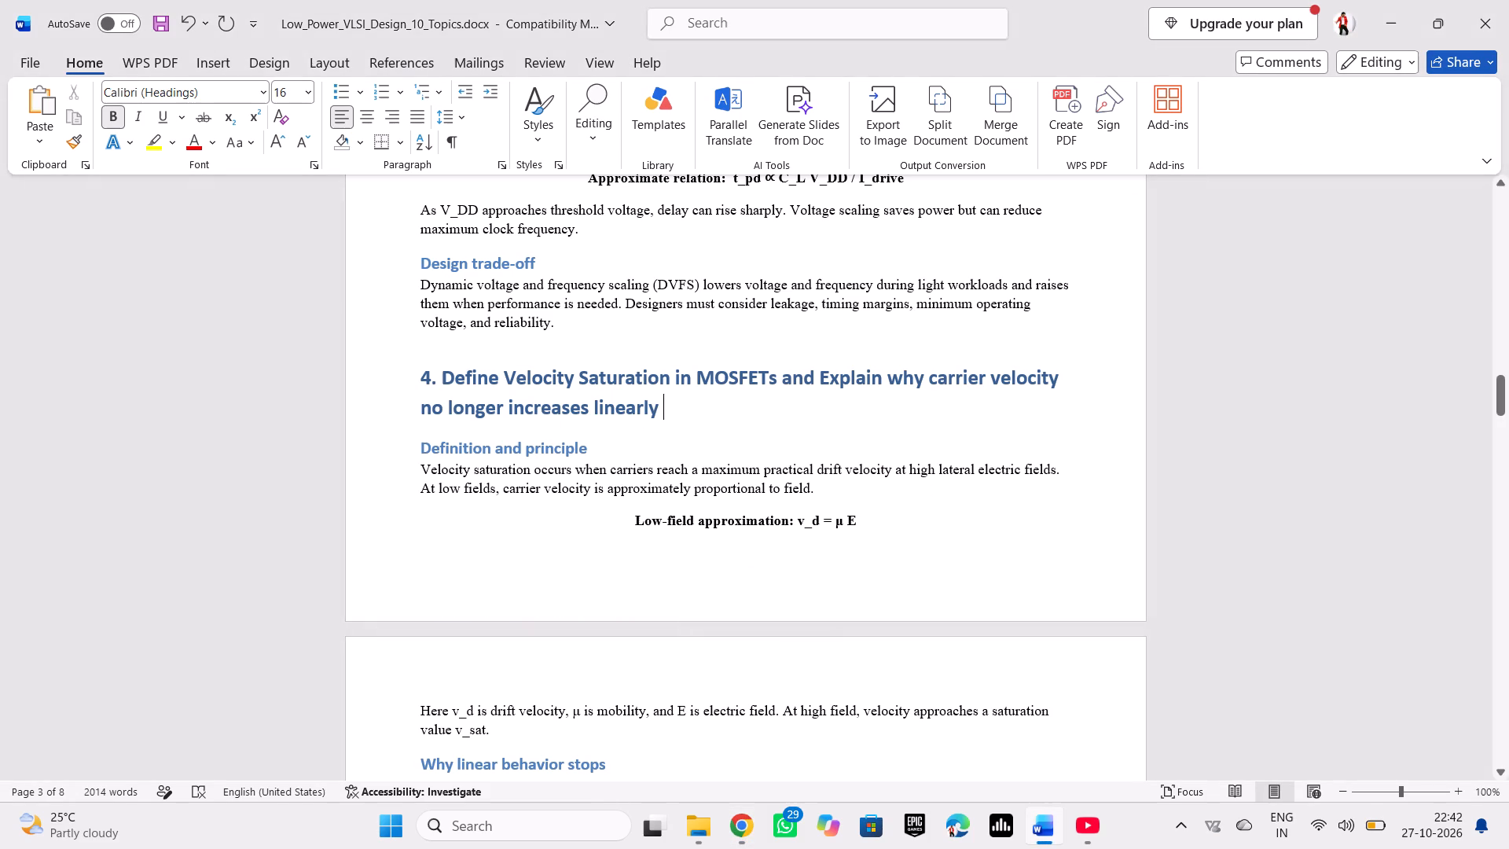
type("with electriv")
key("BackSpace")
type("c")
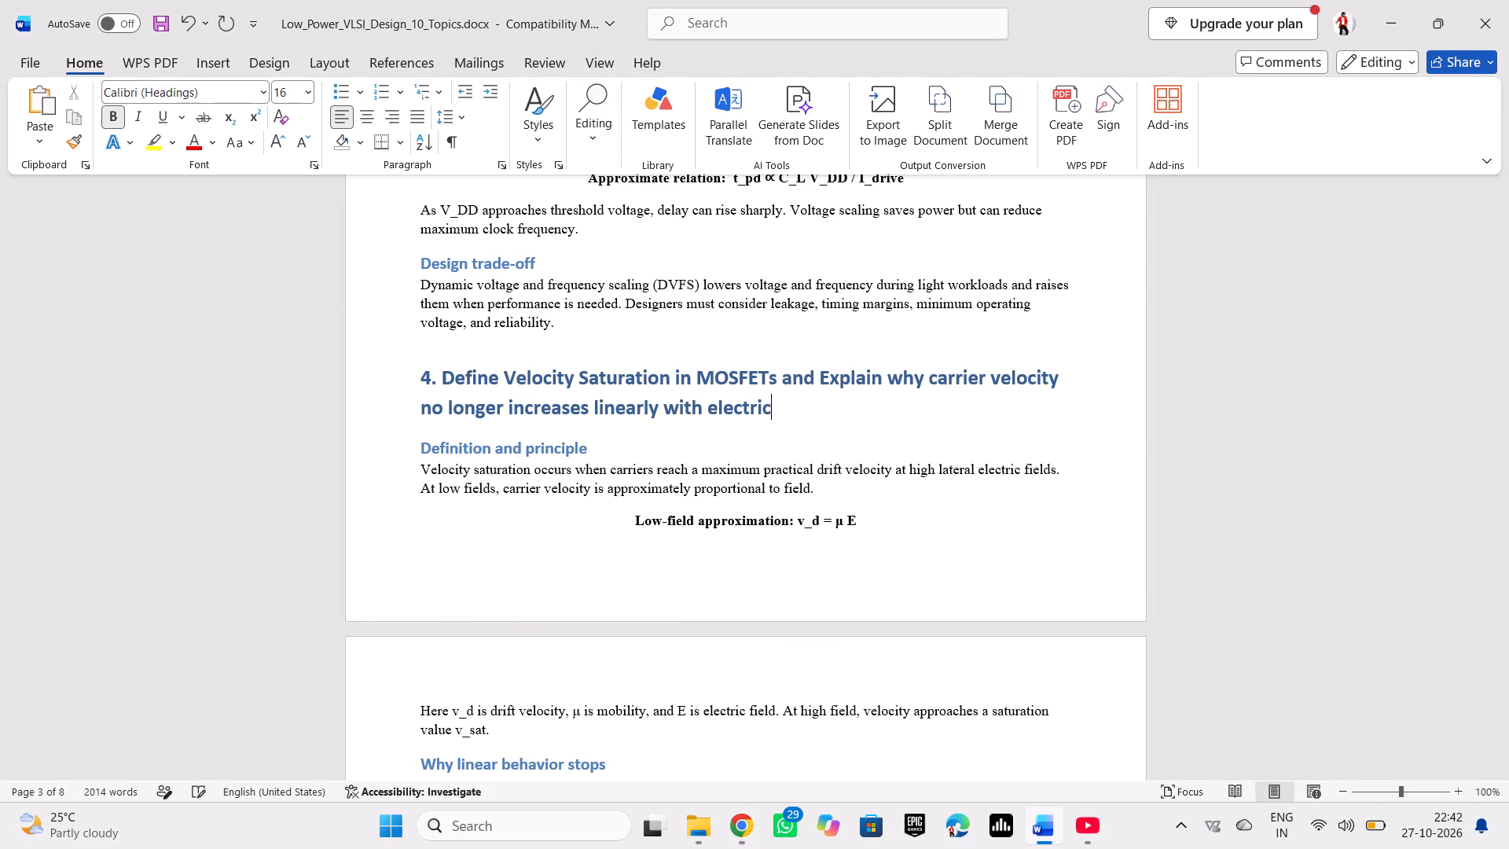
key("space")
key("alt+Tab")
key("alt+Tab")
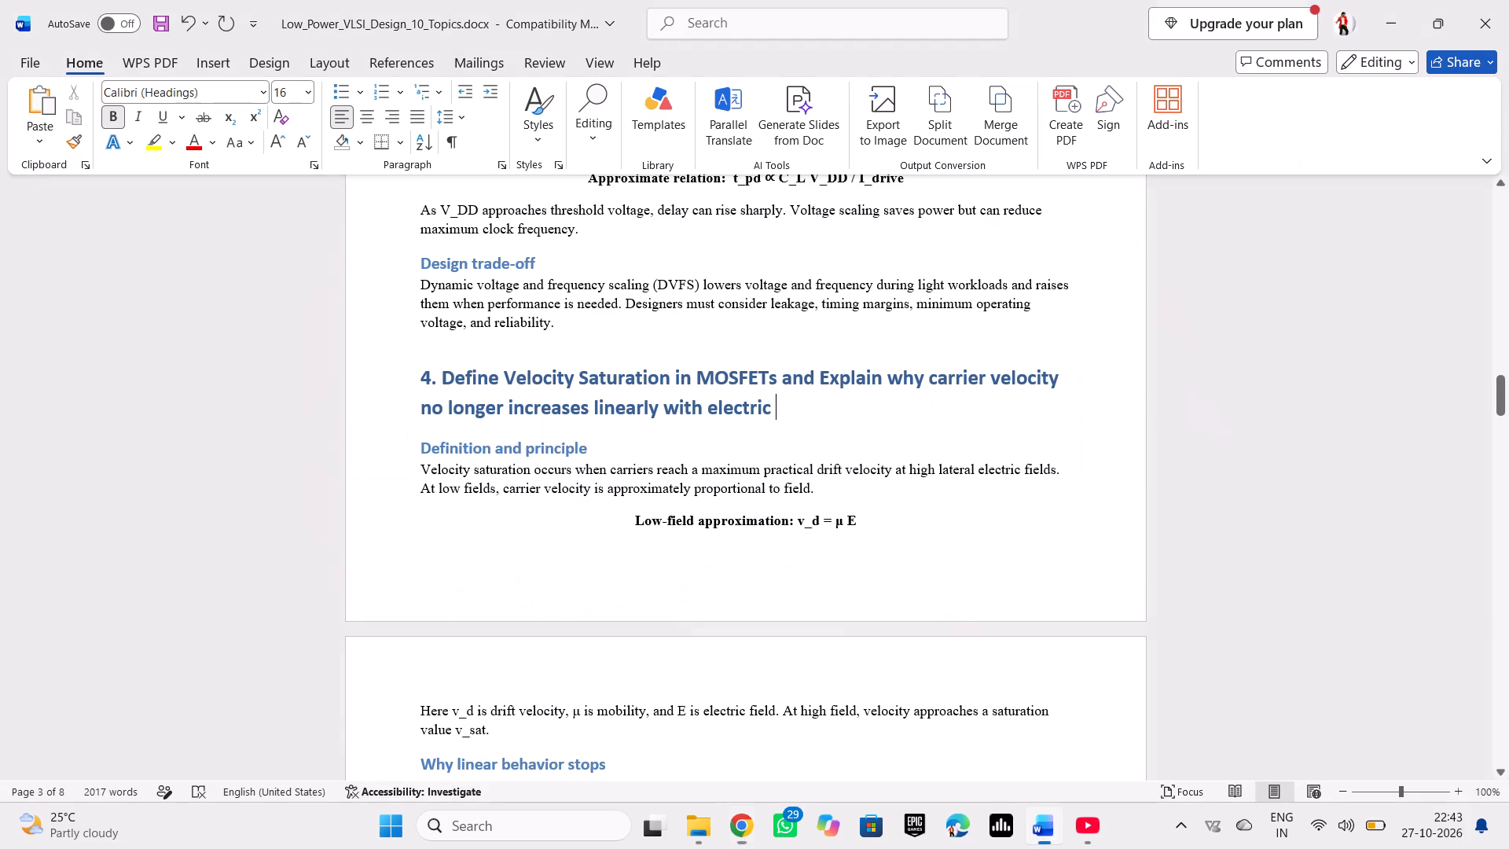
type("field")
key("space")
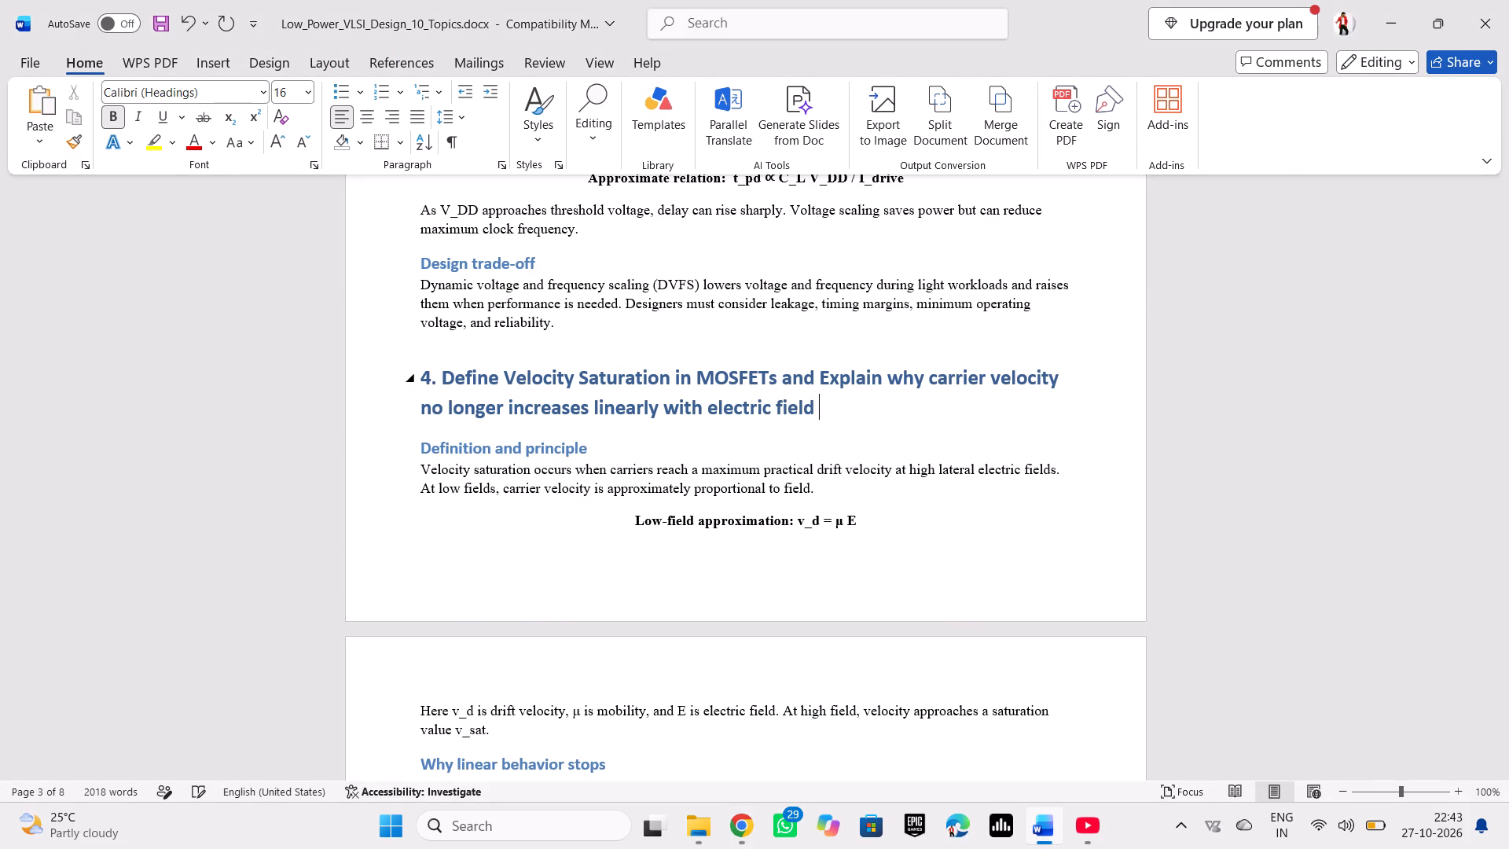
Complete the fourth topic heading in Word with "at high field strength.", checking the wording against question 4 in Chrome.
key("alt+Tab")
key("alt+Tab")
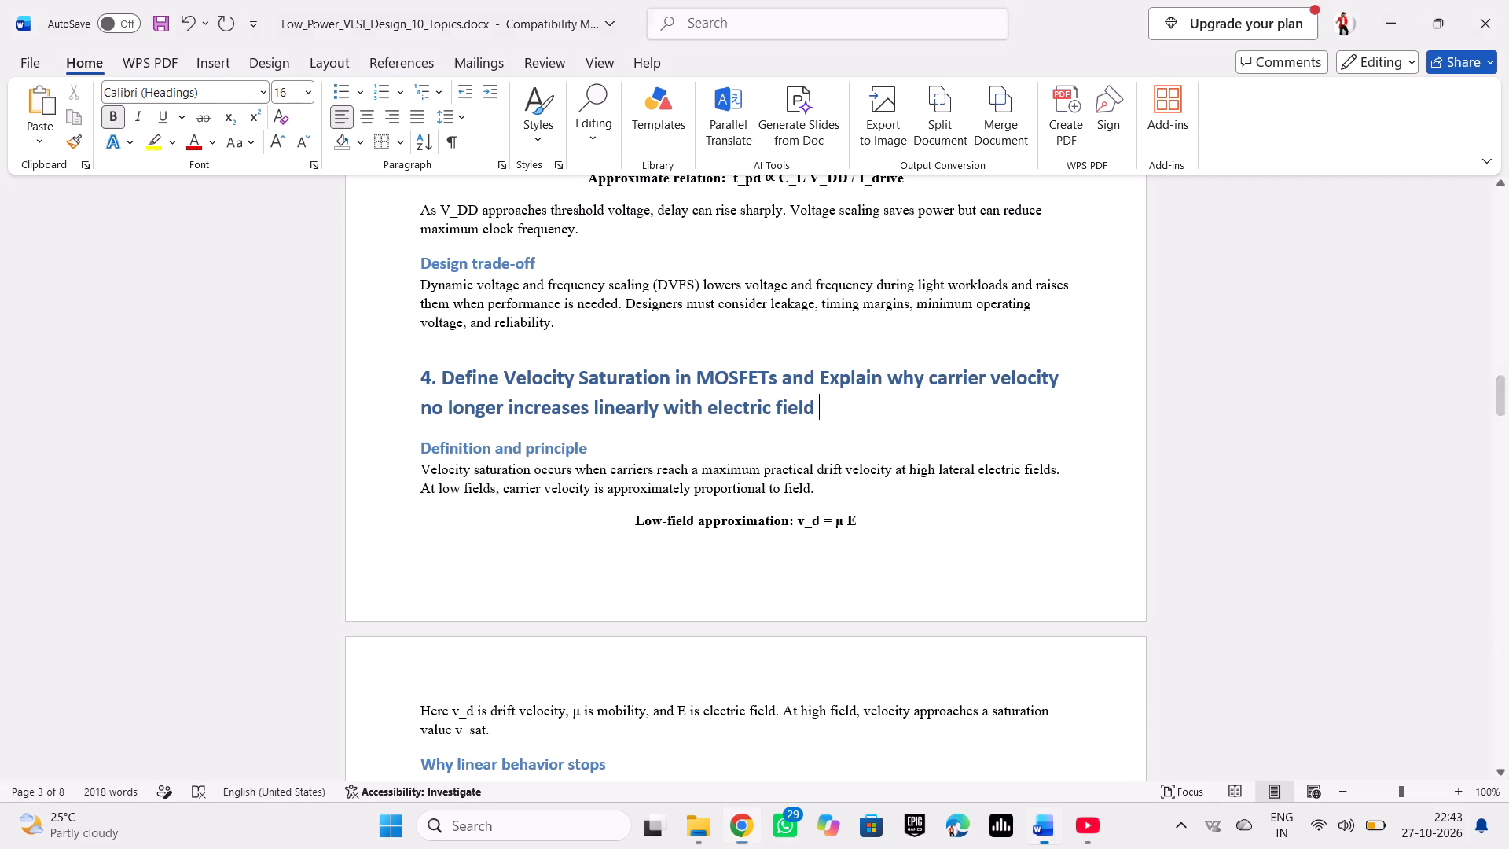
key("alt+Tab")
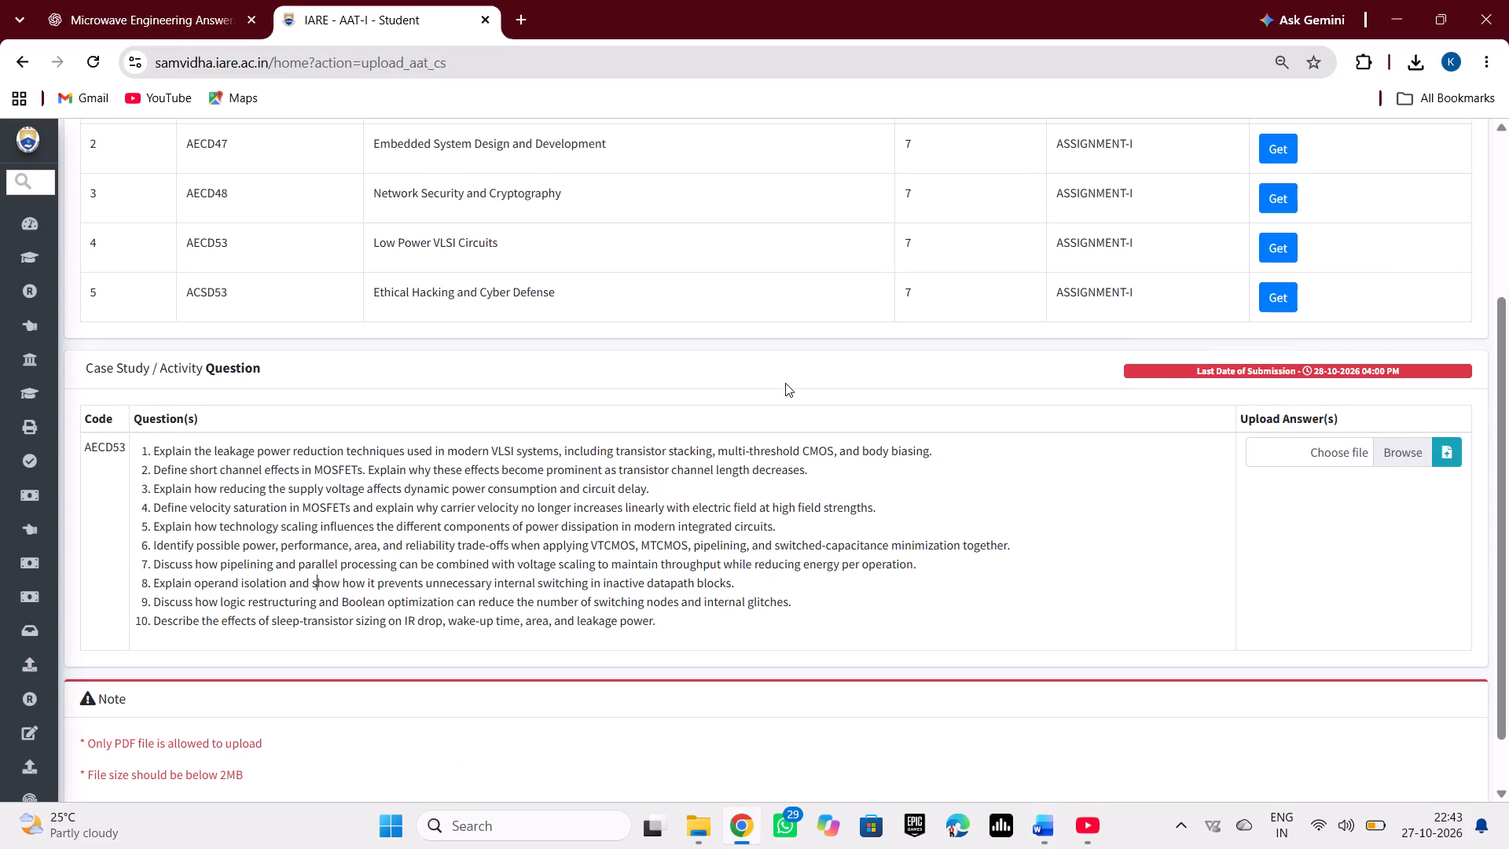
type("at")
key("space")
key("space")
key("alt+Tab")
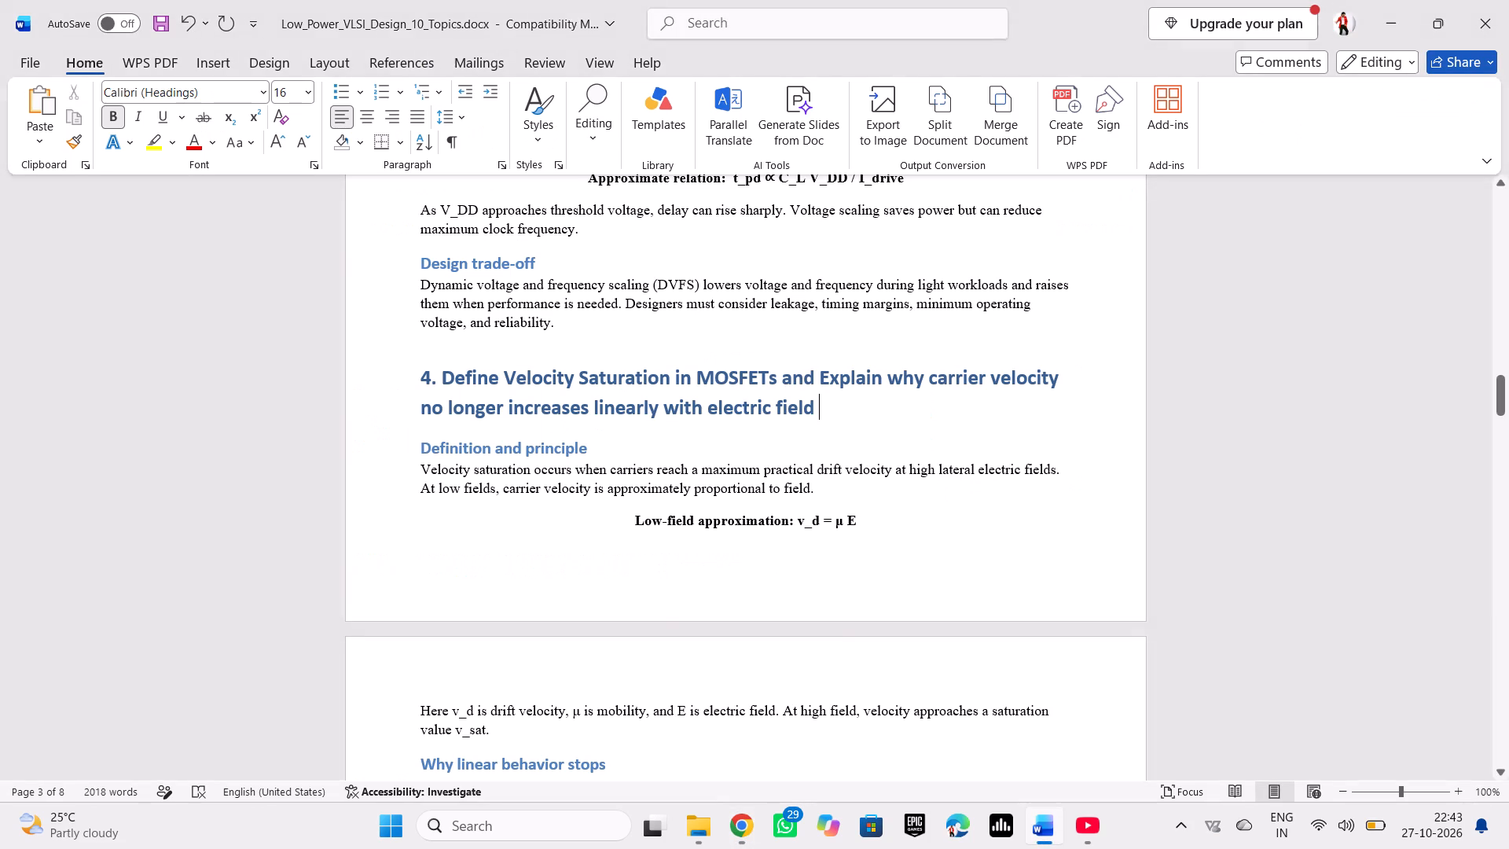
type("at")
key("space")
key("alt+Tab")
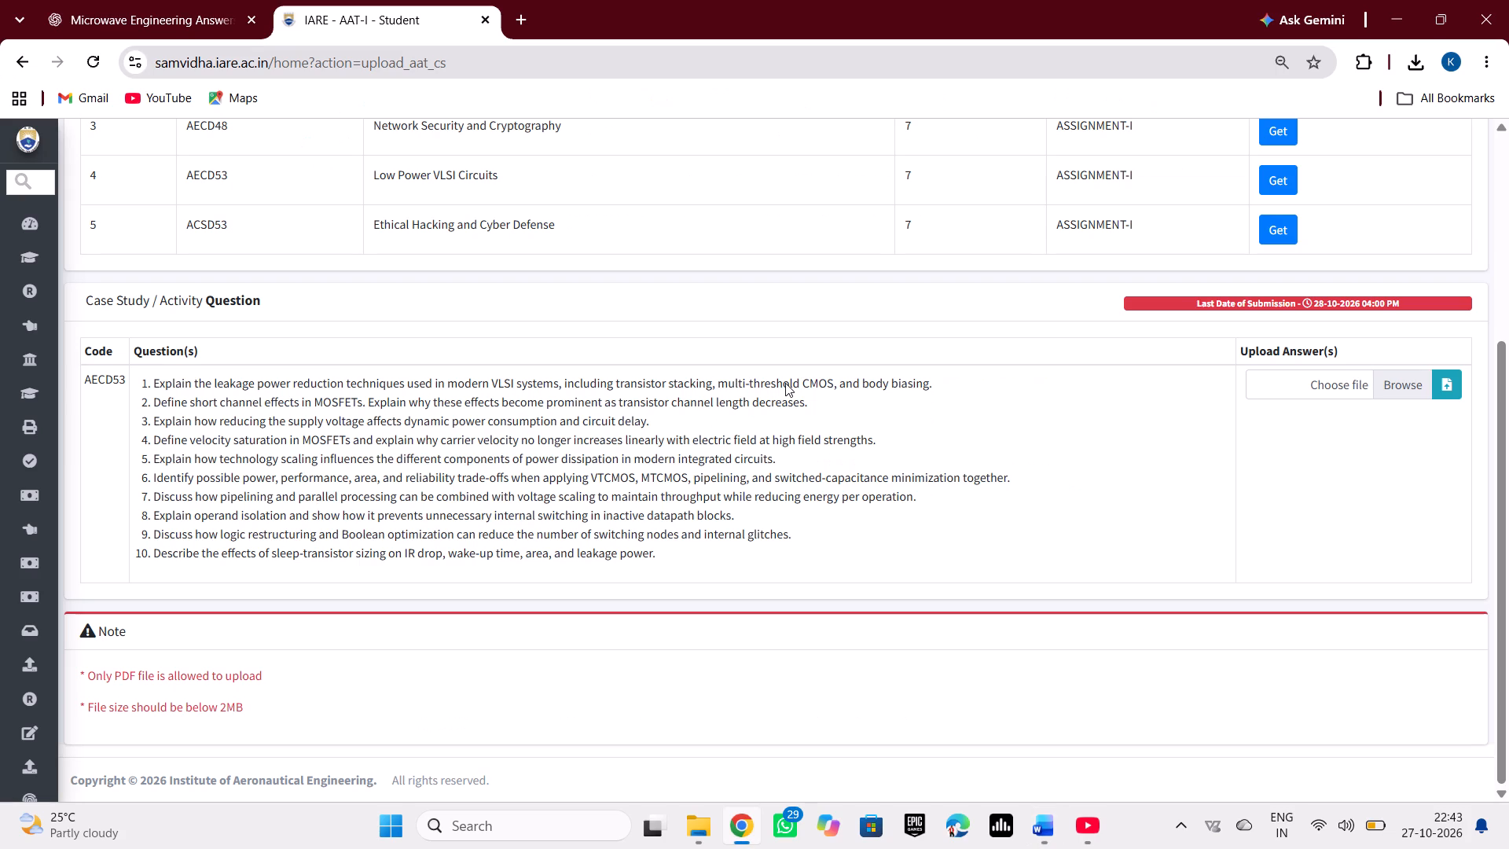
key("alt+Tab")
type("hi")
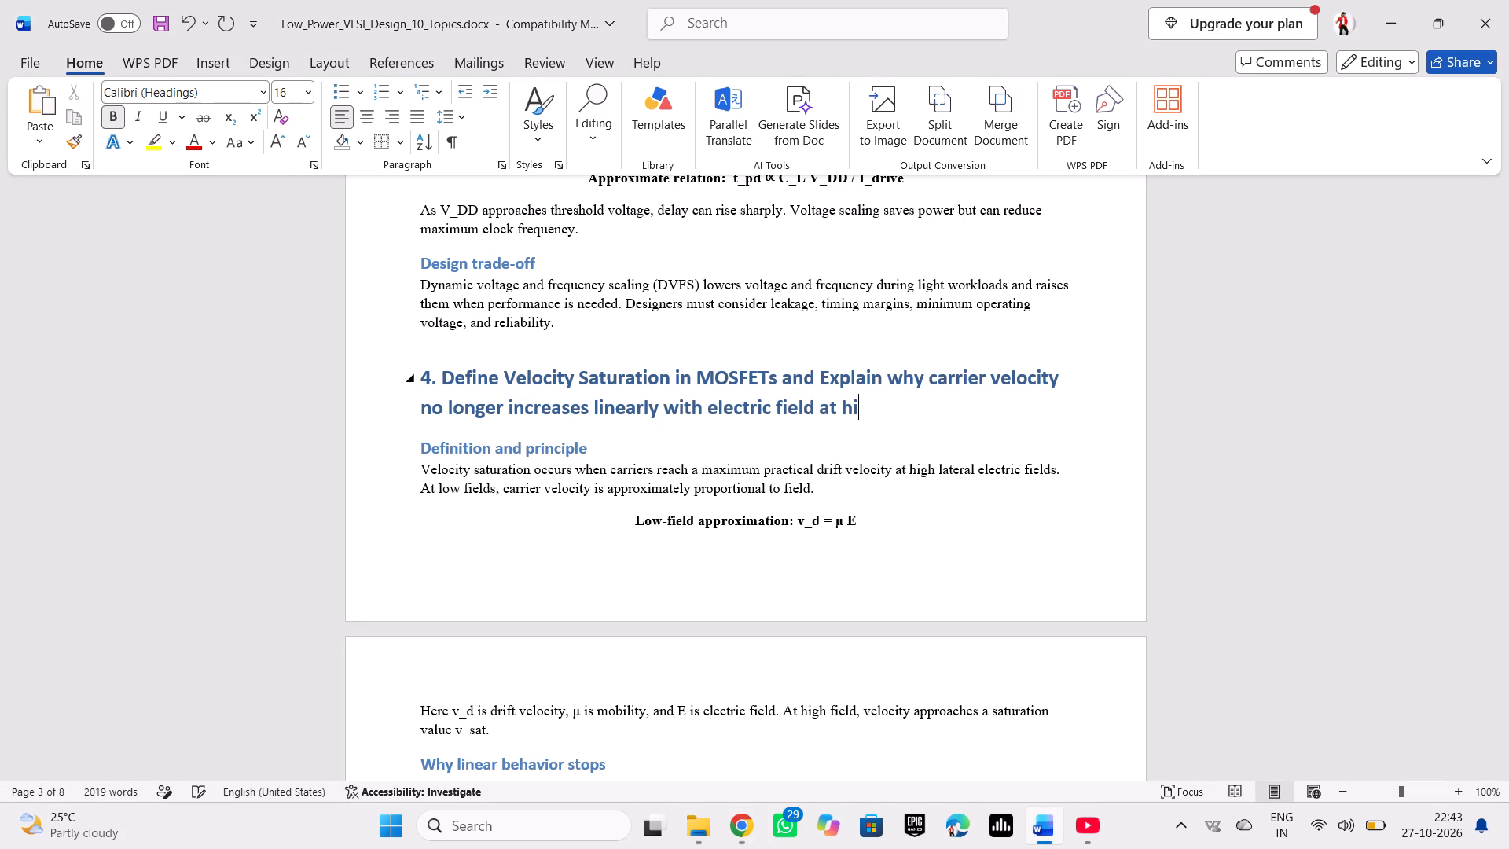
type("gh f")
type("ield strength")
key("period")
Check question 5 in Chrome and insert "Explain" before "Influence" in the fifth topic heading in Word.
scroll(785, 383, "down", 1)
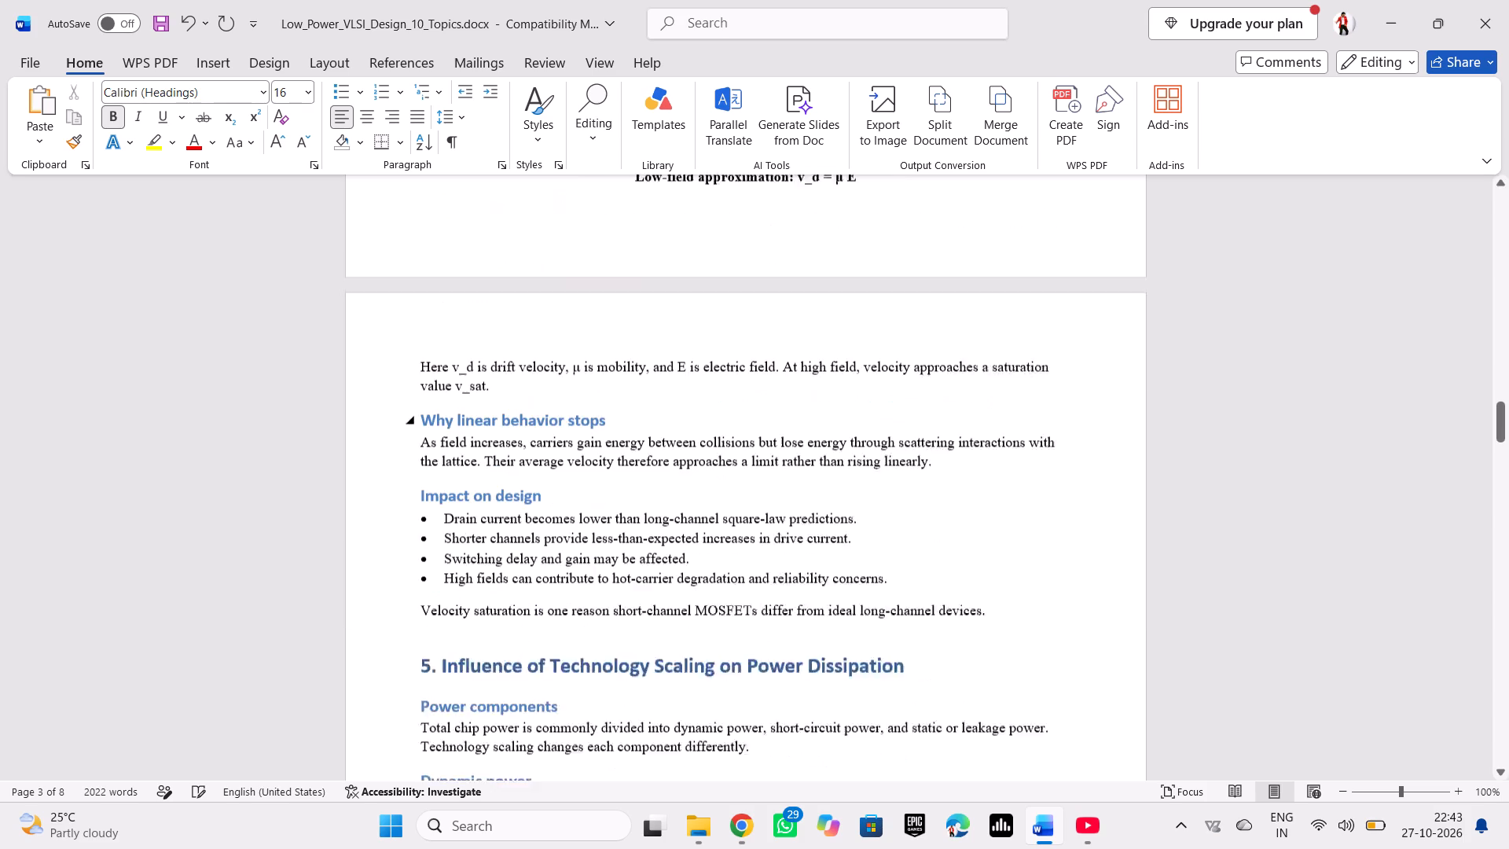
scroll(785, 383, "down", 2)
key("alt+Tab")
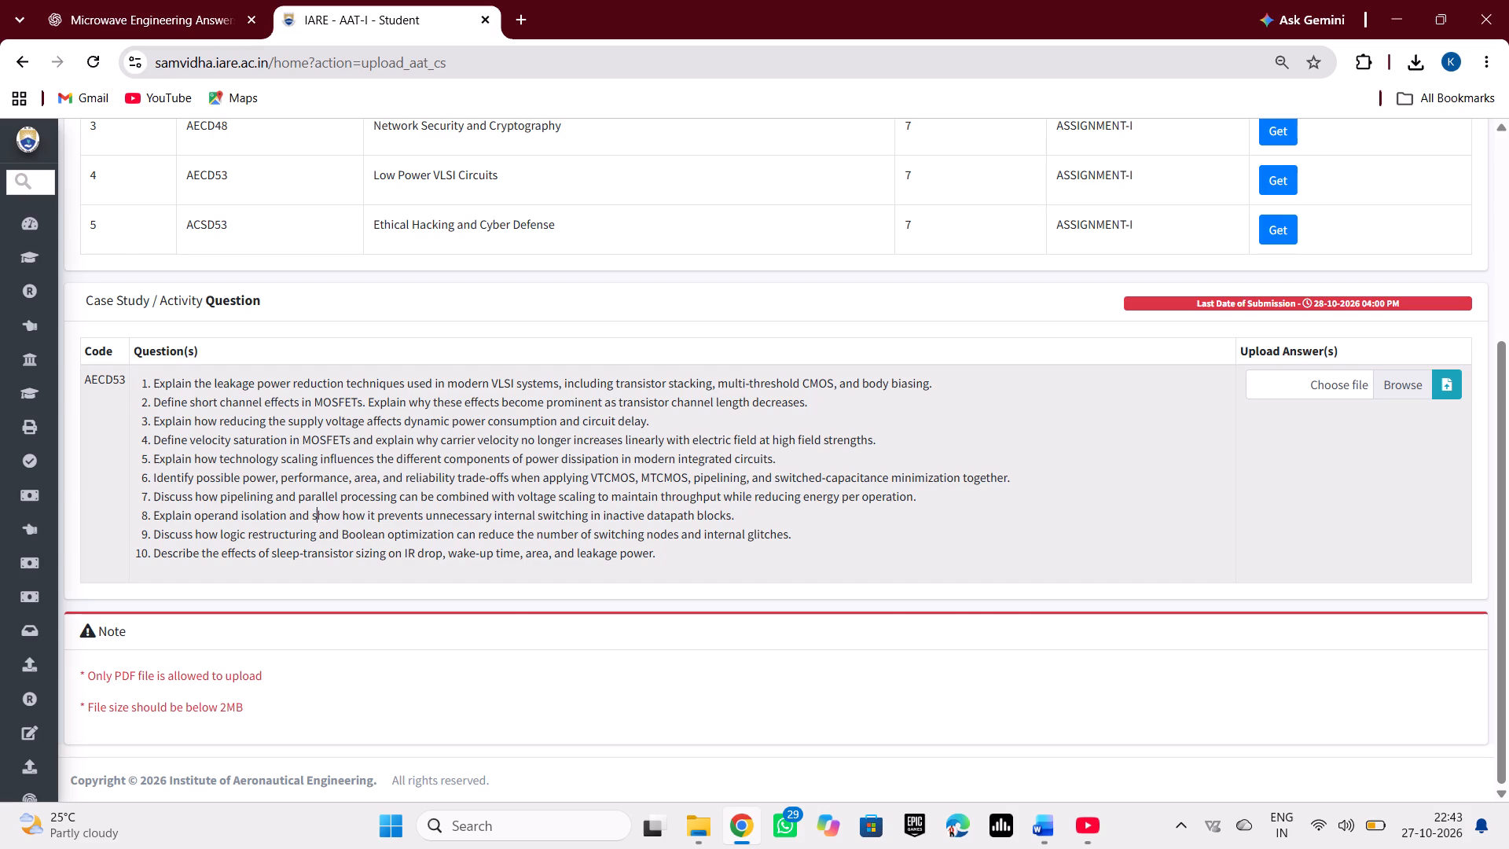
key("alt+Tab")
scroll(459, 470, "down", 1)
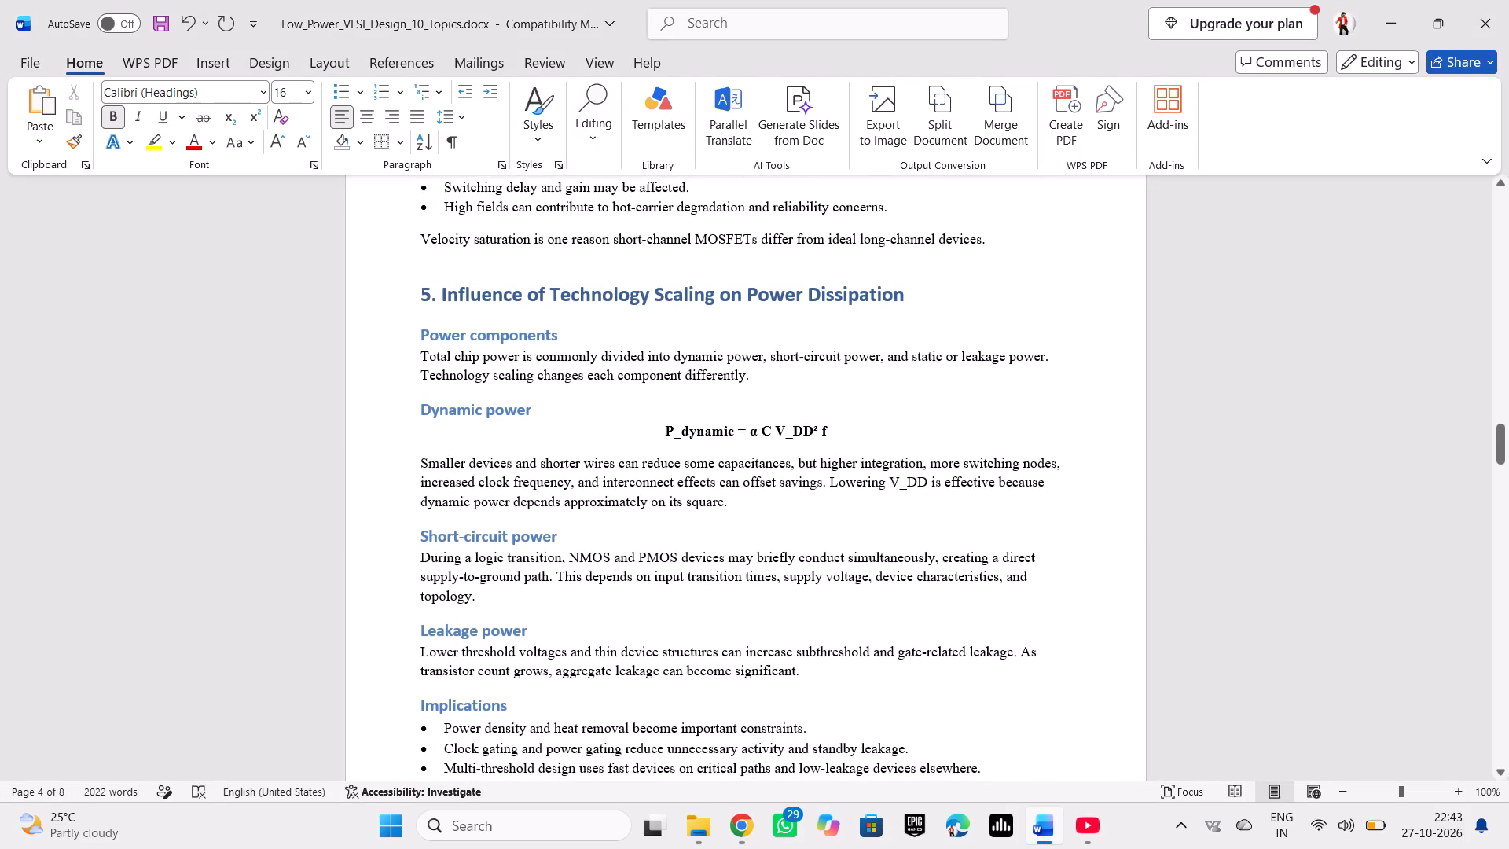
scroll(459, 470, "down", 1)
key("alt+Tab")
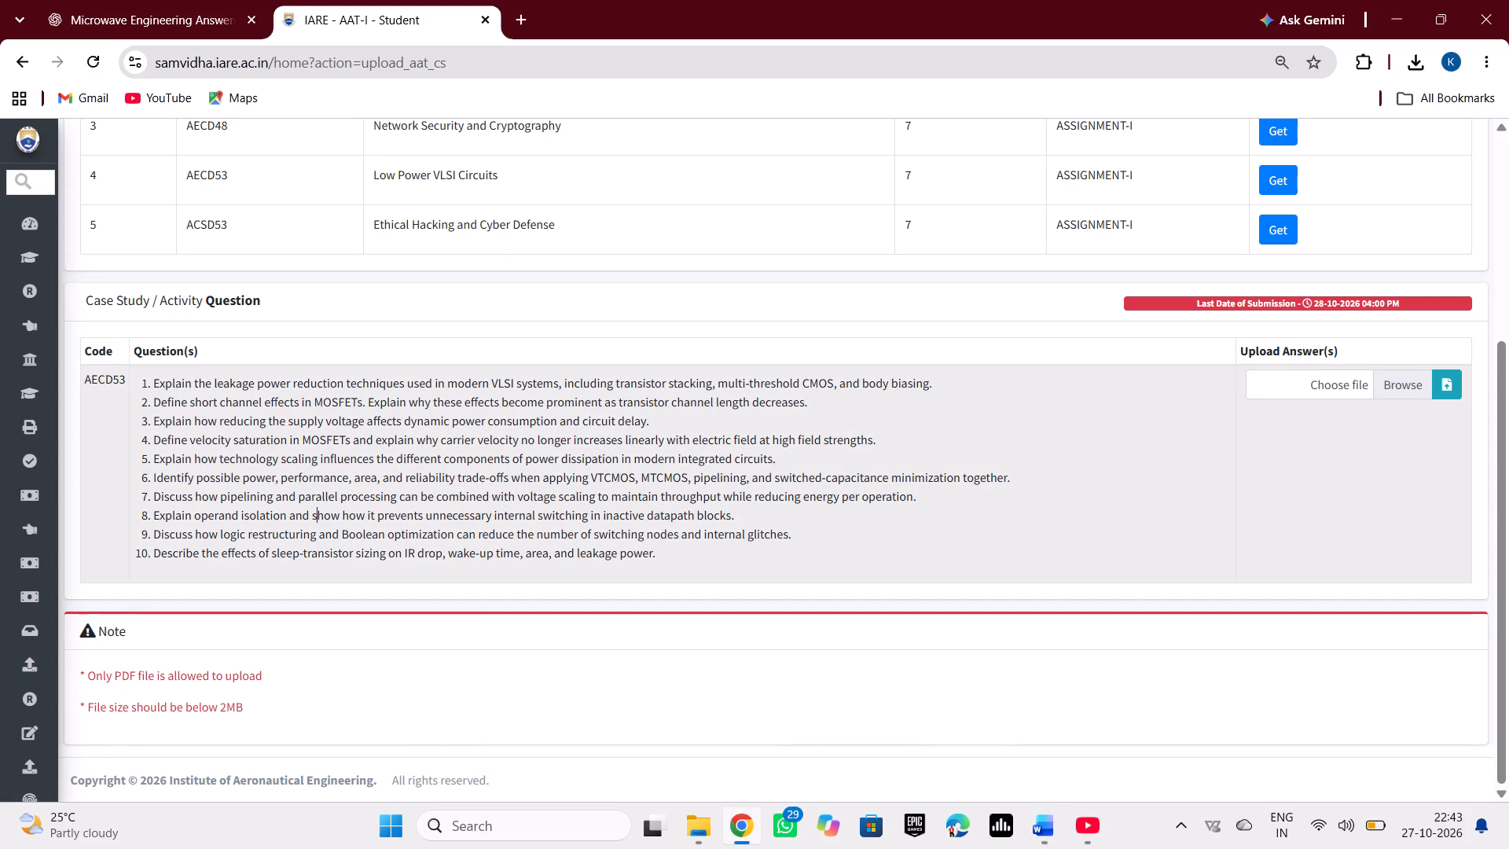
scroll(459, 470, "down", 1)
key("alt+Tab")
scroll(459, 470, "down", 2)
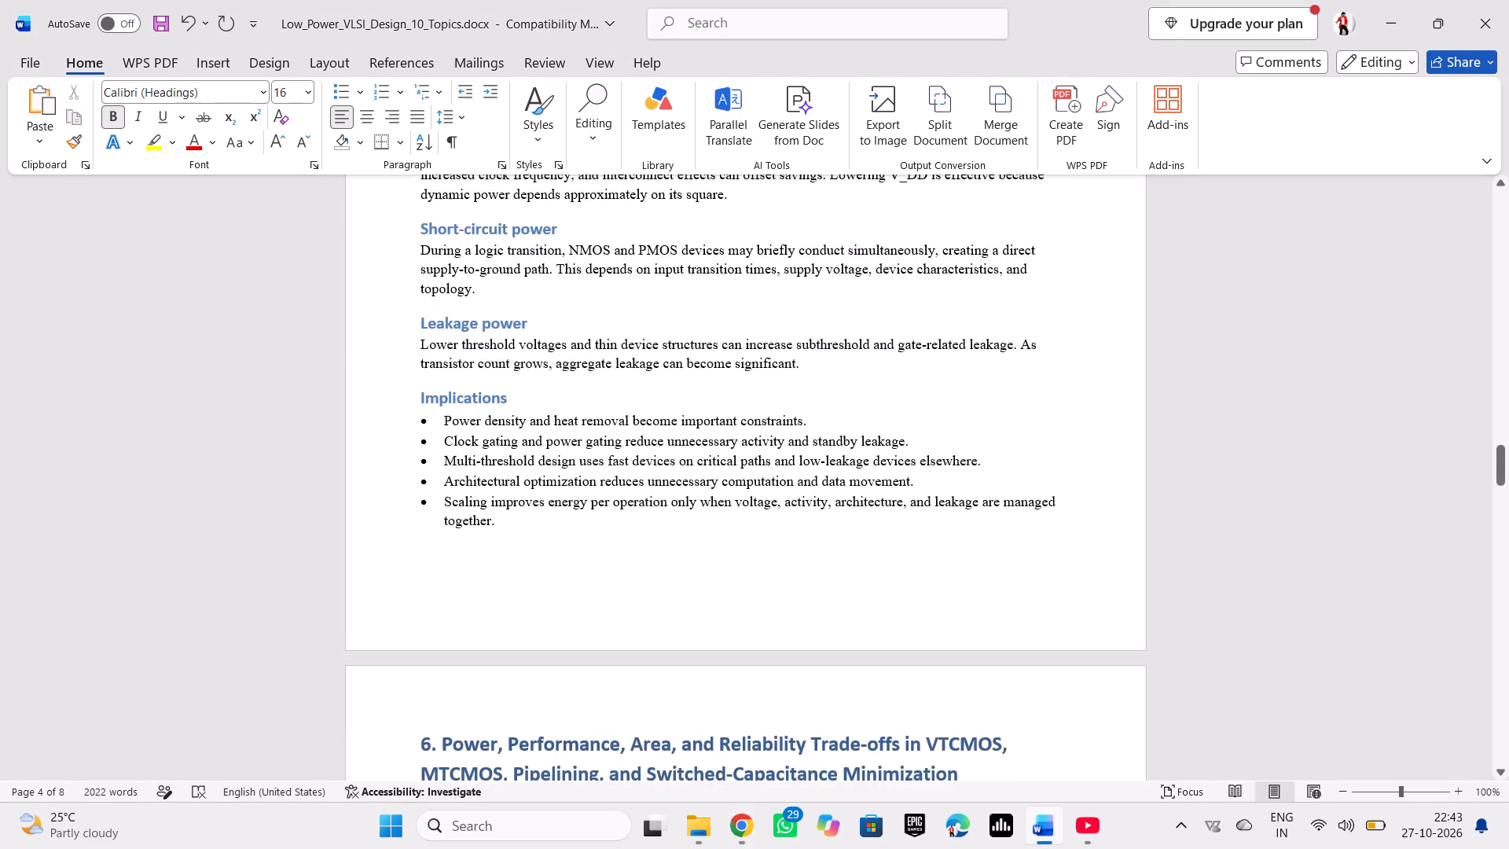
key("alt+Tab")
key("alt+Tab")
scroll(461, 427, "up", 2)
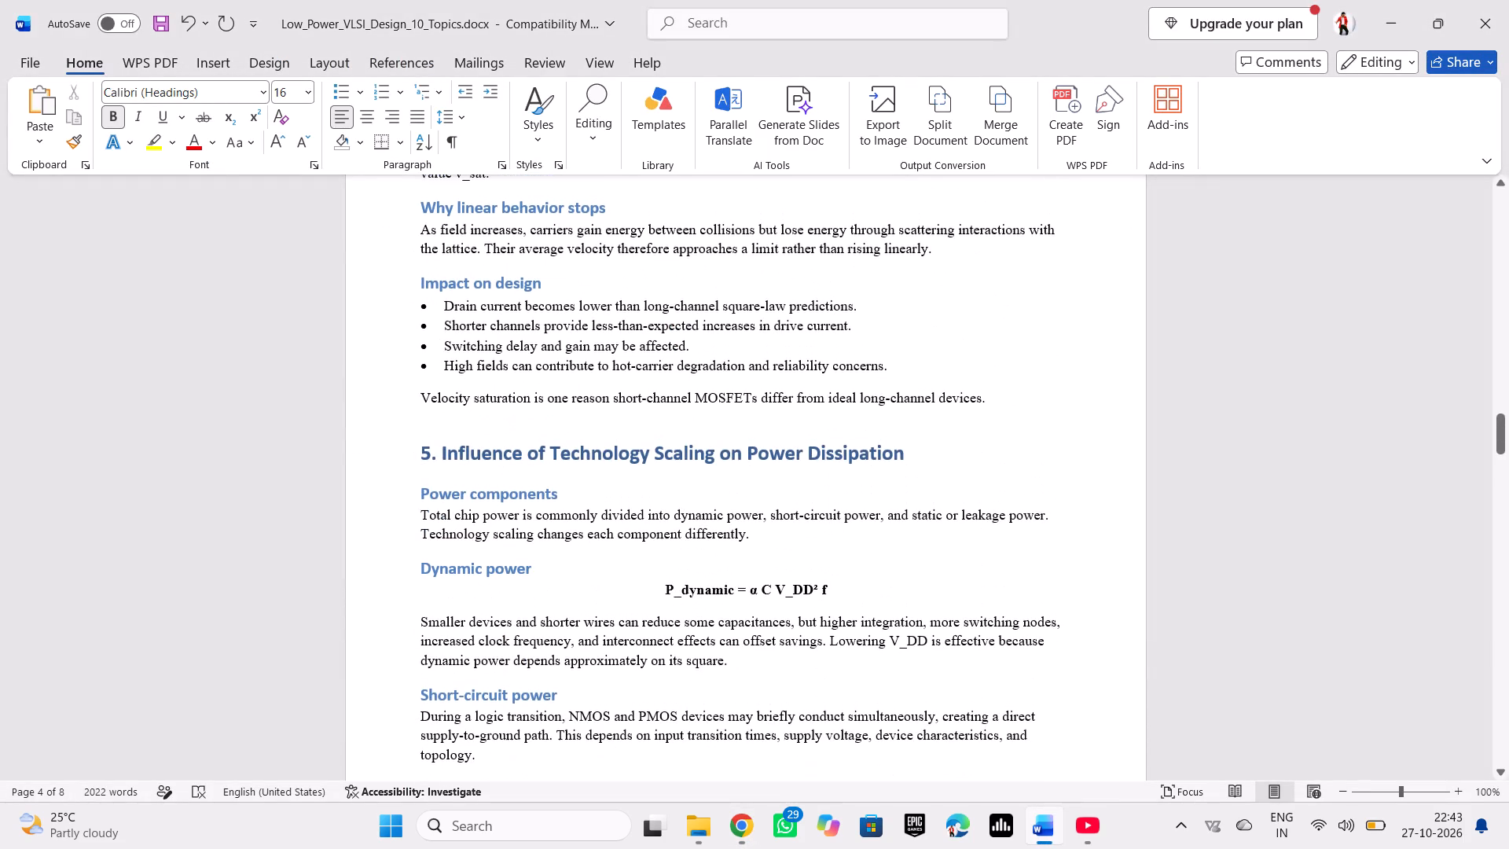
left_click(442, 452)
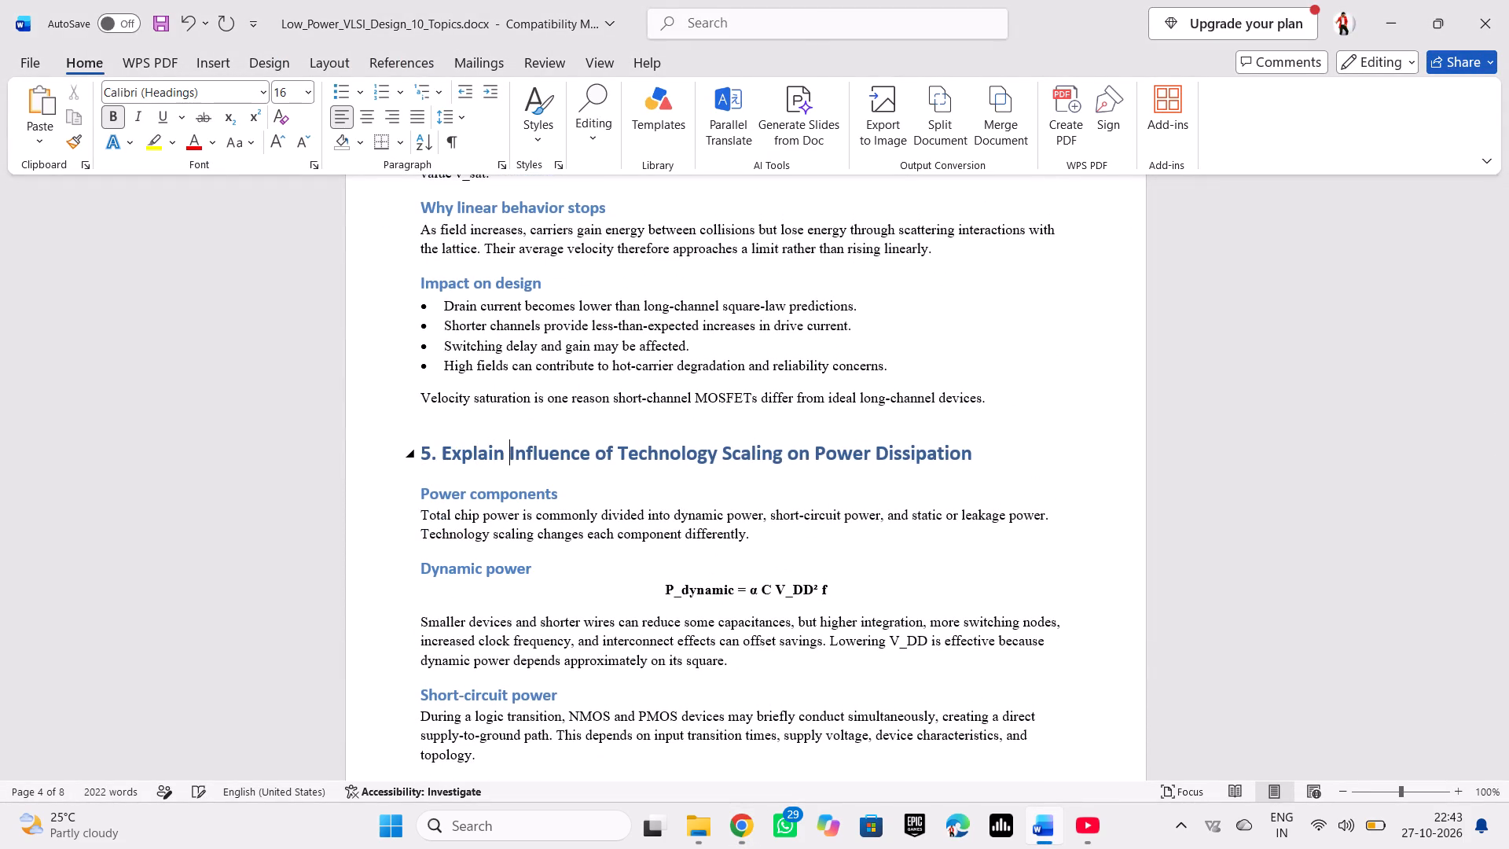
Check question 6 in Chrome and insert "Identify" before "Power" in the sixth topic heading in Word.
key("alt+Tab")
scroll(442, 452, "down", 1)
key("alt+Tab")
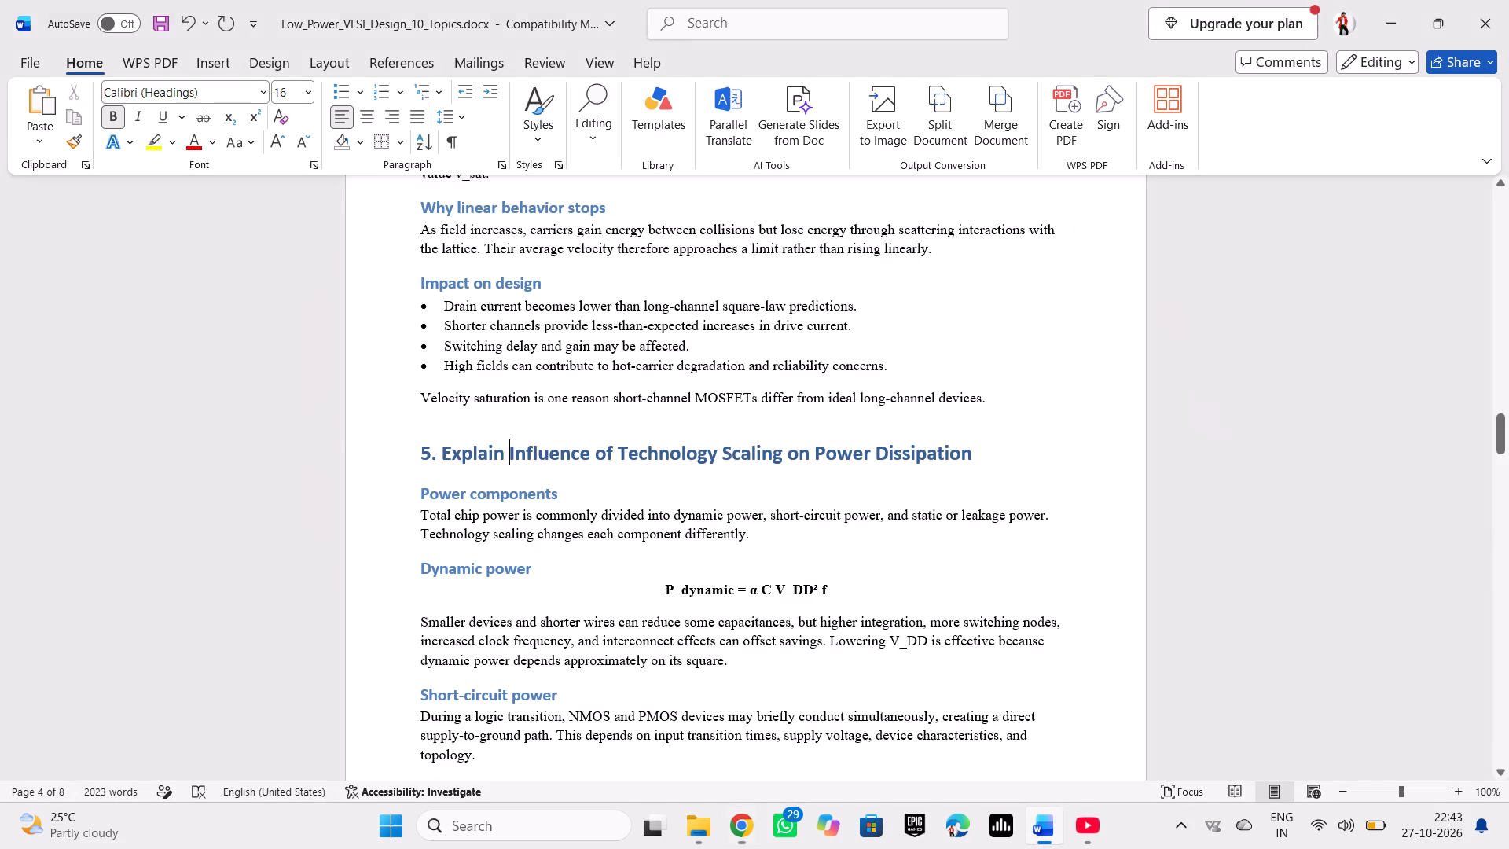
scroll(431, 472, "down", 2)
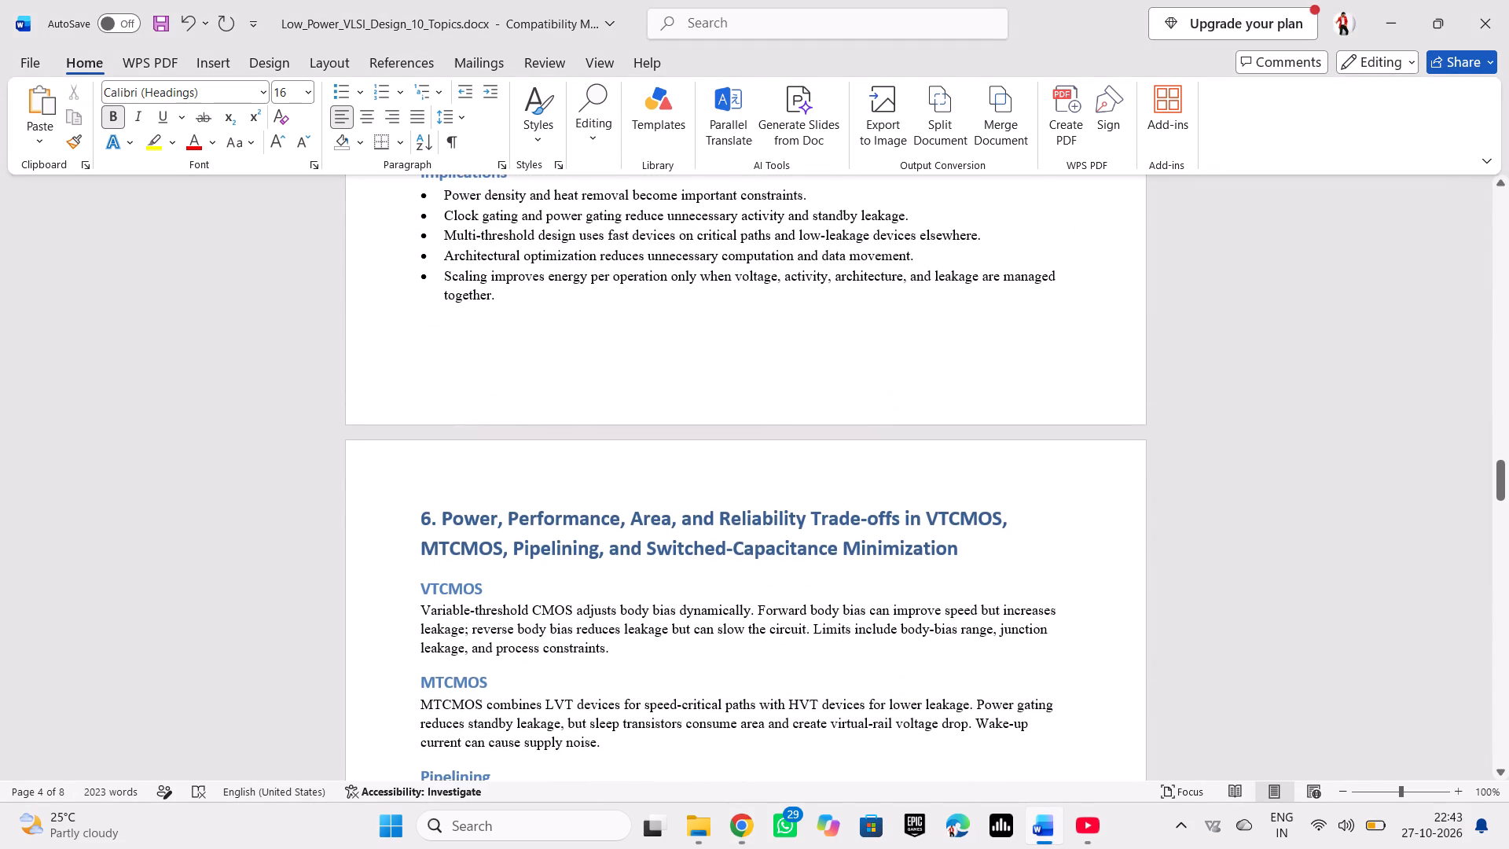
left_click(439, 518)
key("alt+Tab")
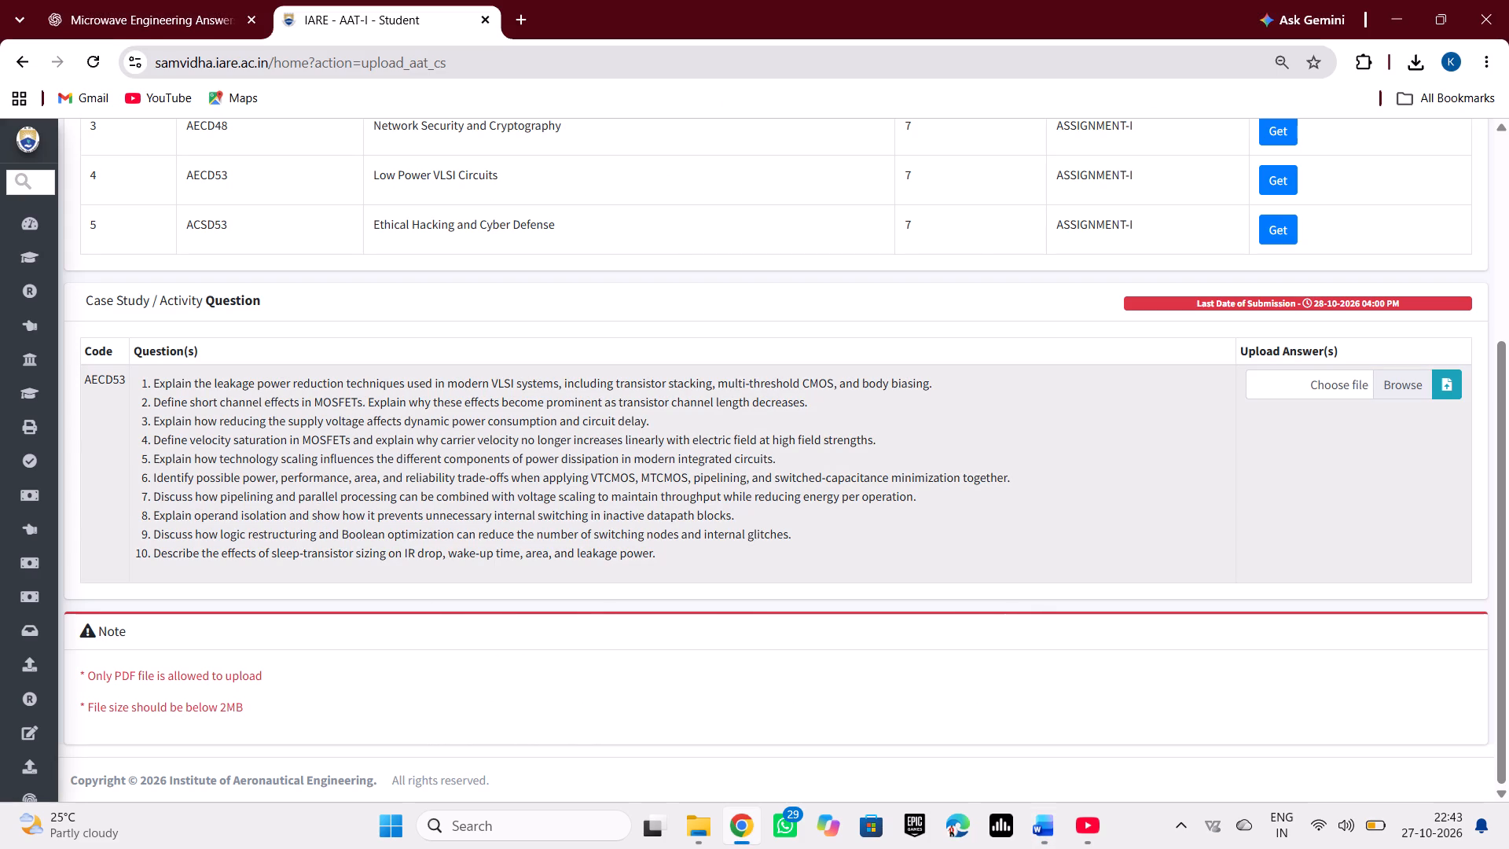
key("alt+Tab")
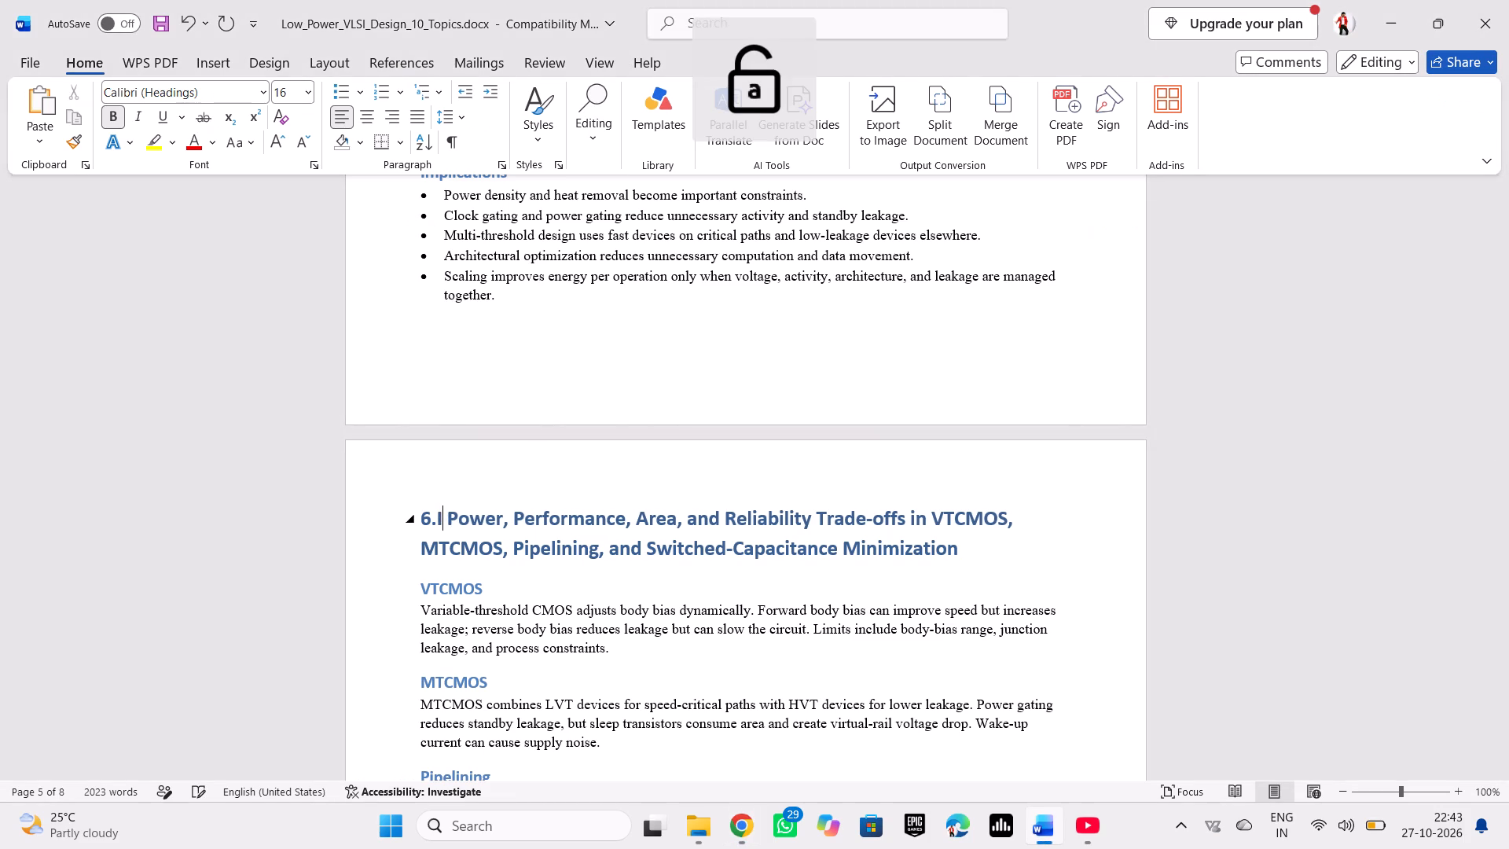
type("dentify")
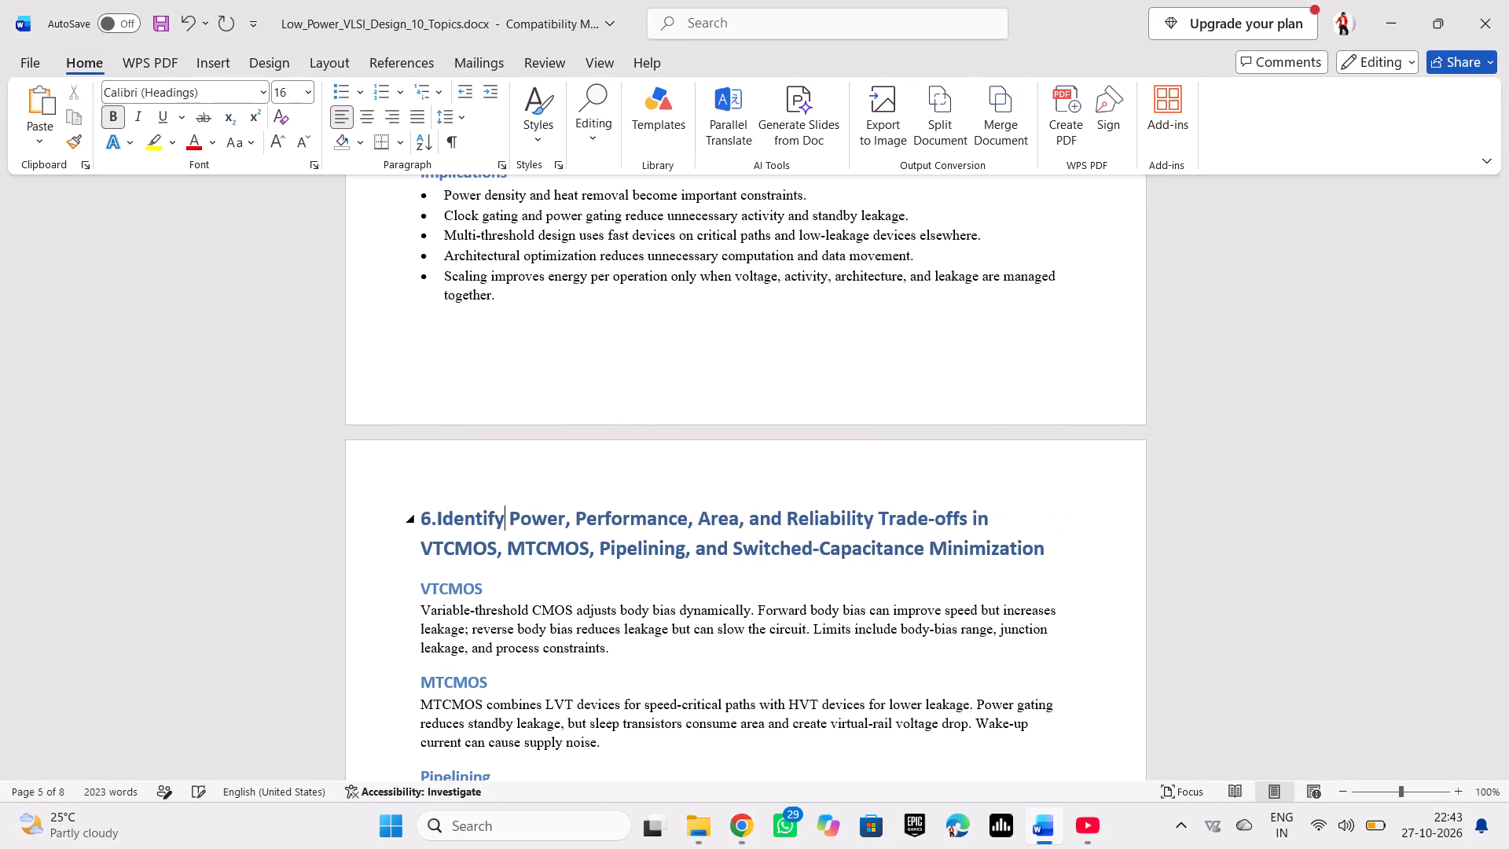
key("space")
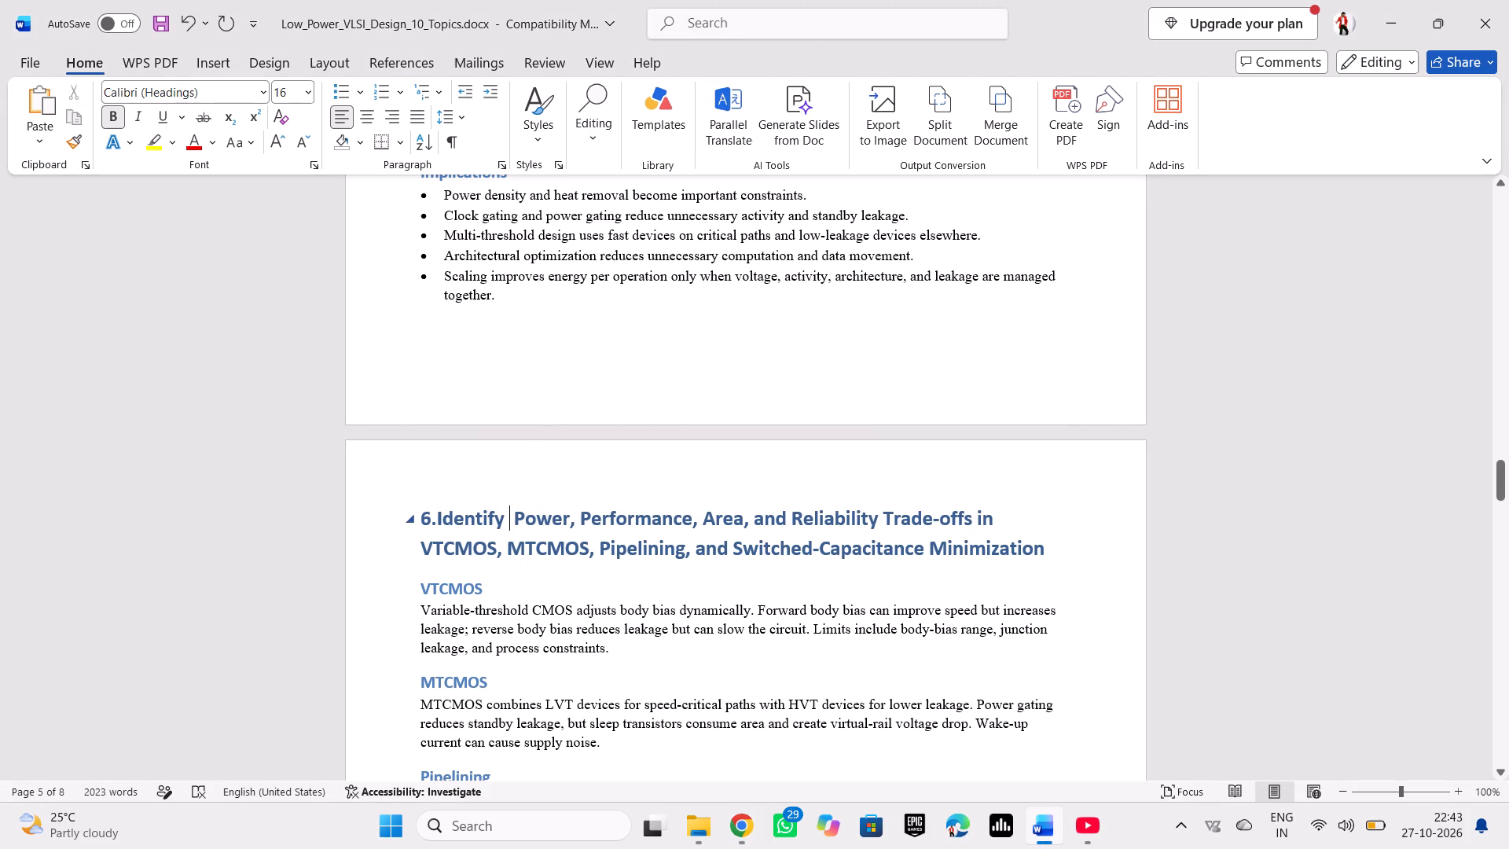
Correct the spacing around "Identify" in the sixth topic heading, leaving a single space on each side, and recheck question 6 in Chrome.
left_click(433, 520)
key("Right")
key("space")
key("alt+Tab")
key("alt+Tab")
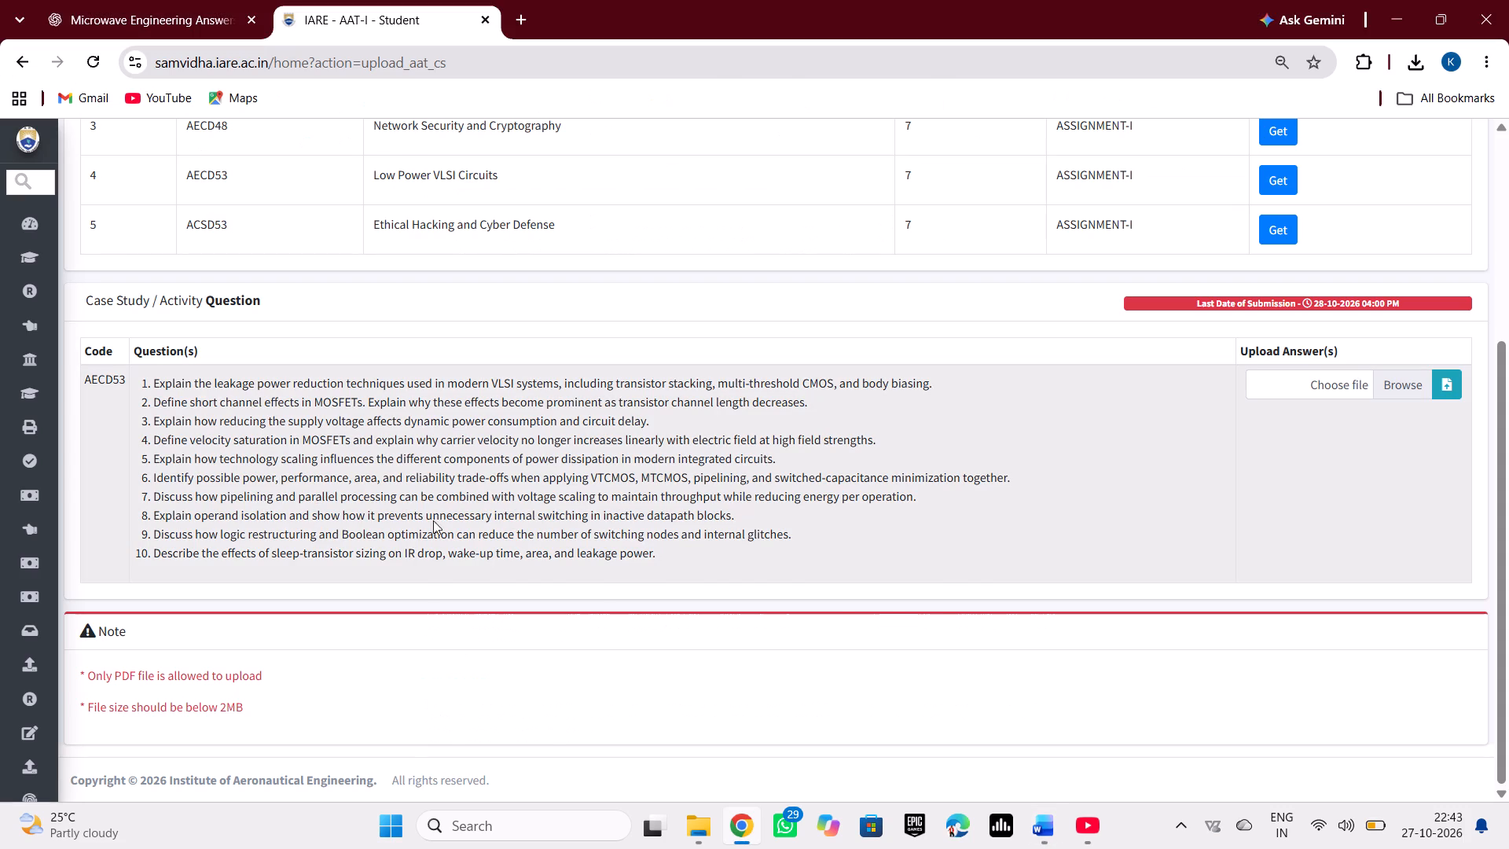
left_click(521, 531)
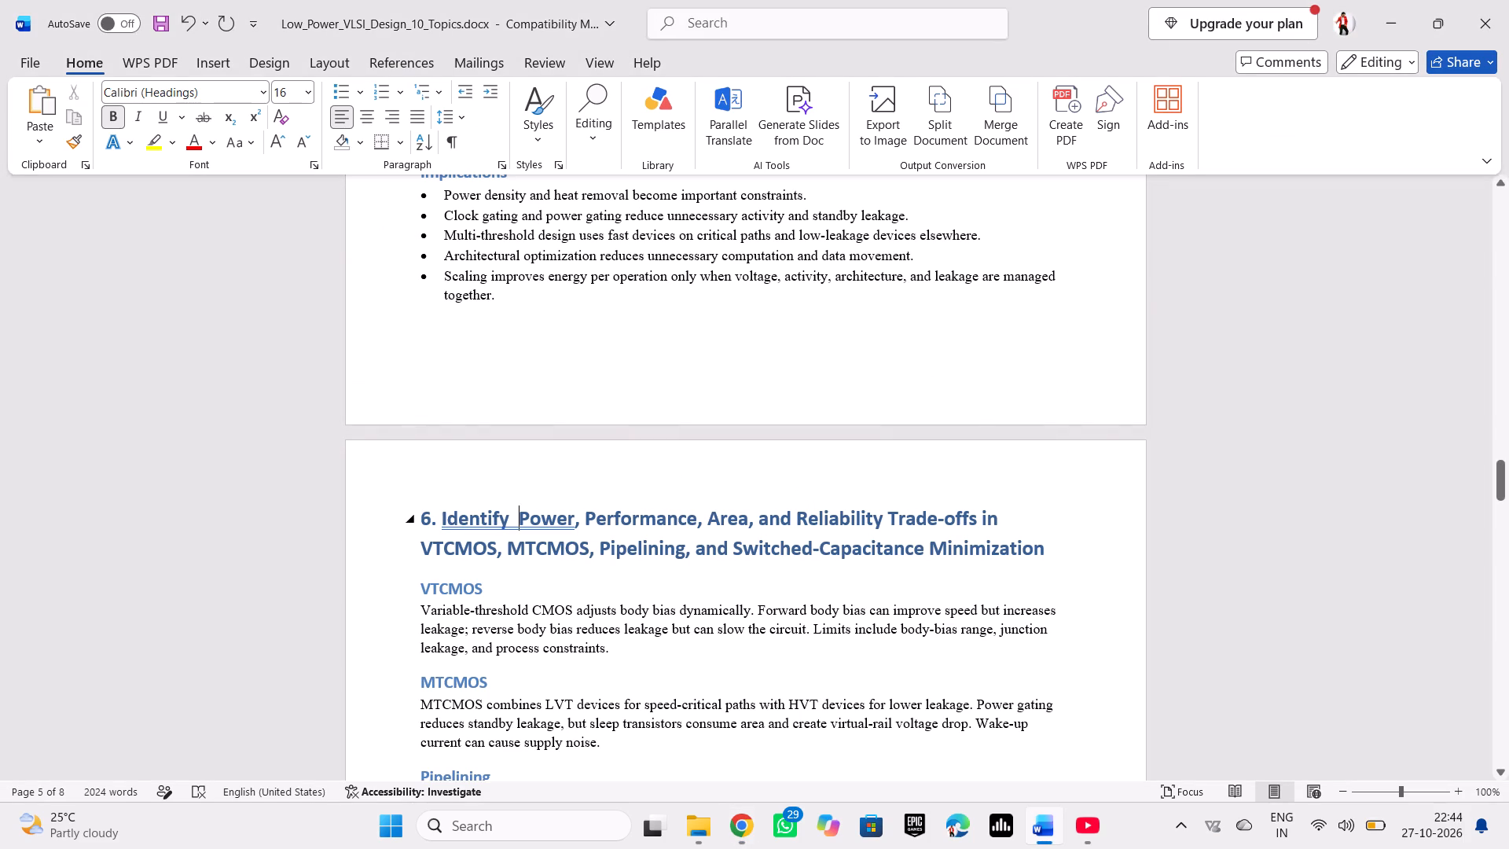
key("BackSpace")
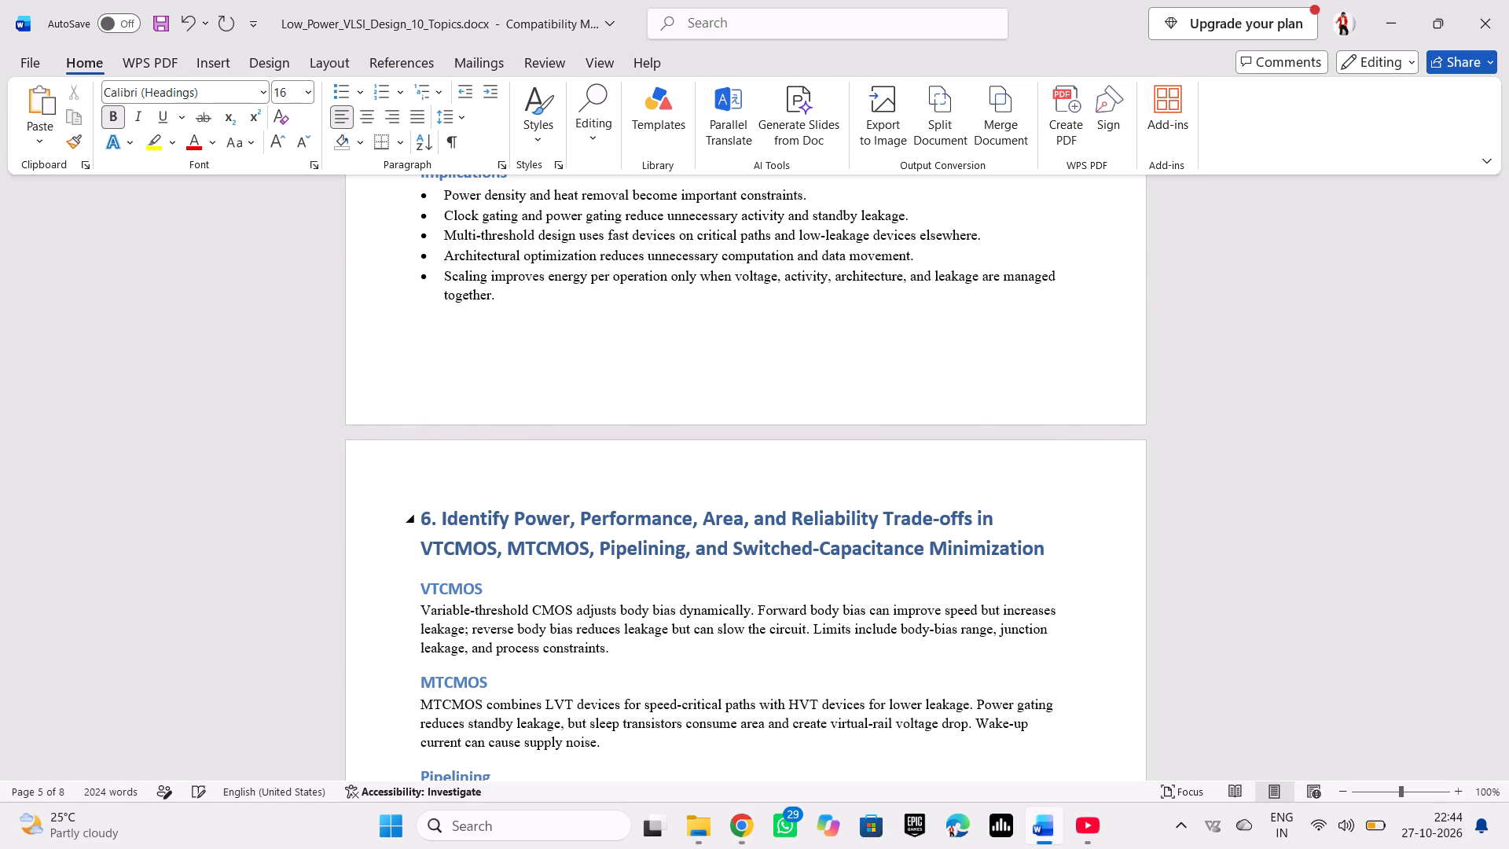
Check question 7 in Chrome and insert "Discuss how" before "Combining" in the seventh topic heading in Word.
key("alt+Tab")
scroll(521, 531, "down", 1)
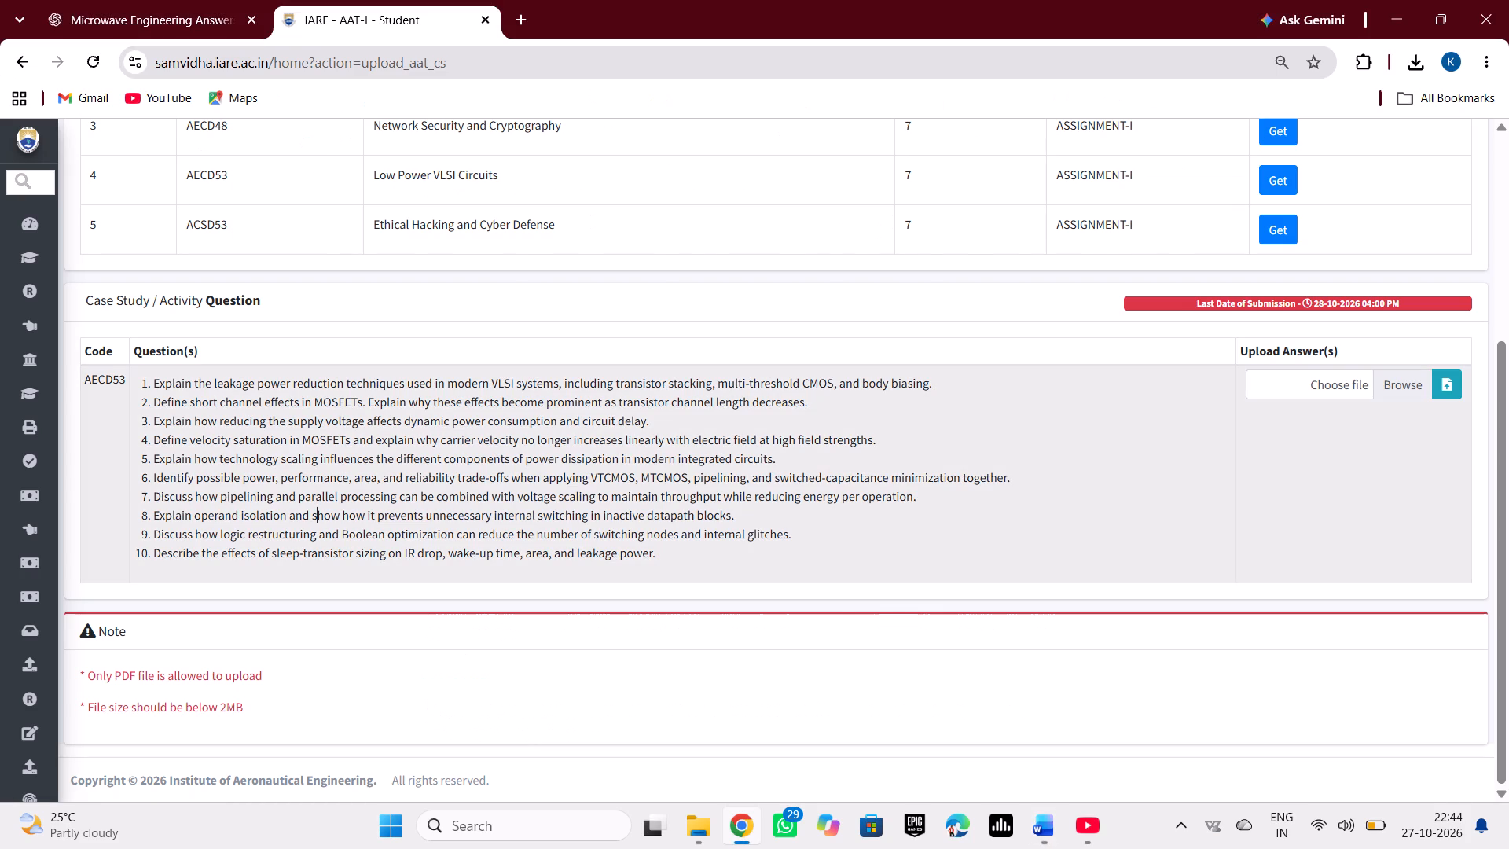
key("alt+Tab")
scroll(521, 531, "down", 4)
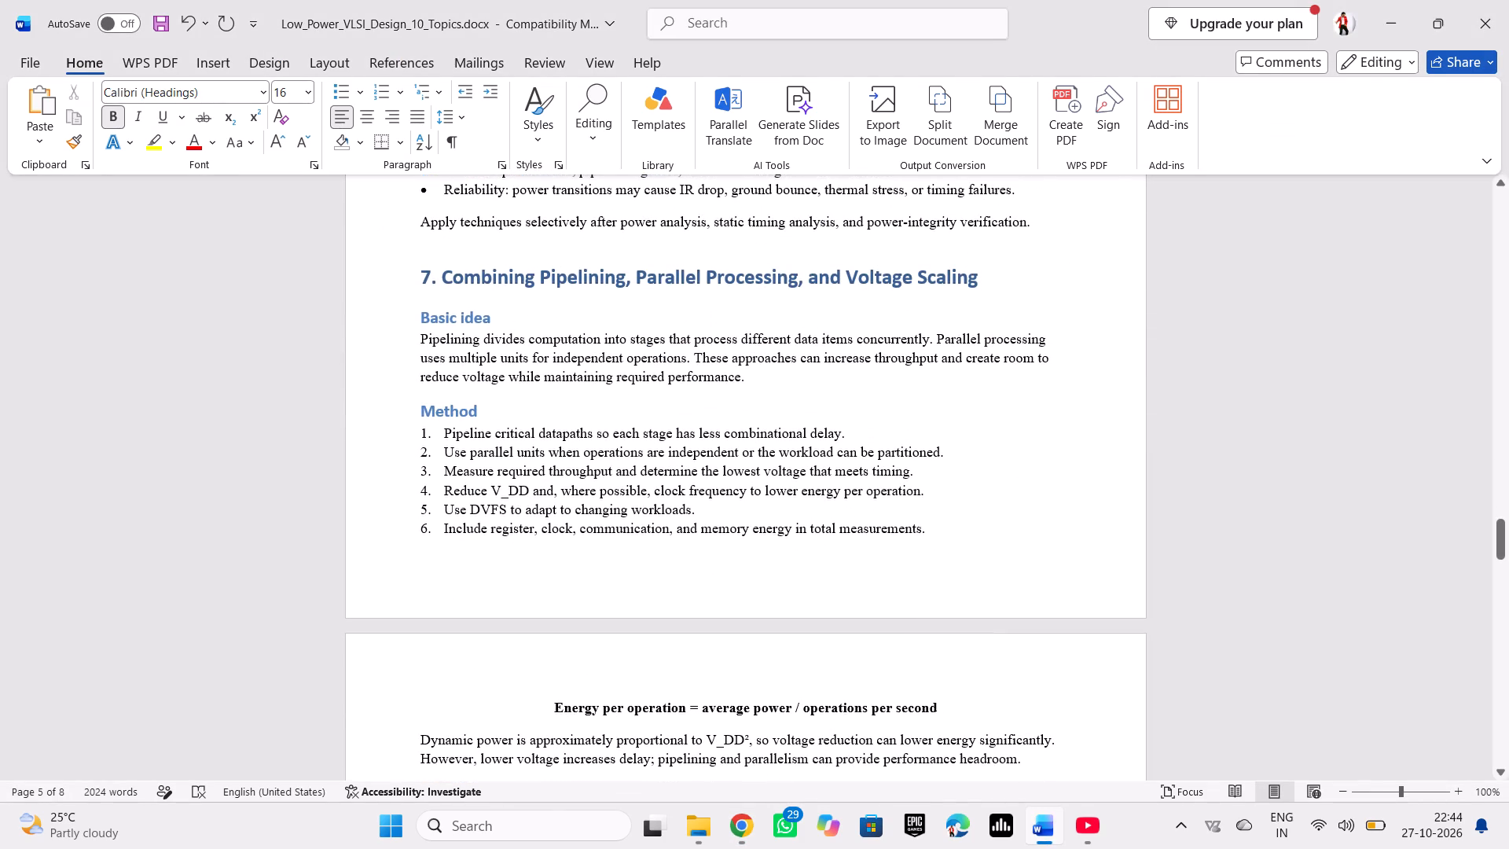
key("alt+Tab")
key("alt+Tab")
key("alt+Tab")
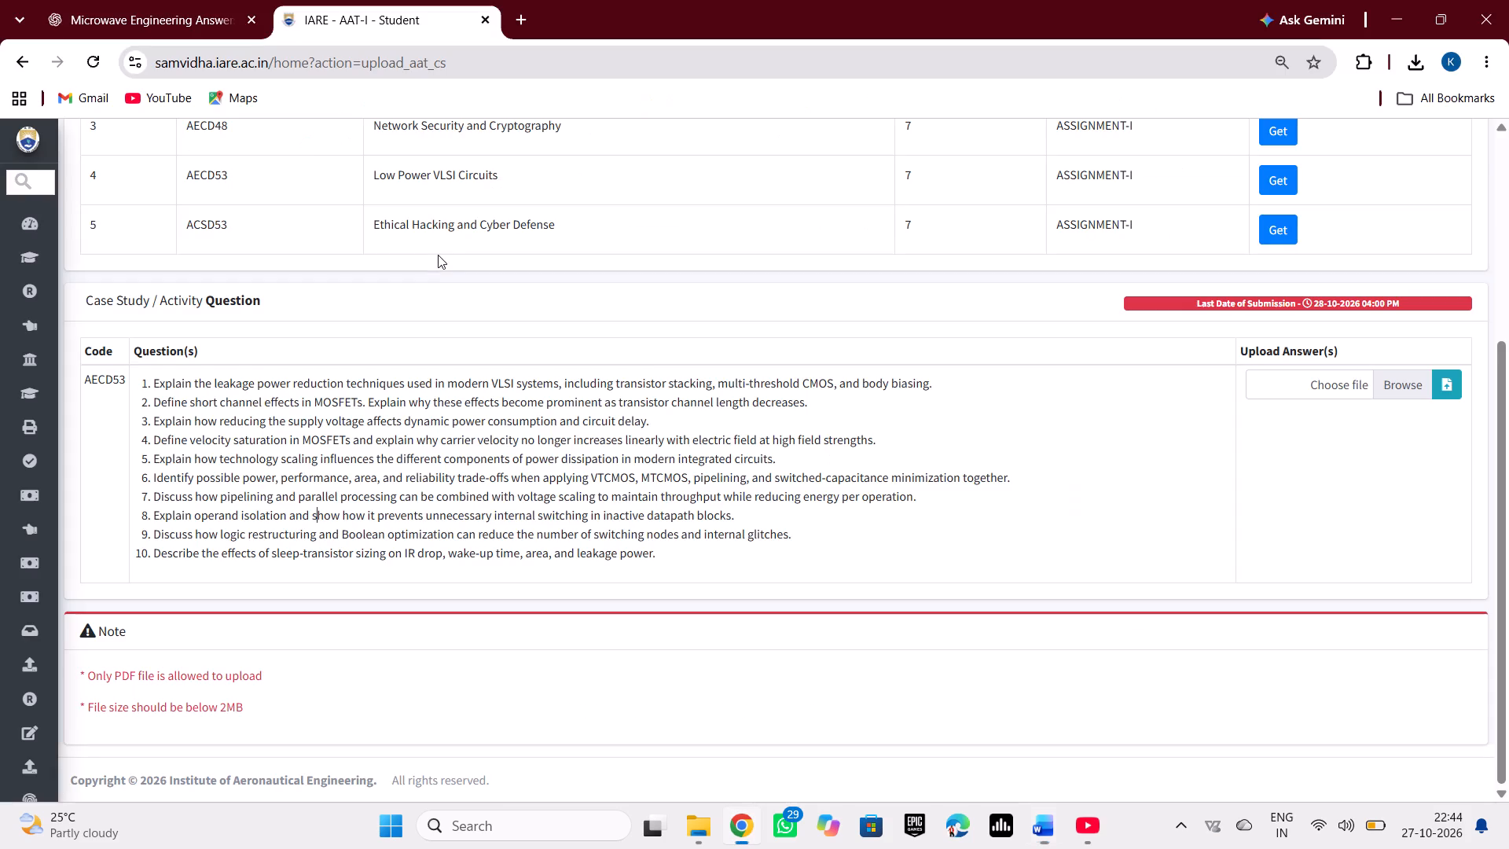
key("alt+Tab")
left_click(439, 277)
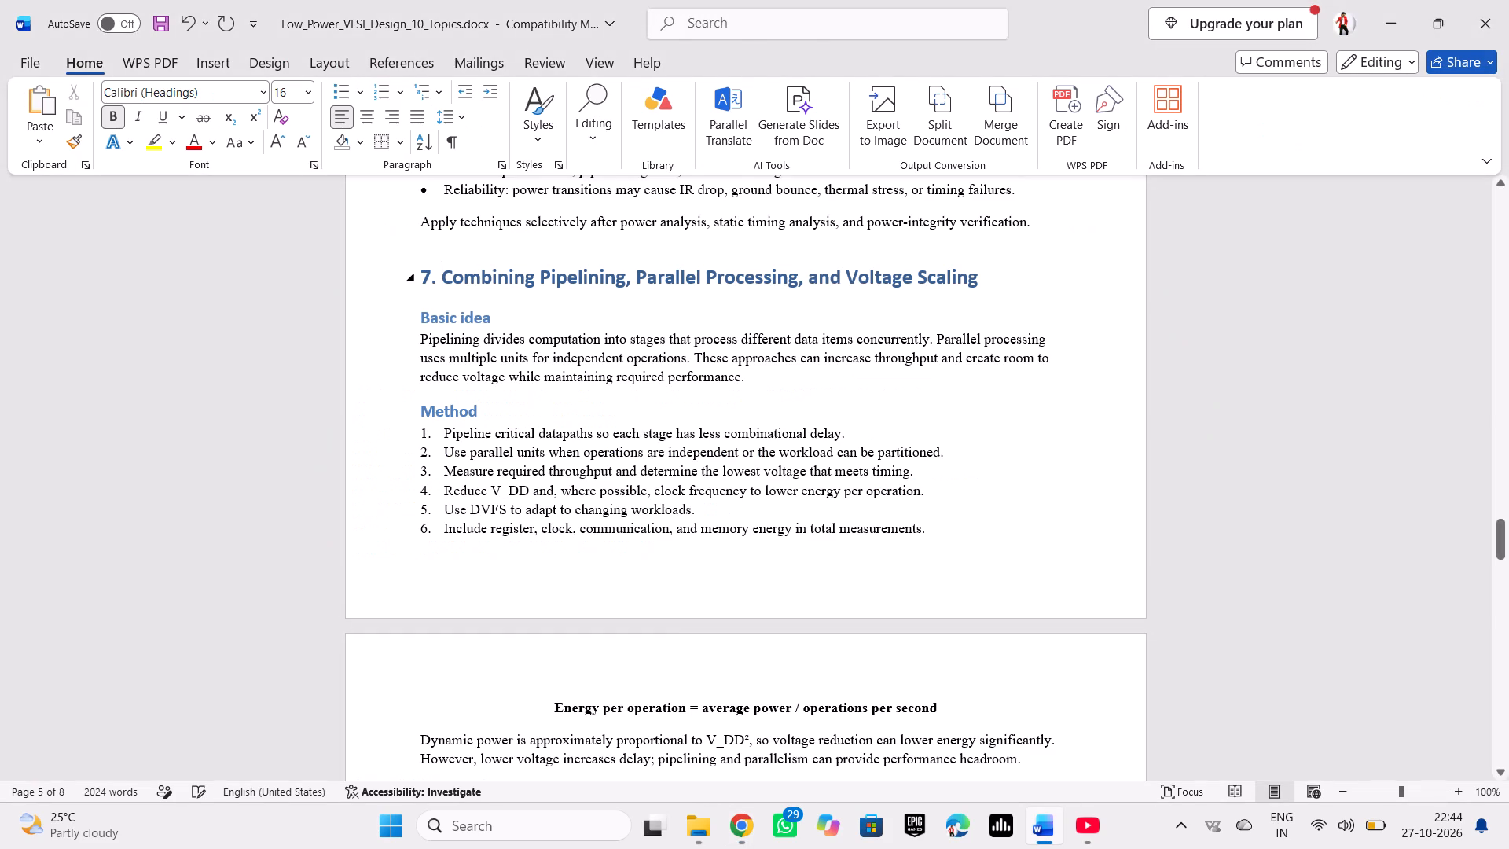
type("iscuss")
key("space")
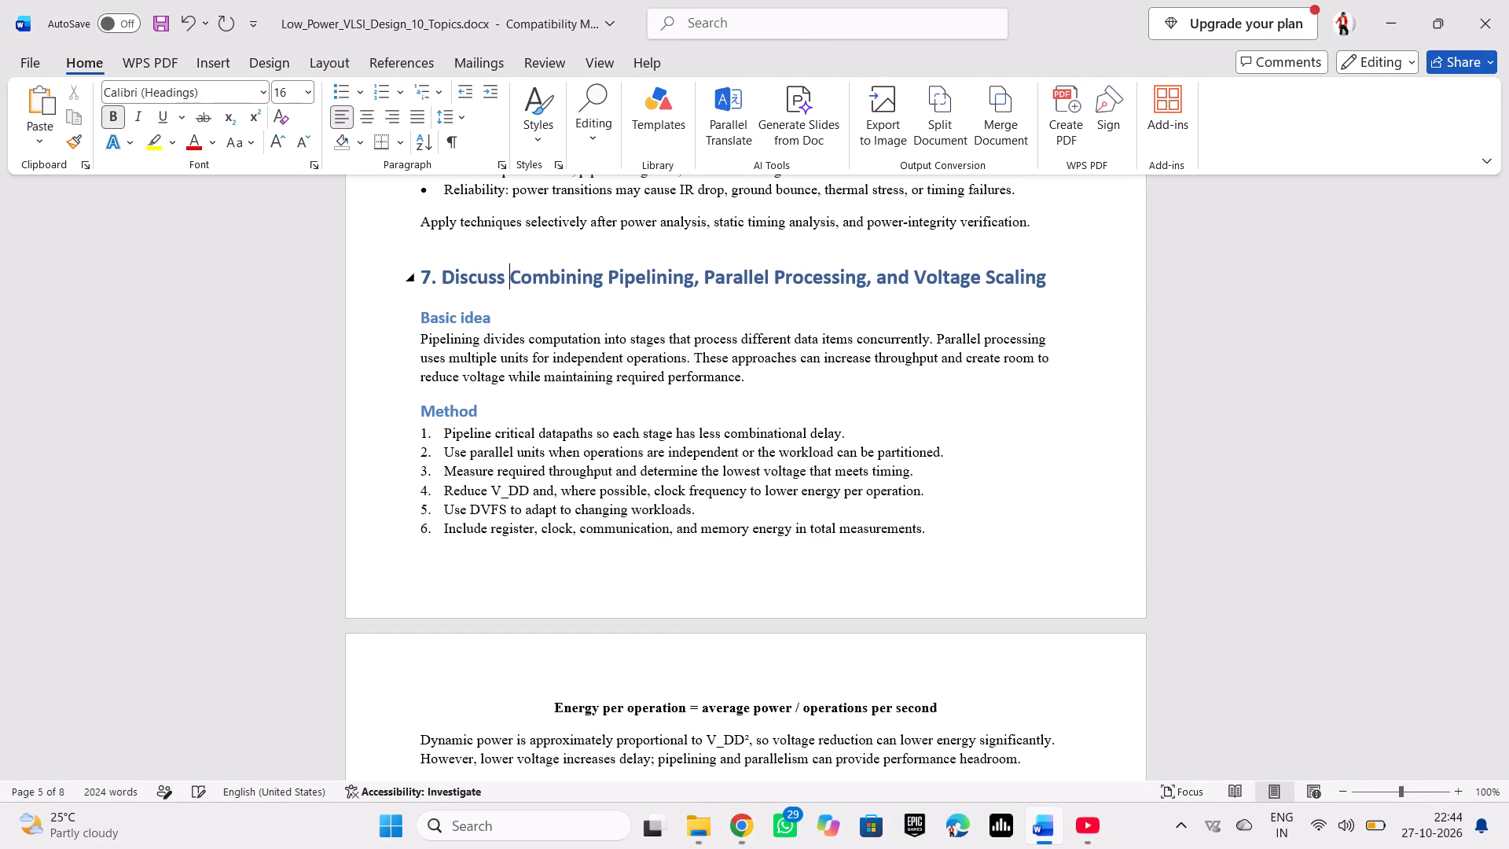
type("how")
key("space")
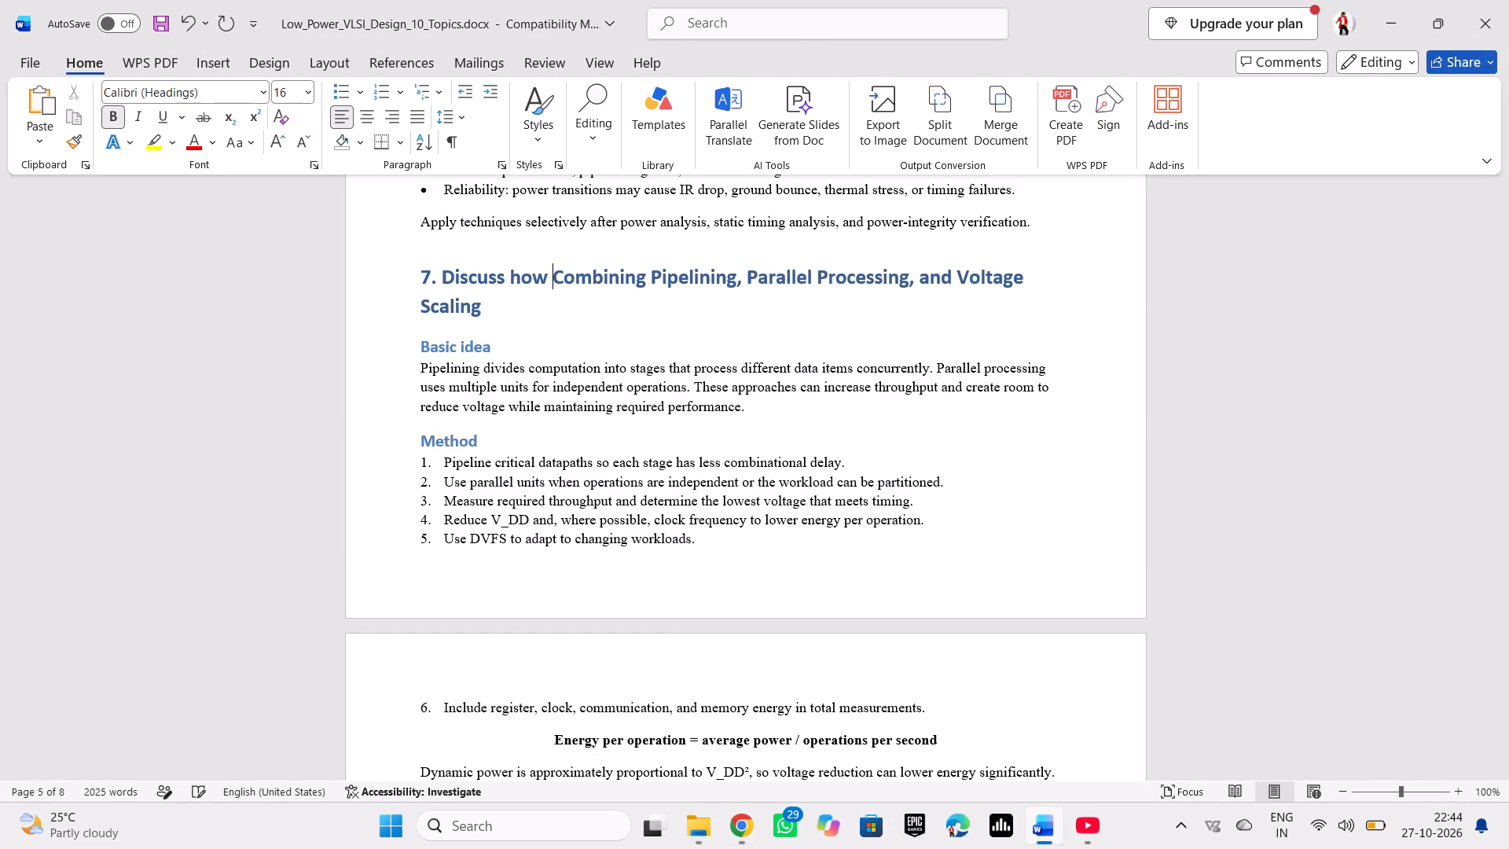
Check question 7 in Chrome and append "to maintain throughput" after "Scaling" in the seventh topic heading in Word.
key("alt+Tab")
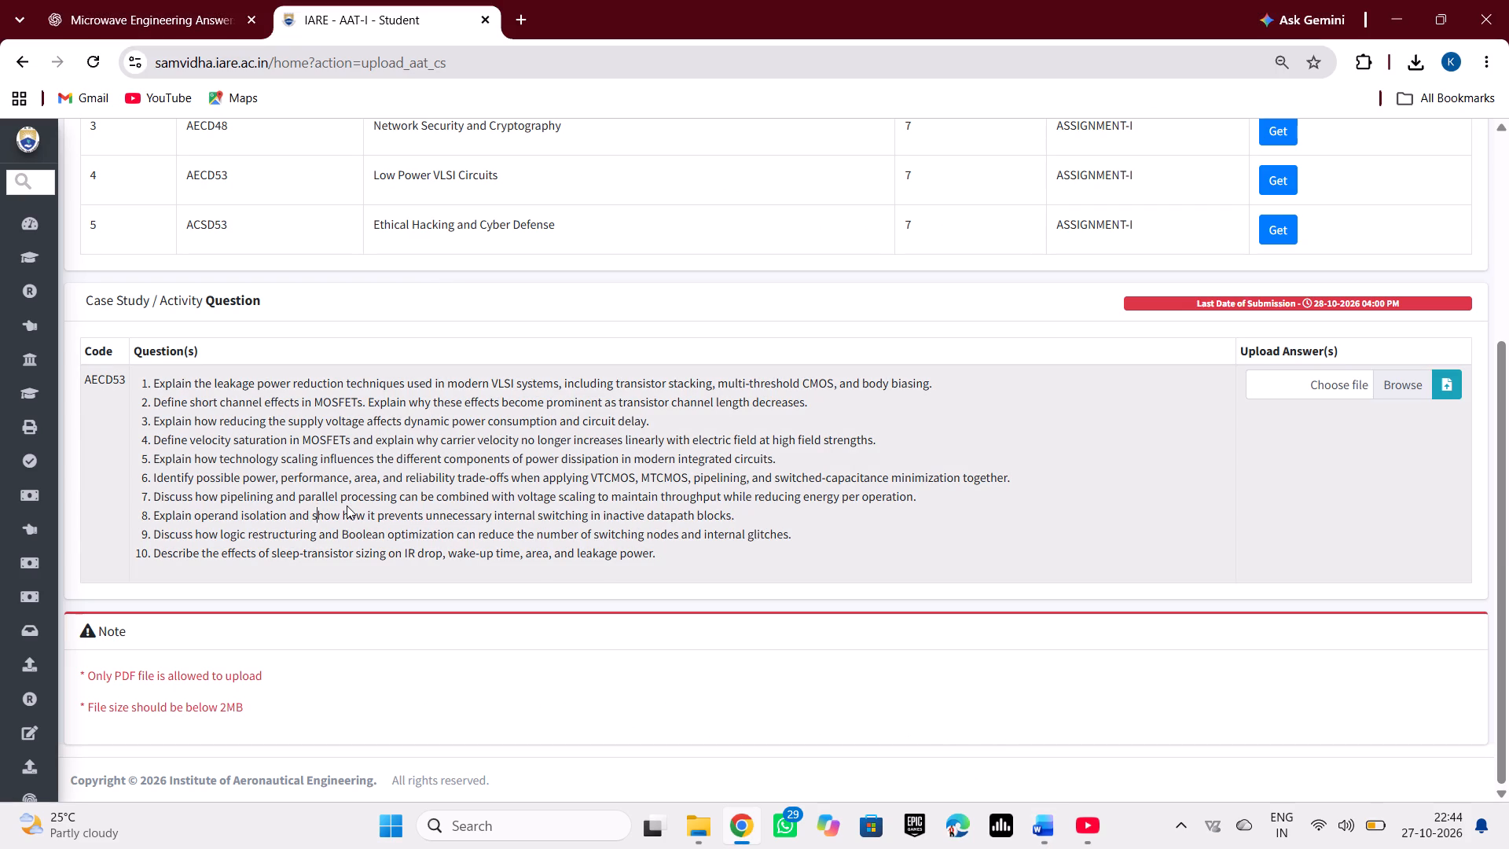
key("alt+Tab")
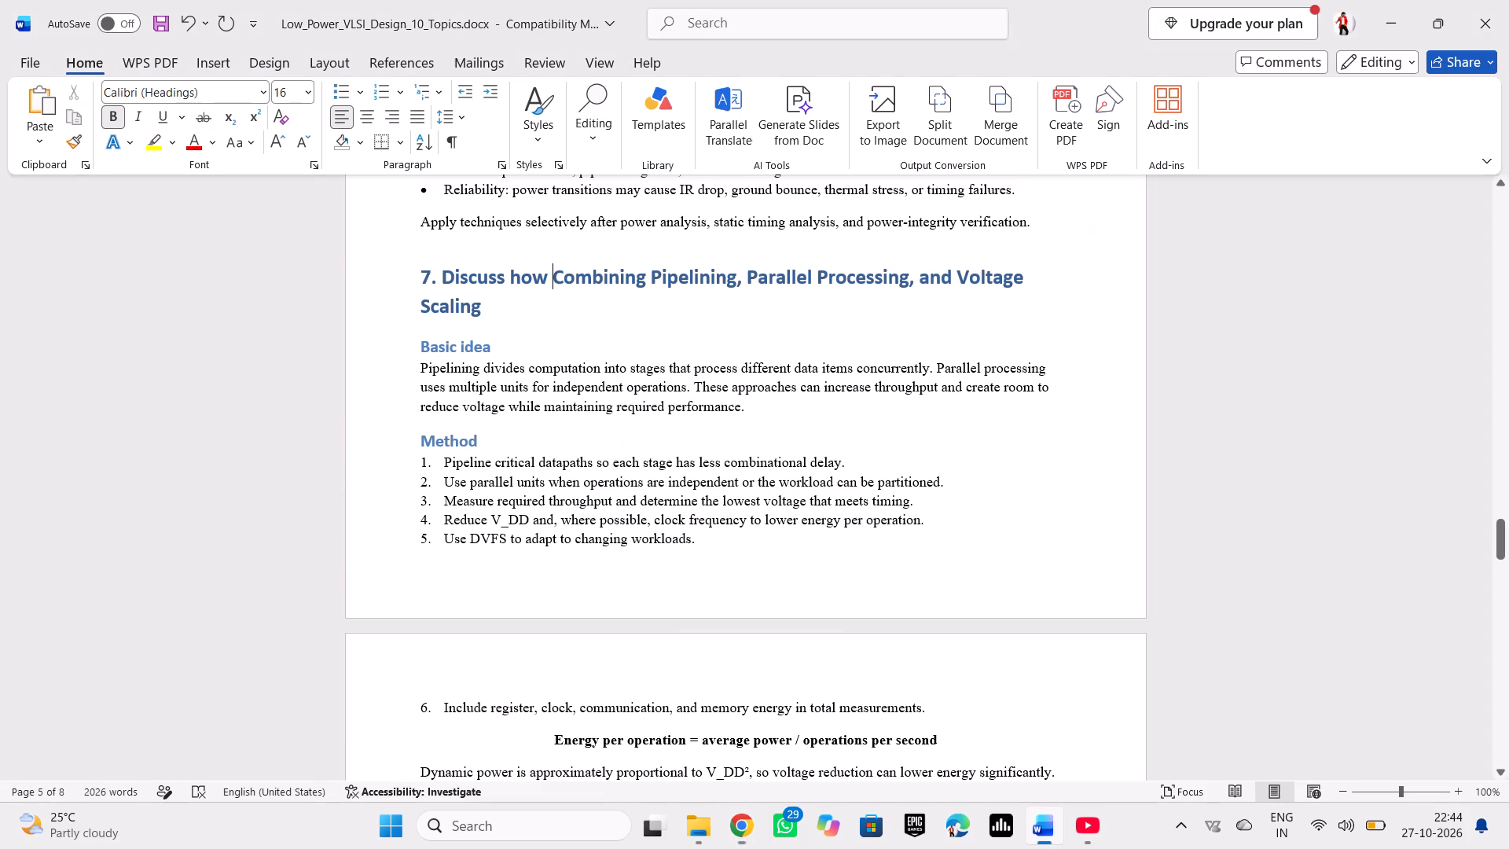
key("alt+Tab")
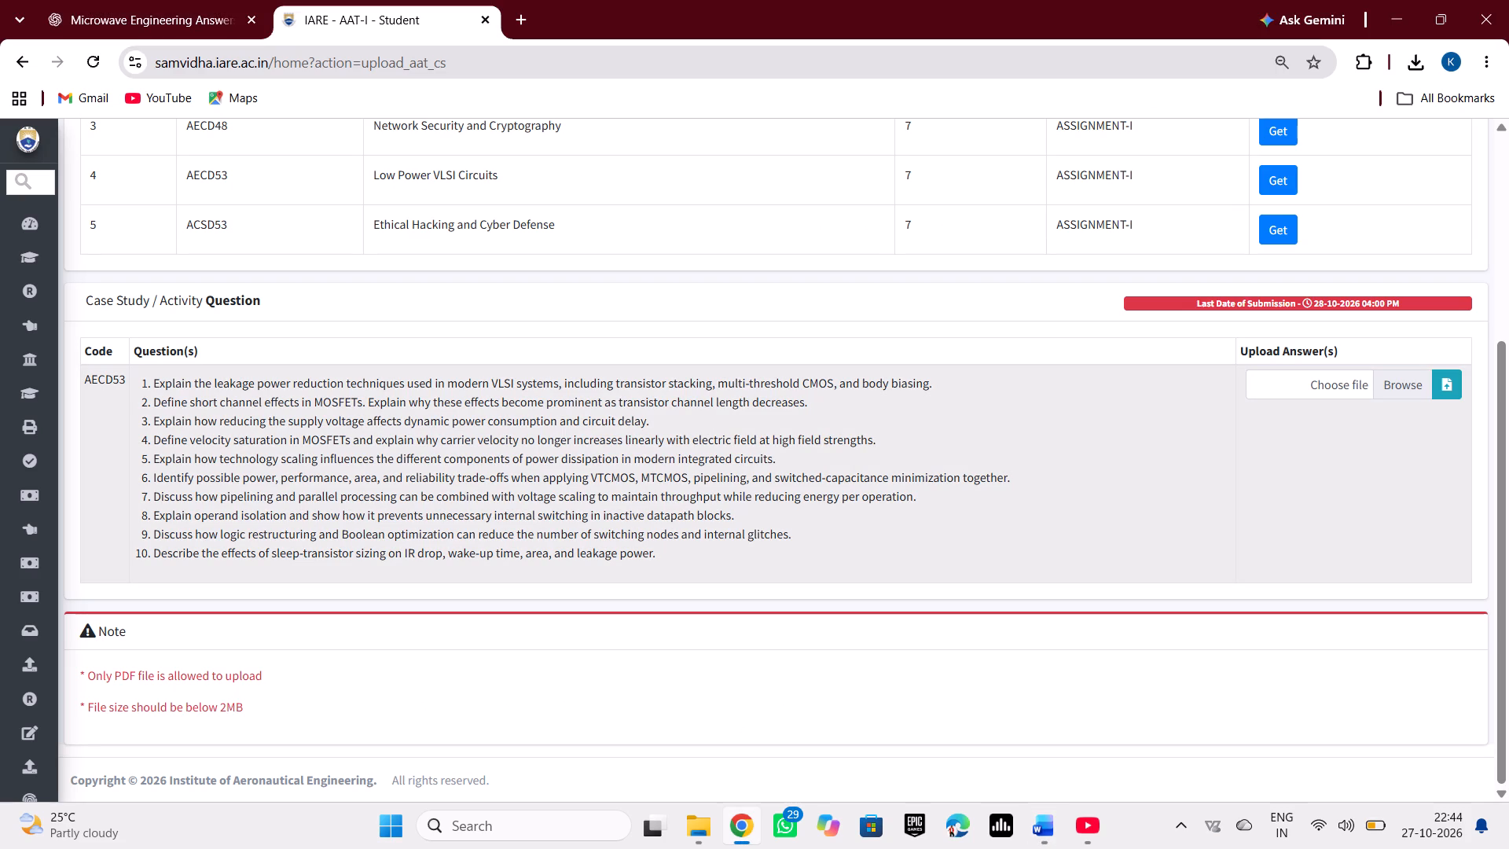
key("alt+Tab")
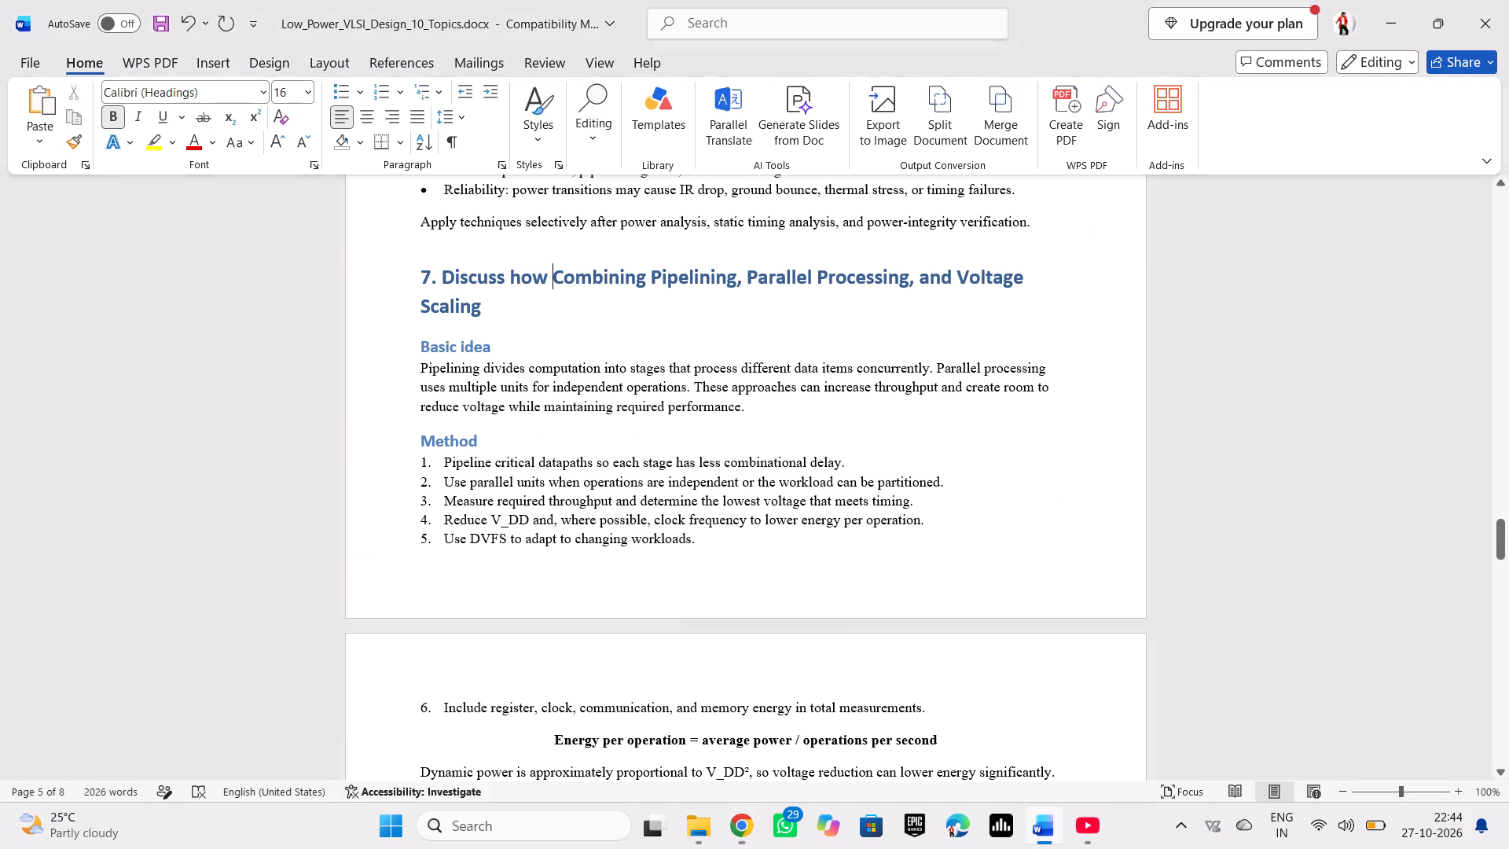
left_click(526, 306)
key("space")
type("to maintain throughput")
key("space")
Continue the seventh topic heading in Word with "while reducing", checking the wording against question 7 in Chrome.
key("alt+Tab")
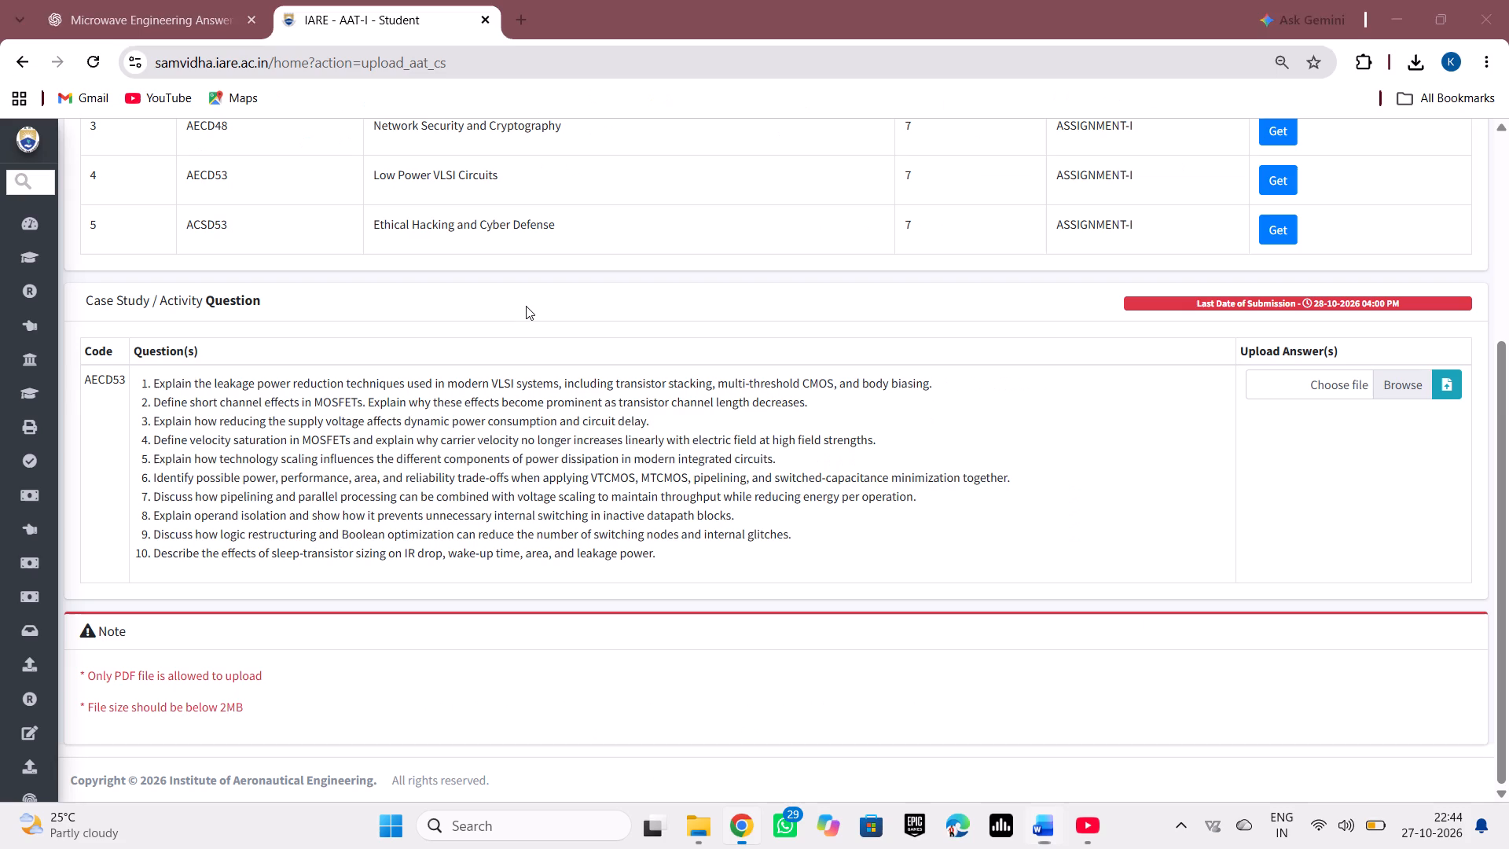
key("alt+Tab")
type("while")
key("space")
key("alt+Tab")
key("alt+Tab")
type("reducing")
key("space")
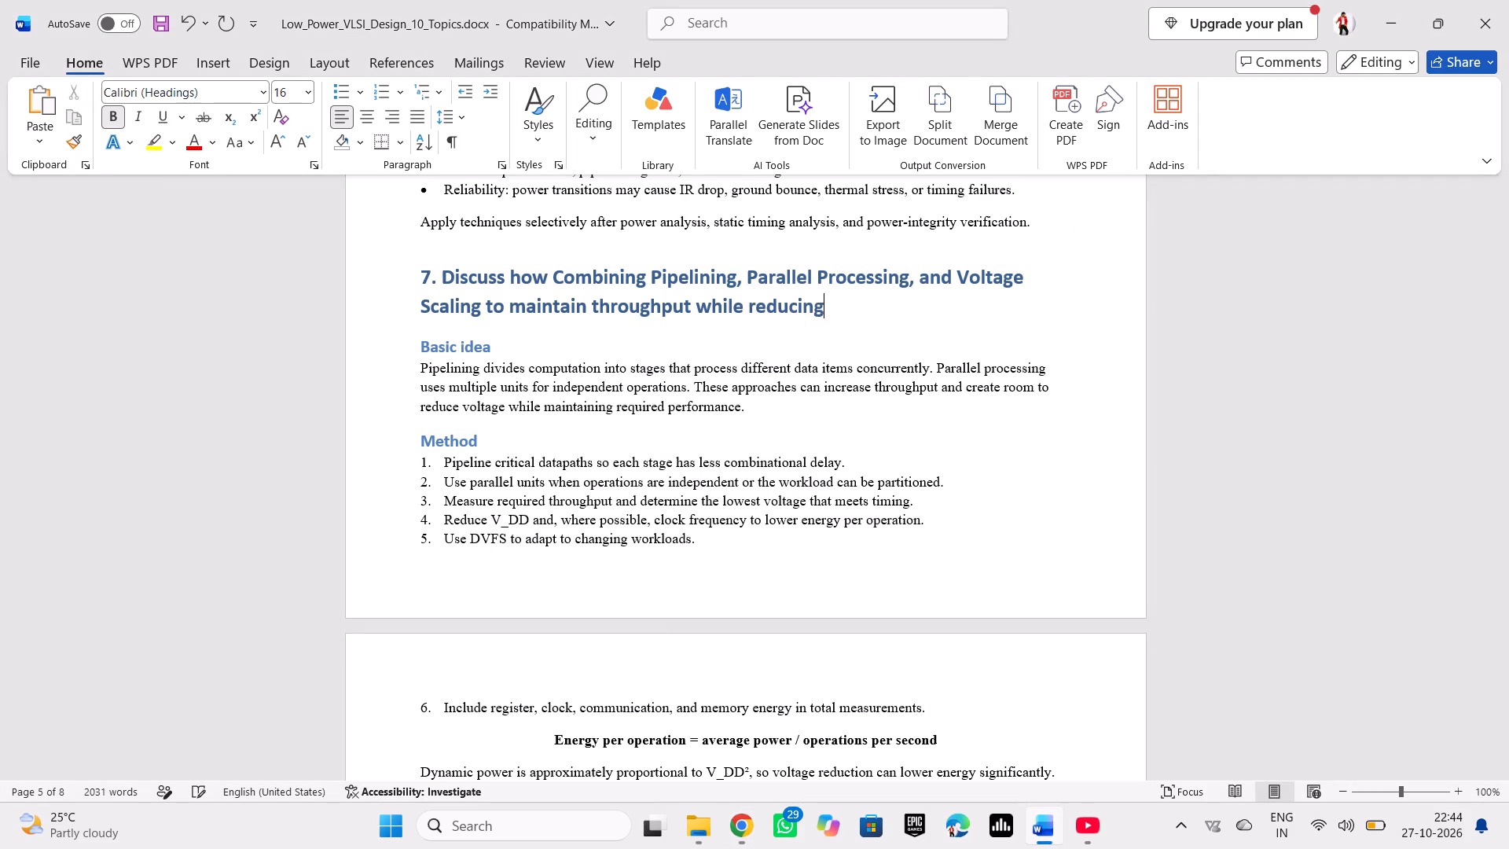
Complete the seventh topic heading in Word with "energy per operation", properly spaced, checking the wording against question 7 in Chrome.
key("alt+Tab")
key("alt+Tab")
type("energy")
key("alt+Tab")
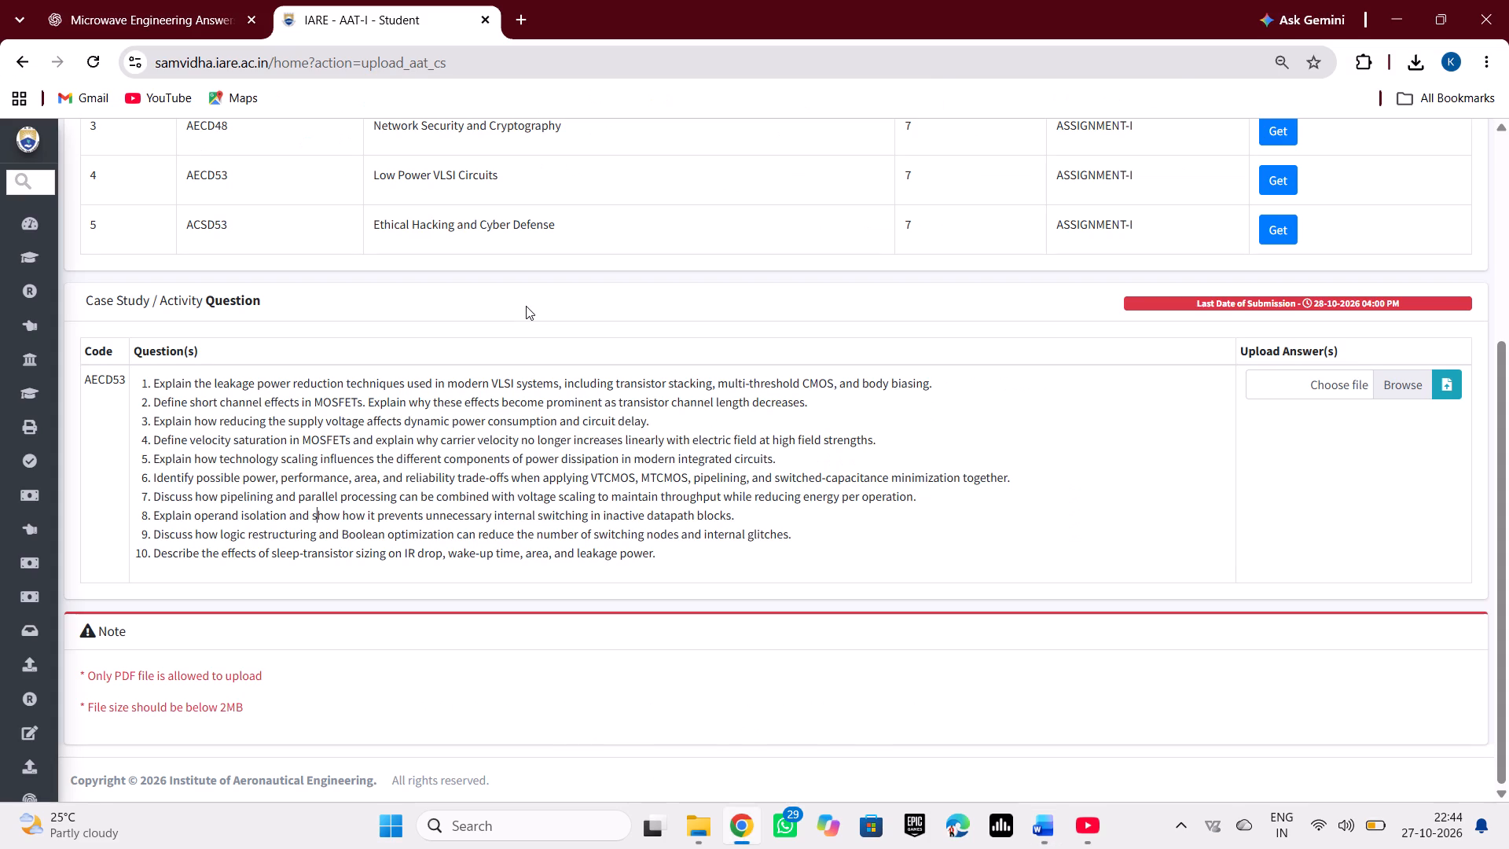
key("alt+Tab")
type("per operation")
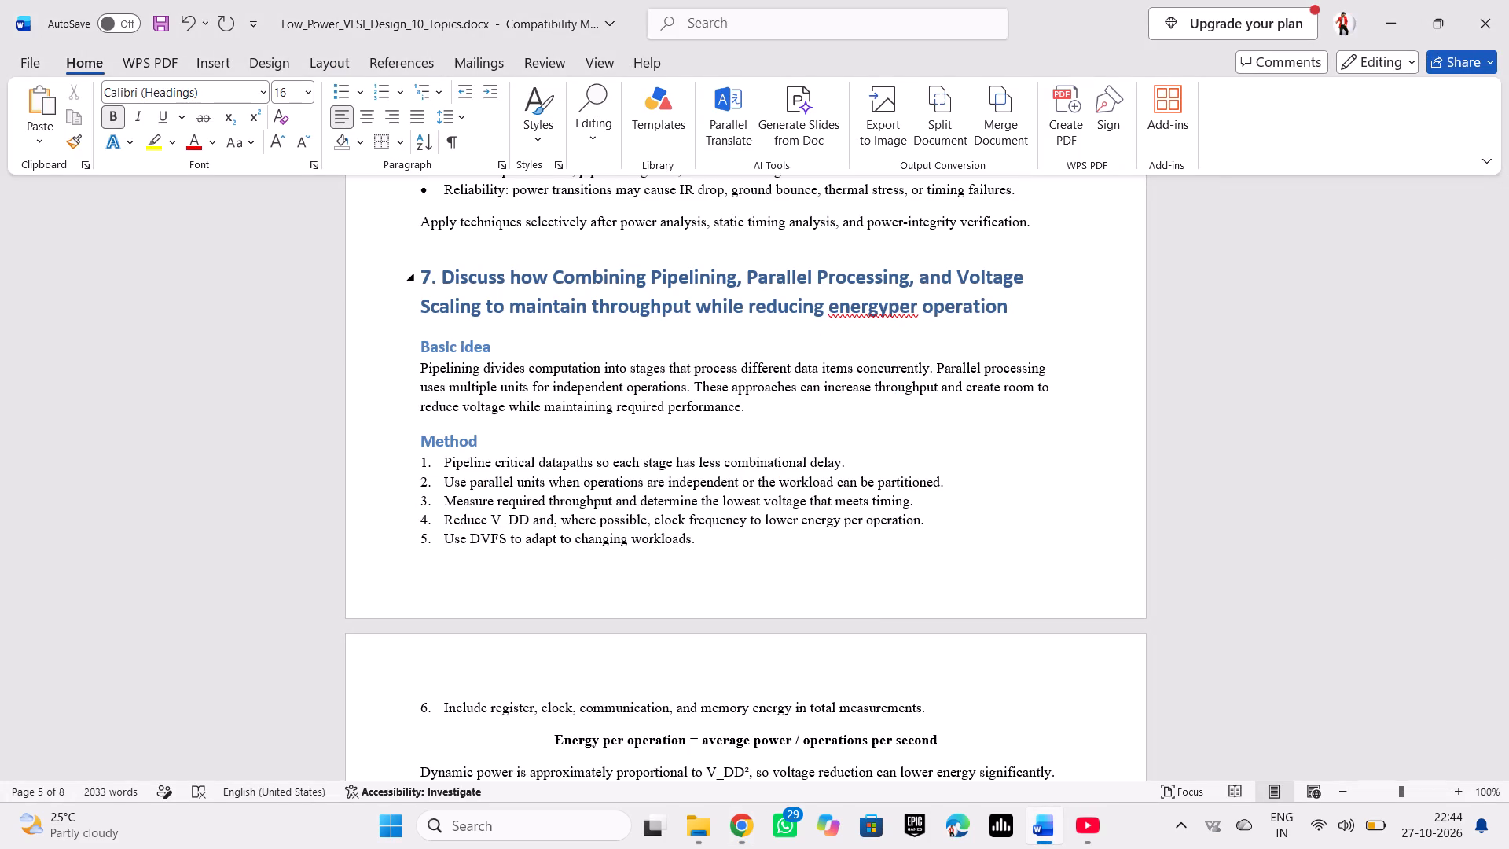
left_click(887, 313)
key("space")
Compare question 8 in Chrome with the wording of the eighth topic heading in Word.
key("alt+Tab")
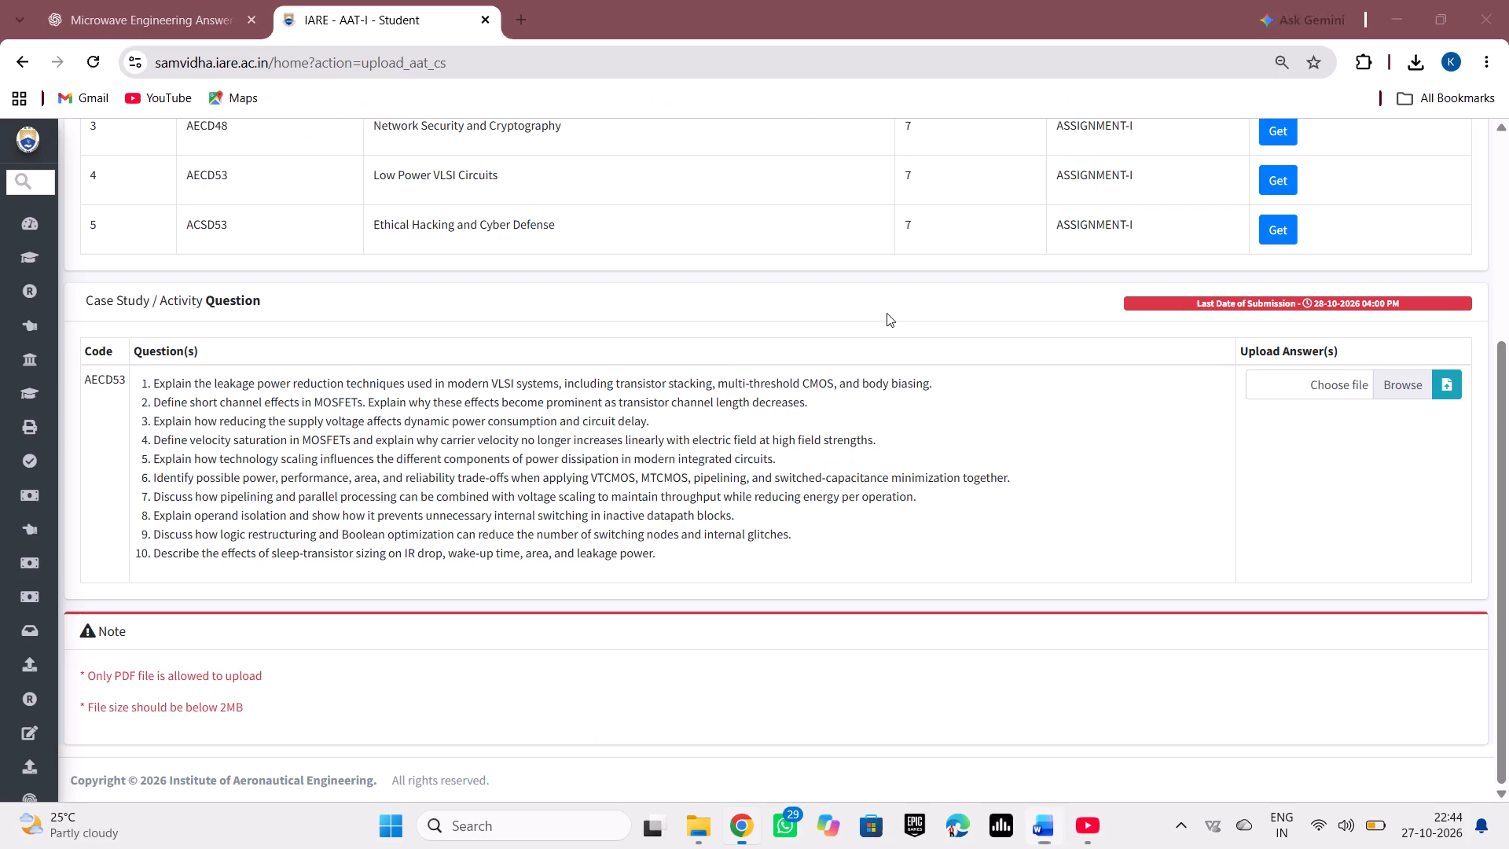
scroll(887, 313, "down", 1)
key("alt+Tab")
scroll(887, 313, "down", 2)
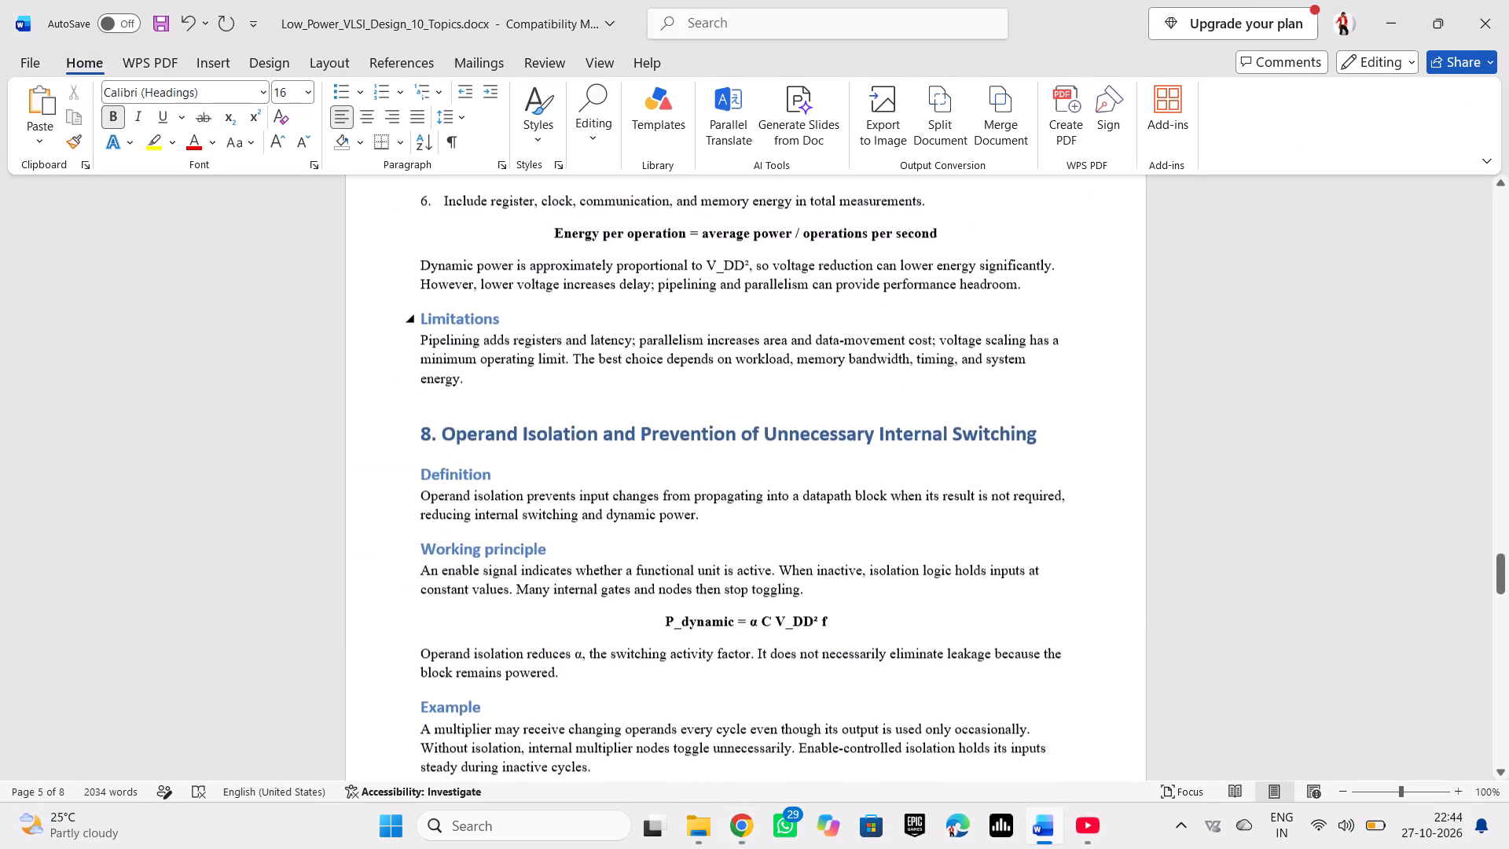
scroll(887, 313, "down", 1)
key("alt+Tab")
key("alt+Tab")
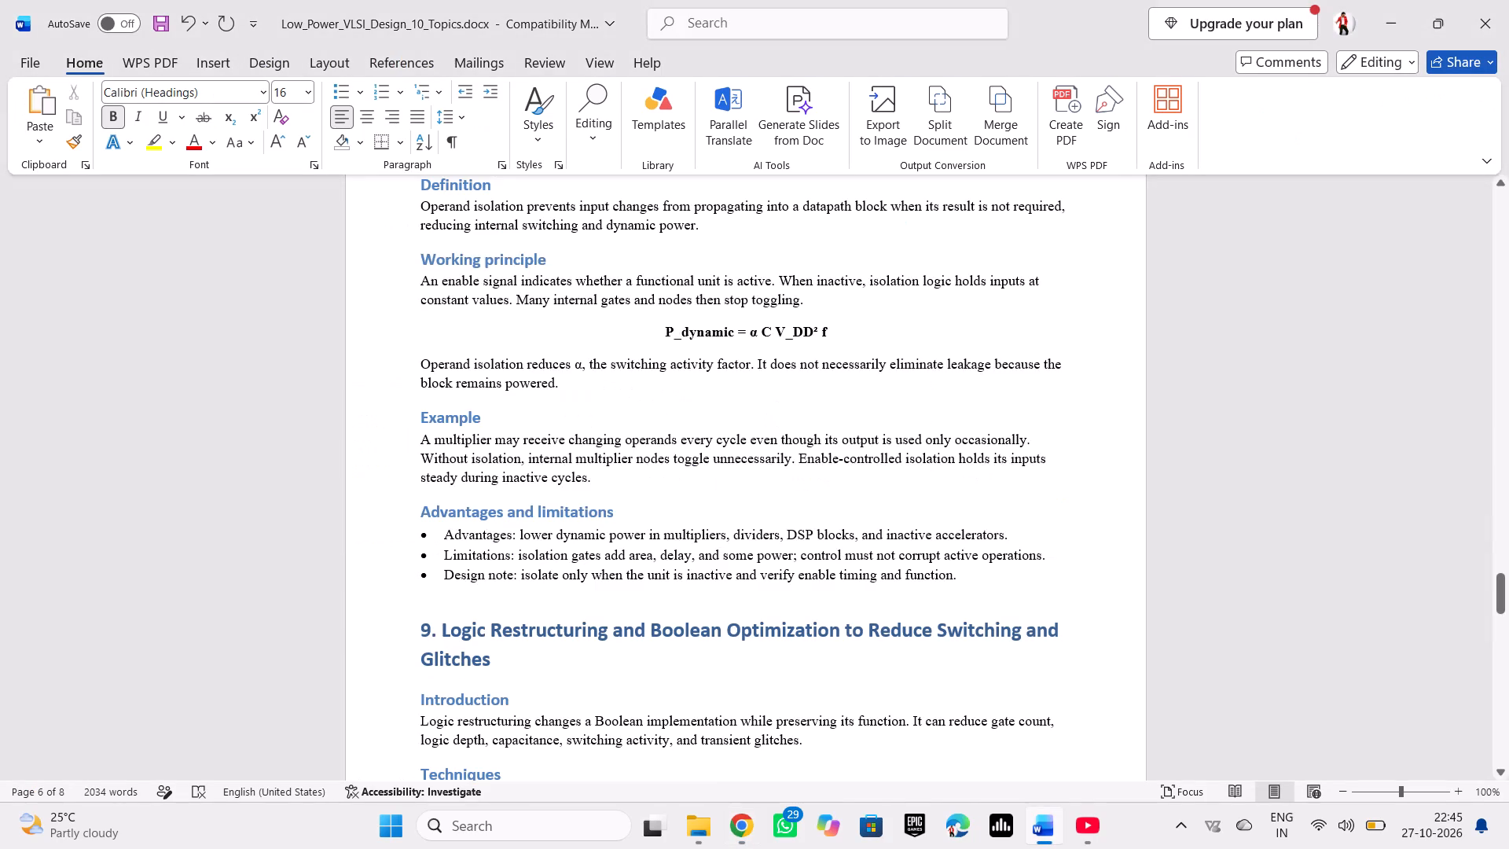
scroll(802, 351, "up", 1)
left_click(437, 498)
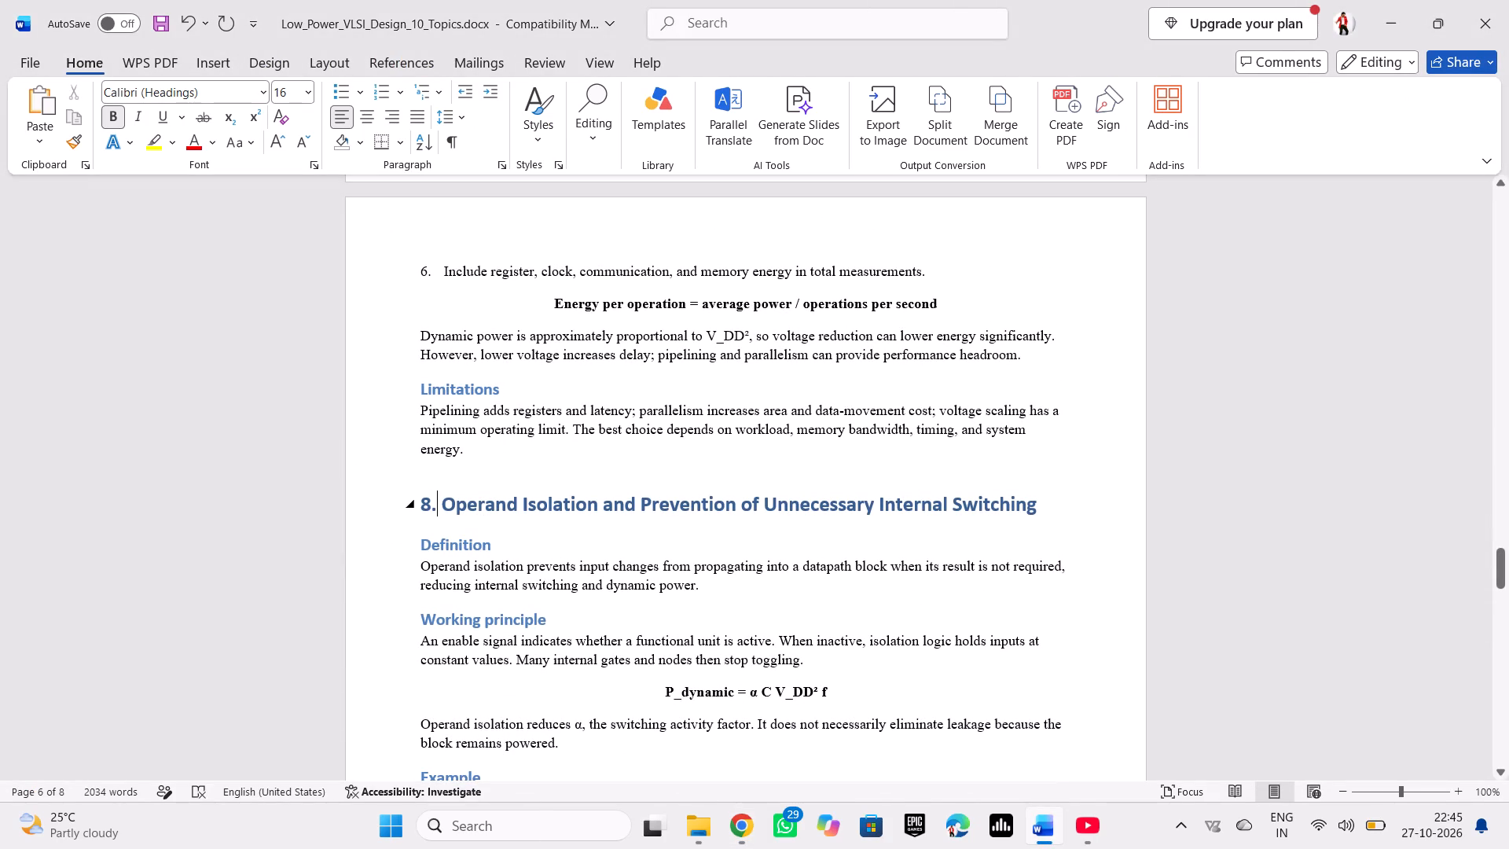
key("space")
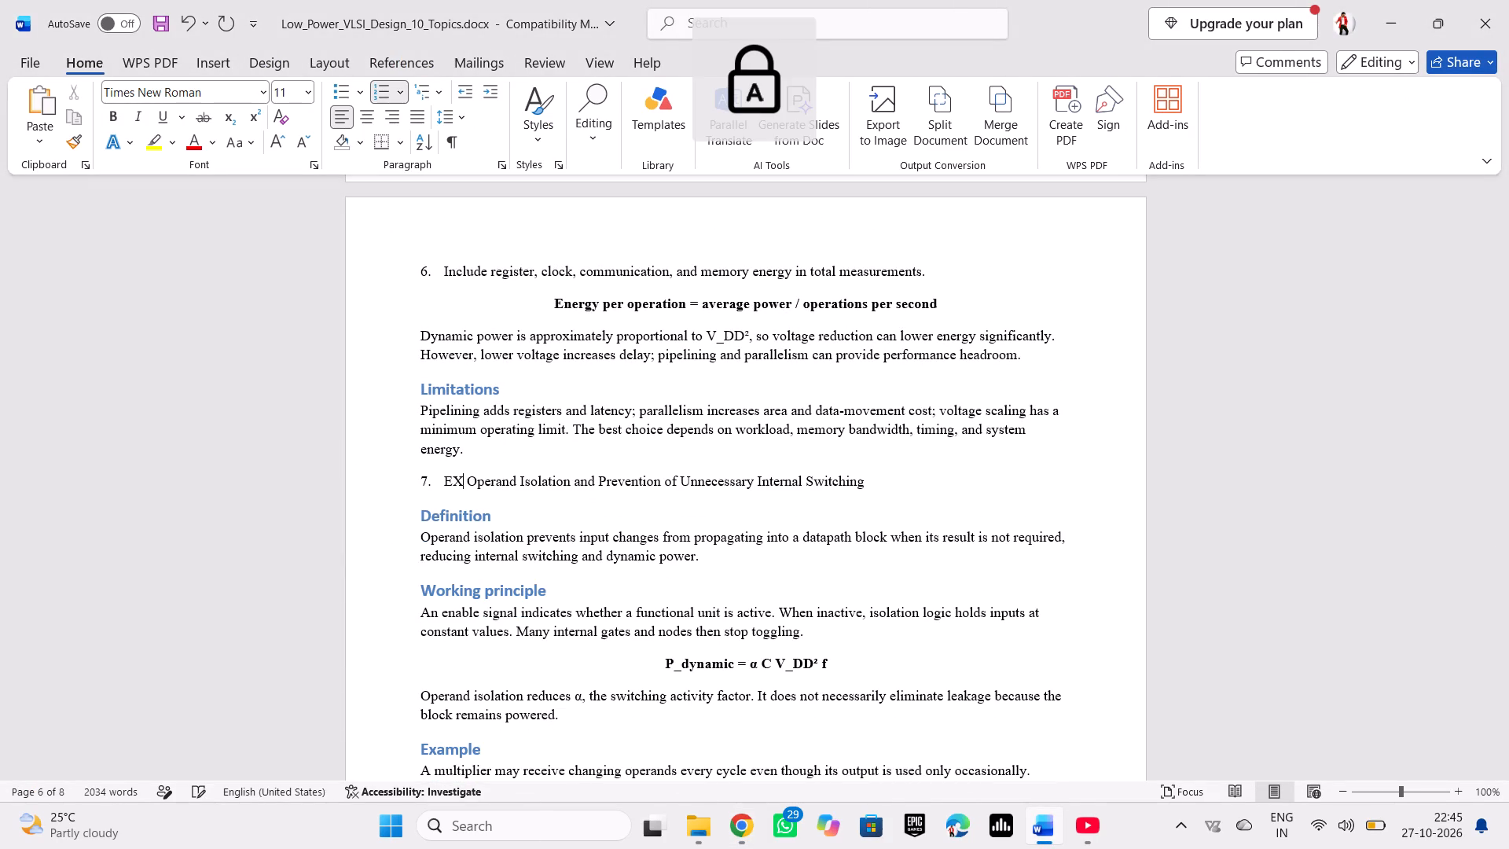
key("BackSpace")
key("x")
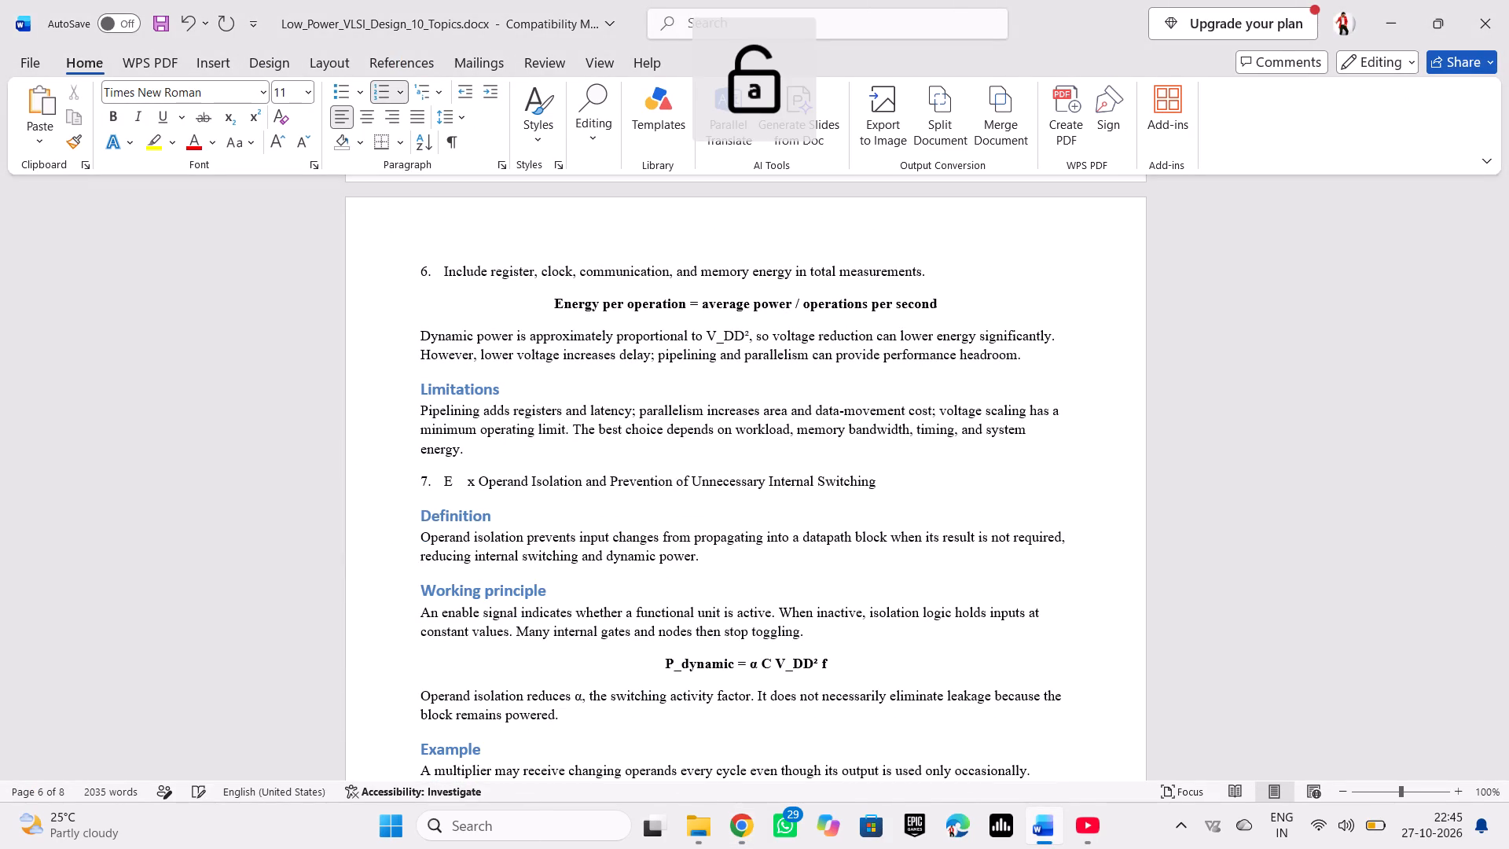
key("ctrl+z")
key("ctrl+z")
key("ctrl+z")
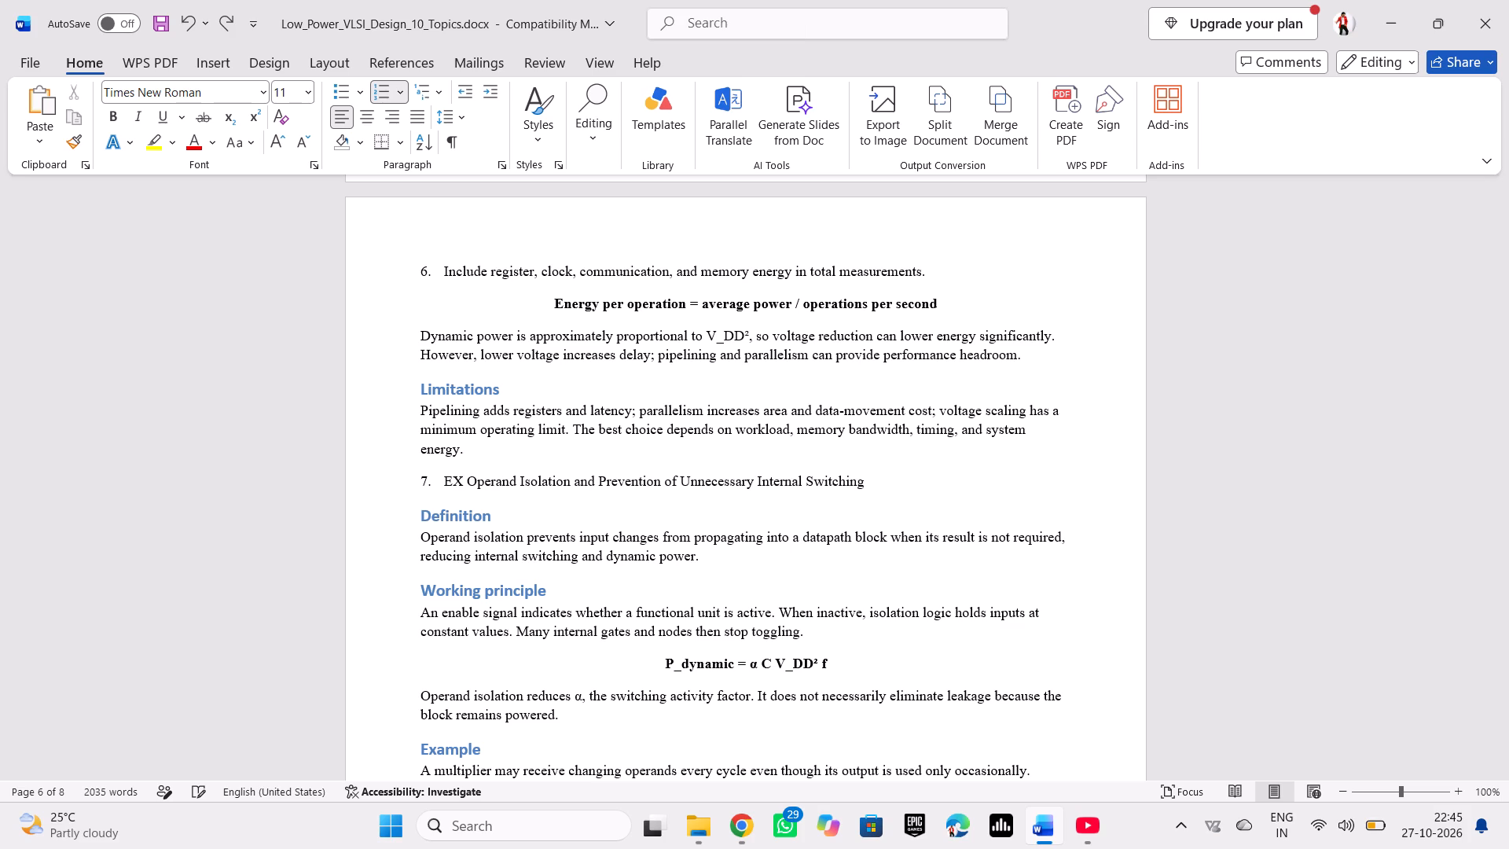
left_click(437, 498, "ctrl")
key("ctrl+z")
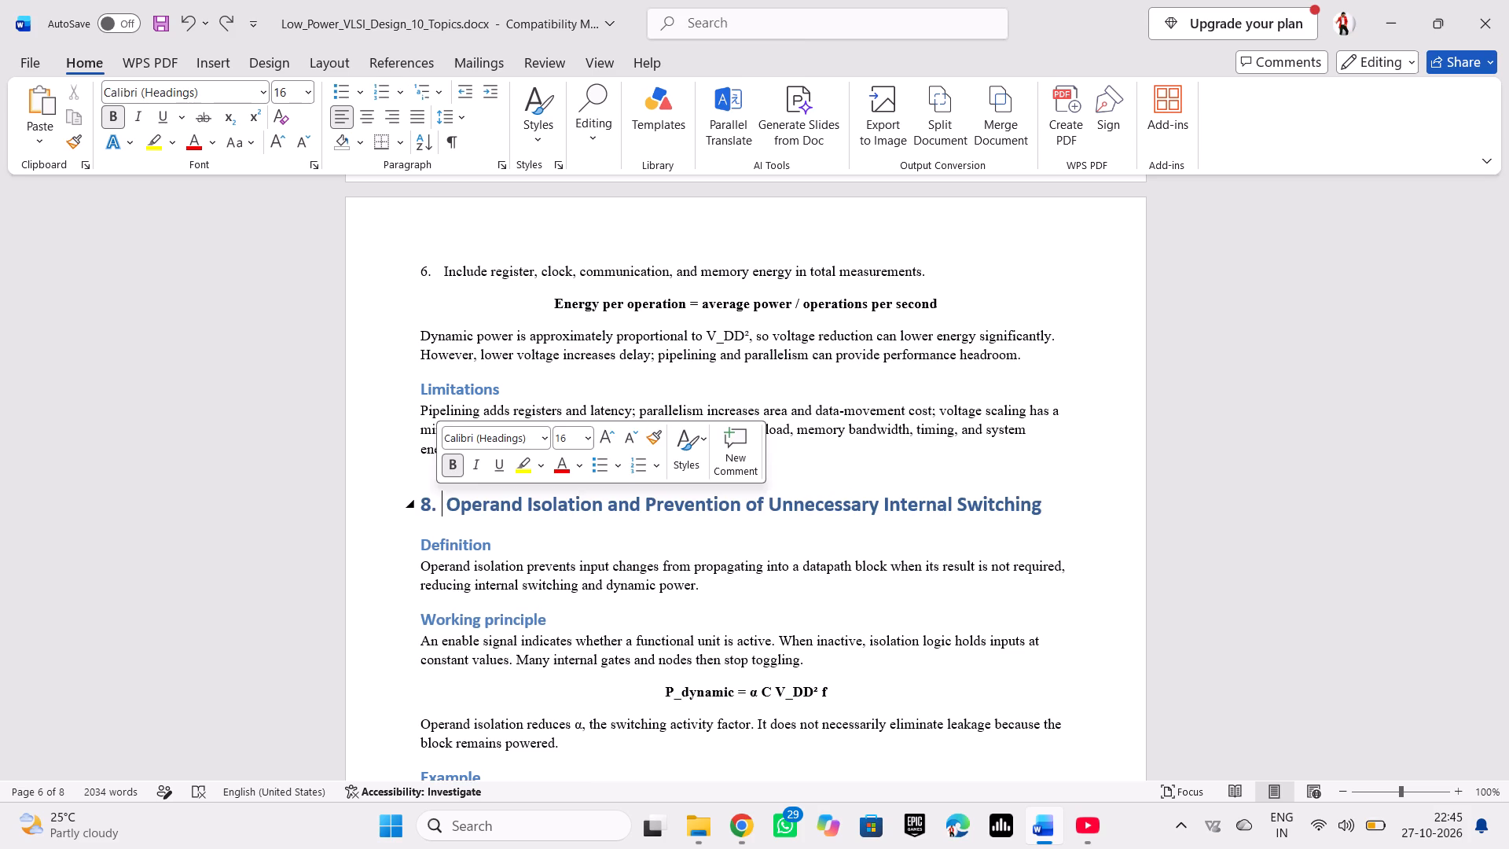
Insert "Explain" before "Operand Isolation" in the eighth topic heading, keeping a single space between the words.
type("xplain")
key("space")
key("BackSpace")
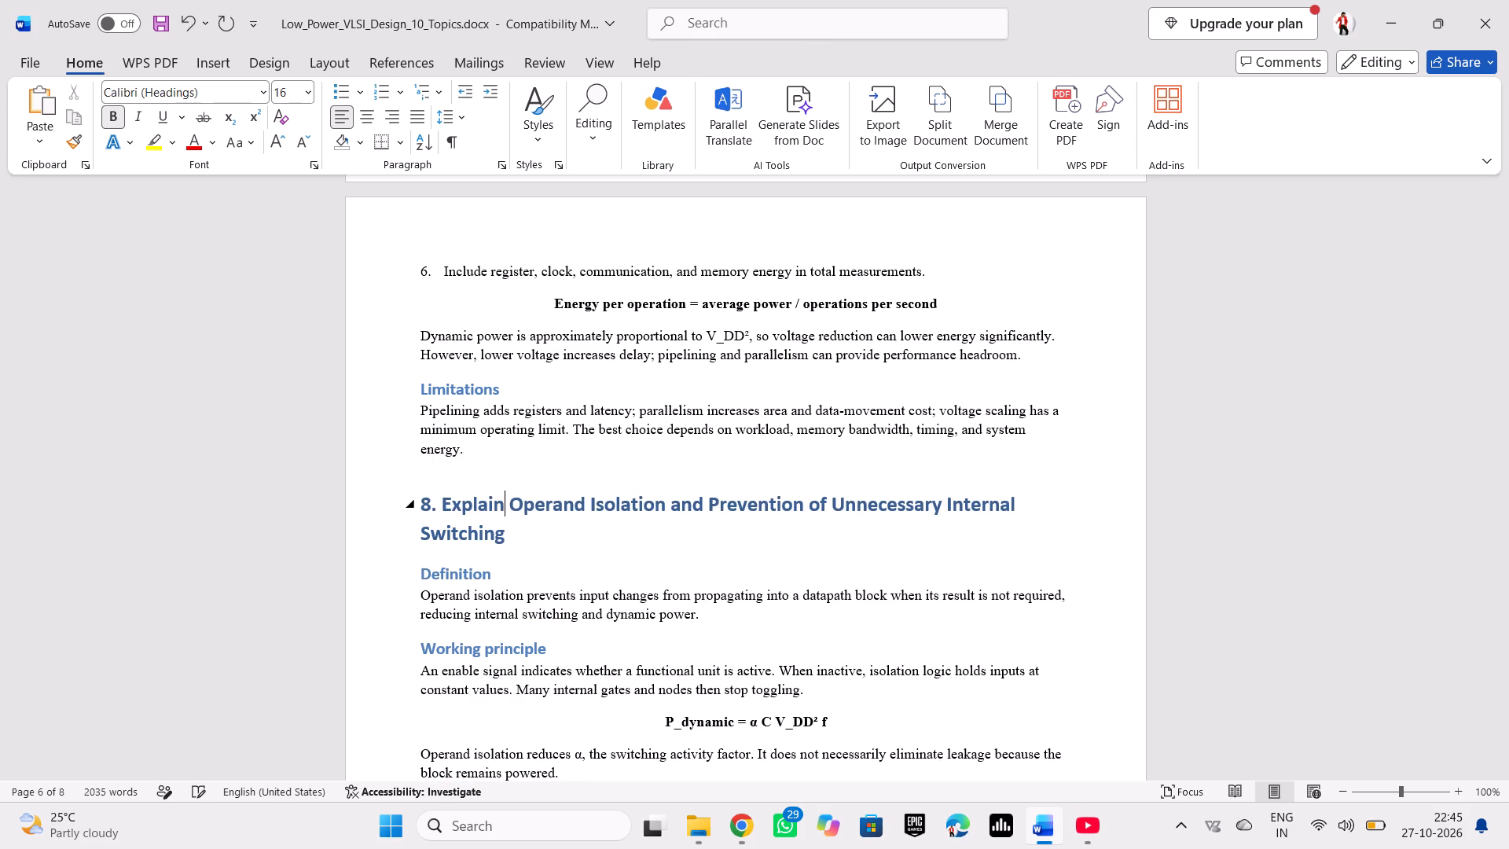
Check question 9 in Chrome and insert "Discuss" before "Logic Restructuring" in the ninth topic heading in Word.
key("alt+Tab")
scroll(437, 498, "down", 1)
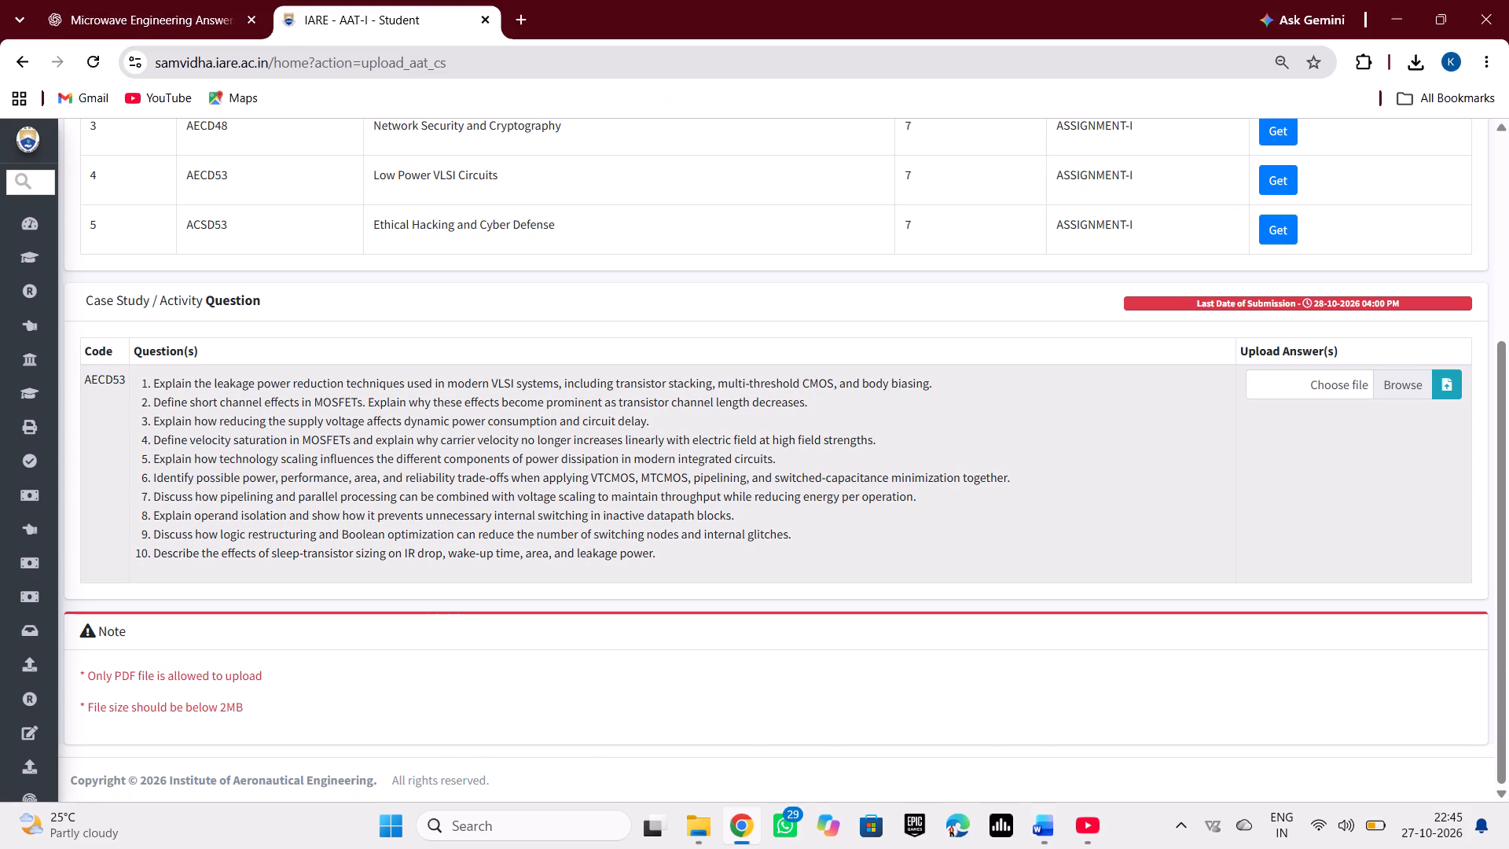
scroll(437, 498, "down", 1)
key("alt+Tab")
scroll(437, 498, "down", 3)
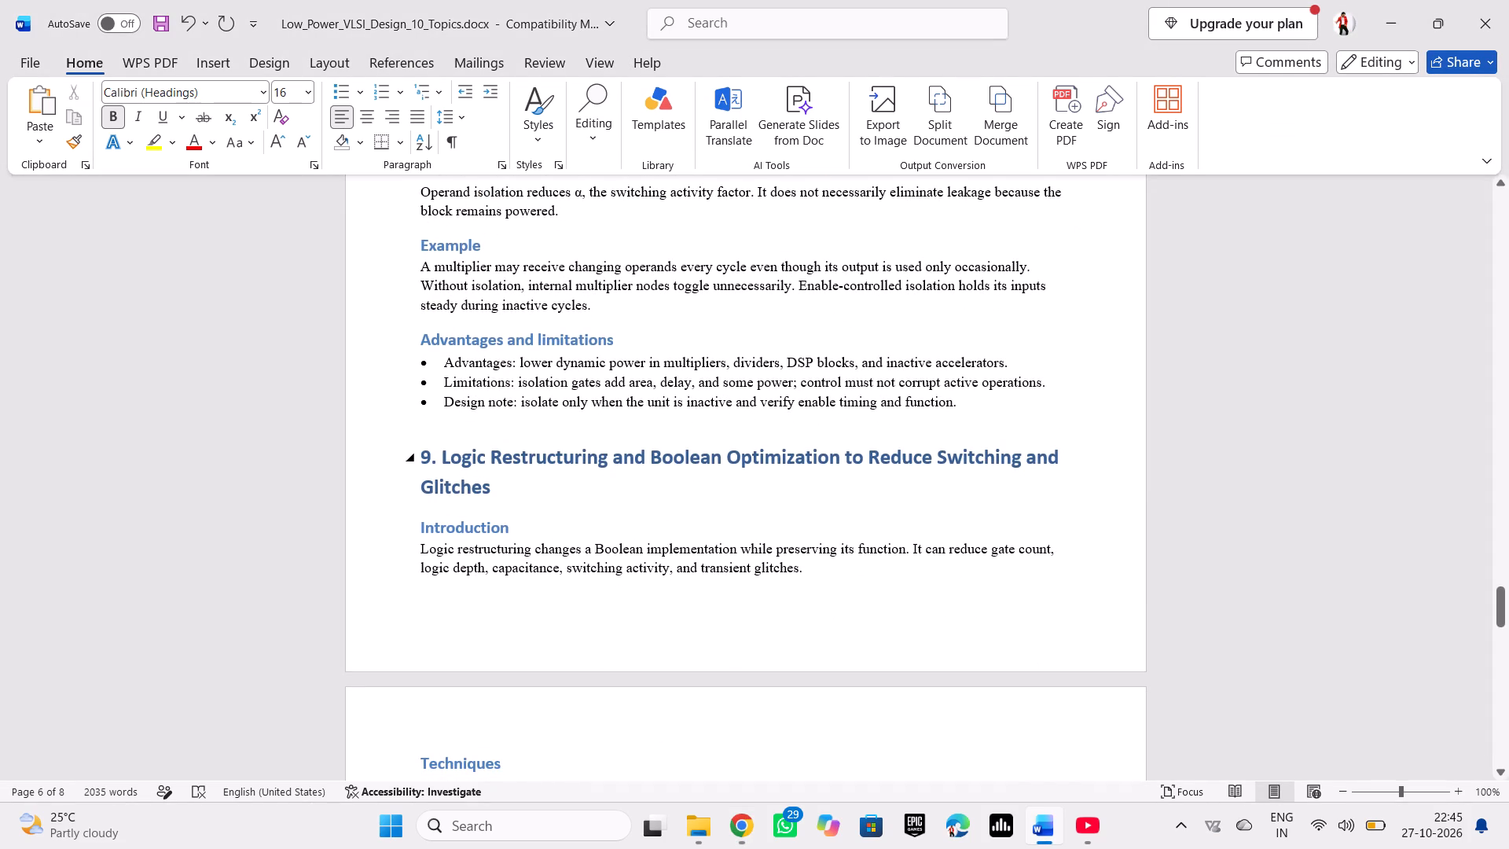
left_click(439, 463)
type("isc")
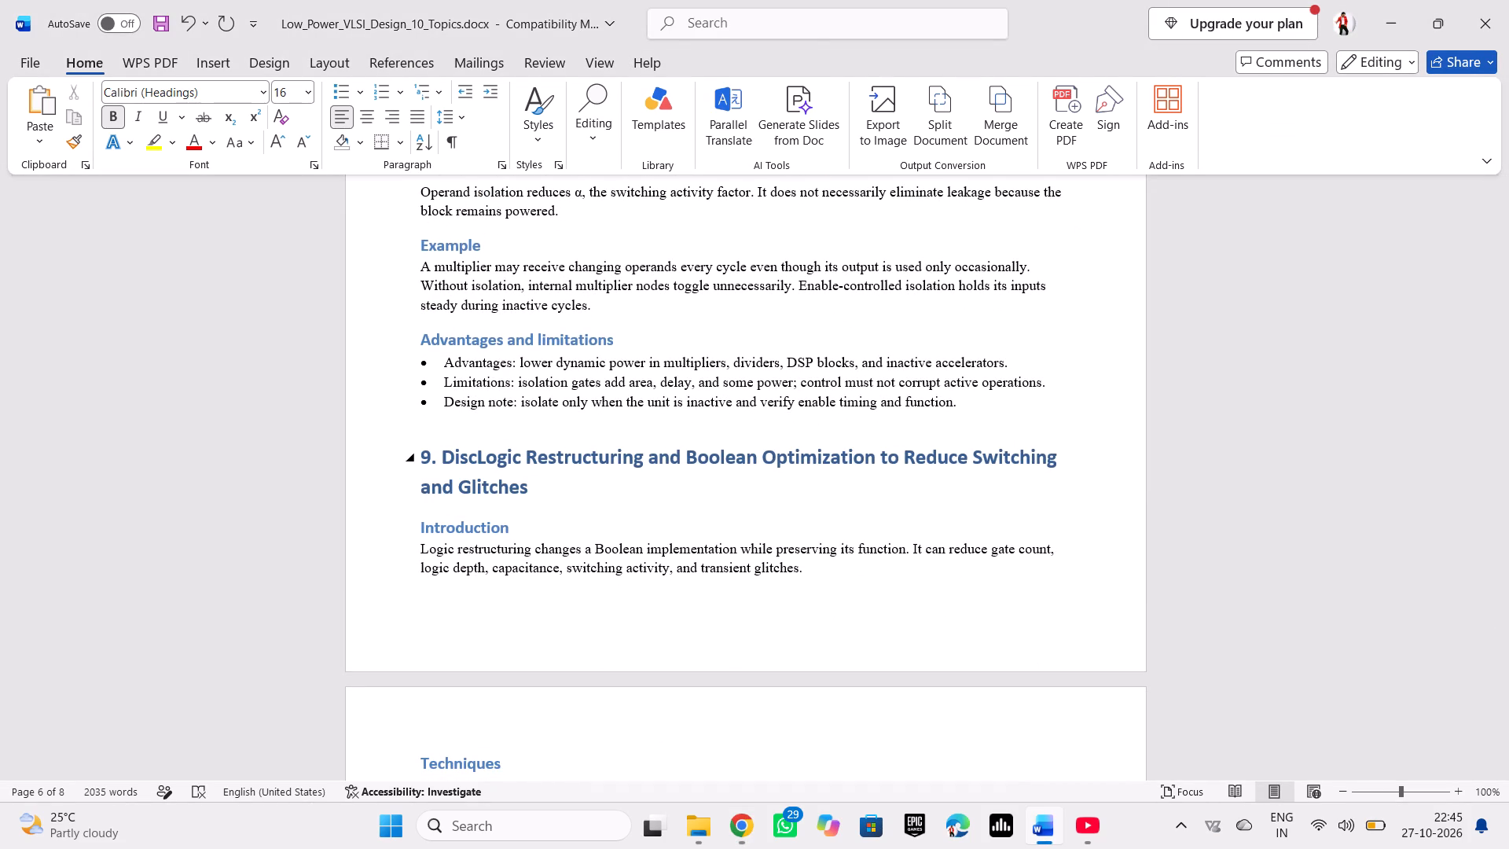
type("uss")
key("space")
Insert "Describe" before "Effects" in the tenth topic heading in Word, checking the spelling against question 10 in Chrome.
scroll(439, 463, "down", 1)
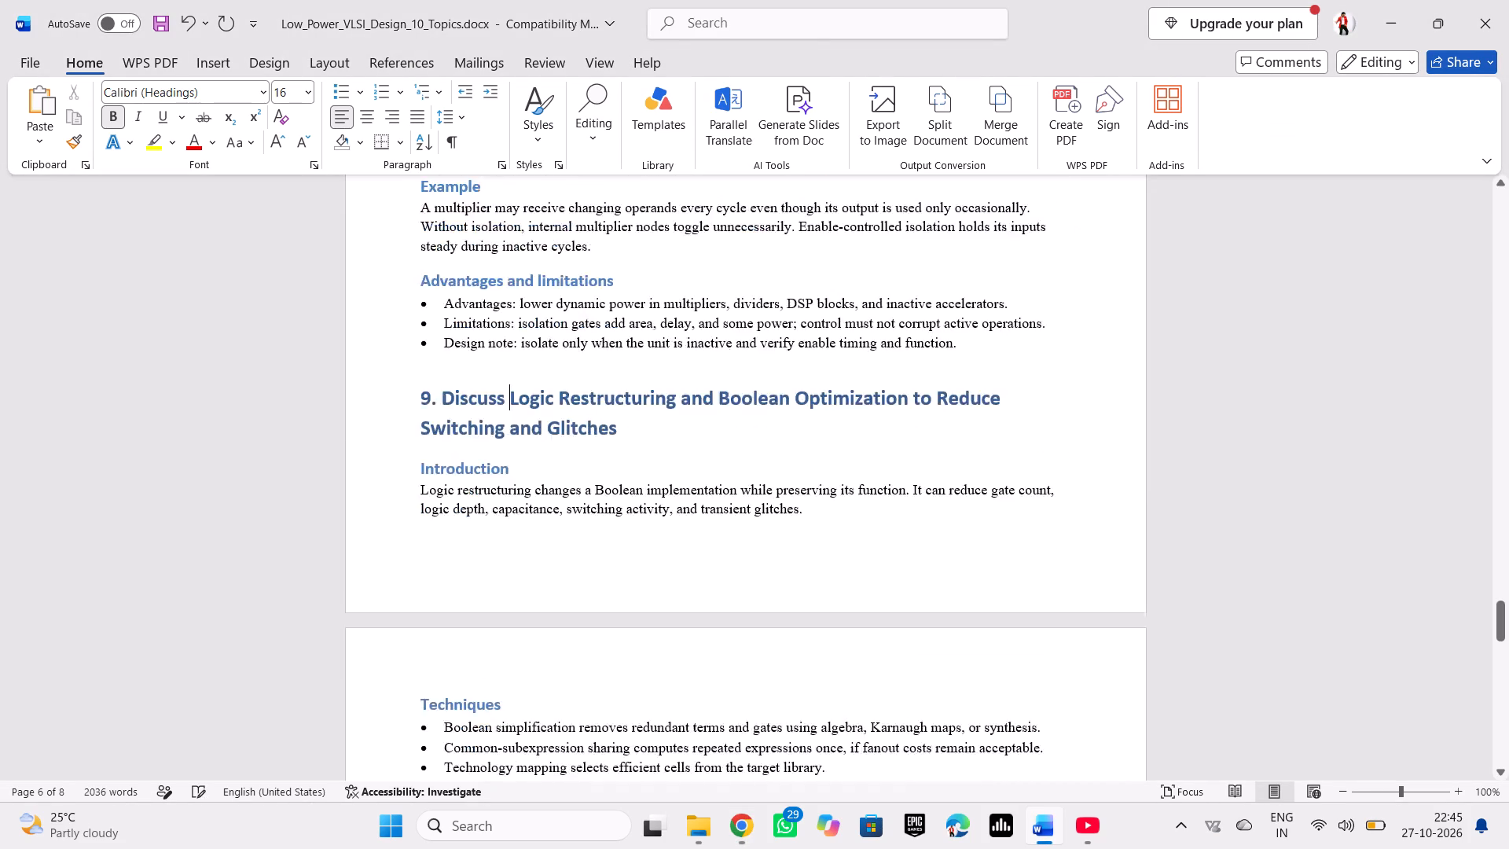
scroll(439, 463, "down", 1)
left_click(457, 614)
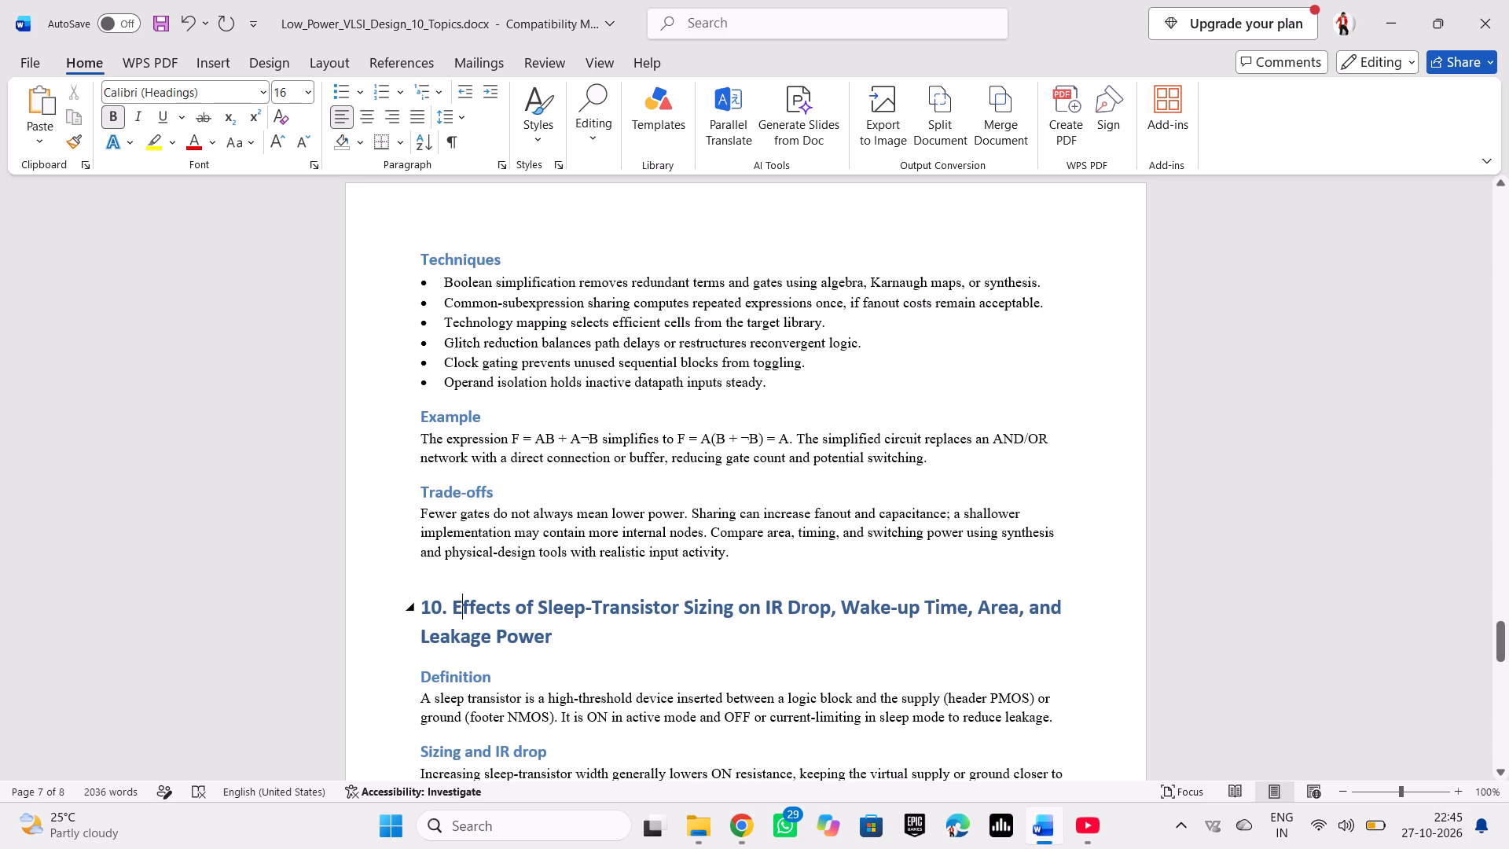
key("Left")
type("isc")
key("alt+Tab")
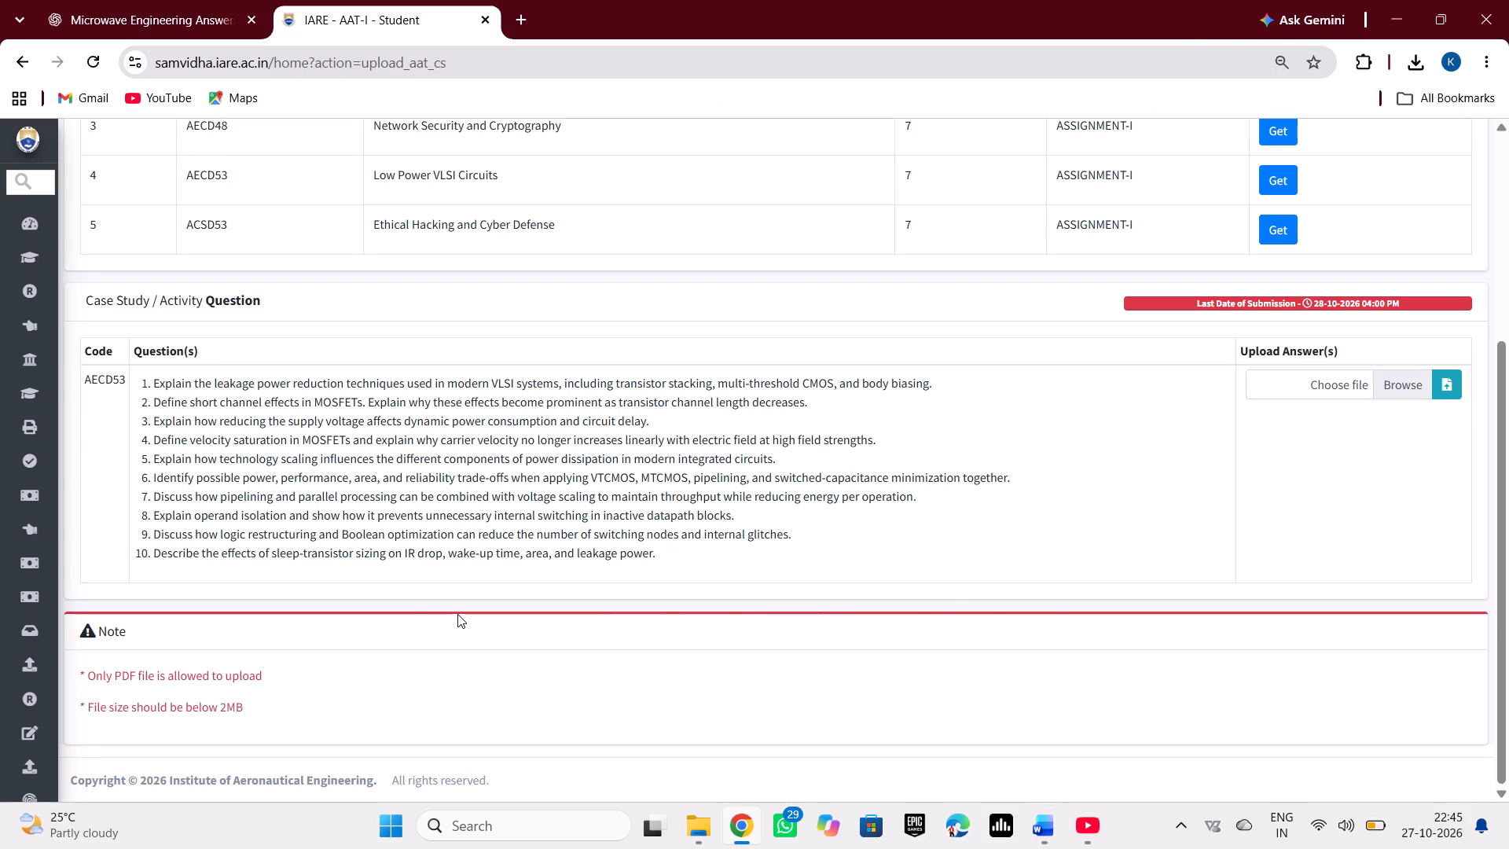
key("alt+Tab")
type("ribe")
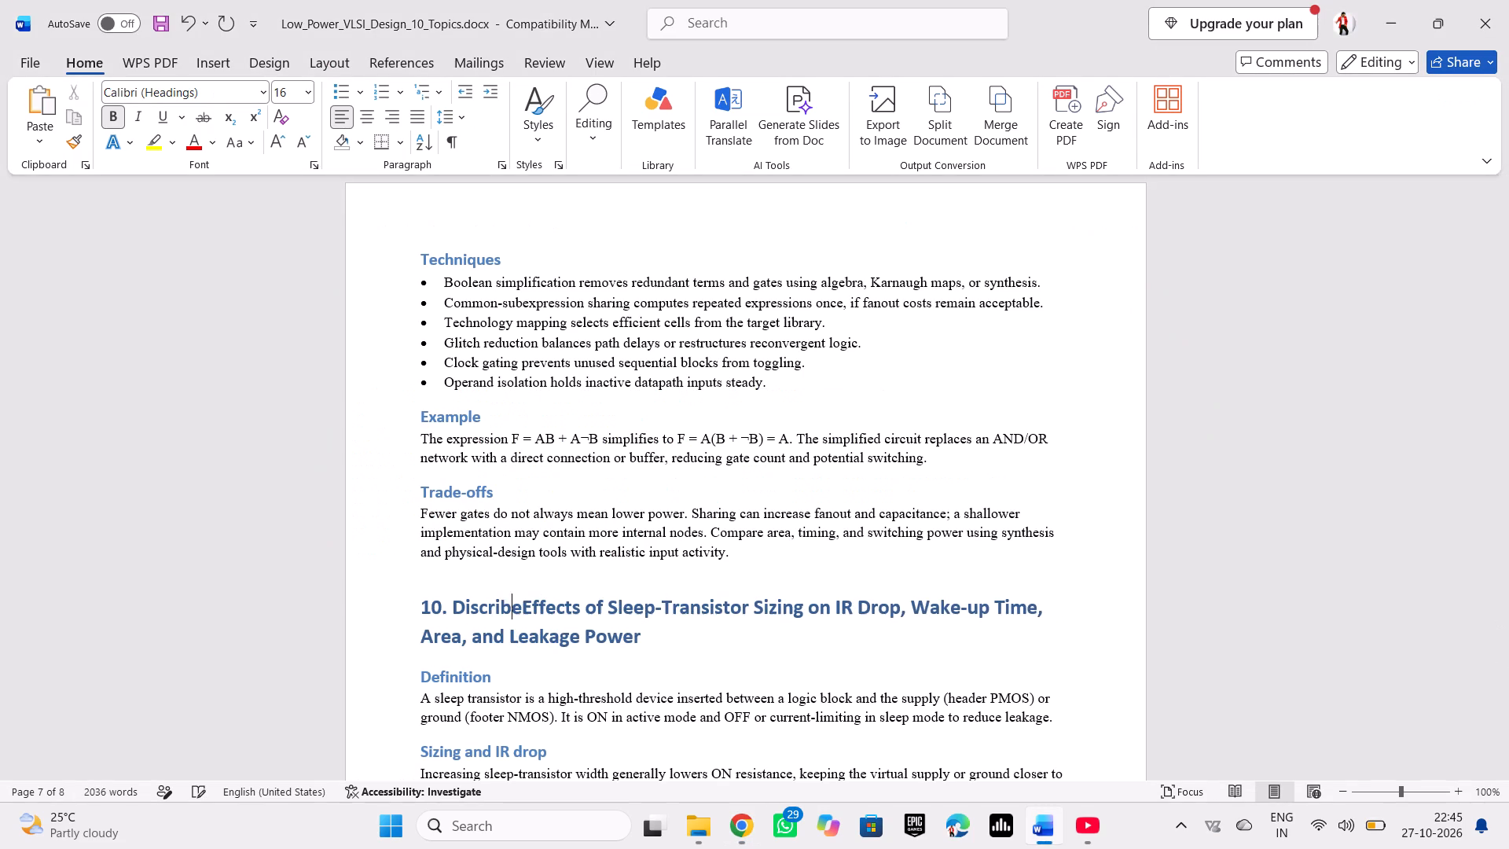
key("space")
key("alt+Tab")
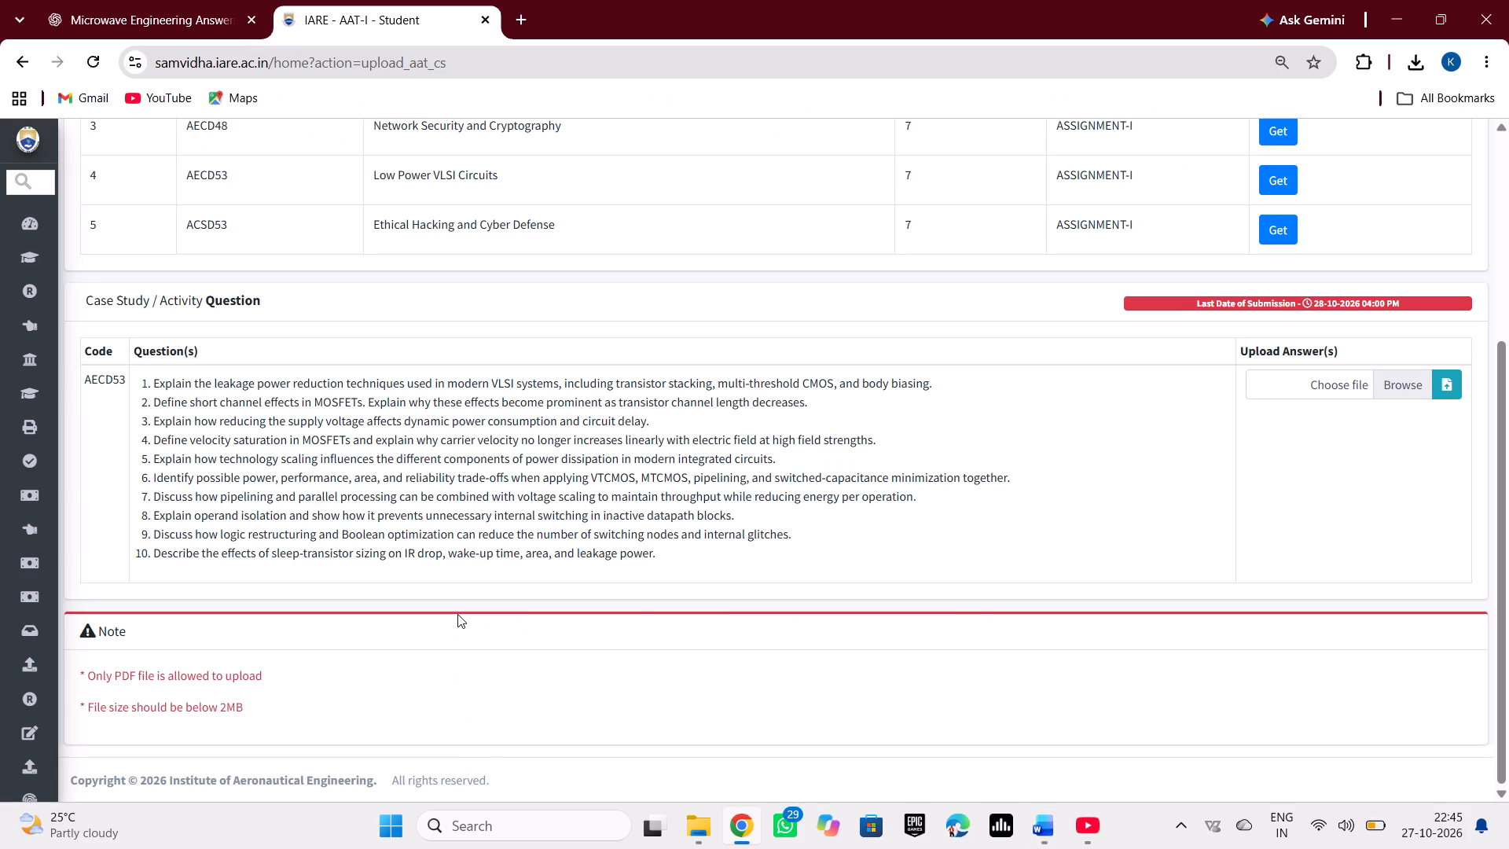
key("alt+Tab")
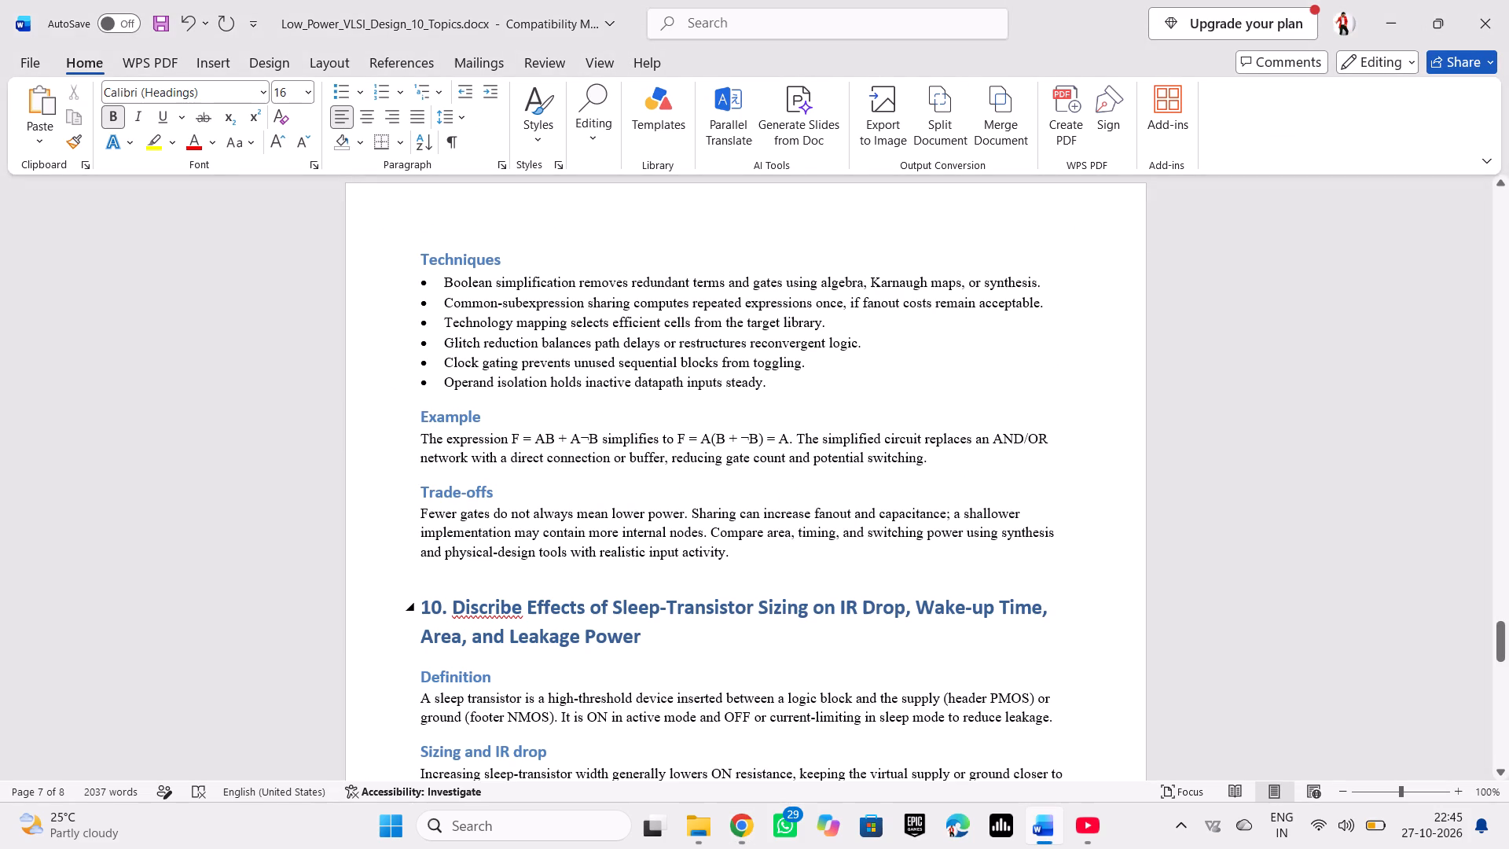
left_click(471, 606)
key("BackSpace")
key("e")
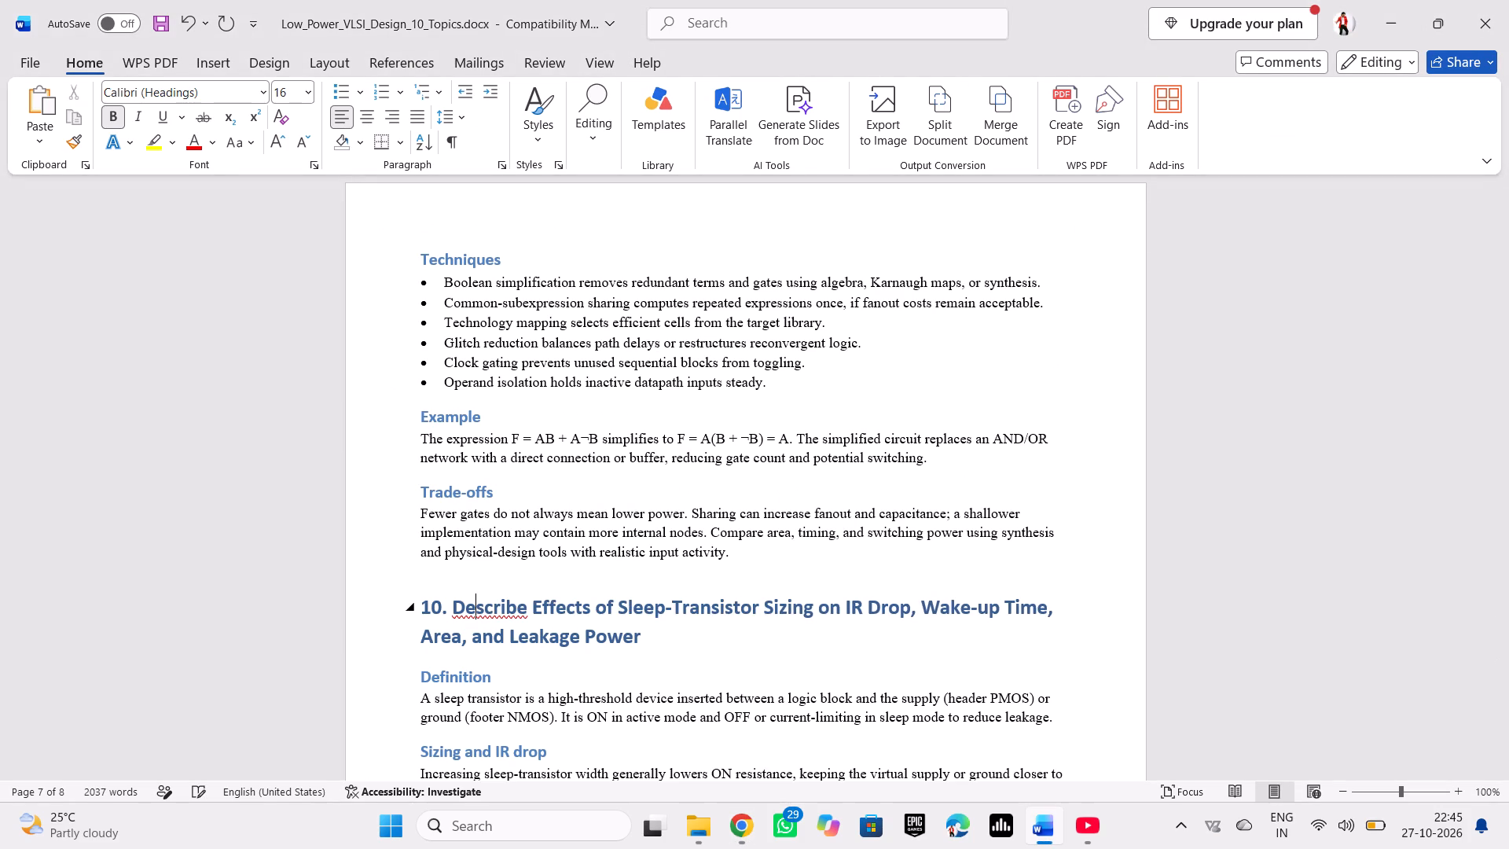
Check question 10 in Chrome and insert "the" after "Describe" in the tenth topic heading in Word.
key("alt+Tab")
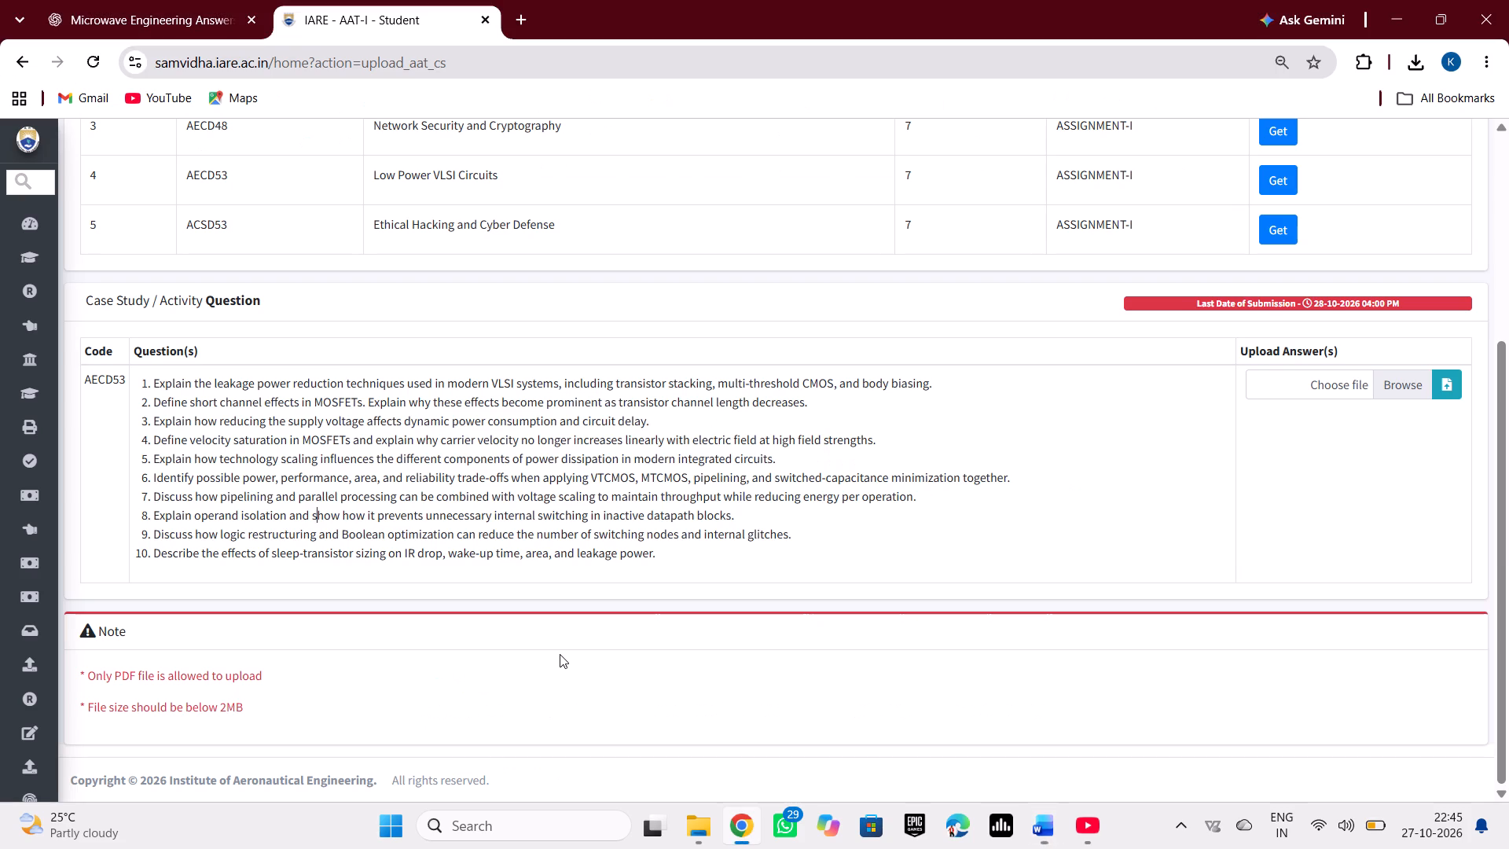
key("alt+Tab")
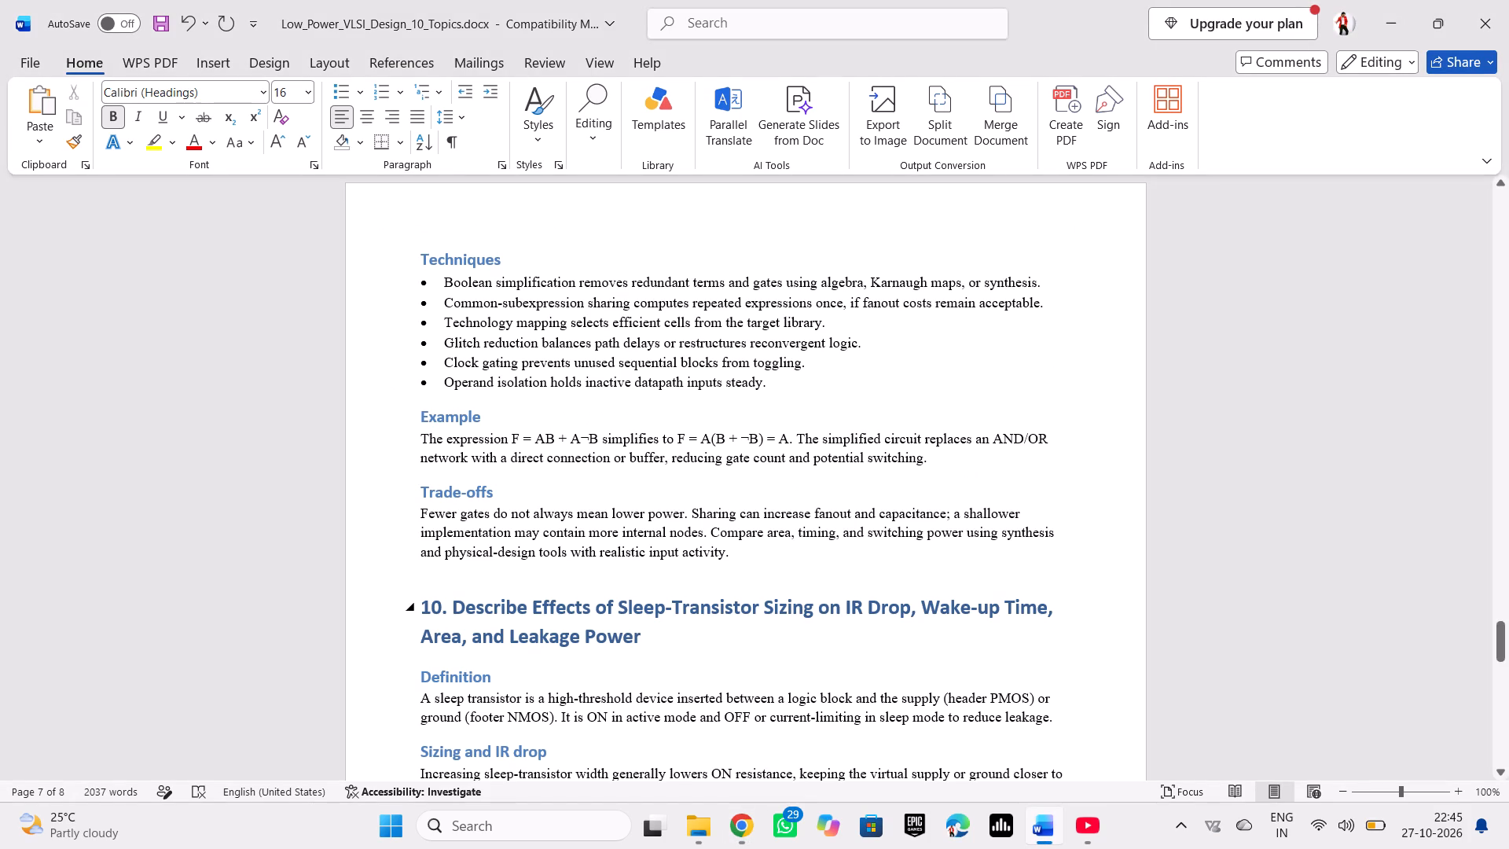
left_click(525, 612)
key("space")
type("the")
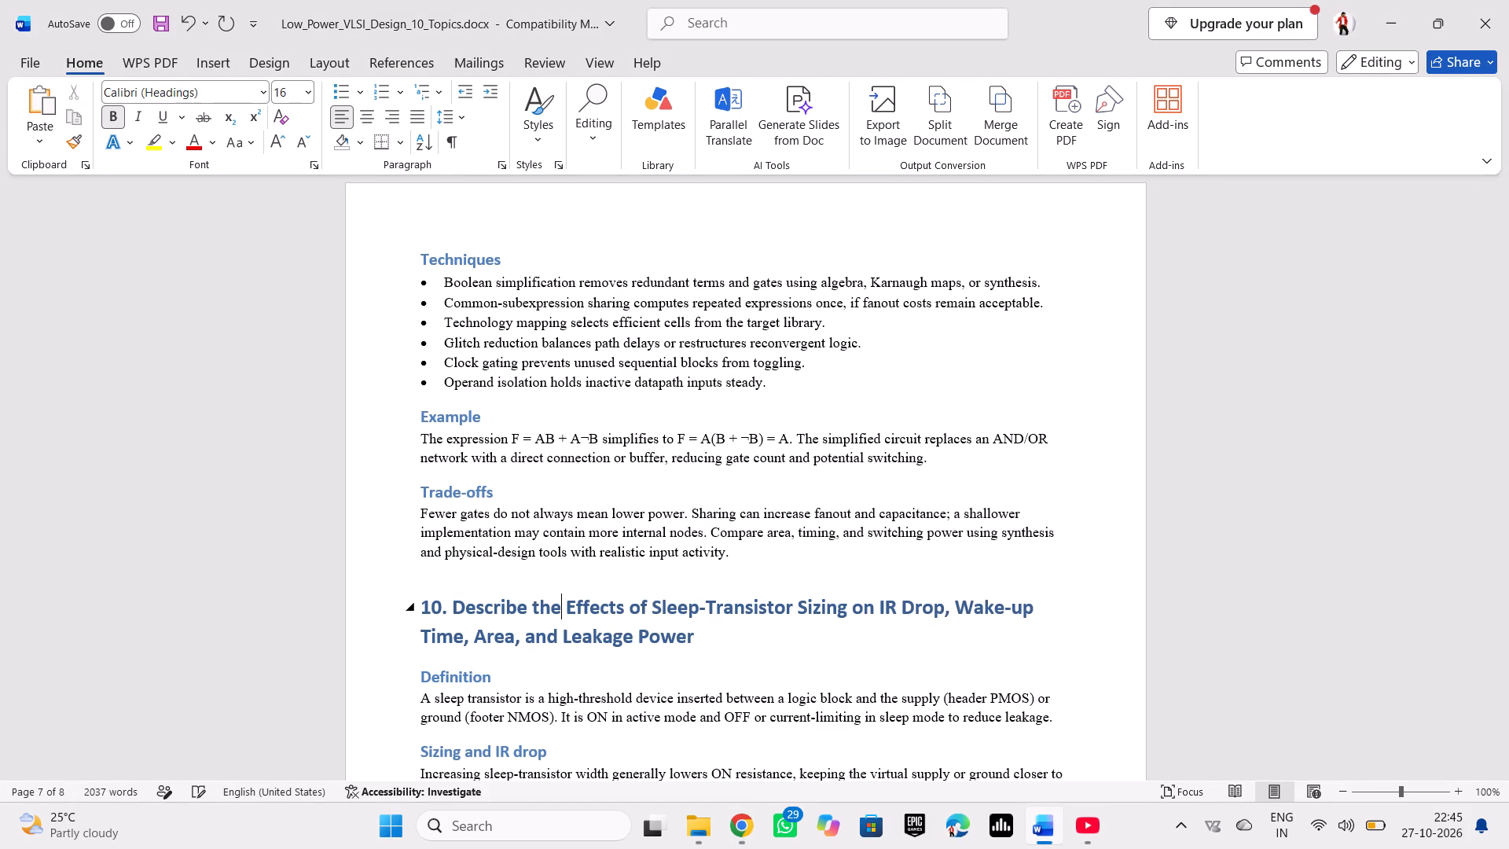
Save the Low Power VLSI document and close Word.
left_click(156, 14)
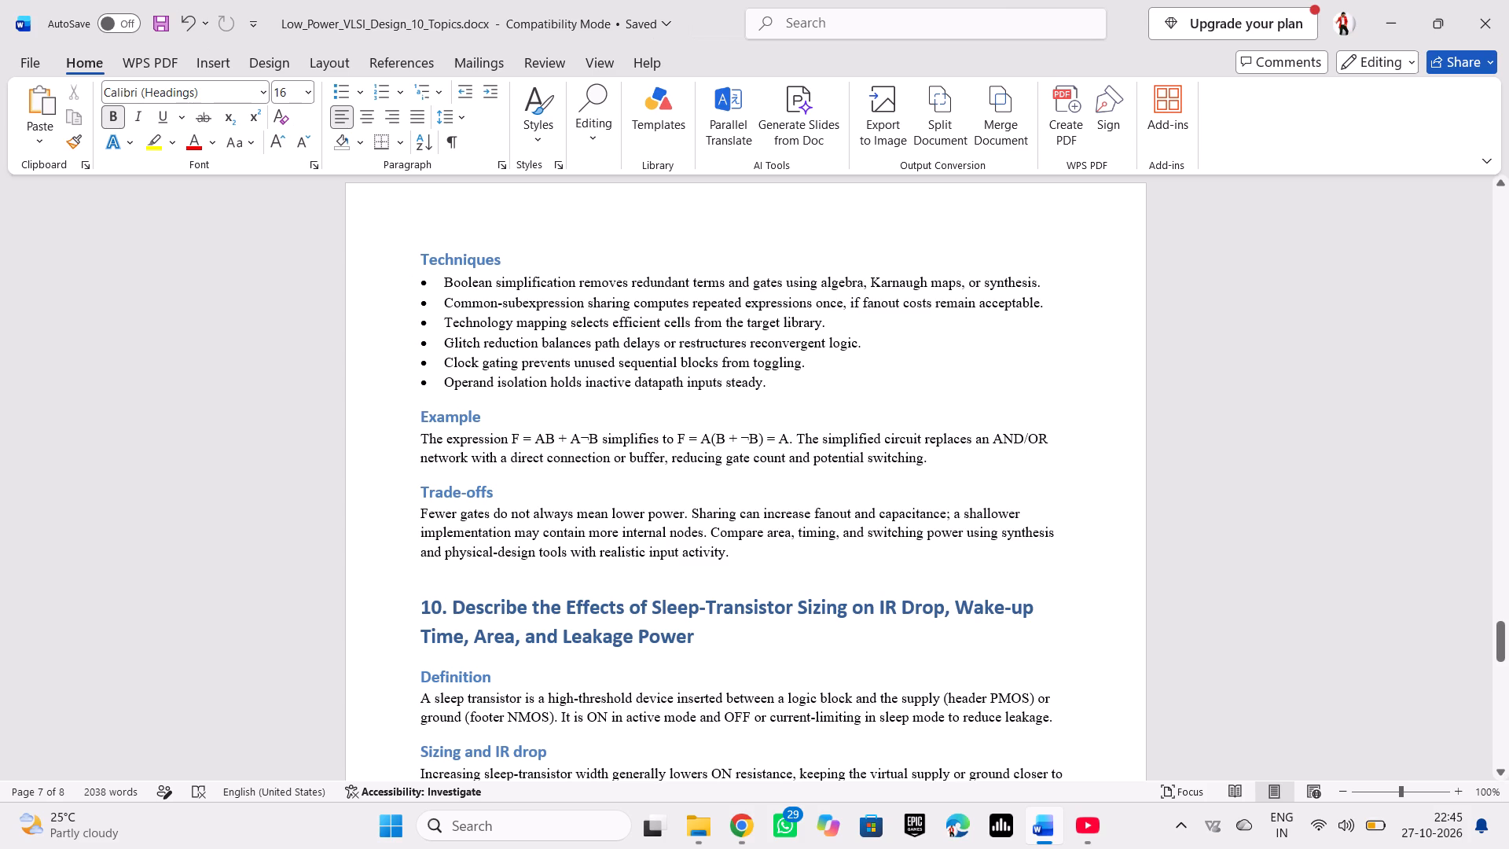
left_click(1508, 0)
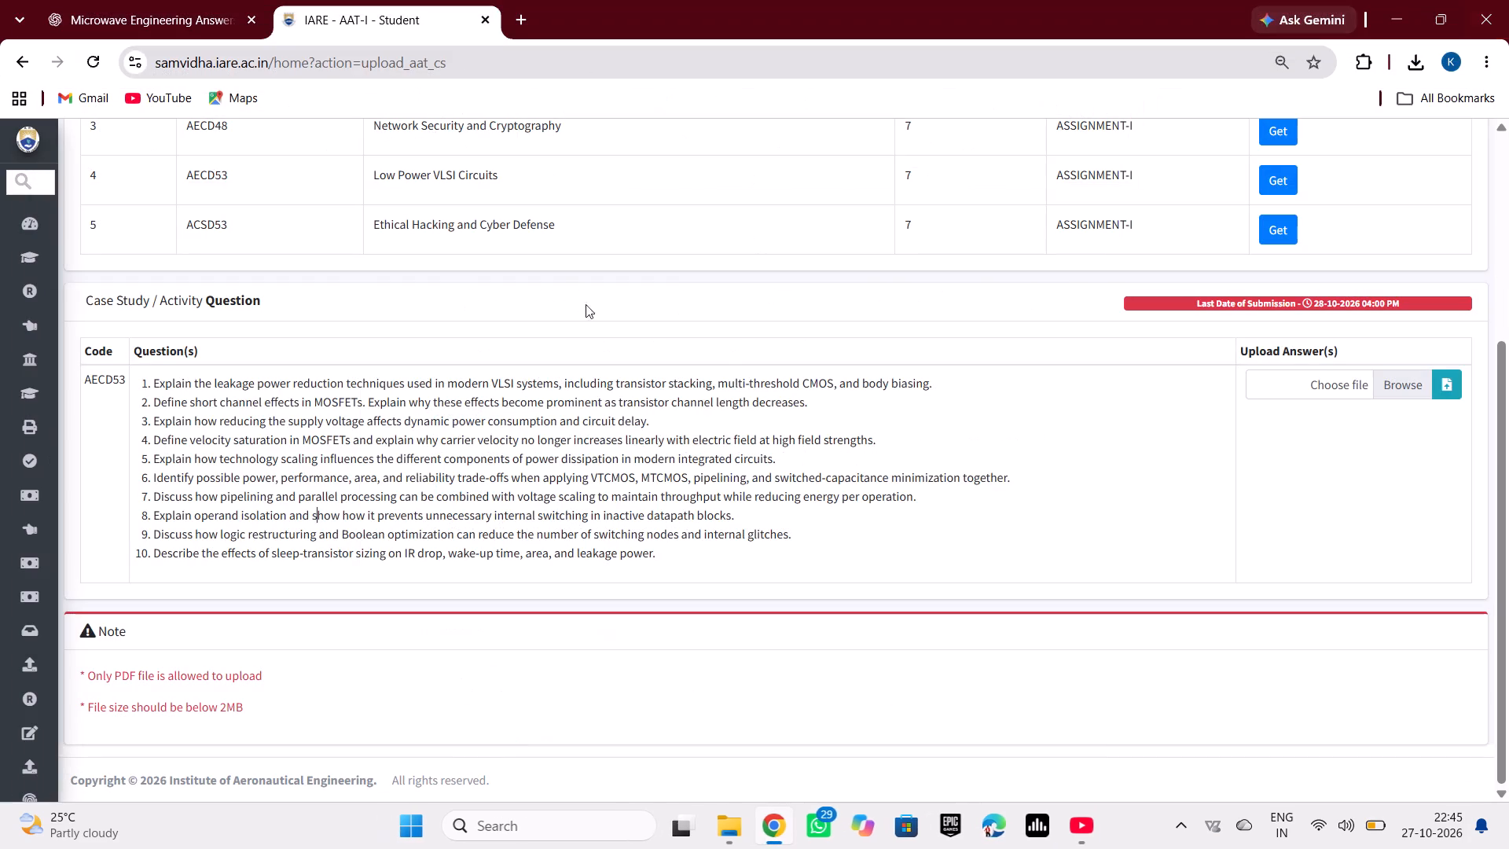
Switch to File Explorer and rename Low_Power_VLSI_Design_10_Topics.docx in Downloads as Low_Power_VLSI_Design.docx.
left_click(746, 829)
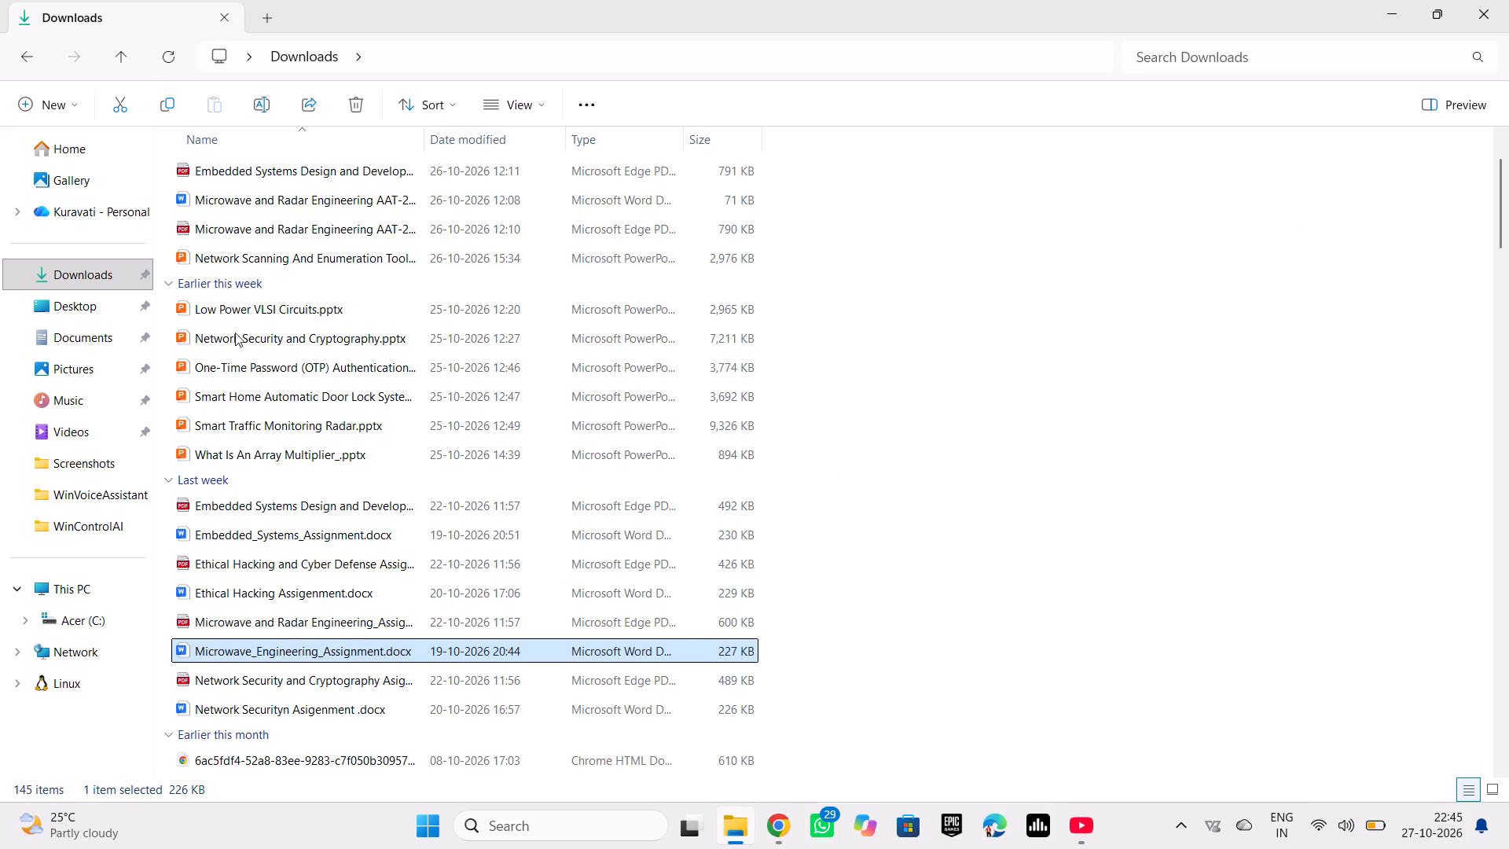
scroll(237, 329, "up", 12)
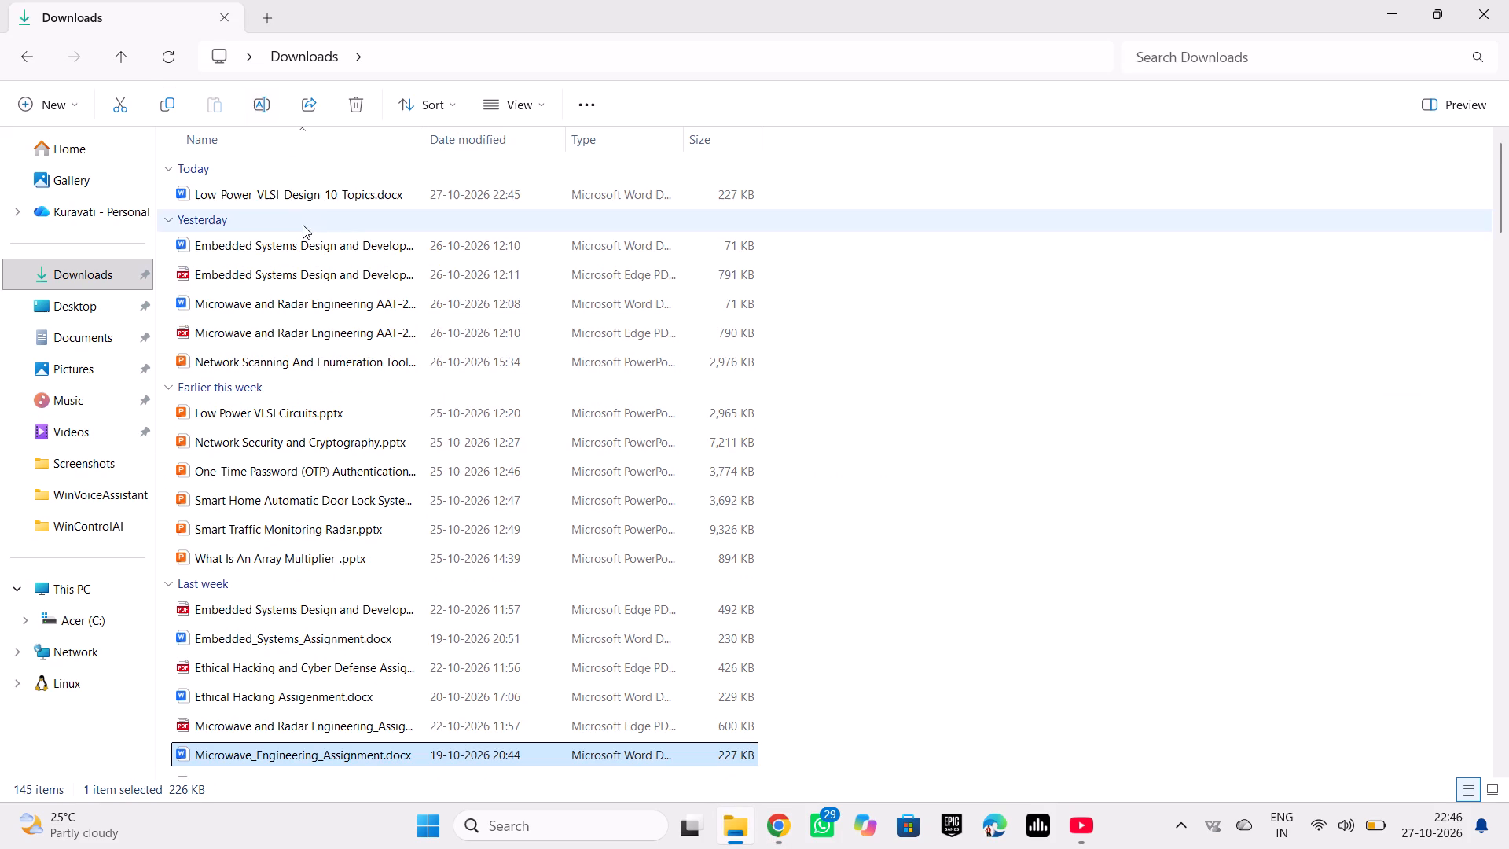
left_click(299, 193)
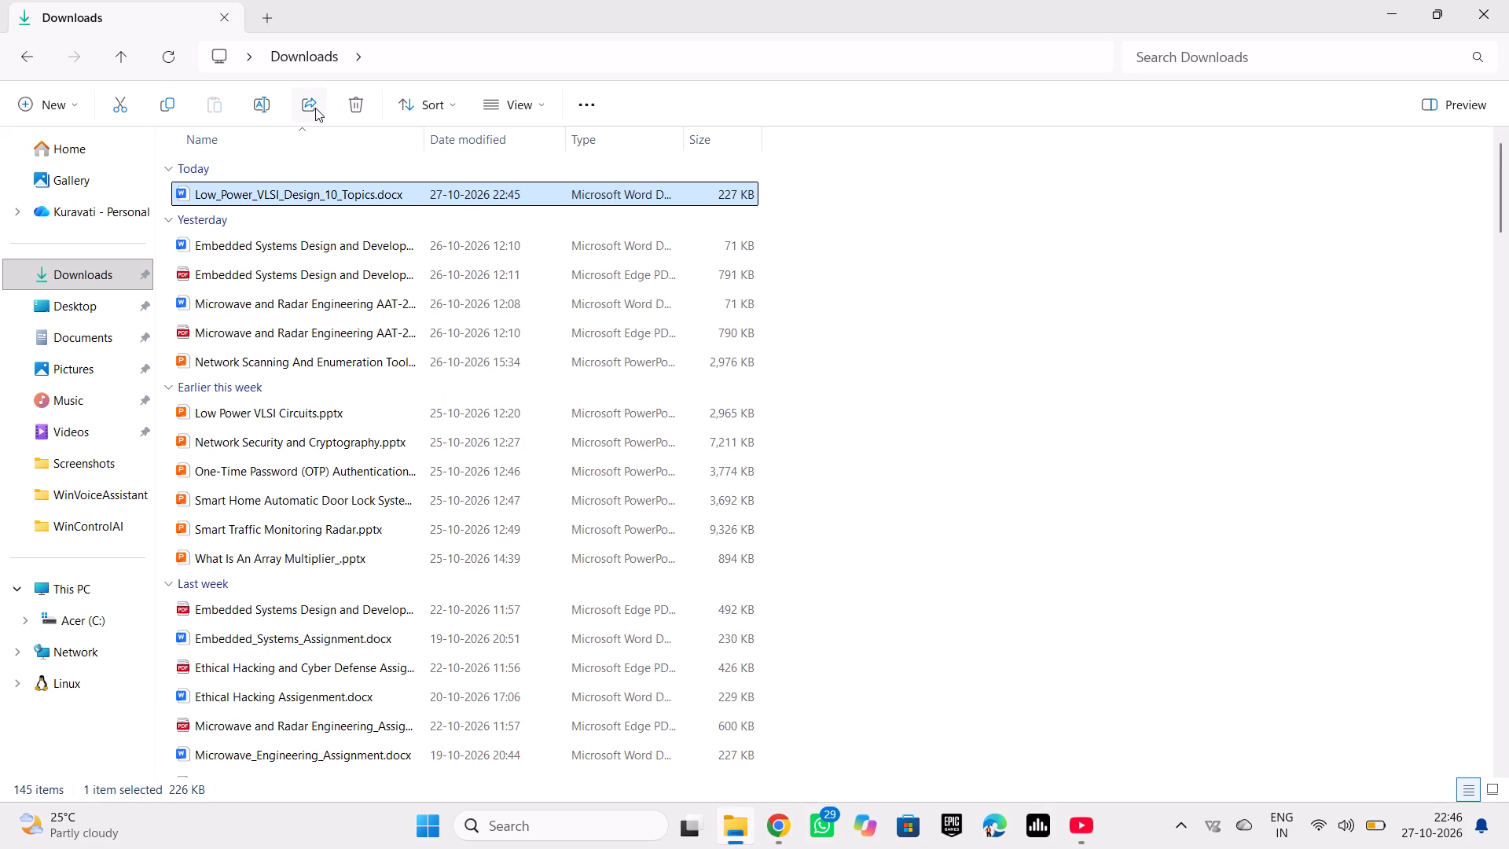
left_click(265, 105)
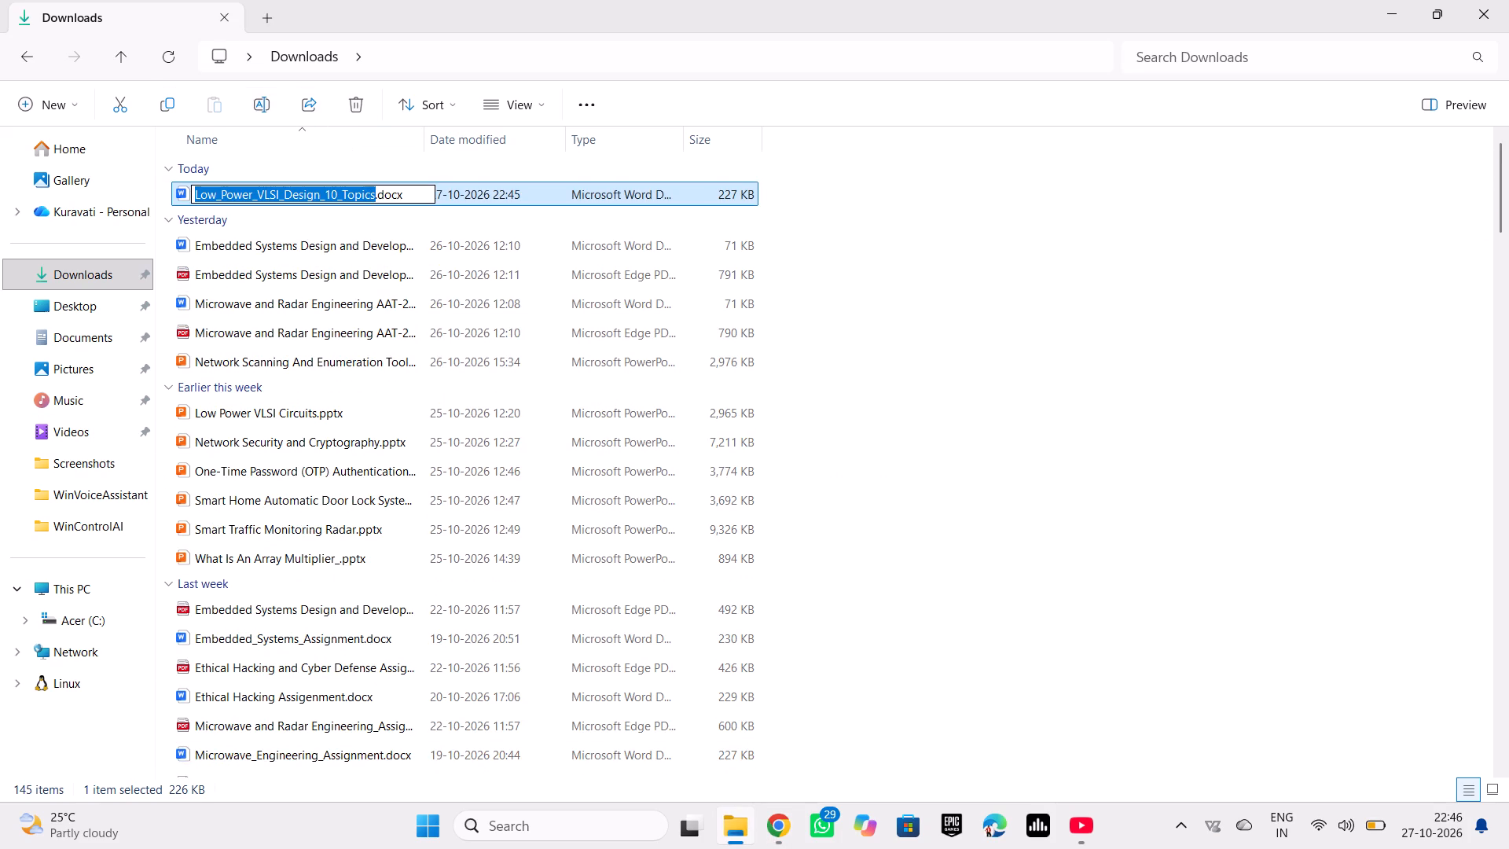
left_click(369, 197)
key("Right")
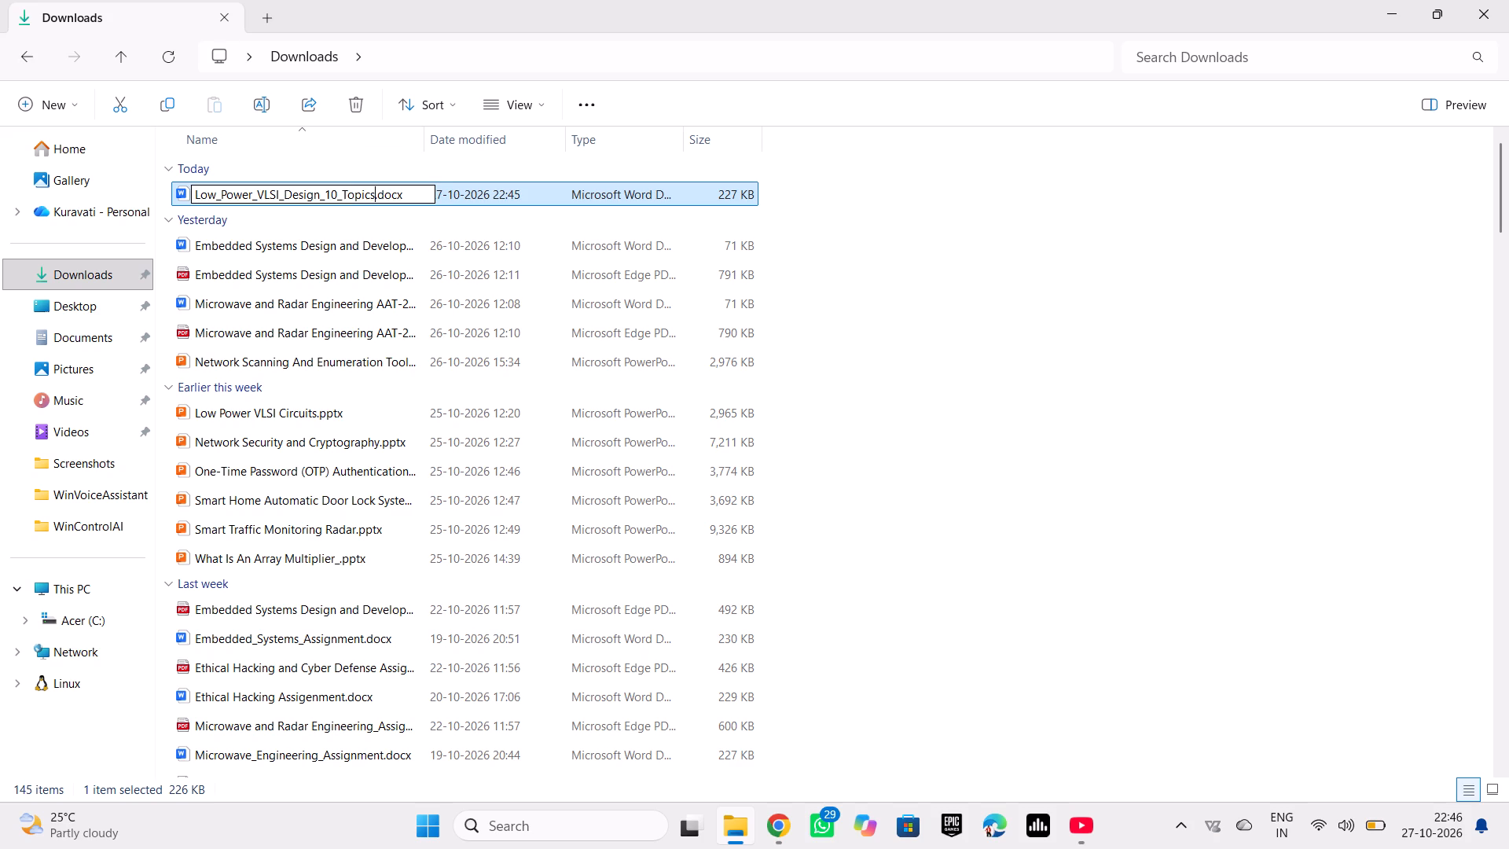
key("BackSpace")
key("BackSpace")
key("BackSpace")
key("BackSpace")
key("BackSpace")
key("BackSpace")
key("BackSpace")
key("BackSpace")
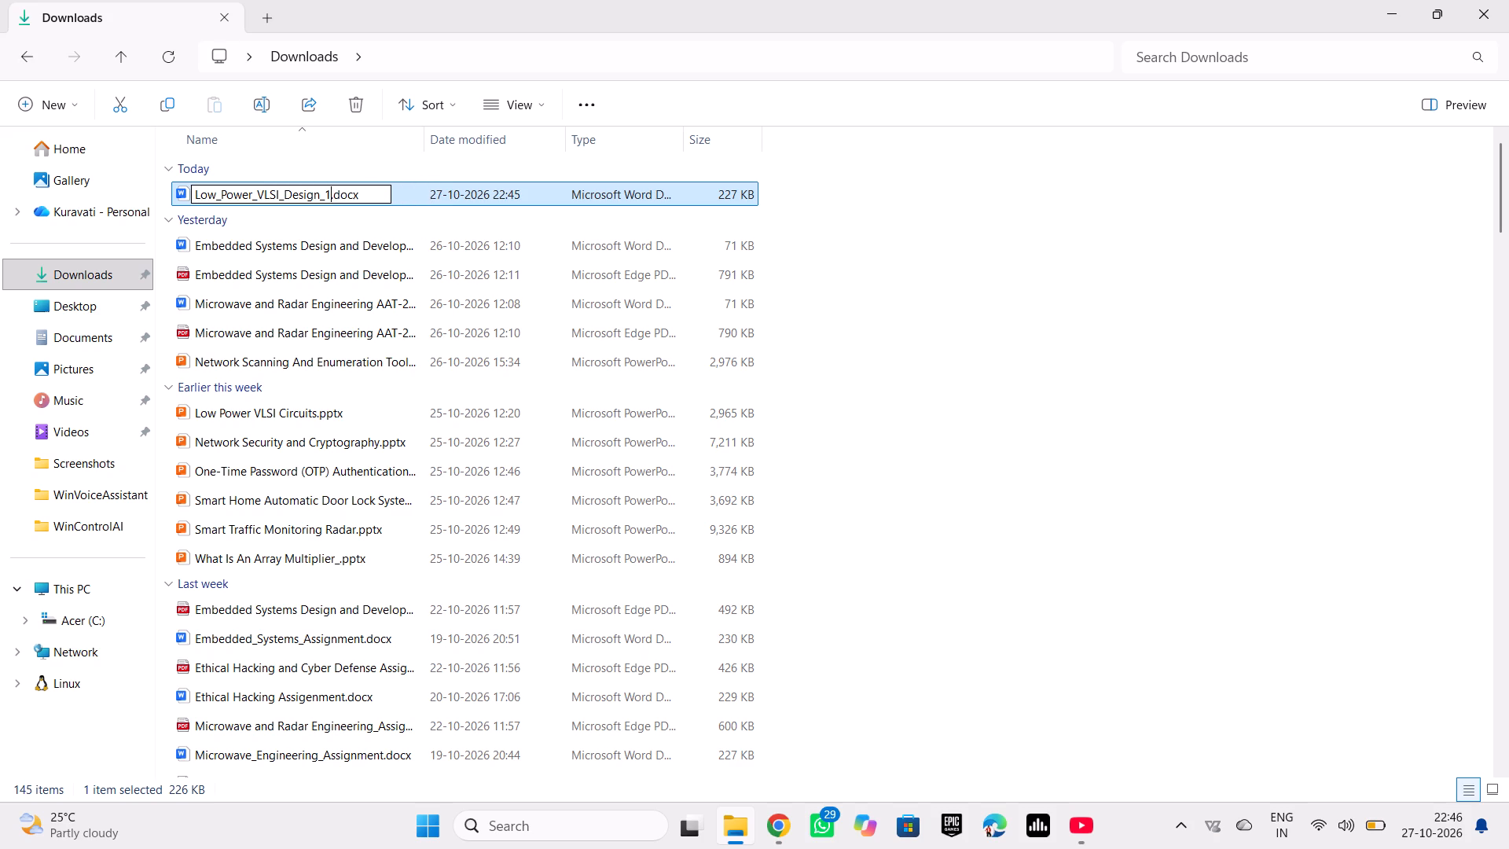
key("BackSpace")
key("BackSpace")
key("Return")
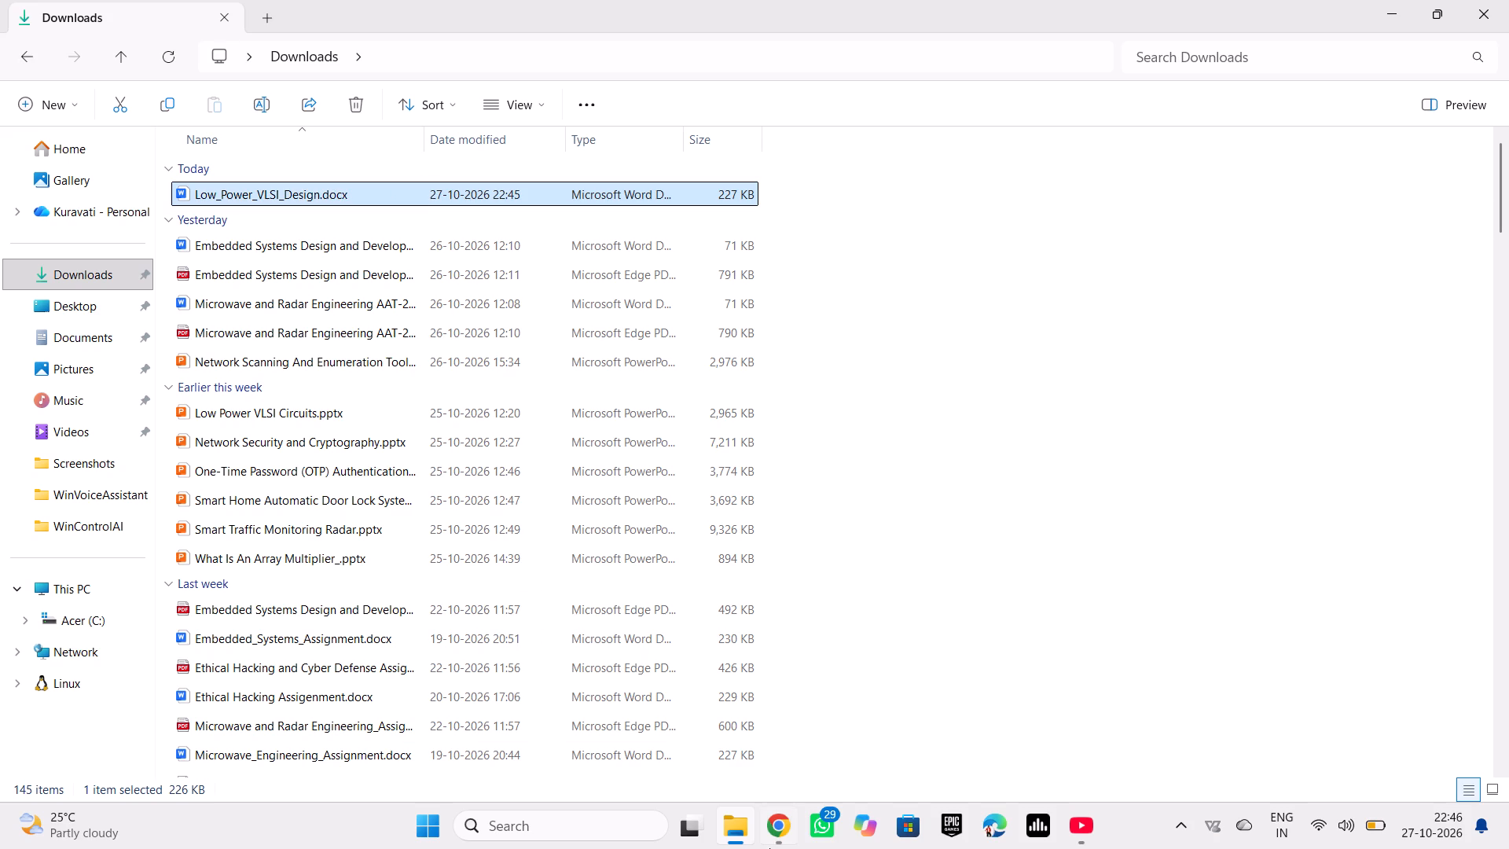
Switch to Chrome, open a new tab and close the Microwave Engineering tab.
left_click(773, 818)
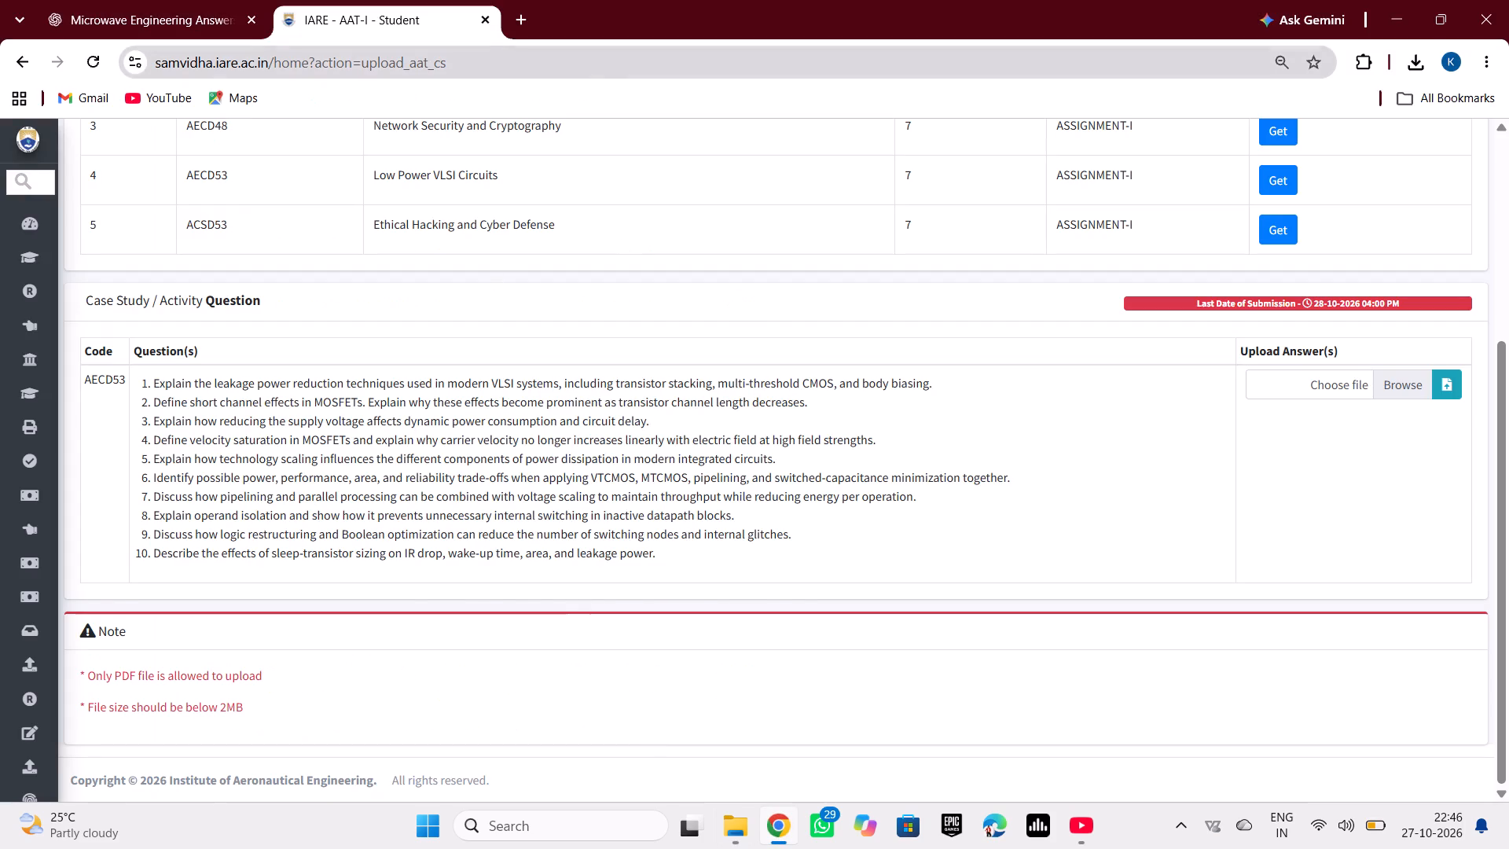
left_click(523, 17)
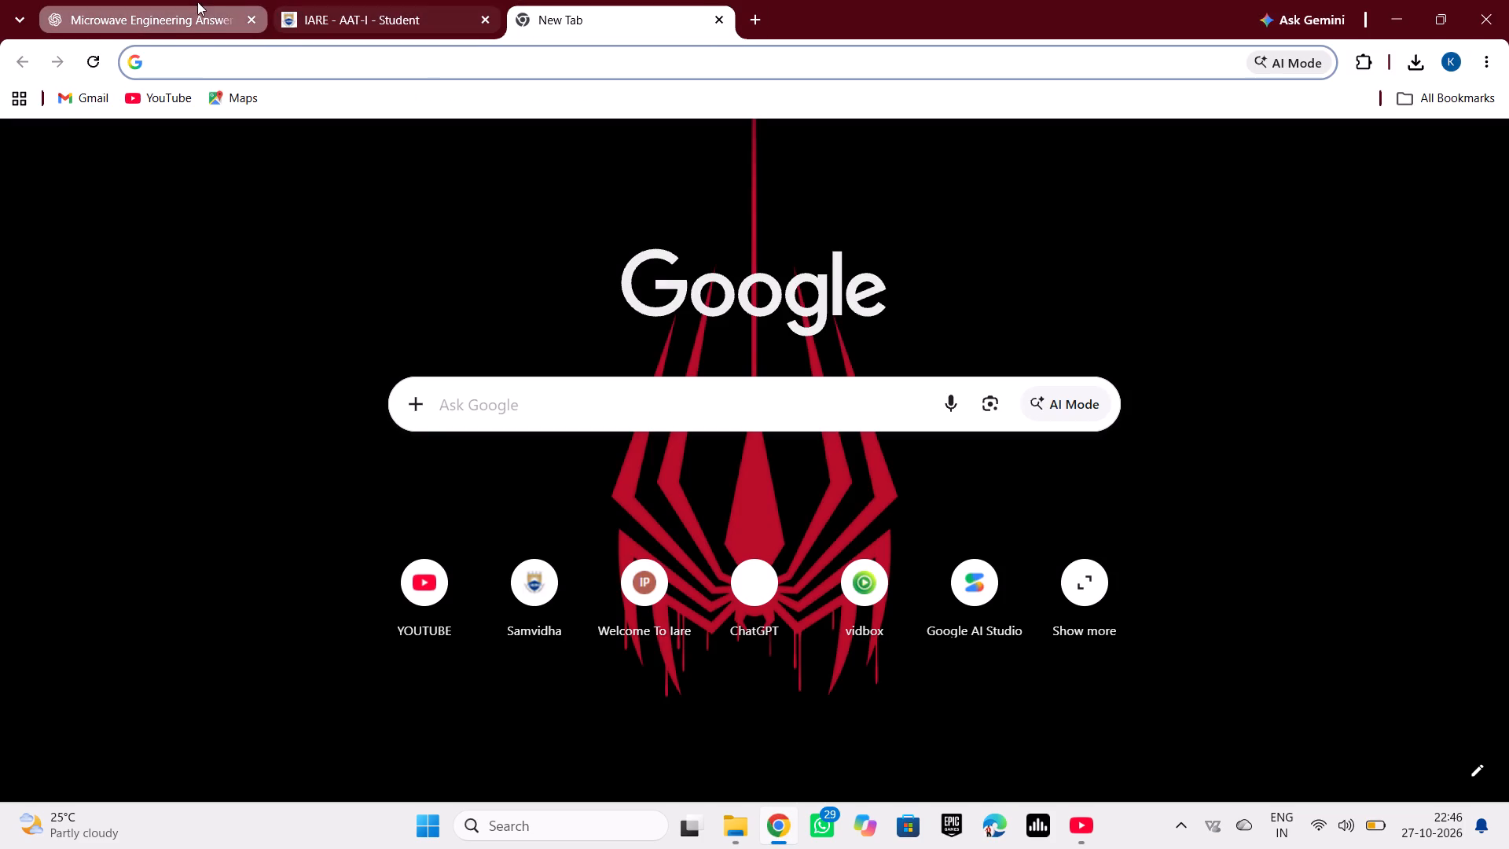
left_click(250, 19)
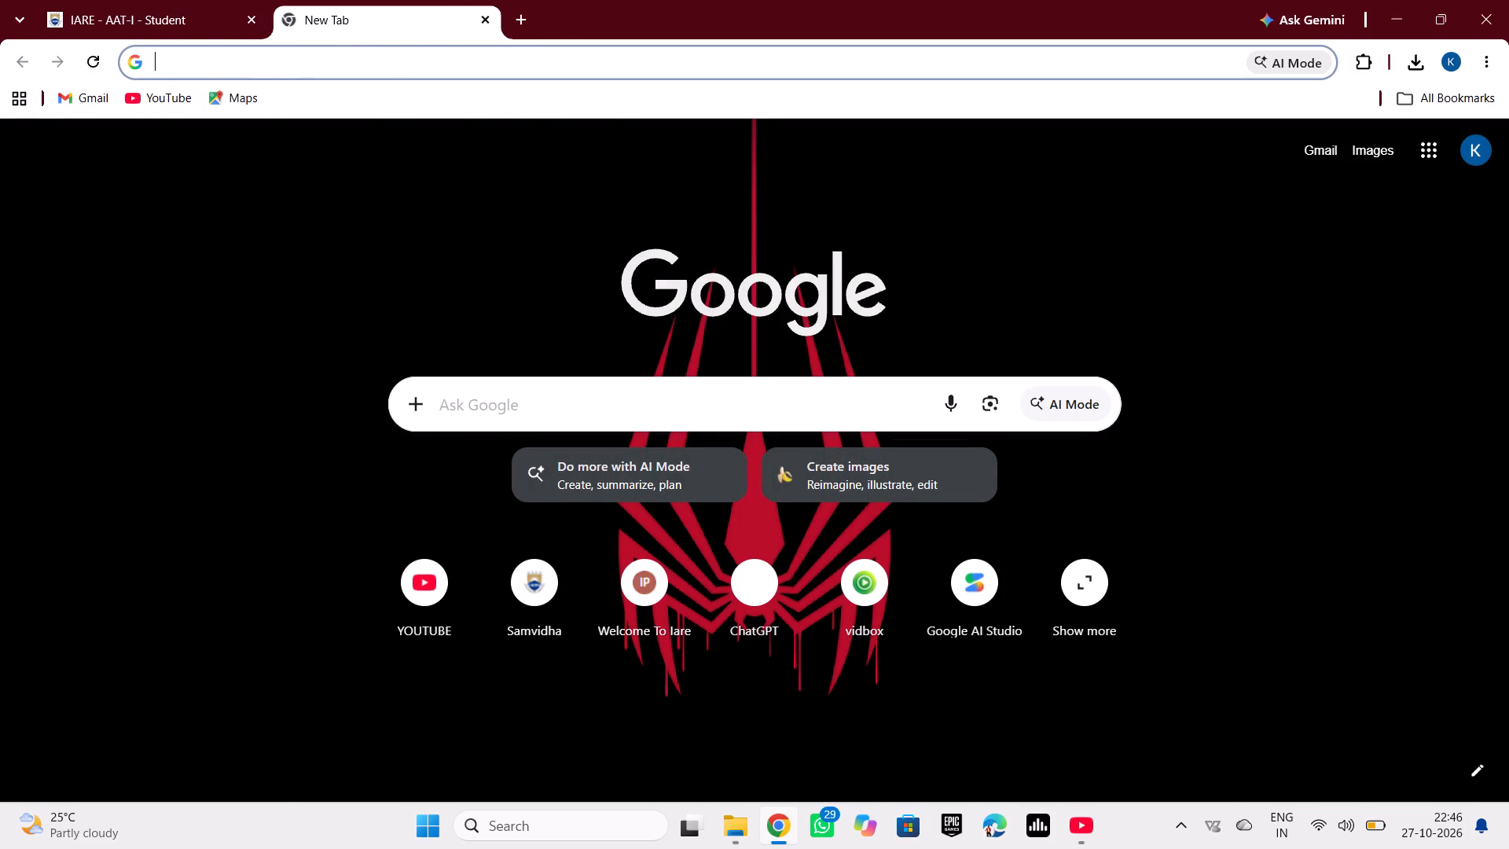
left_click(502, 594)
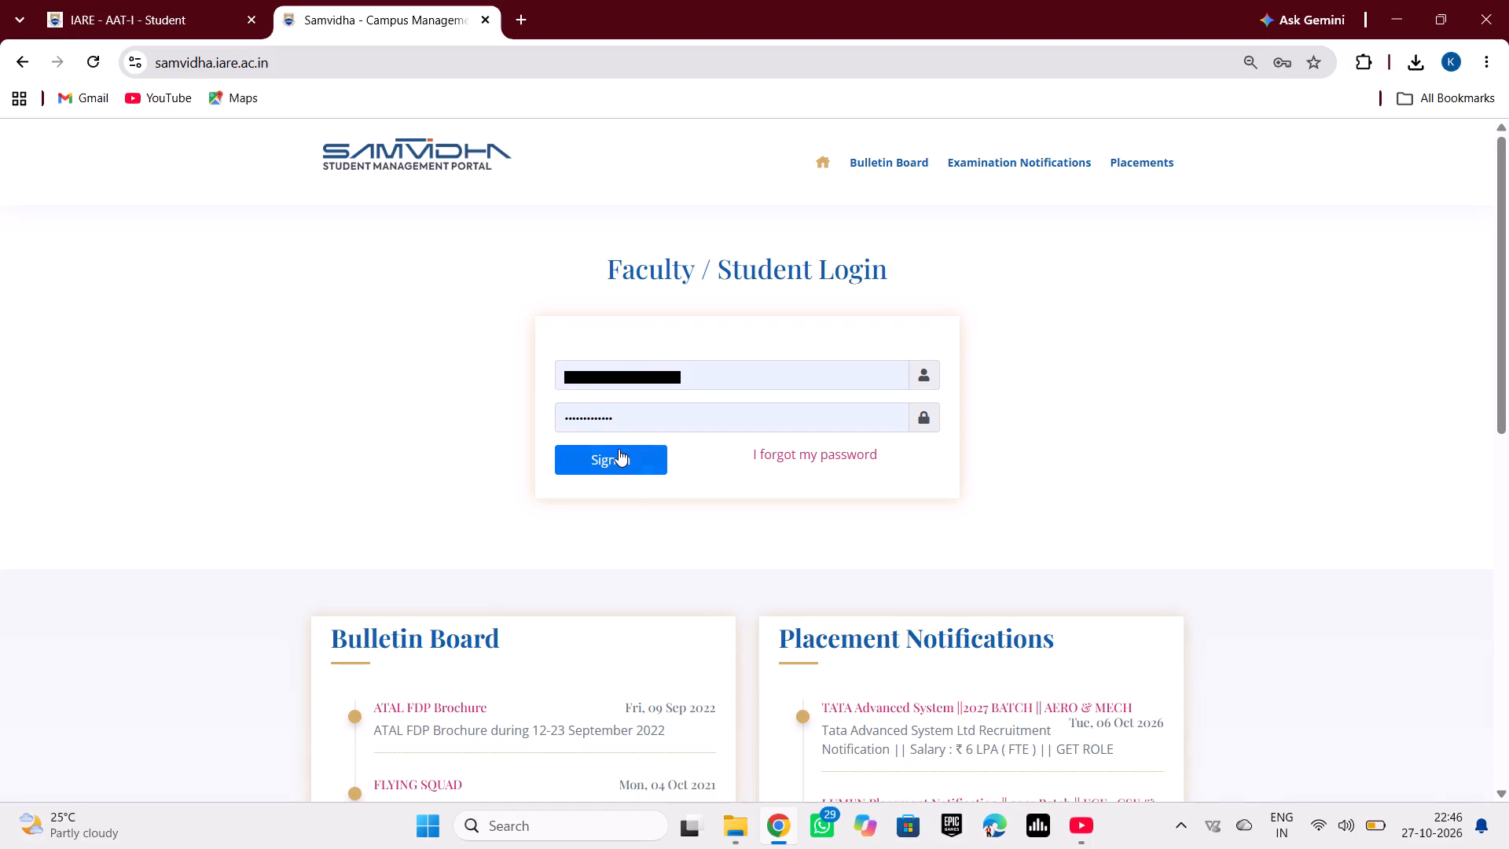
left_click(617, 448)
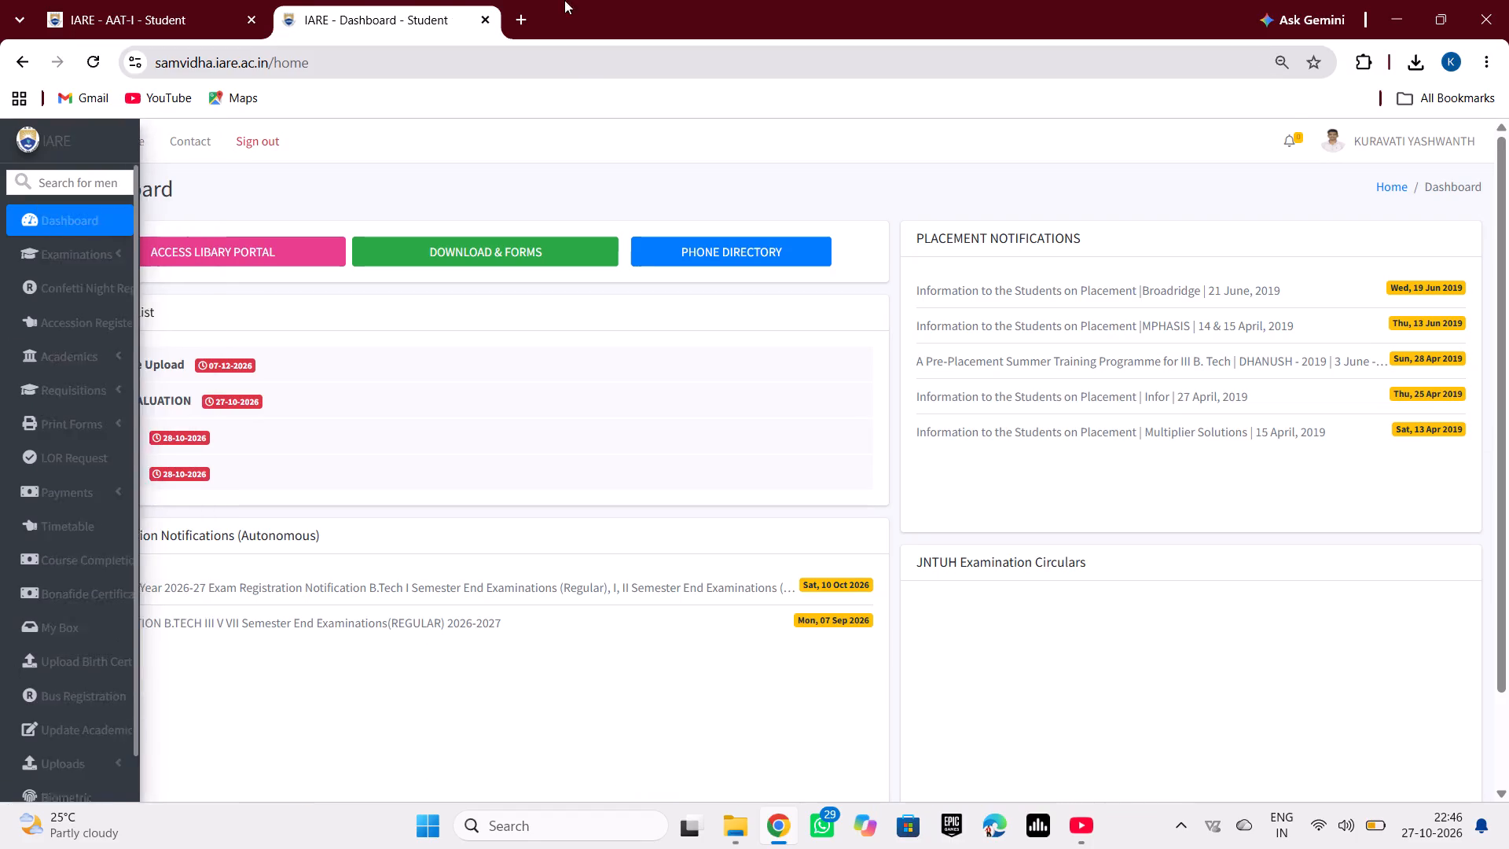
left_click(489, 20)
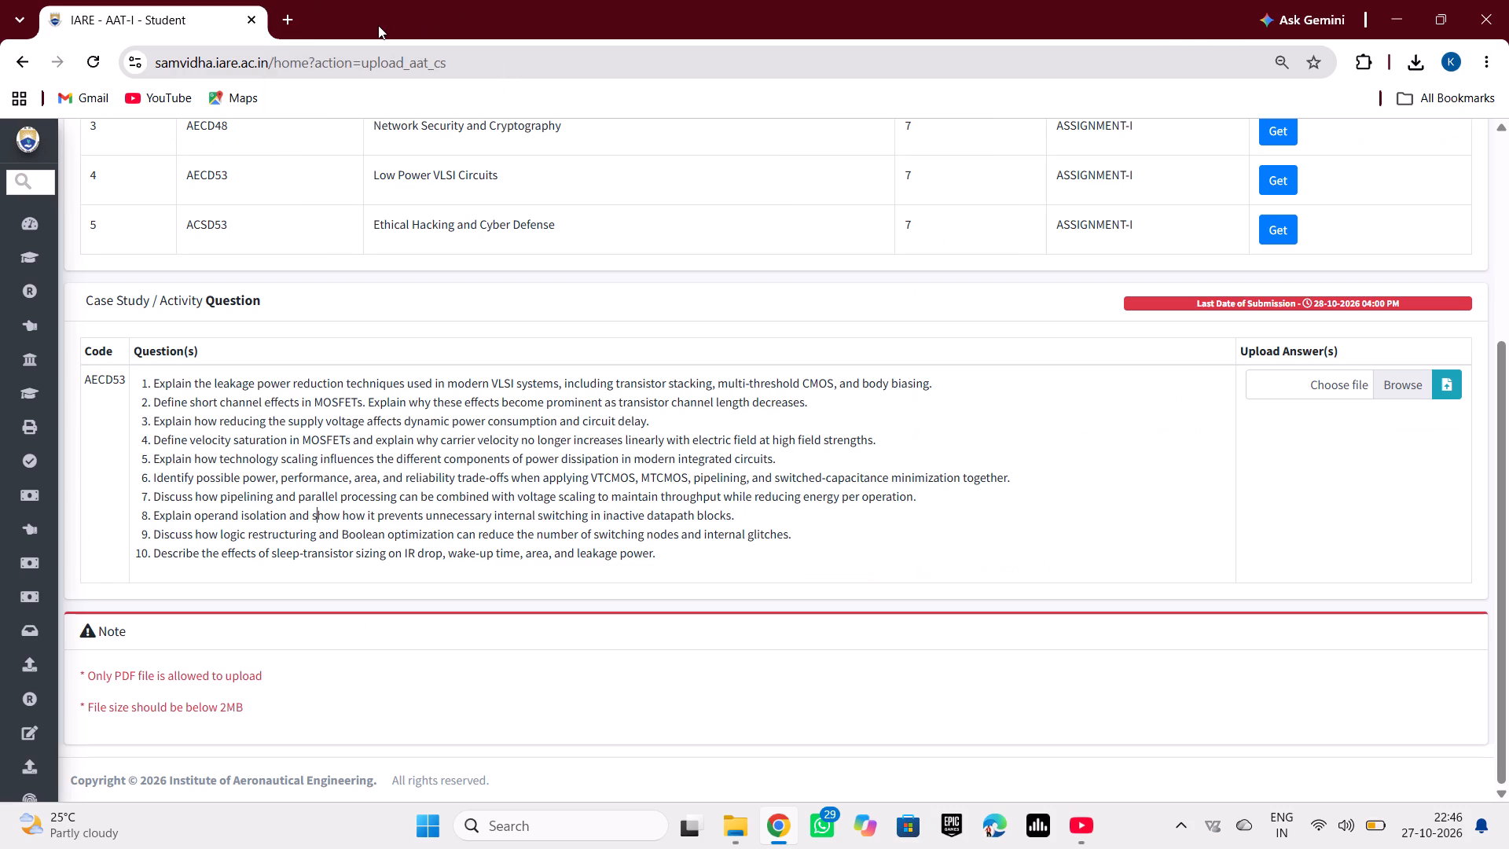
Search for ilovepdf in a new tab and open iLovePDF's Word to PDF converter.
left_click(288, 19)
key("i")
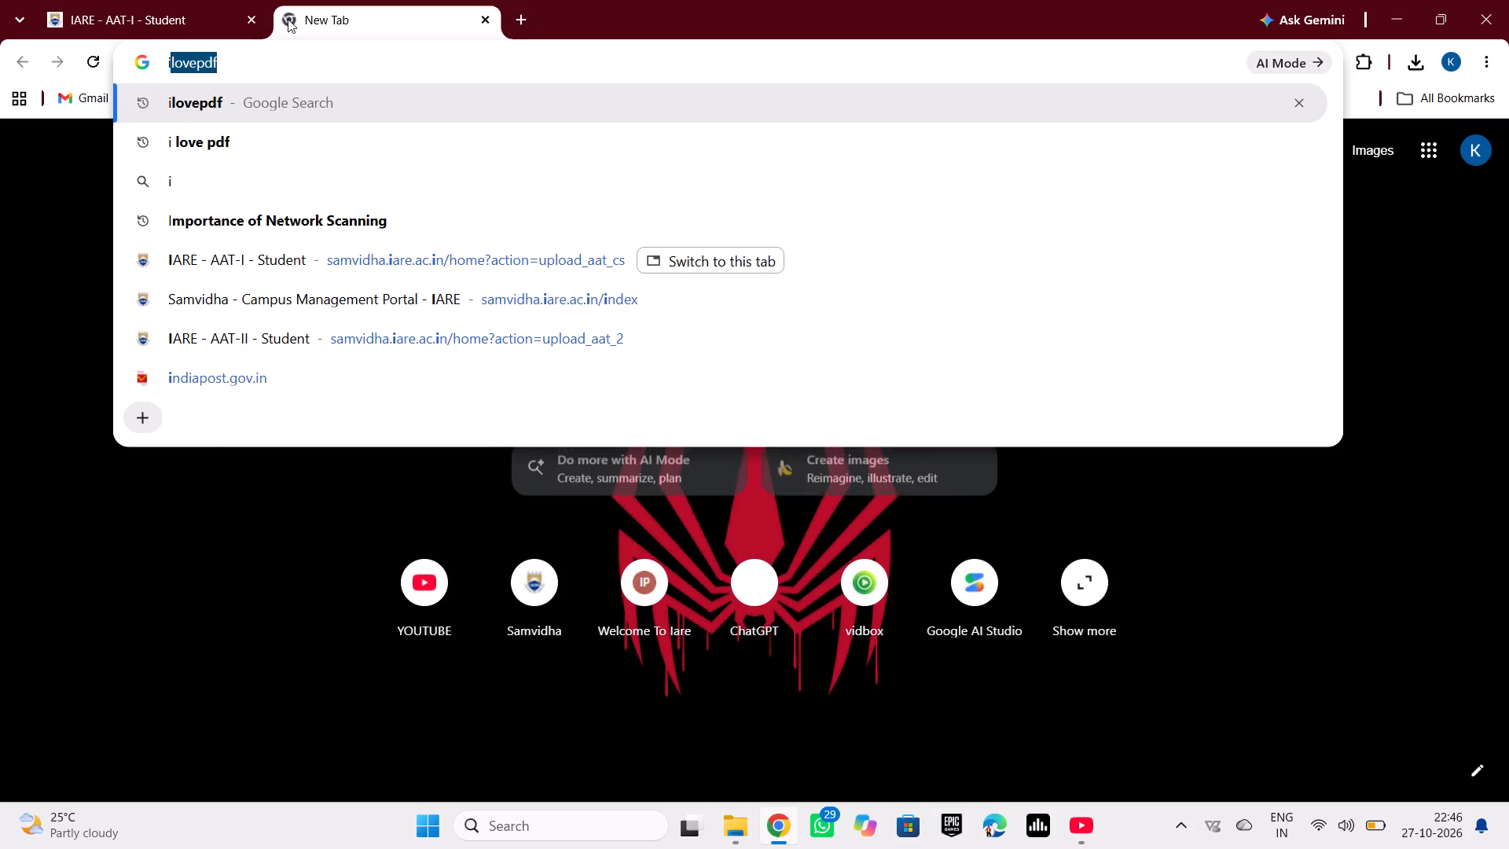
left_click(251, 90)
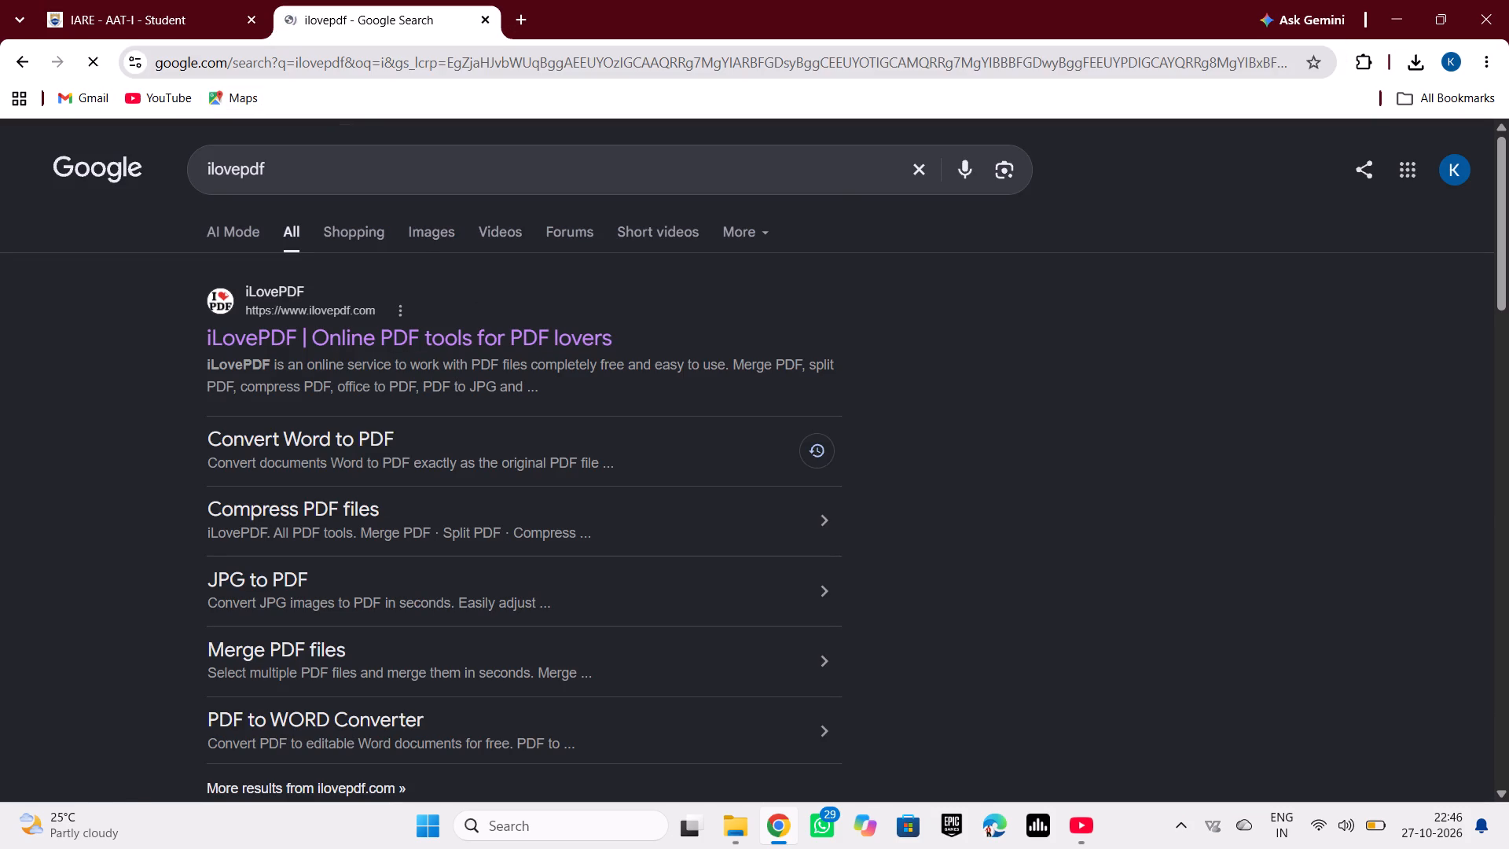
left_click(392, 336)
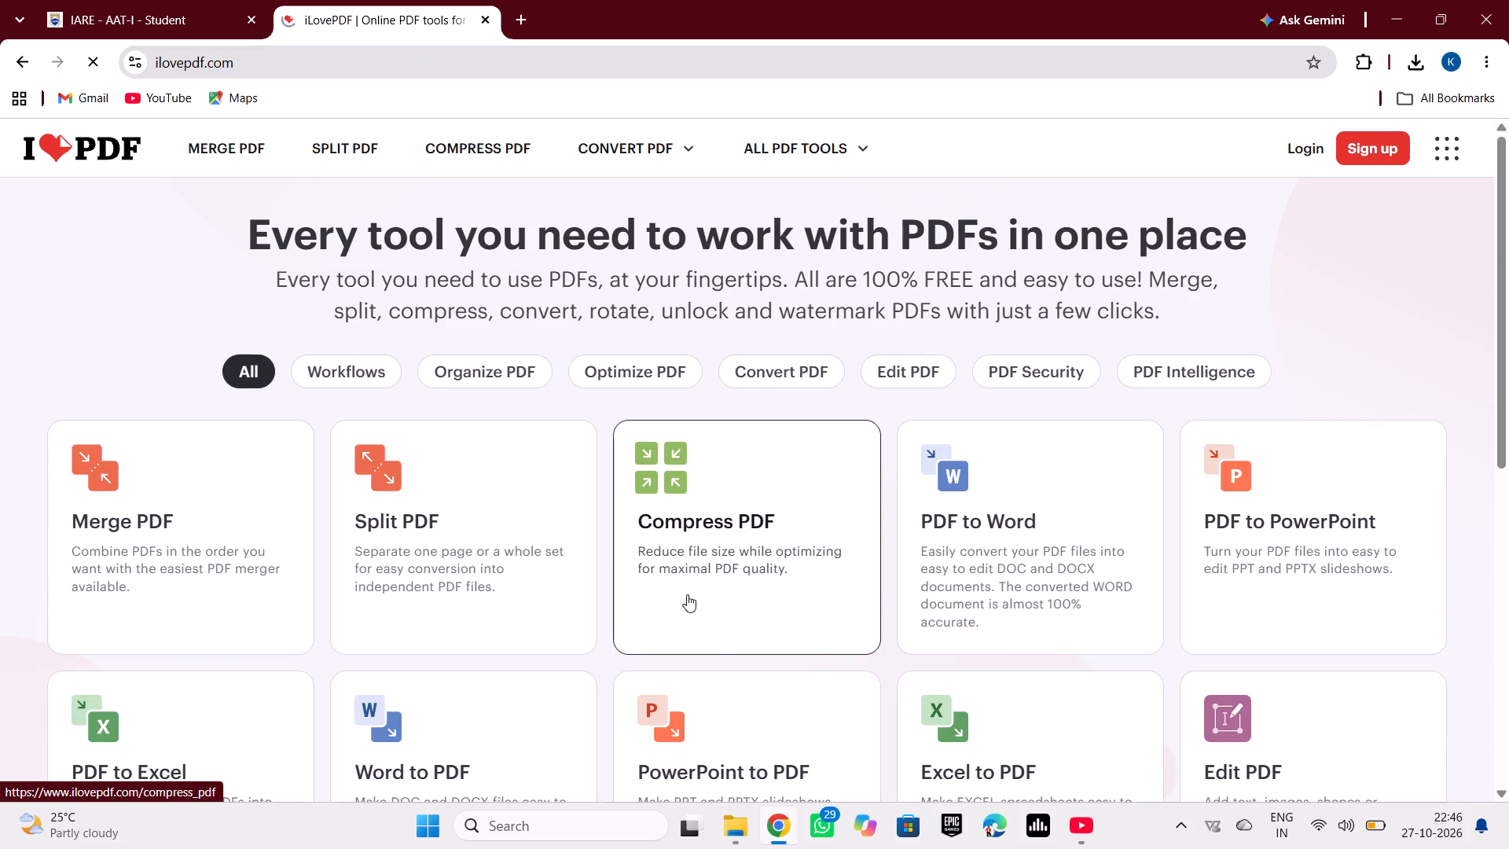
left_click(508, 711)
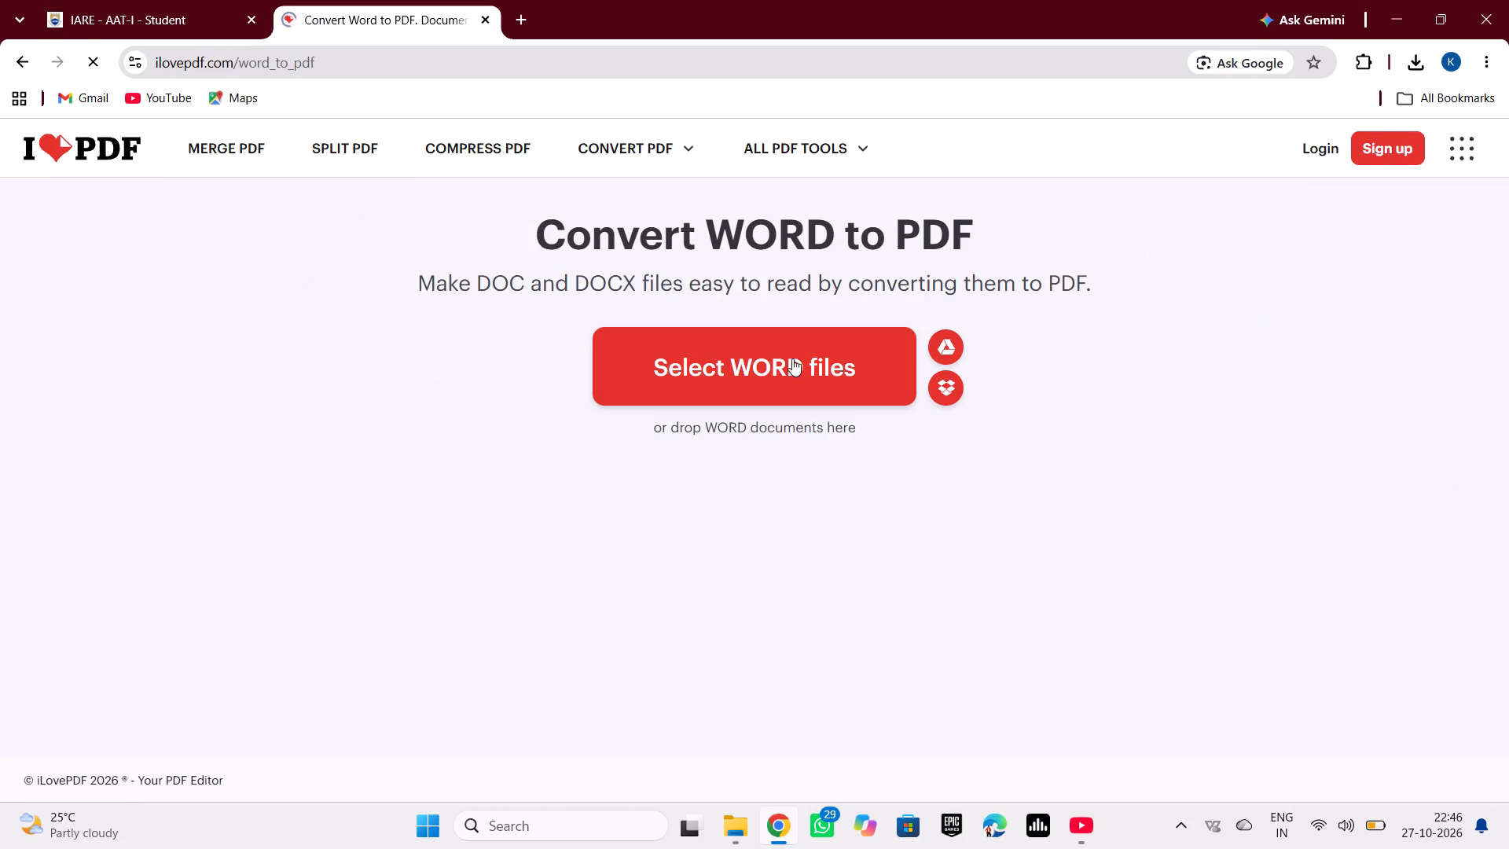
Select Low_Power_VLSI_Design.docx from Downloads and convert it to PDF.
left_click(787, 344)
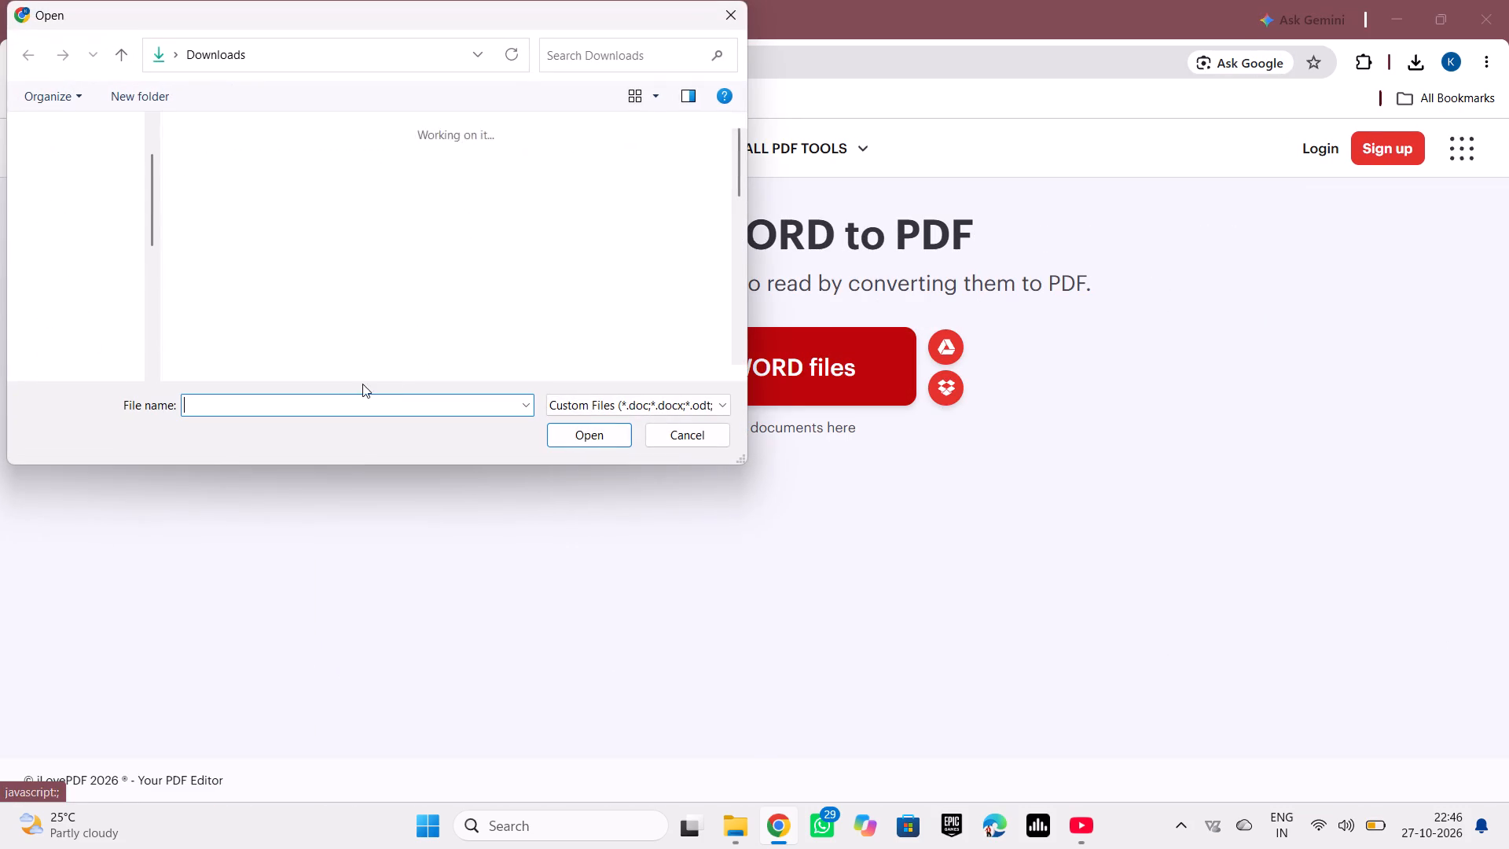
left_click(249, 153)
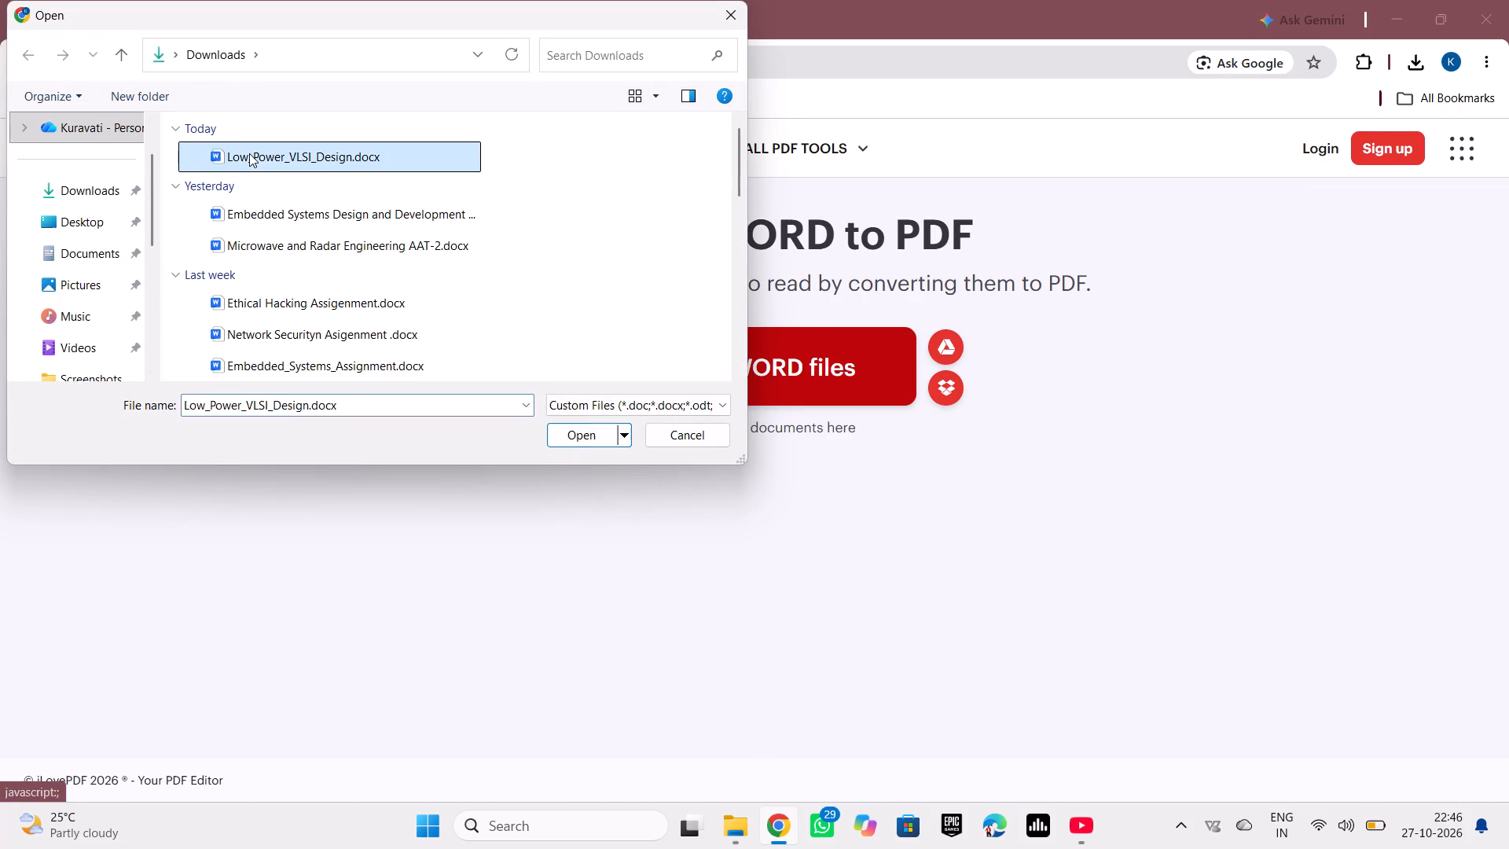
left_click(589, 436)
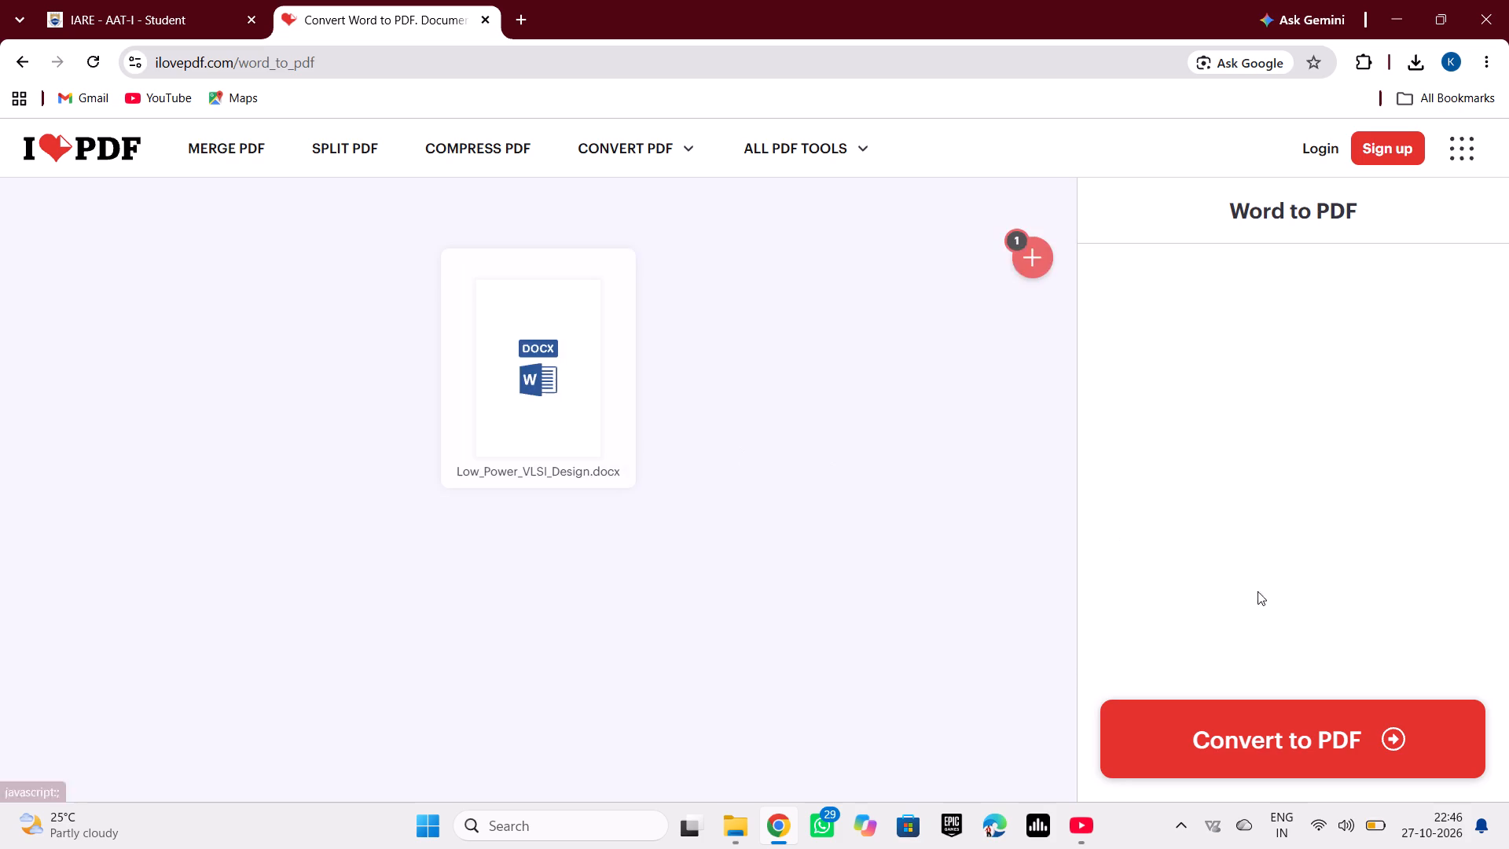
left_click(1276, 744)
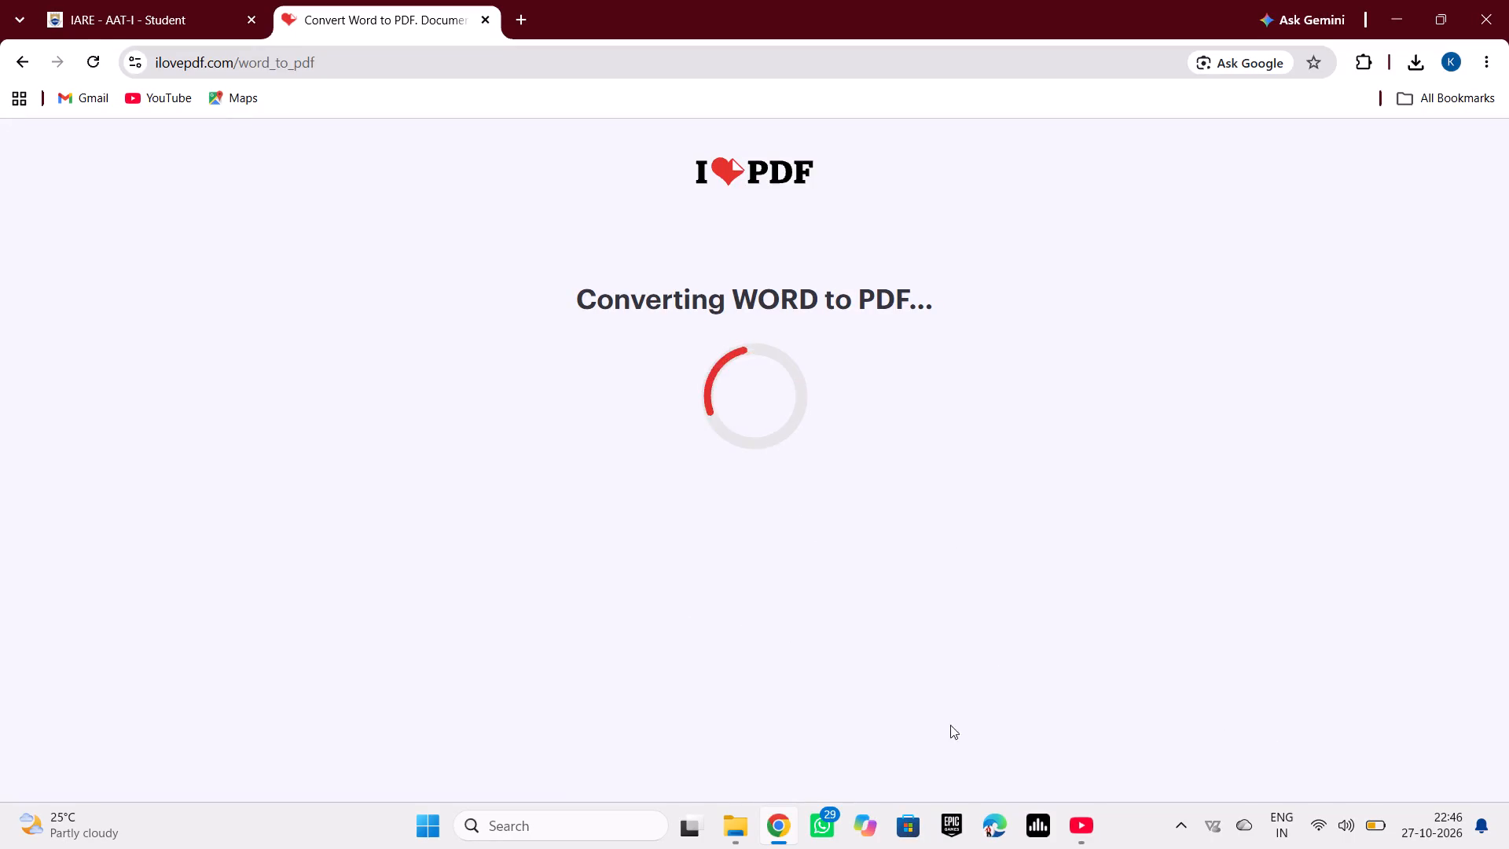
Switch to File Explorer, open Low_Power_VLSI_Design.docx in Word and enable editing.
left_click(741, 822)
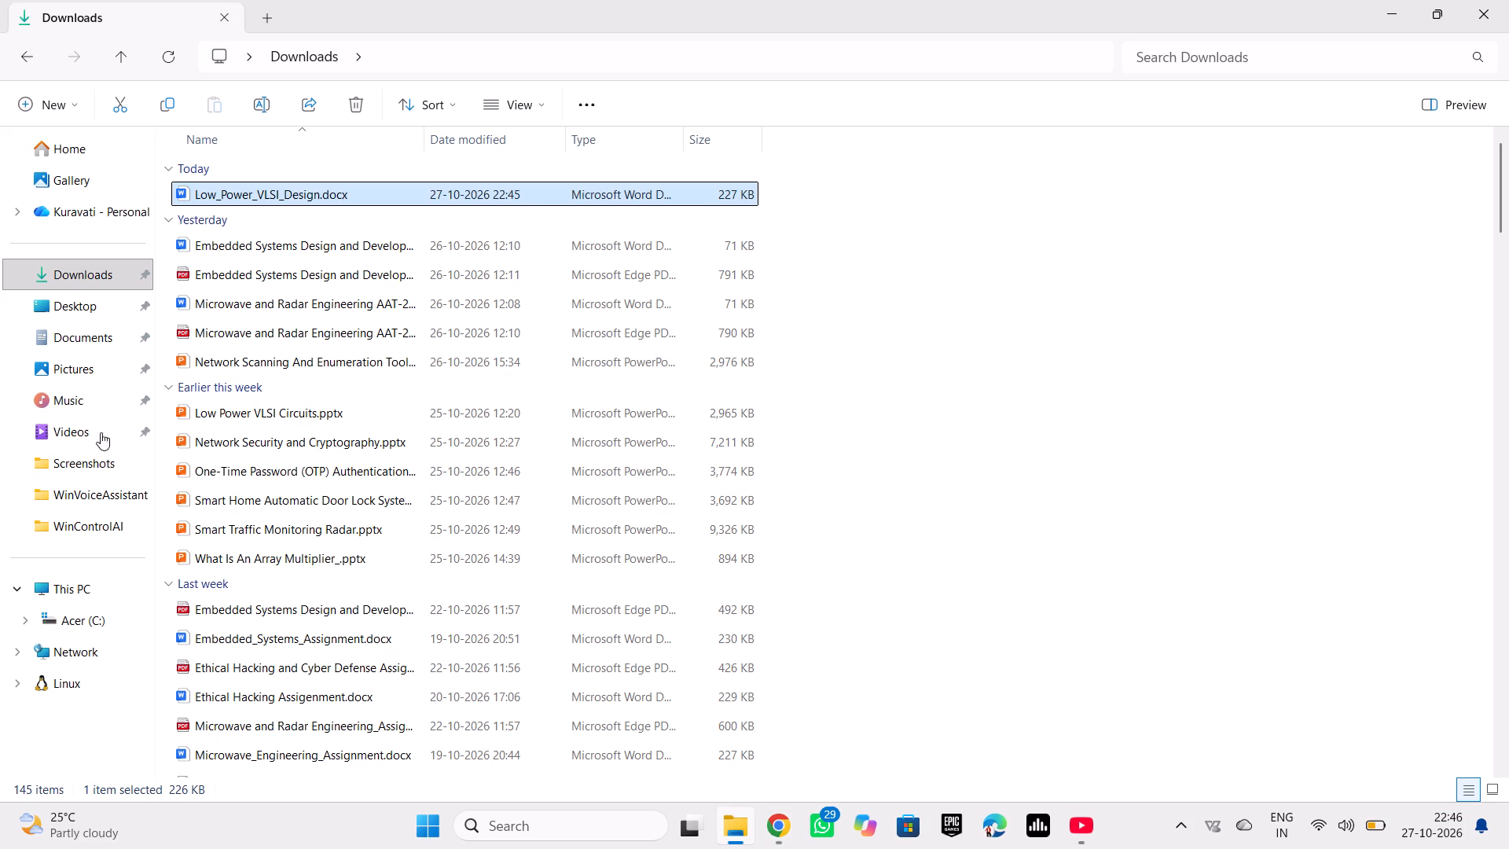
double_click(317, 187)
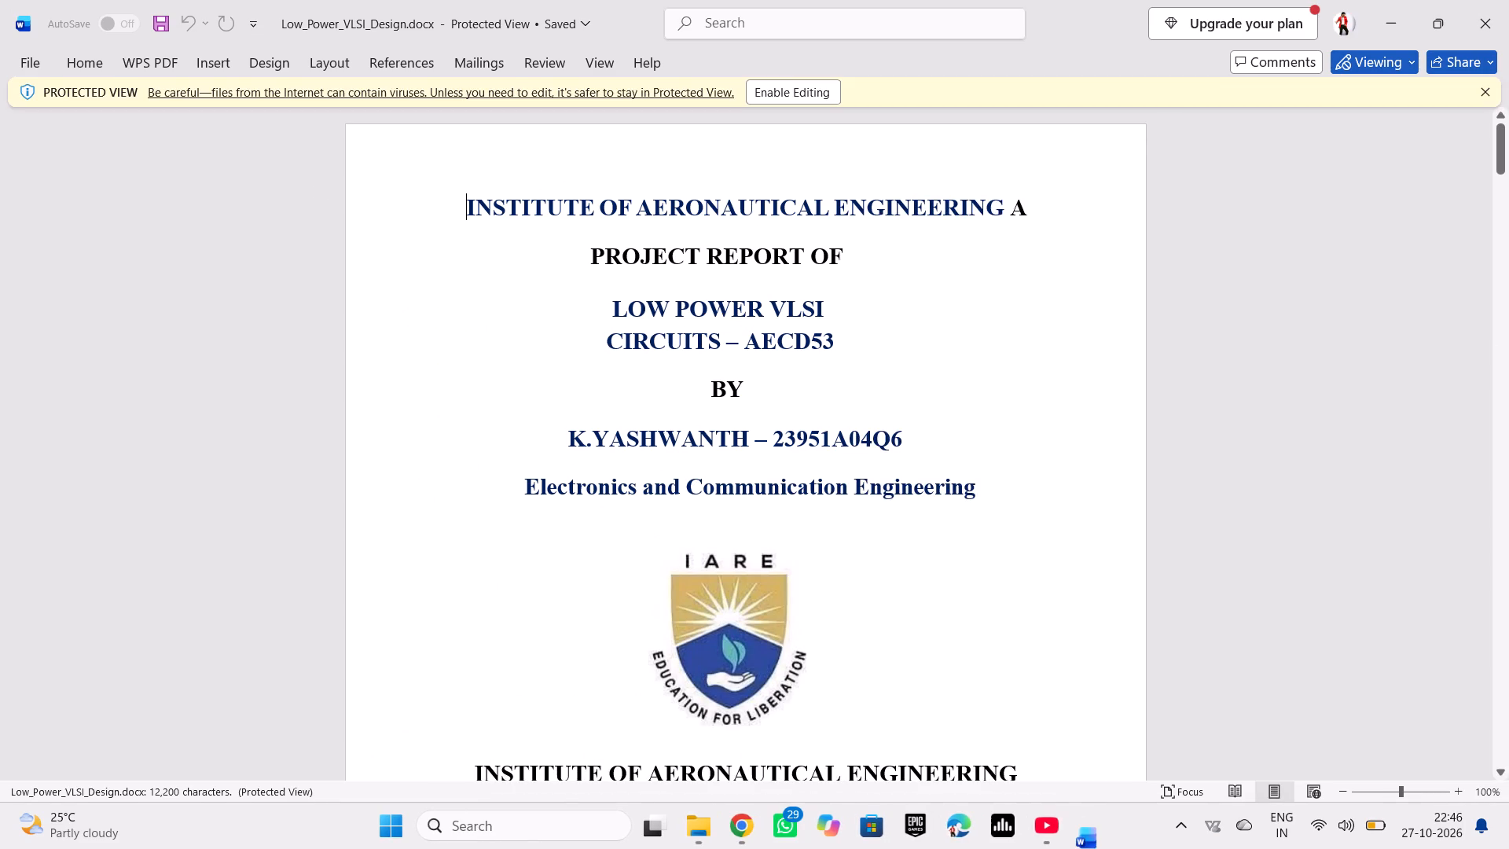
left_click_drag(764, 106, 781, 100)
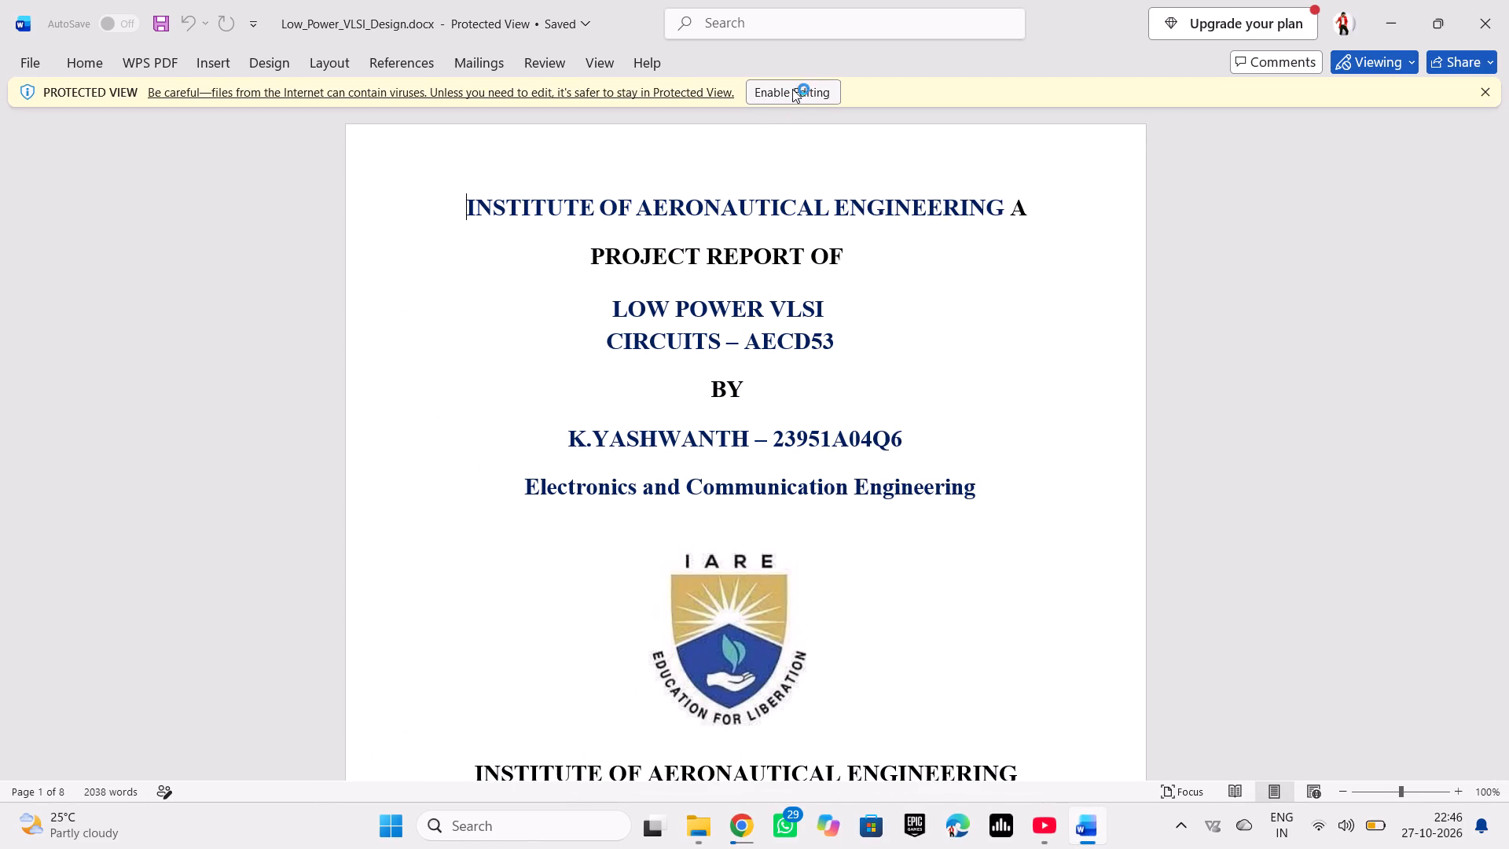
left_click(798, 92)
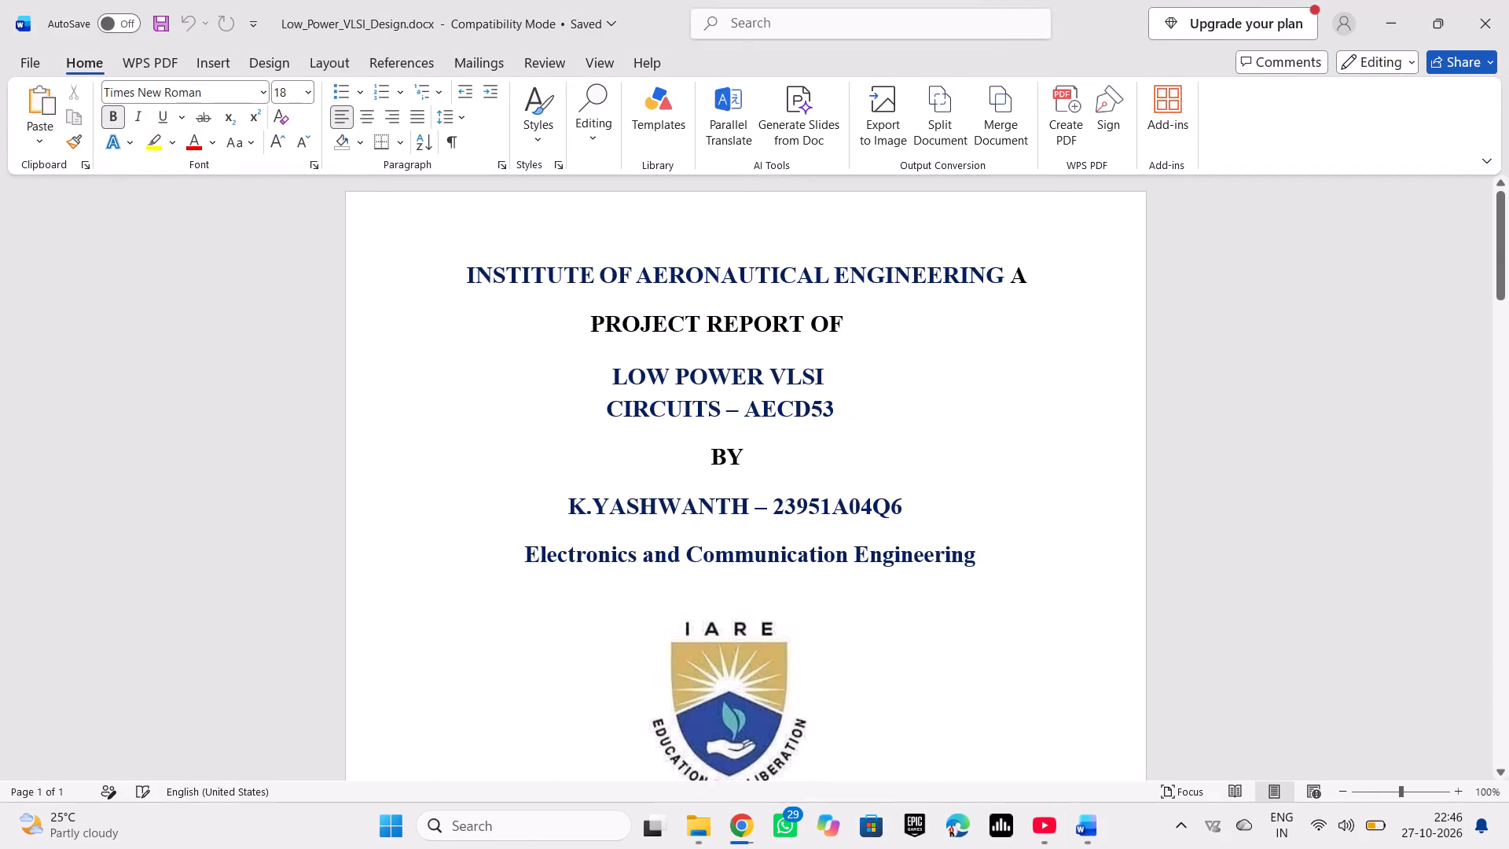
Delete the "Quick Revision: Key Equations and Concepts" section at the document's end, including its leftover empty bullet.
scroll(933, 283, "down", 3)
scroll(933, 283, "down", 20)
scroll(933, 283, "down", 9)
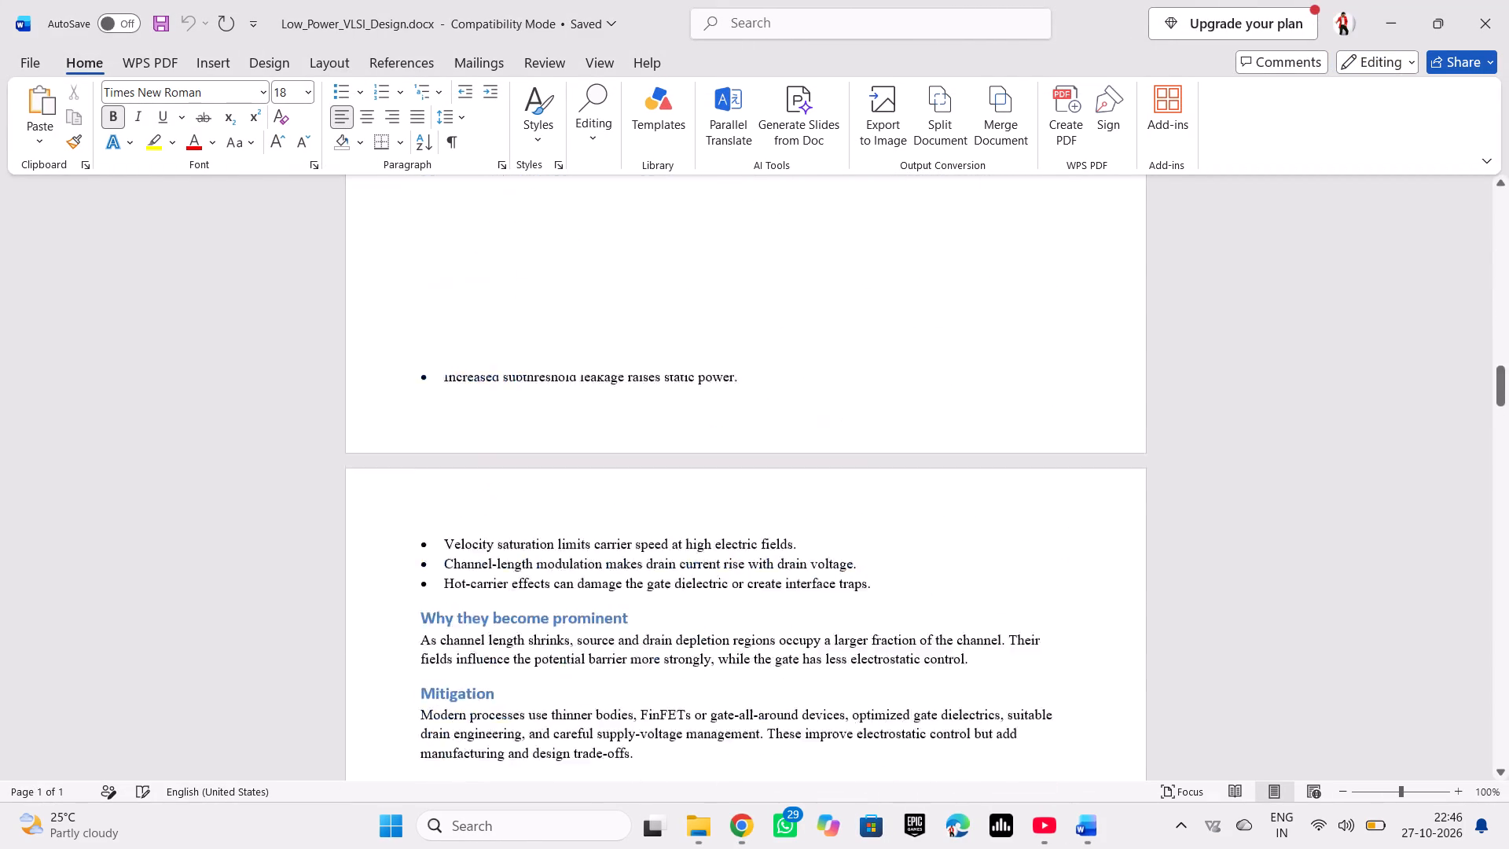
scroll(933, 283, "down", 20)
scroll(933, 283, "down", 6)
scroll(933, 283, "up", 3)
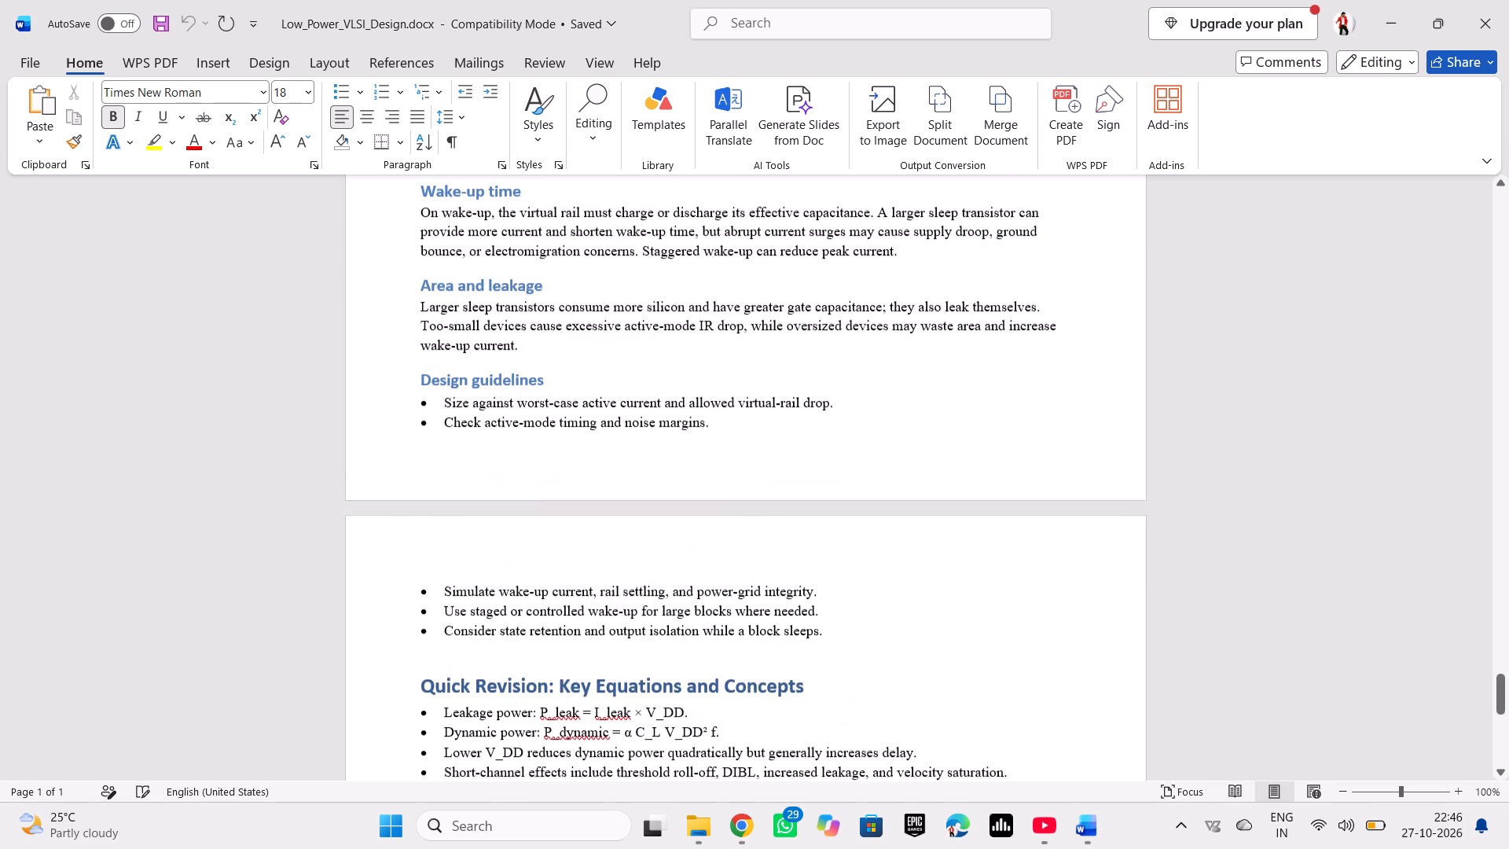
scroll(933, 283, "up", 3)
scroll(933, 283, "down", 1)
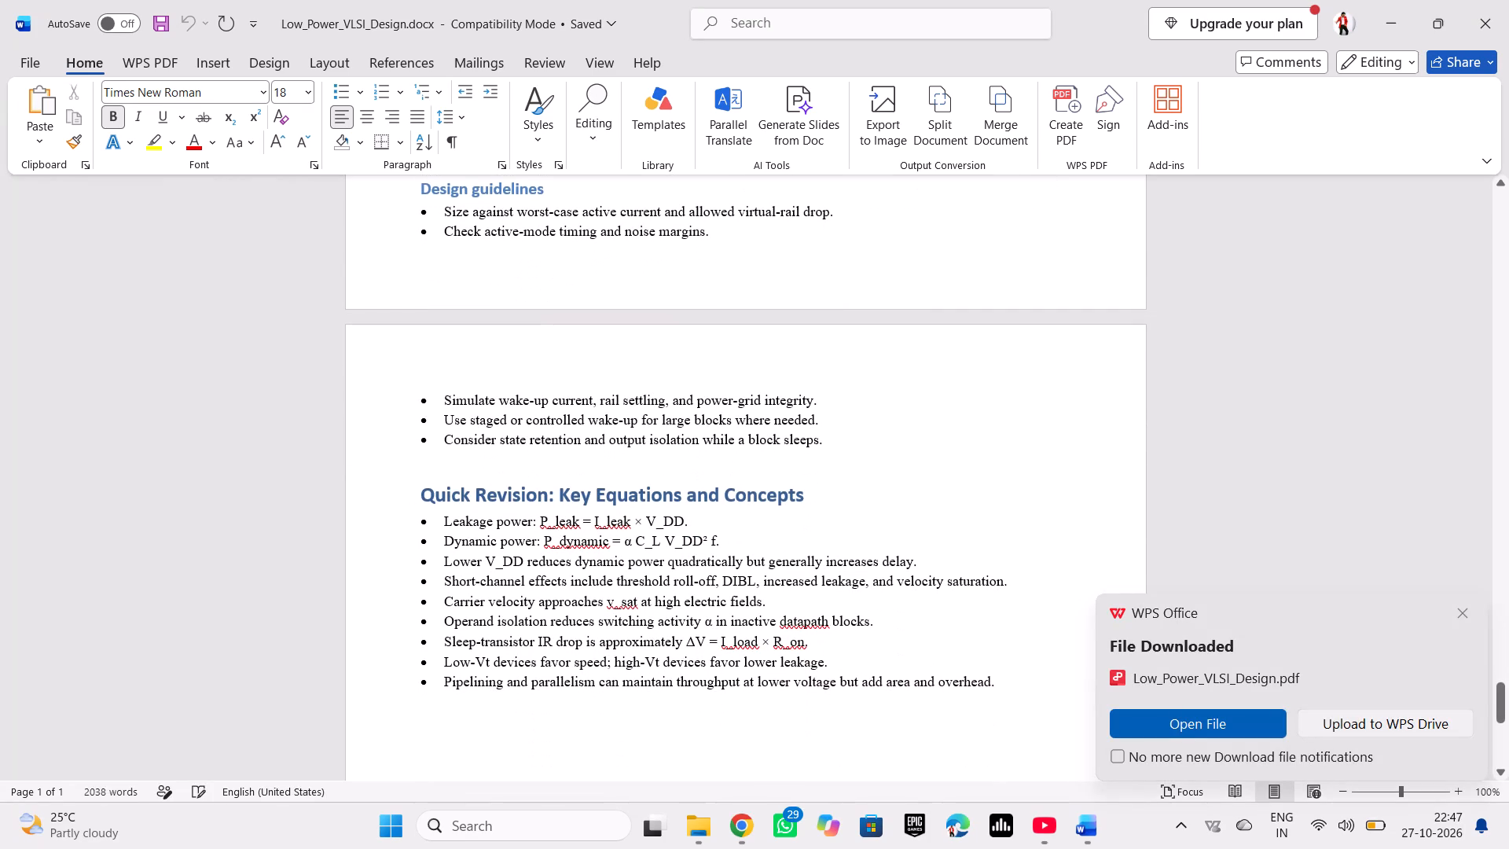
left_click_drag(1005, 686, 446, 500)
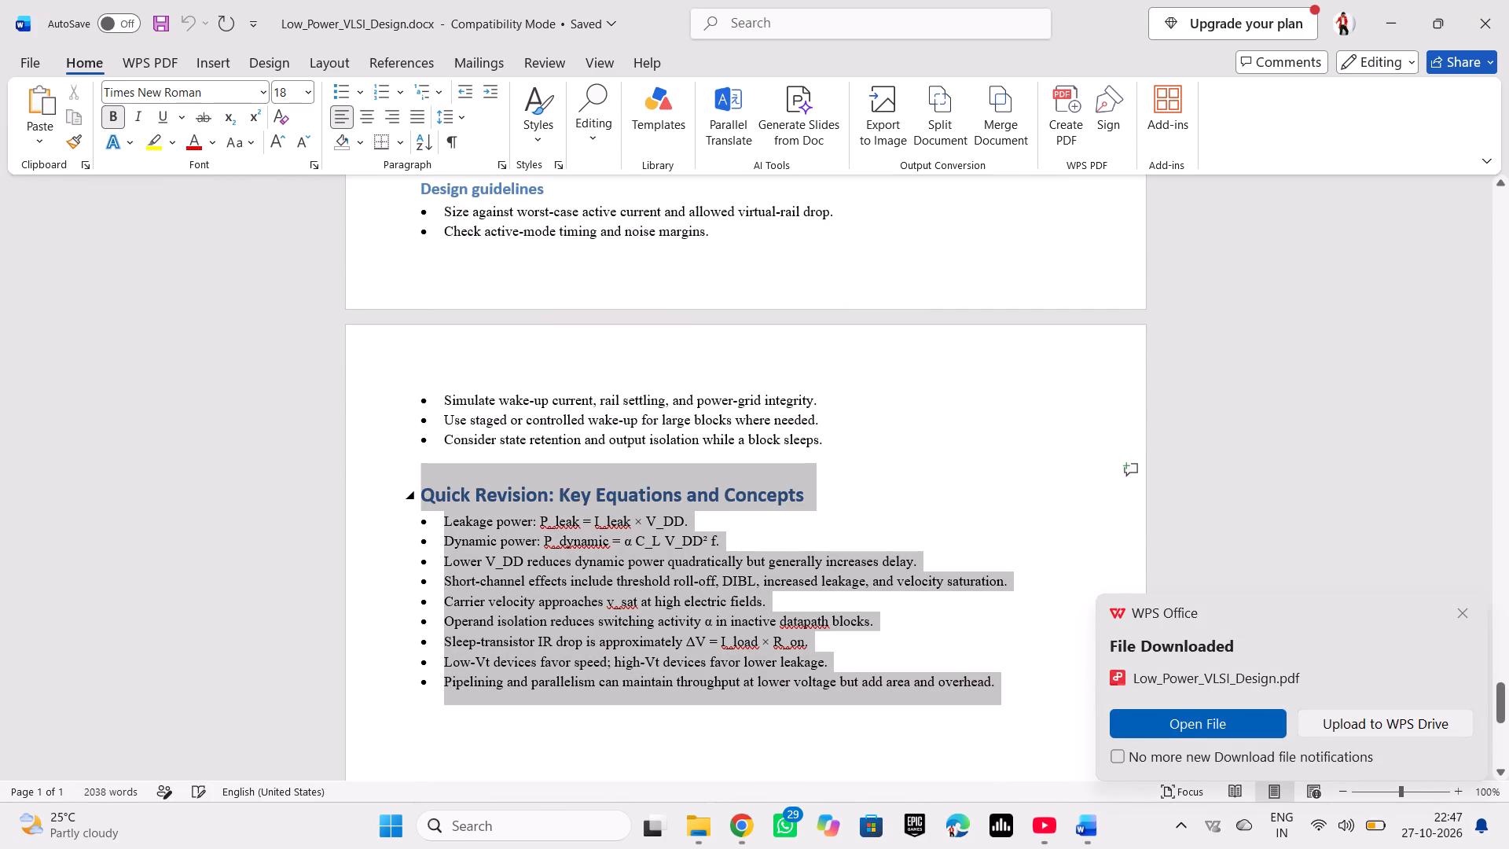
left_click_drag(446, 500, 448, 501)
key("BackSpace")
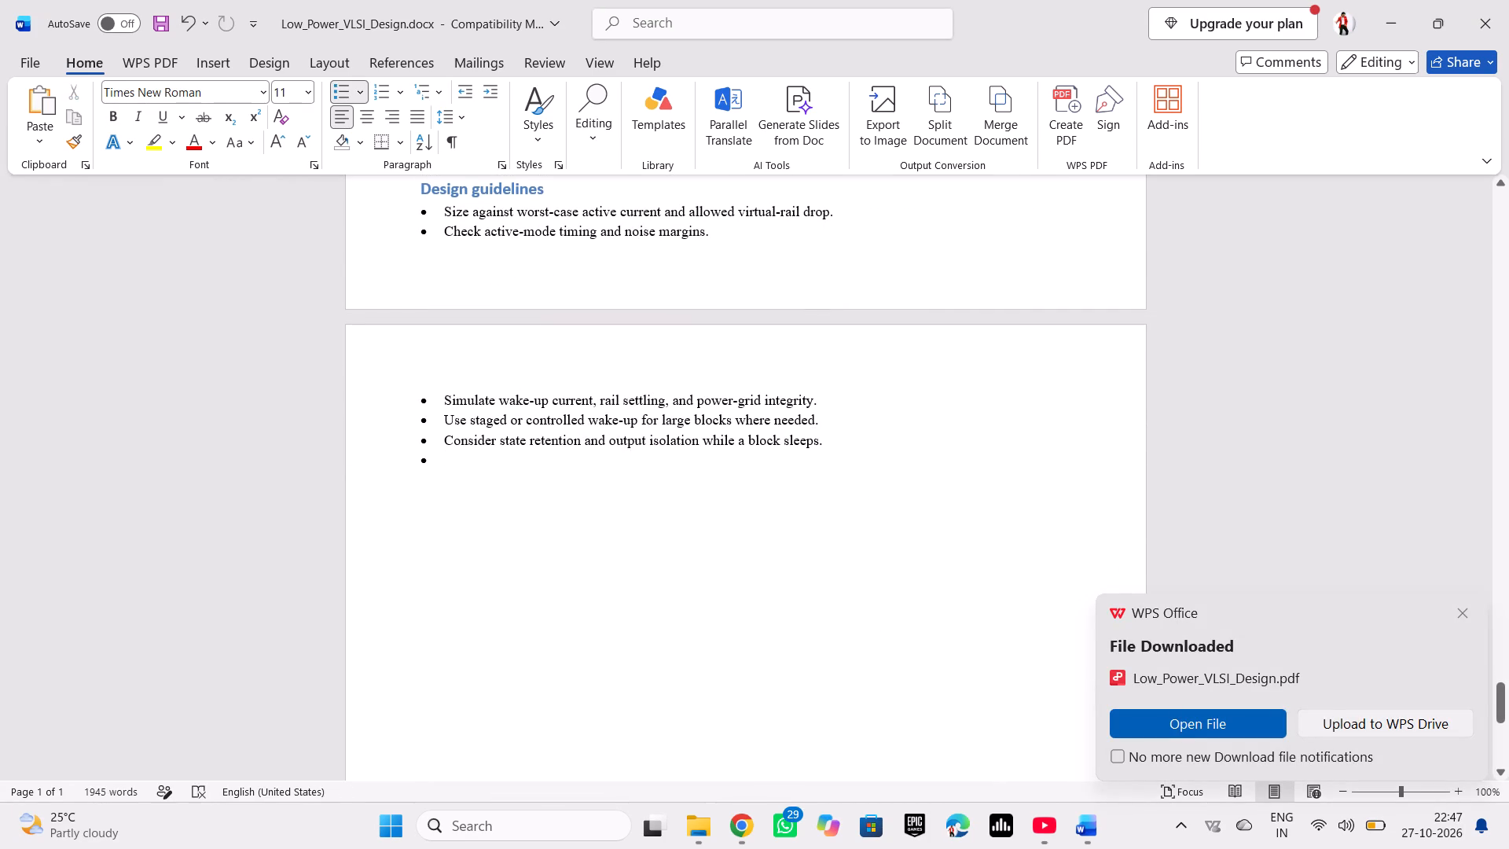
key("BackSpace")
key("BackSpace")
key("BackSpace")
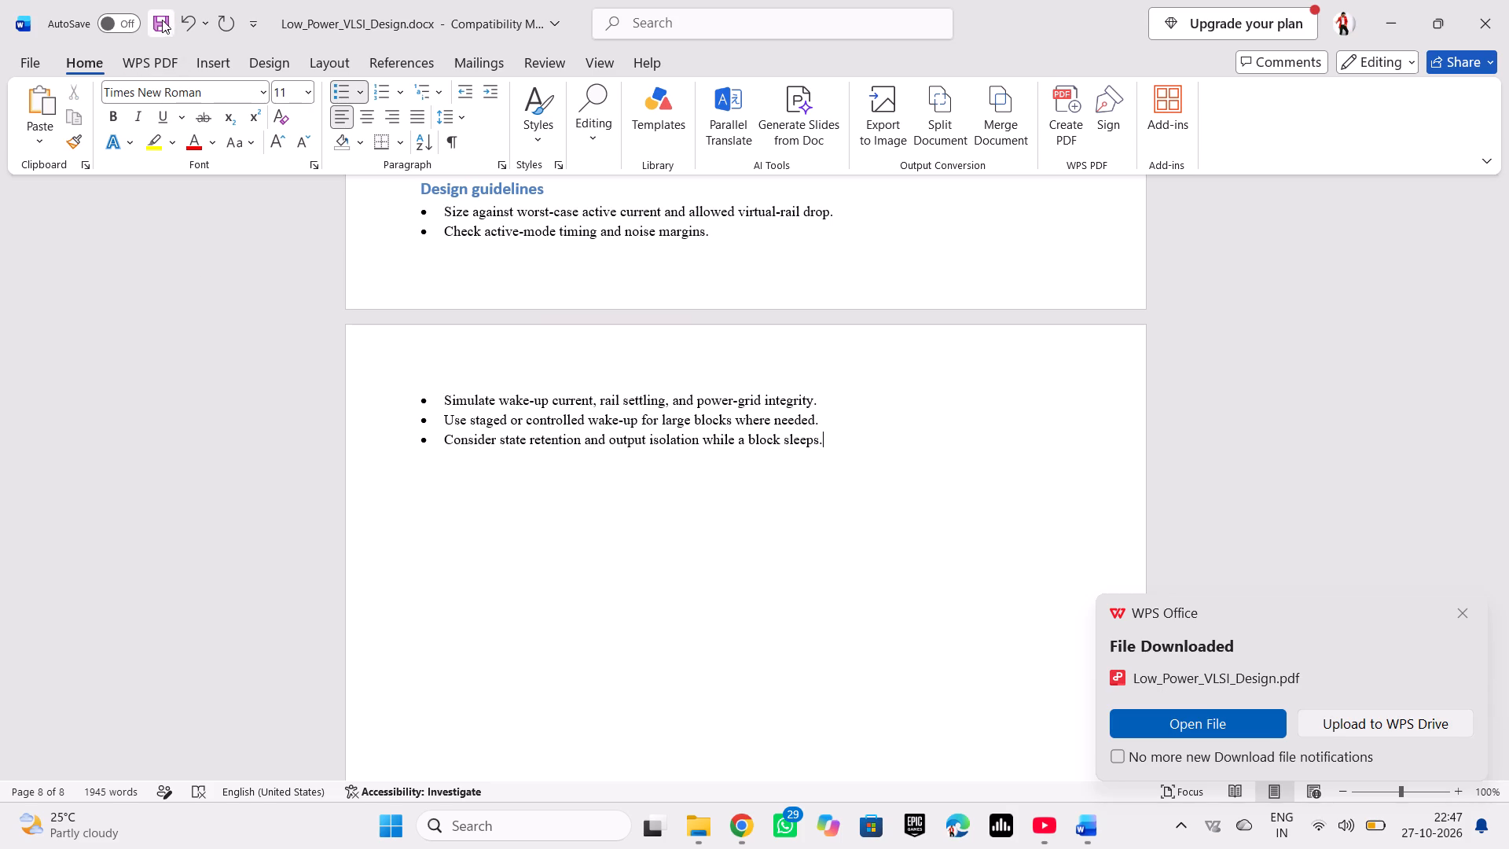
Justify all text from the topic 1 heading through the last bullet of the document.
left_click_drag(854, 447, 899, 72)
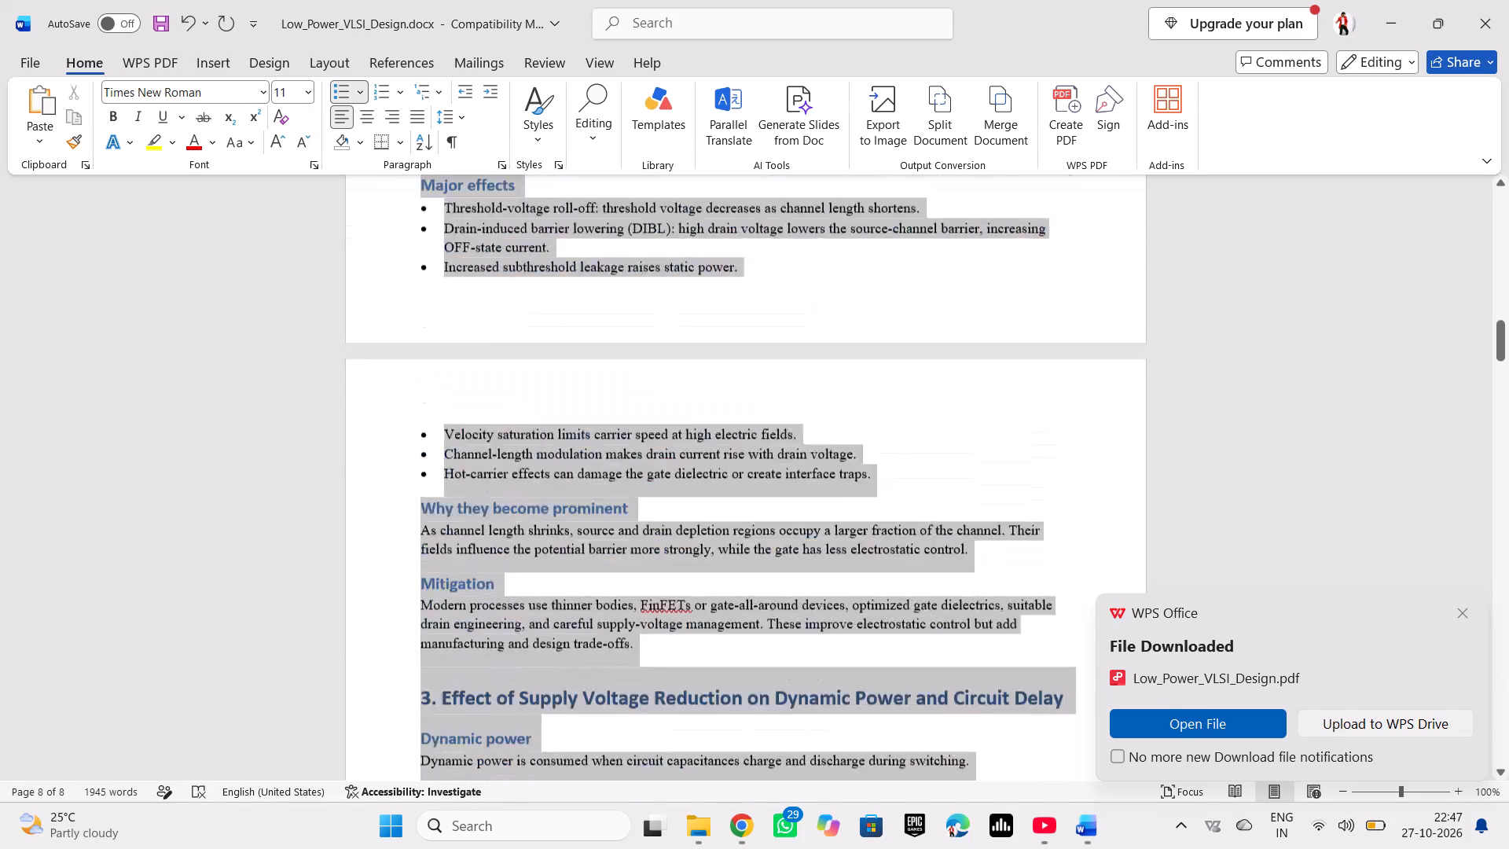
left_click_drag(899, 72, 195, 574)
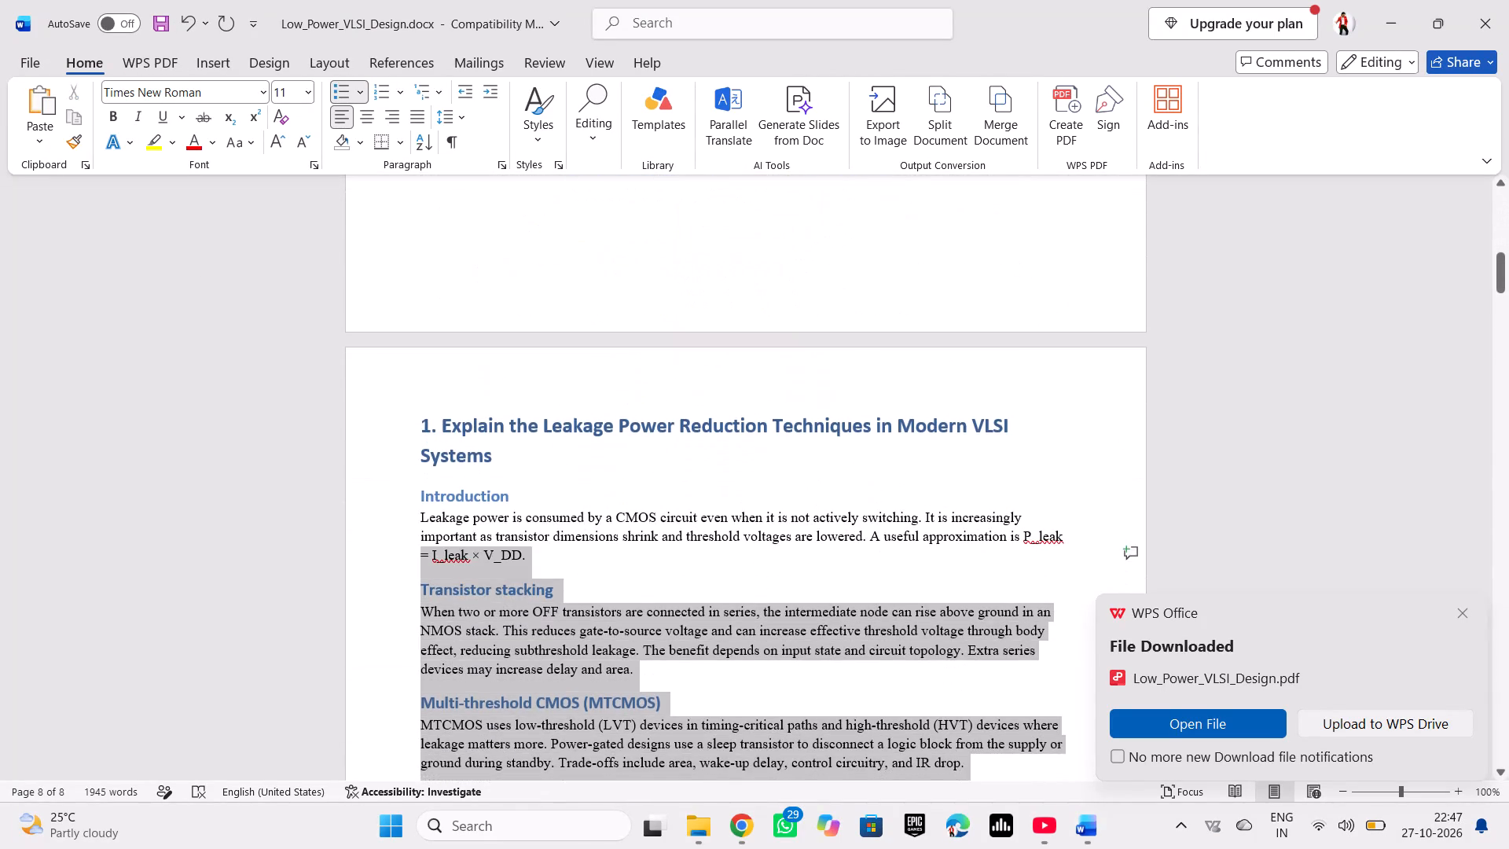
left_click_drag(195, 574, 107, 432)
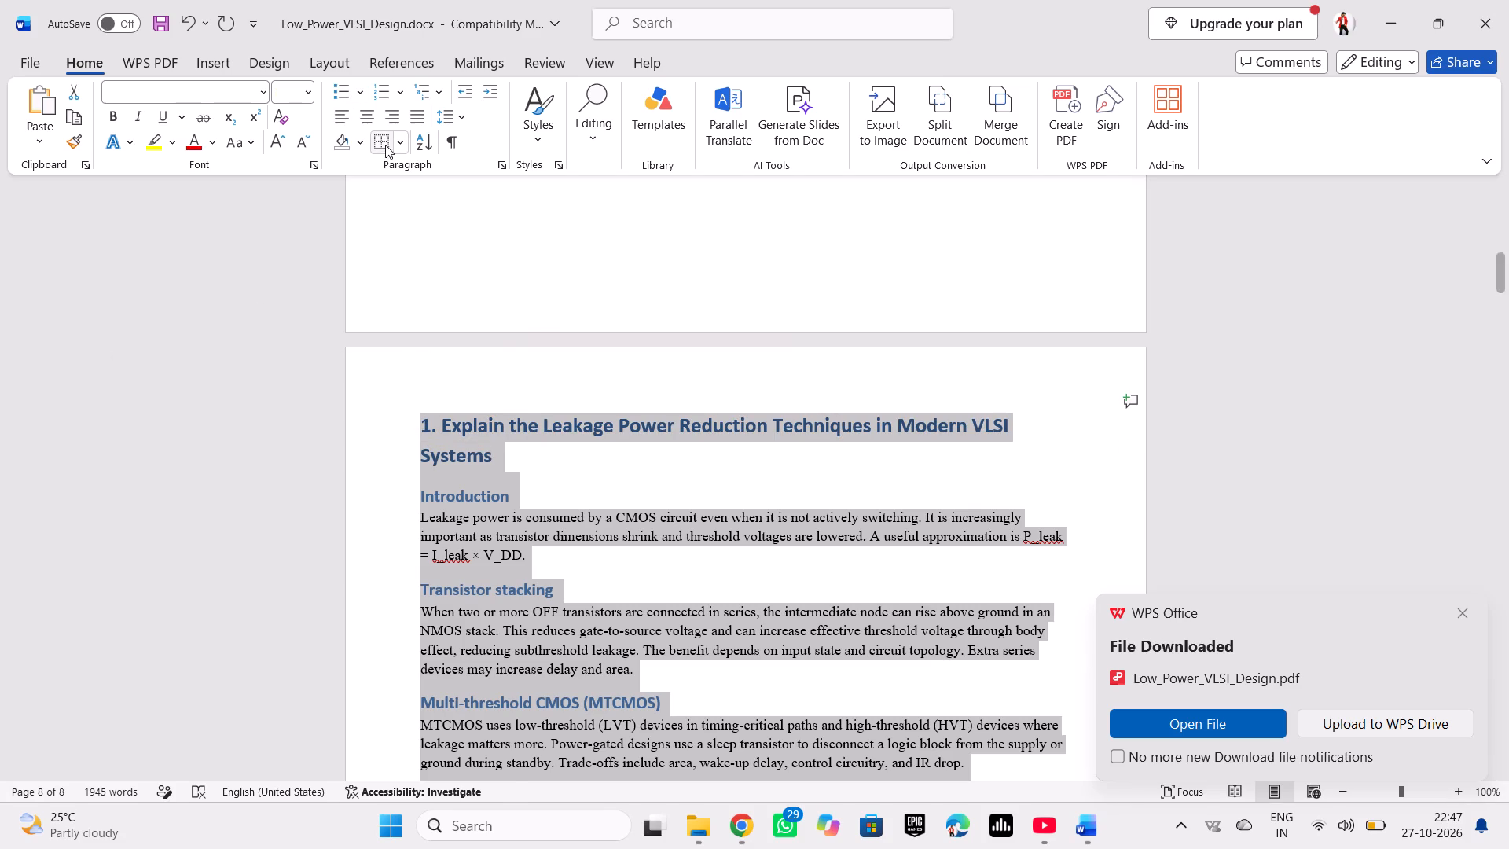
left_click(413, 119)
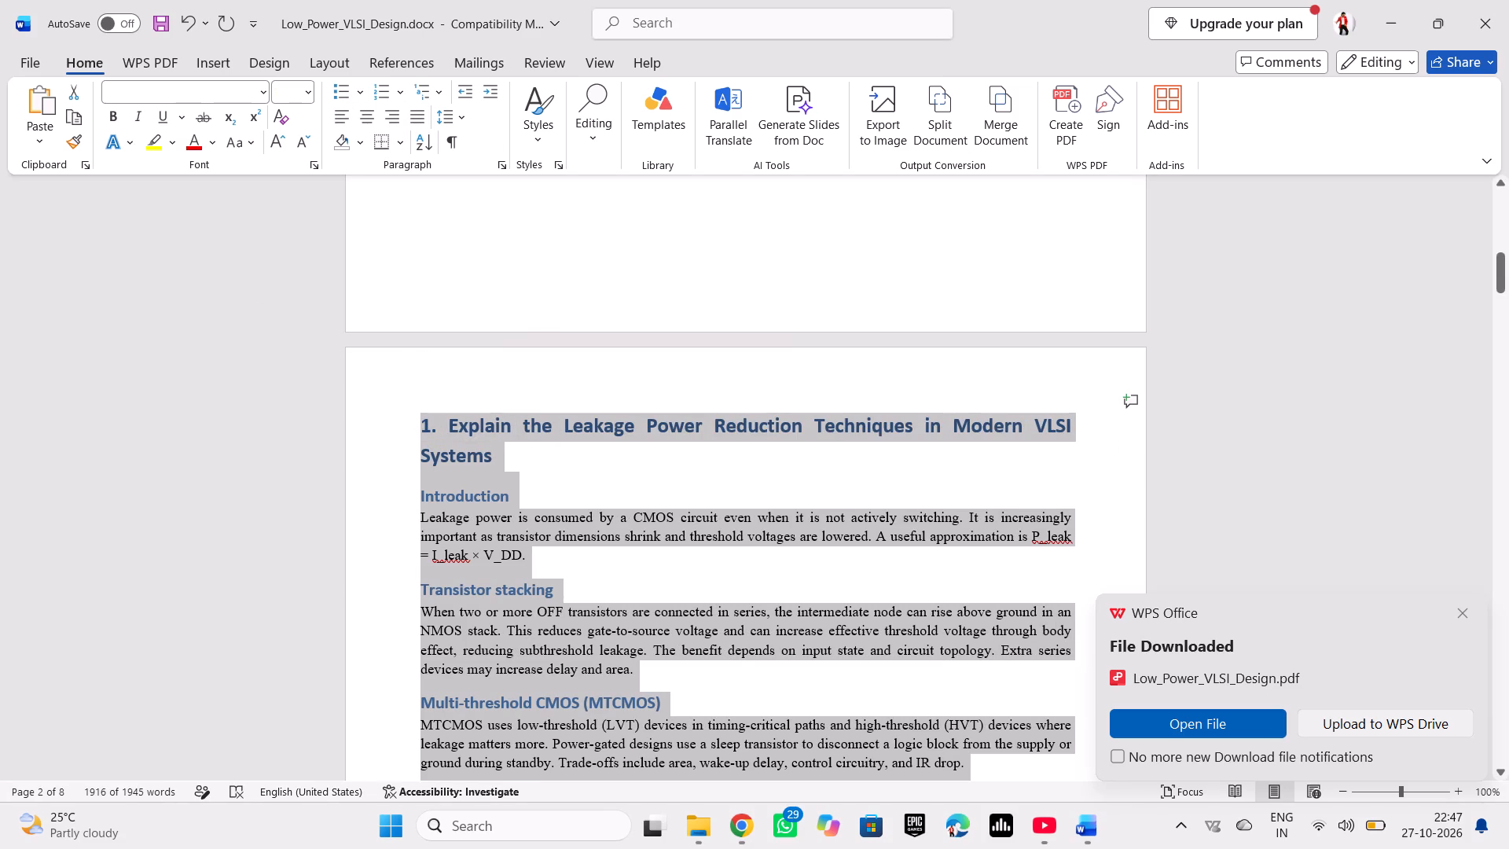
left_click(523, 264)
Review the layout of the justified text from topic 1 through the end of topic 10.
scroll(523, 264, "down", 1)
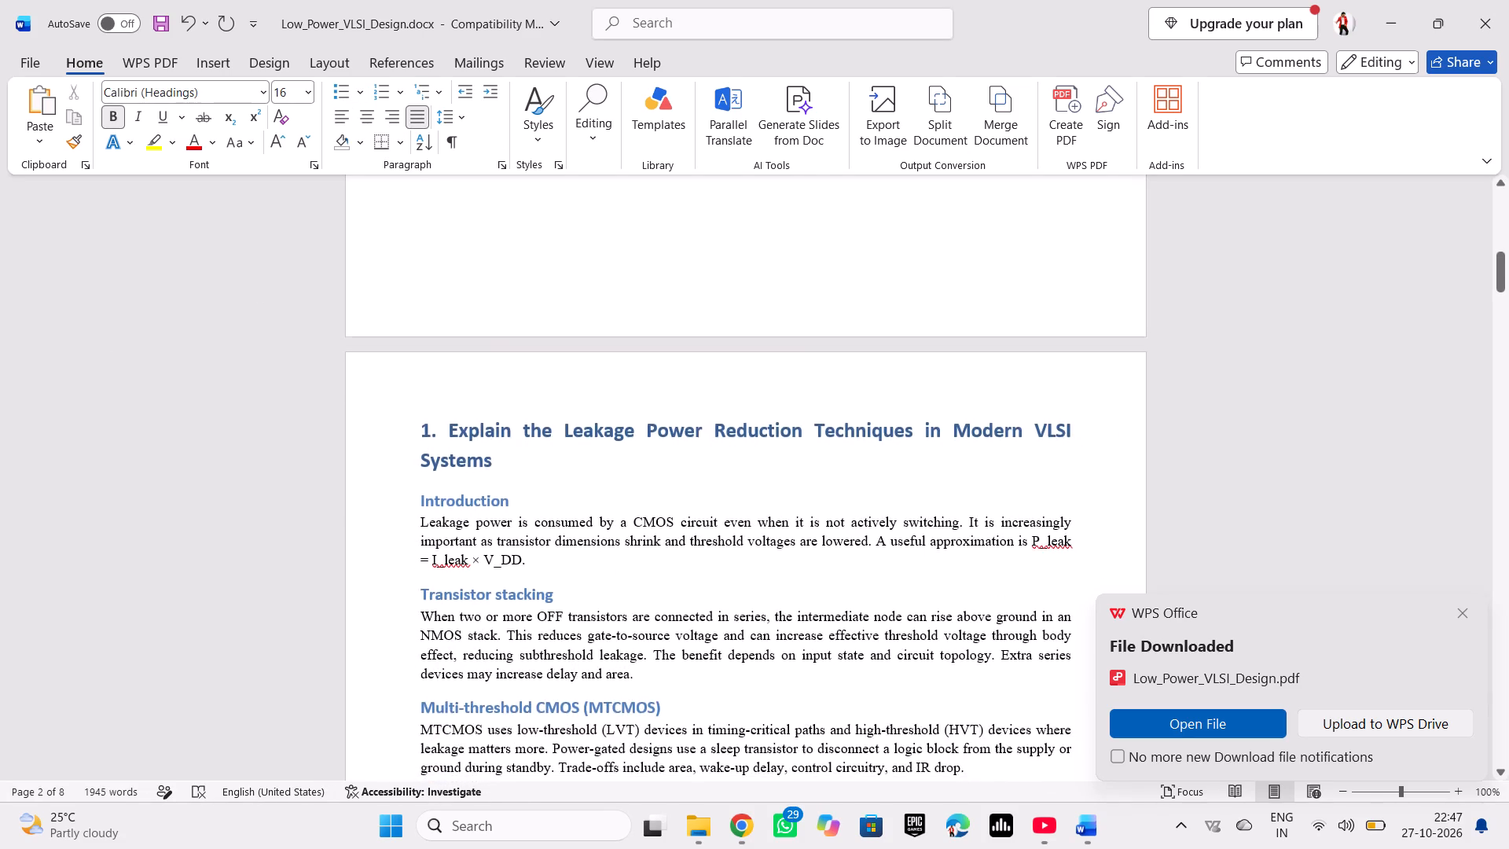
scroll(523, 264, "down", 2)
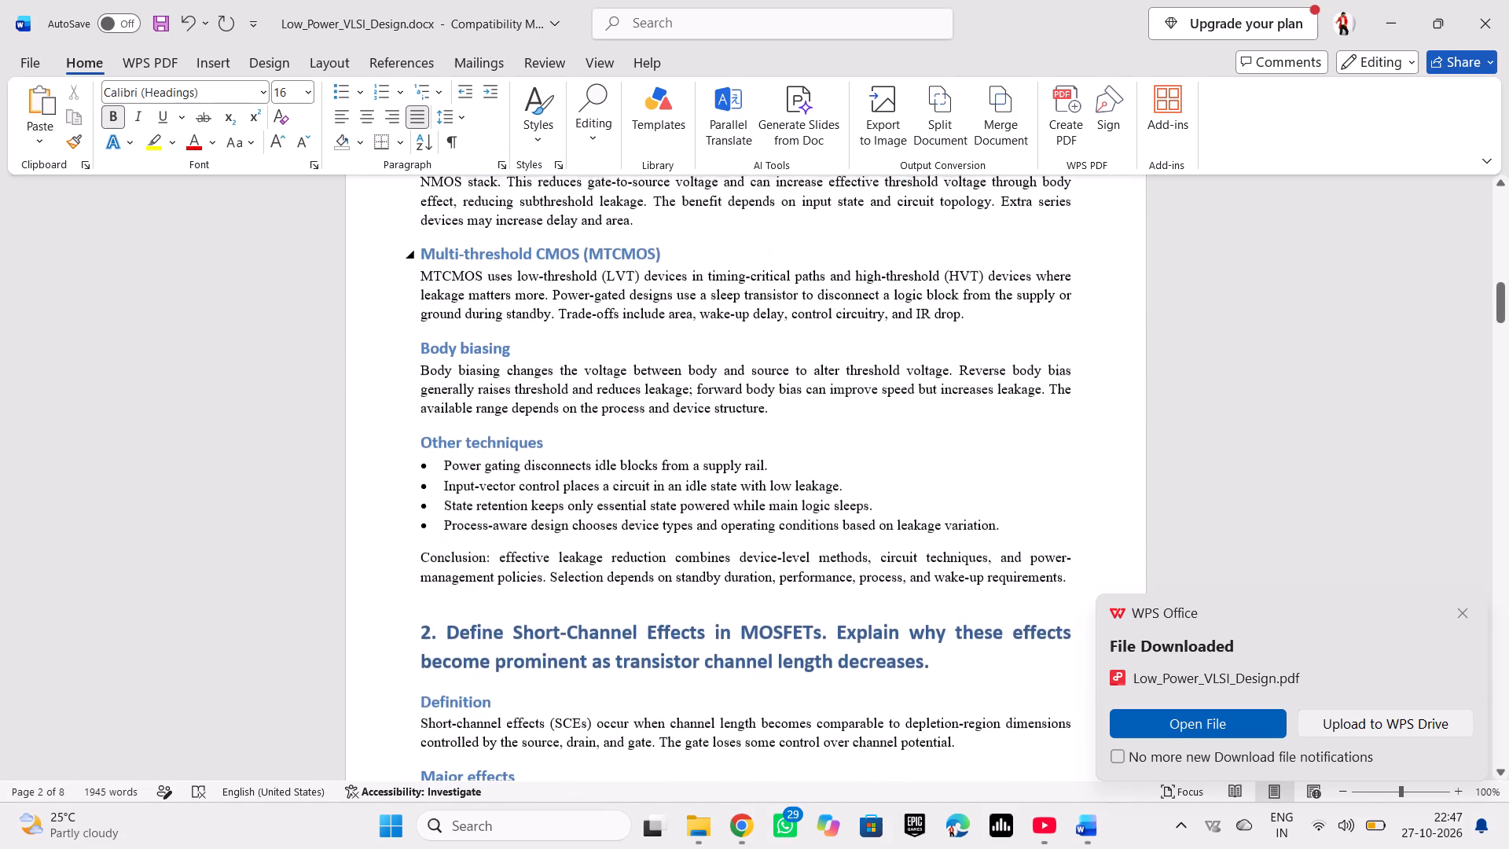
scroll(523, 264, "down", 3)
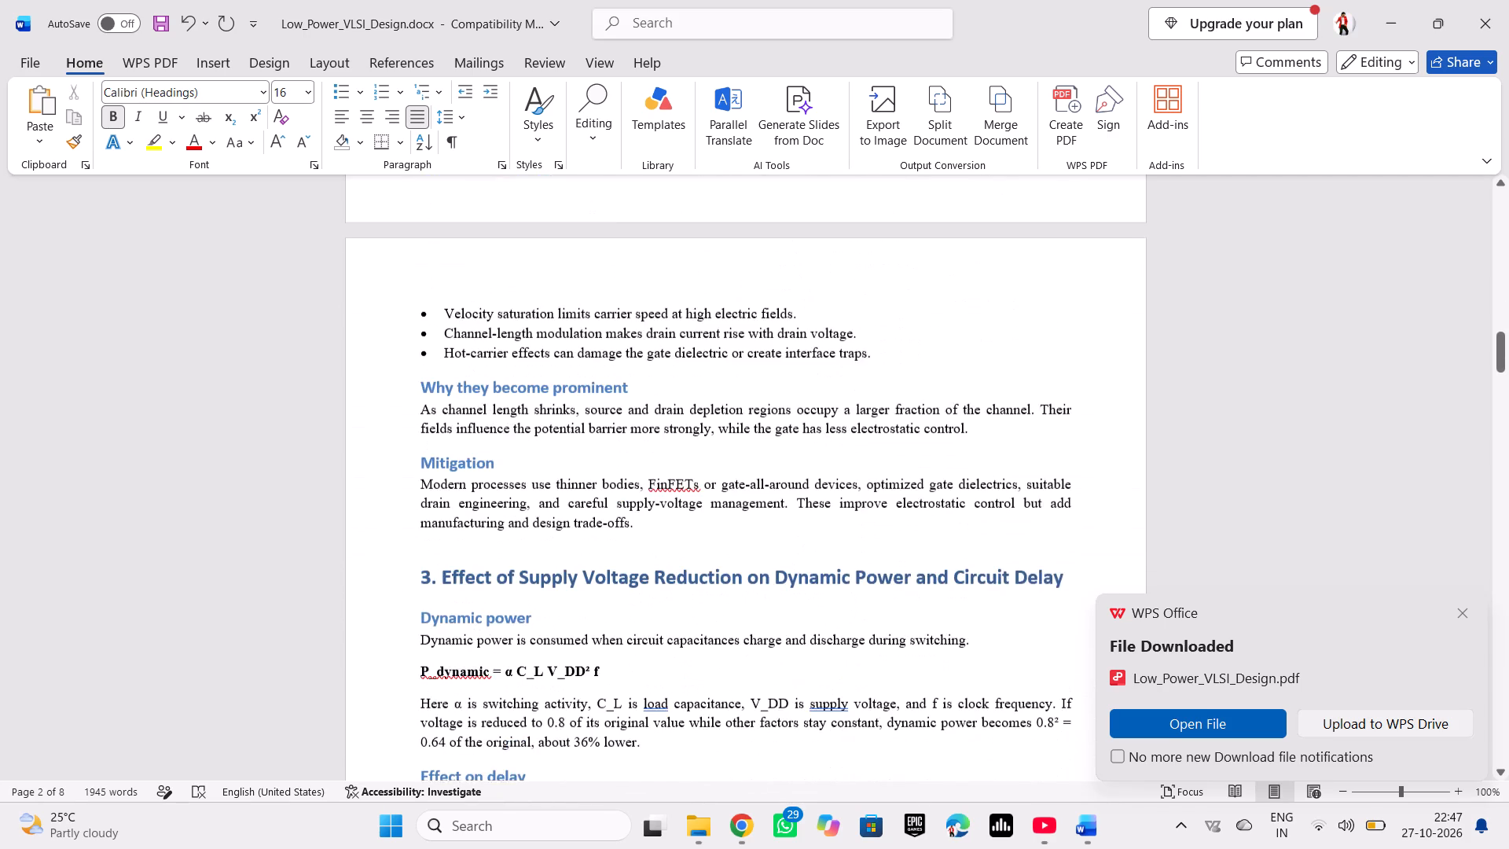
scroll(523, 264, "down", 2)
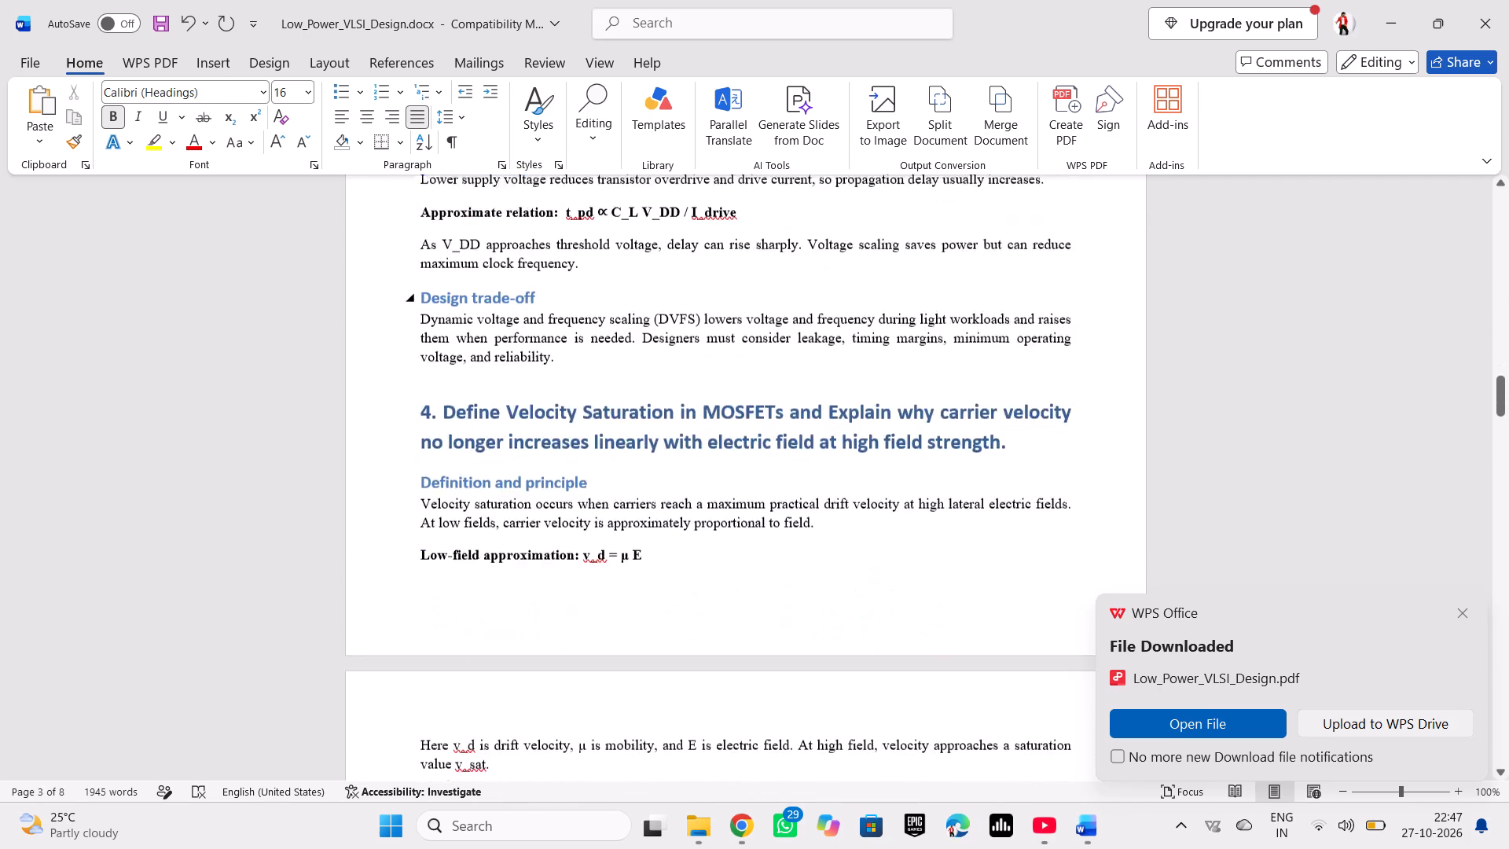
scroll(523, 264, "down", 4)
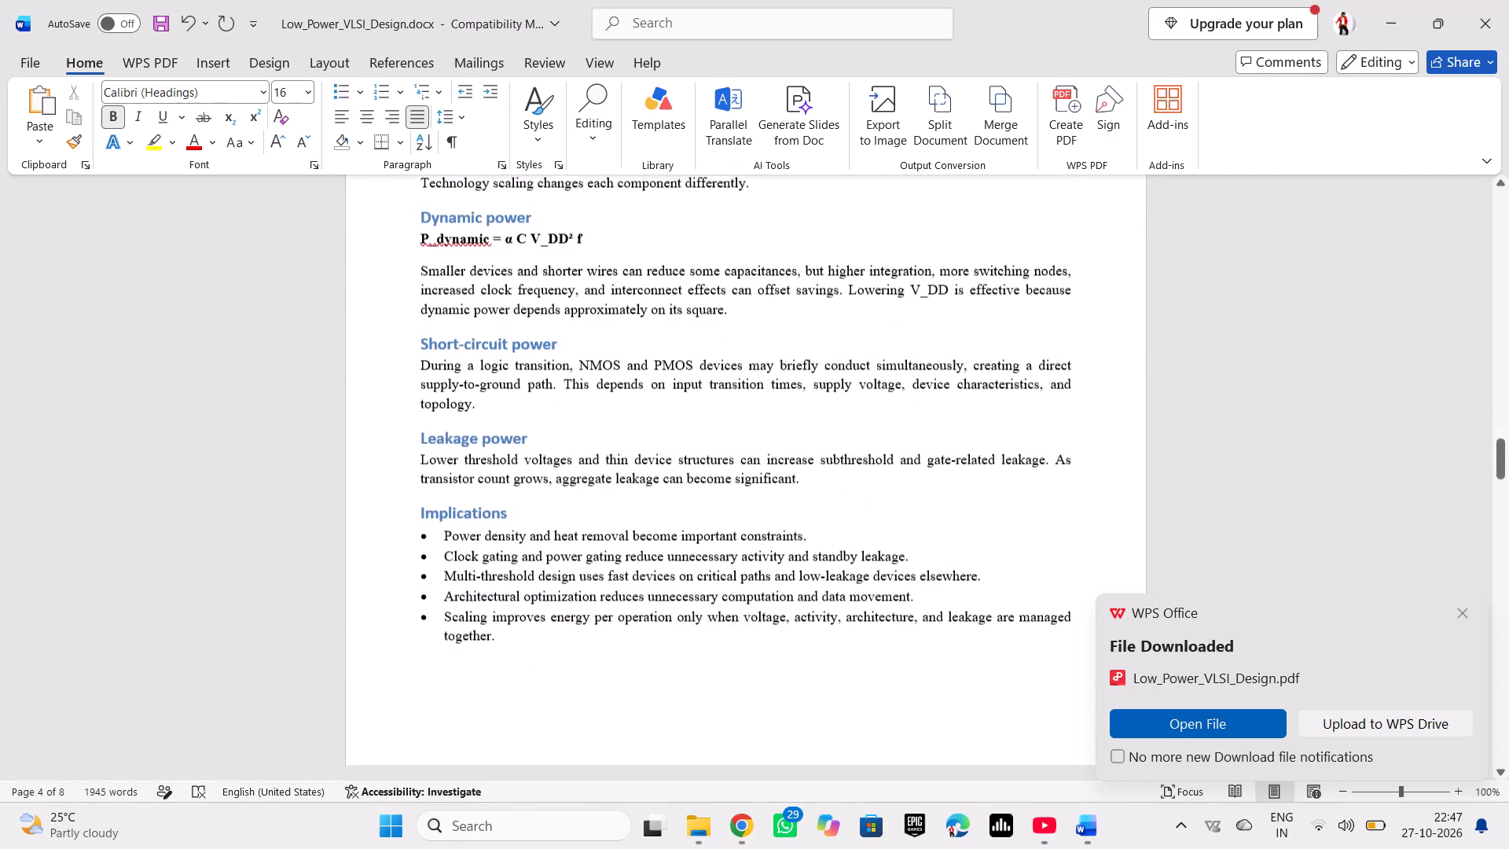
scroll(523, 264, "down", 2)
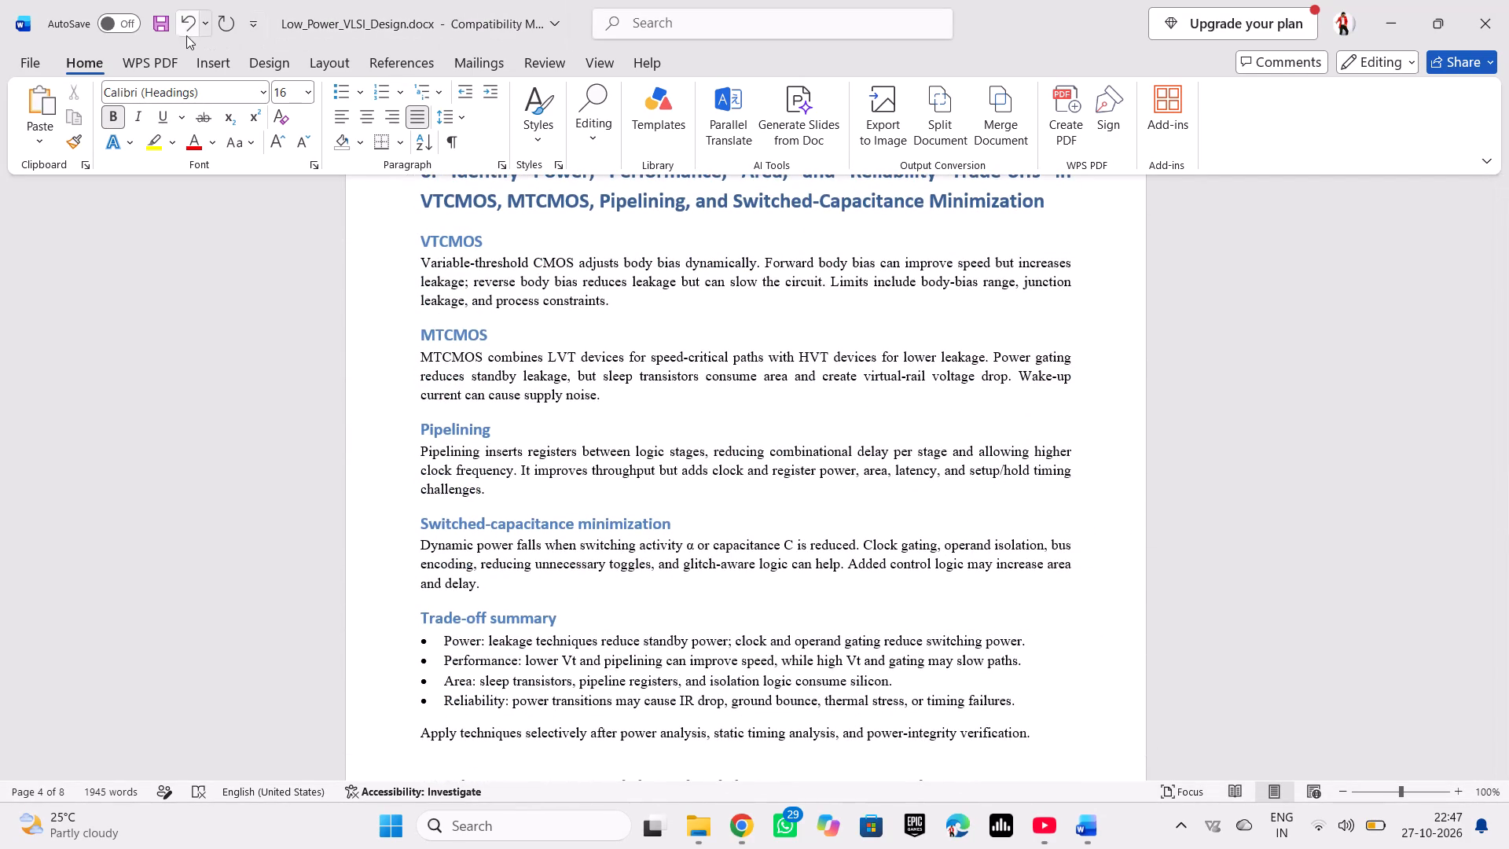
scroll(376, 272, "down", 2)
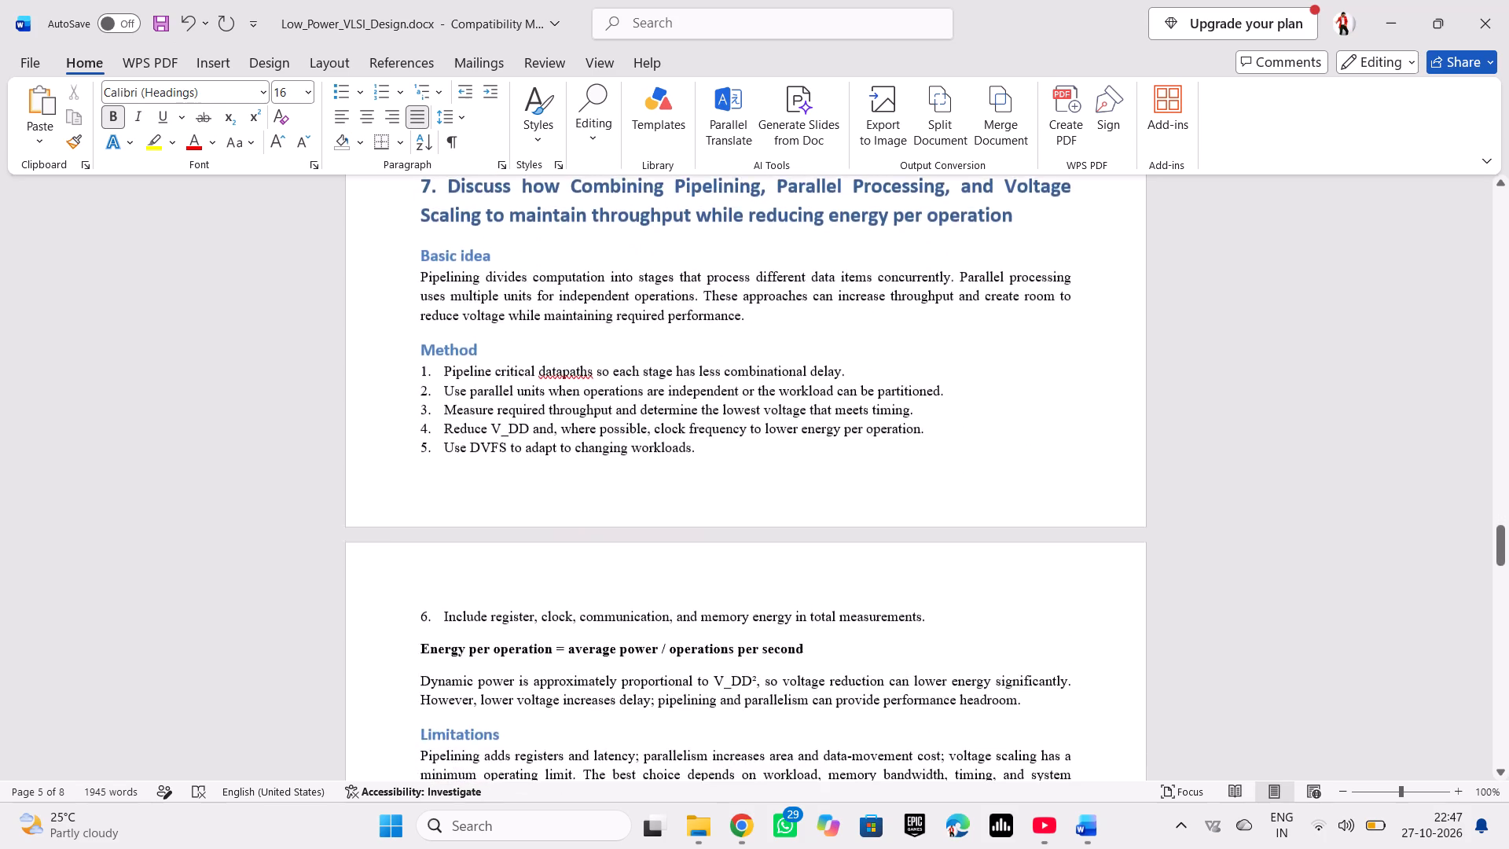
scroll(376, 272, "down", 3)
scroll(376, 272, "right", 2)
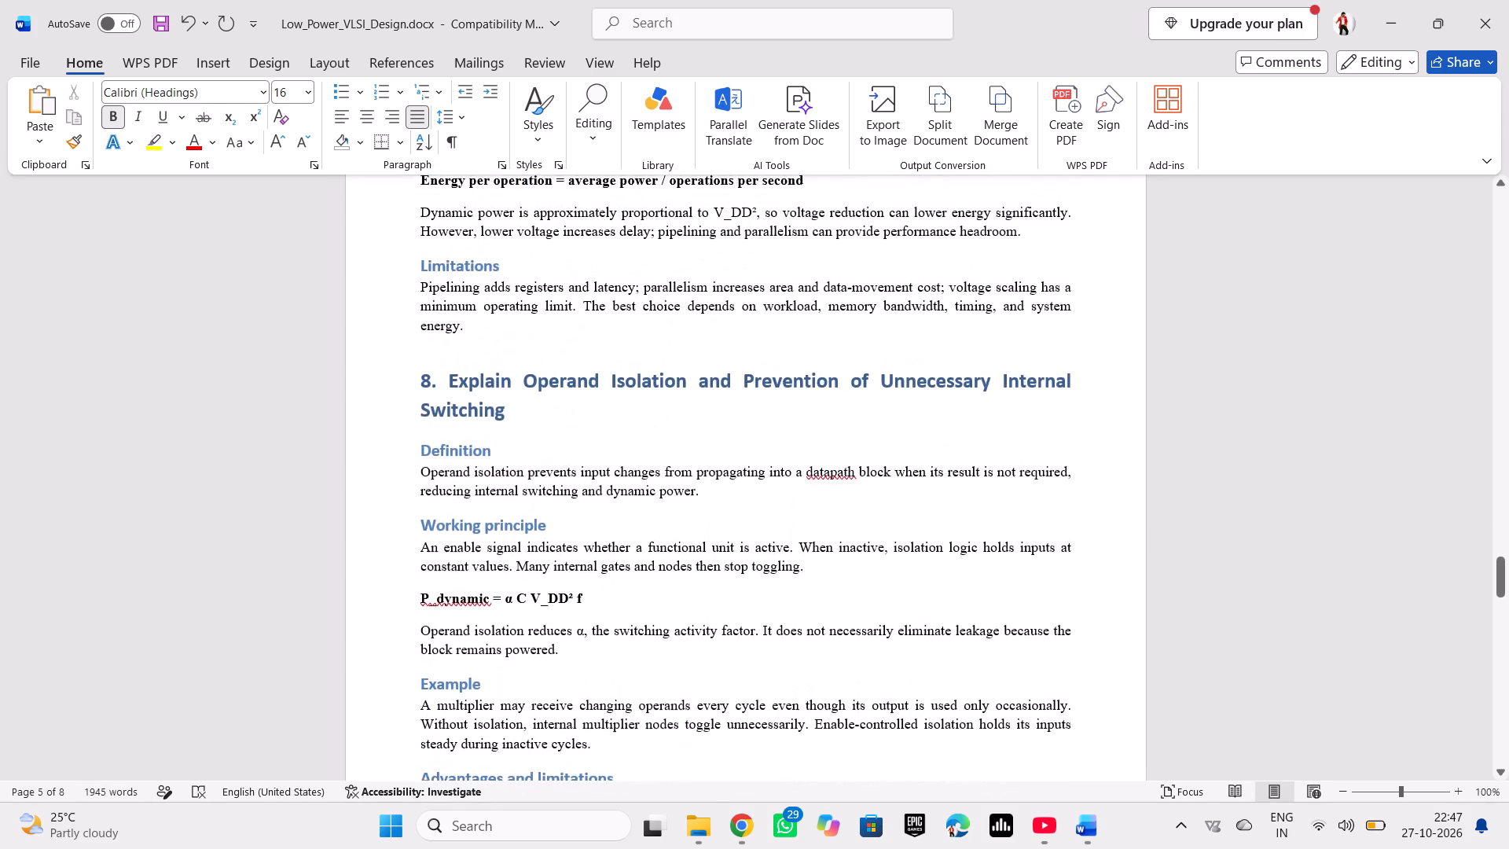
scroll(376, 272, "right", 1)
scroll(376, 272, "down", 2)
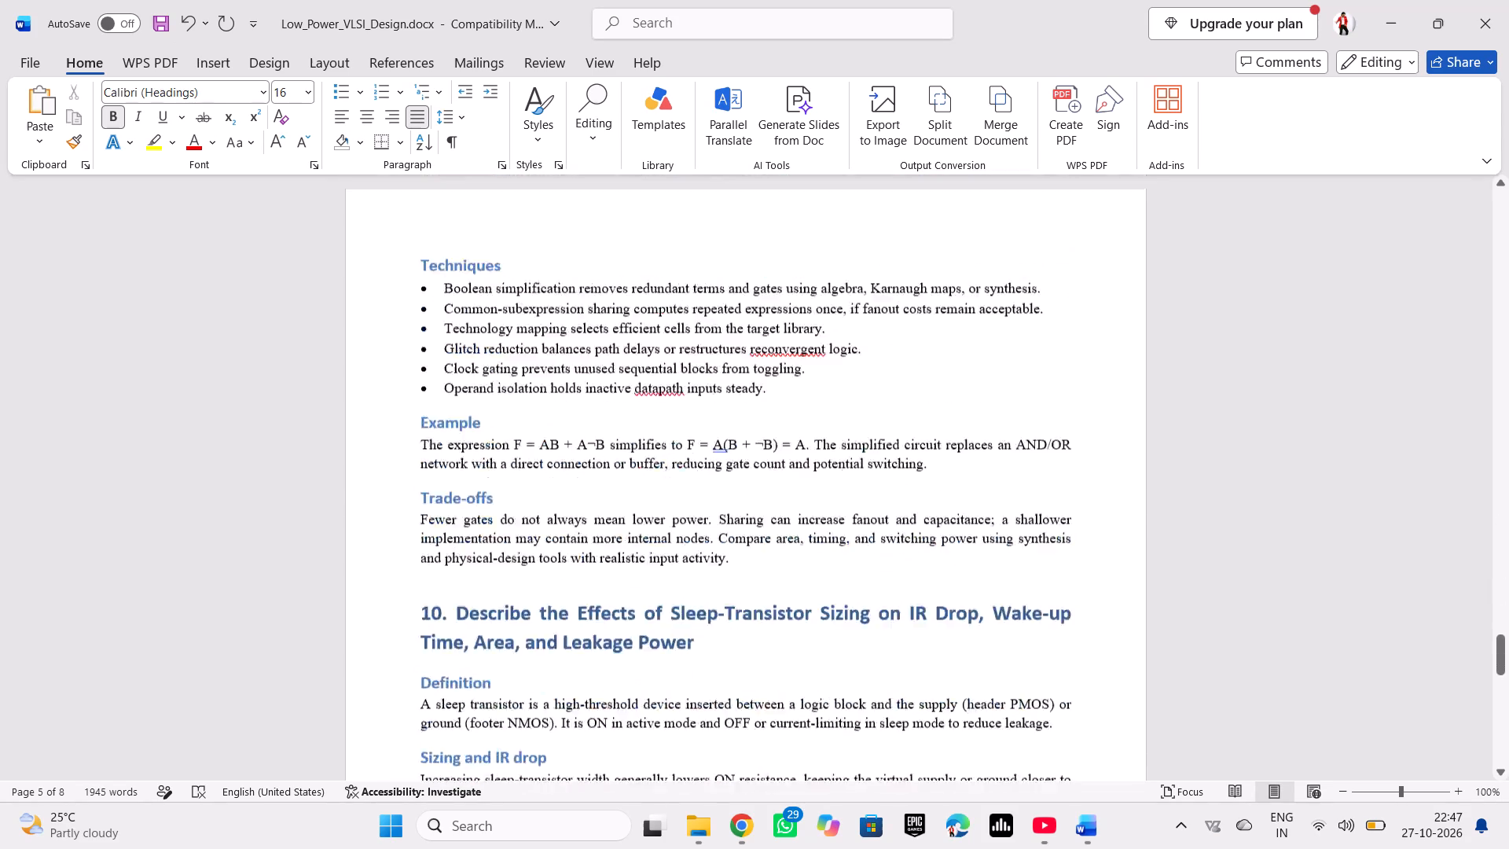
scroll(376, 272, "down", 4)
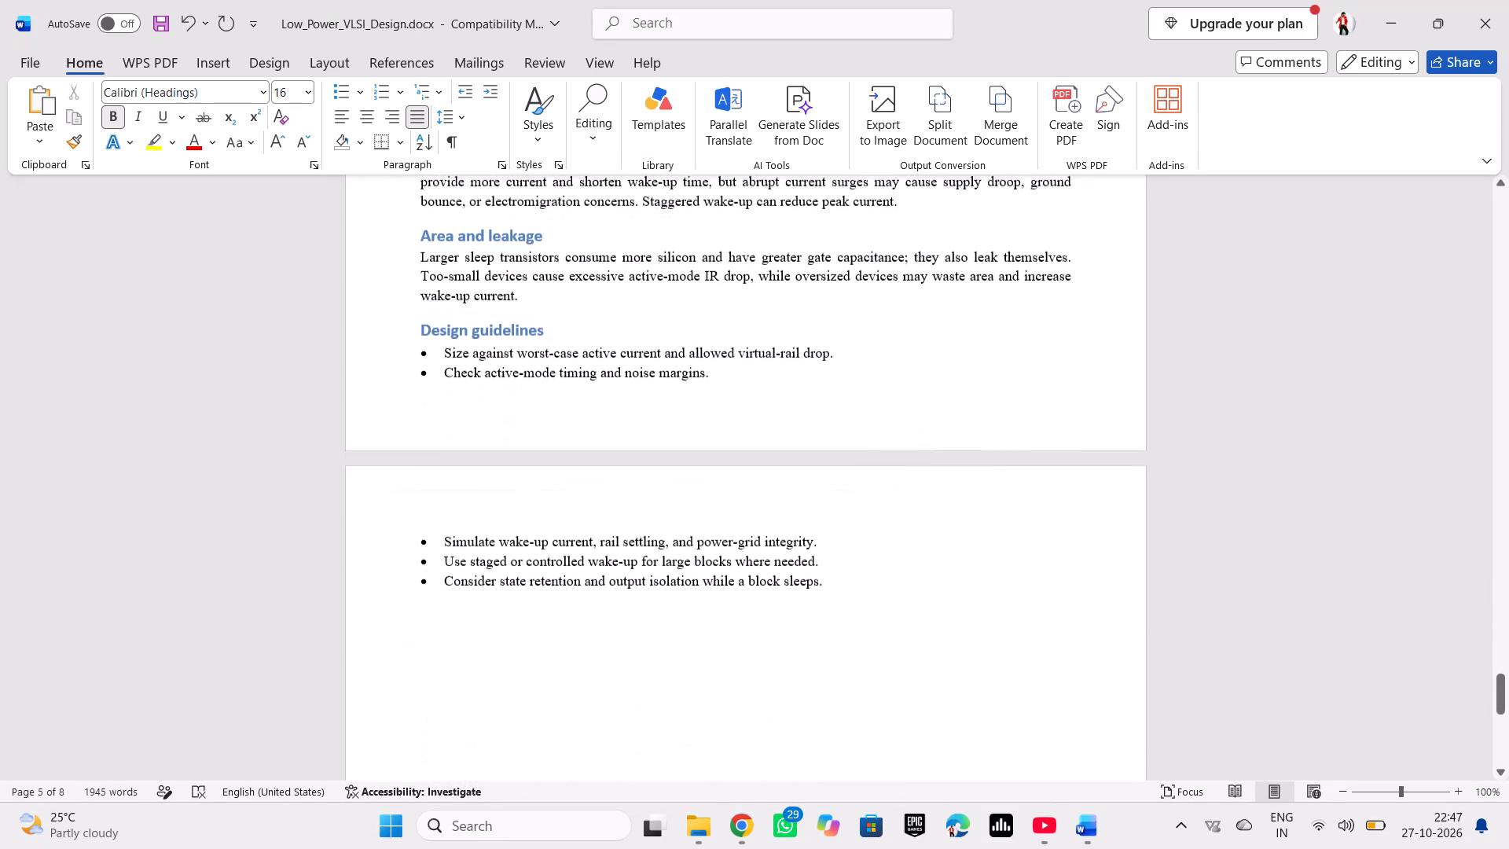
Save the Low_Power_VLSI_Design.docx document and close Word.
left_click(154, 19)
left_click(1508, 0)
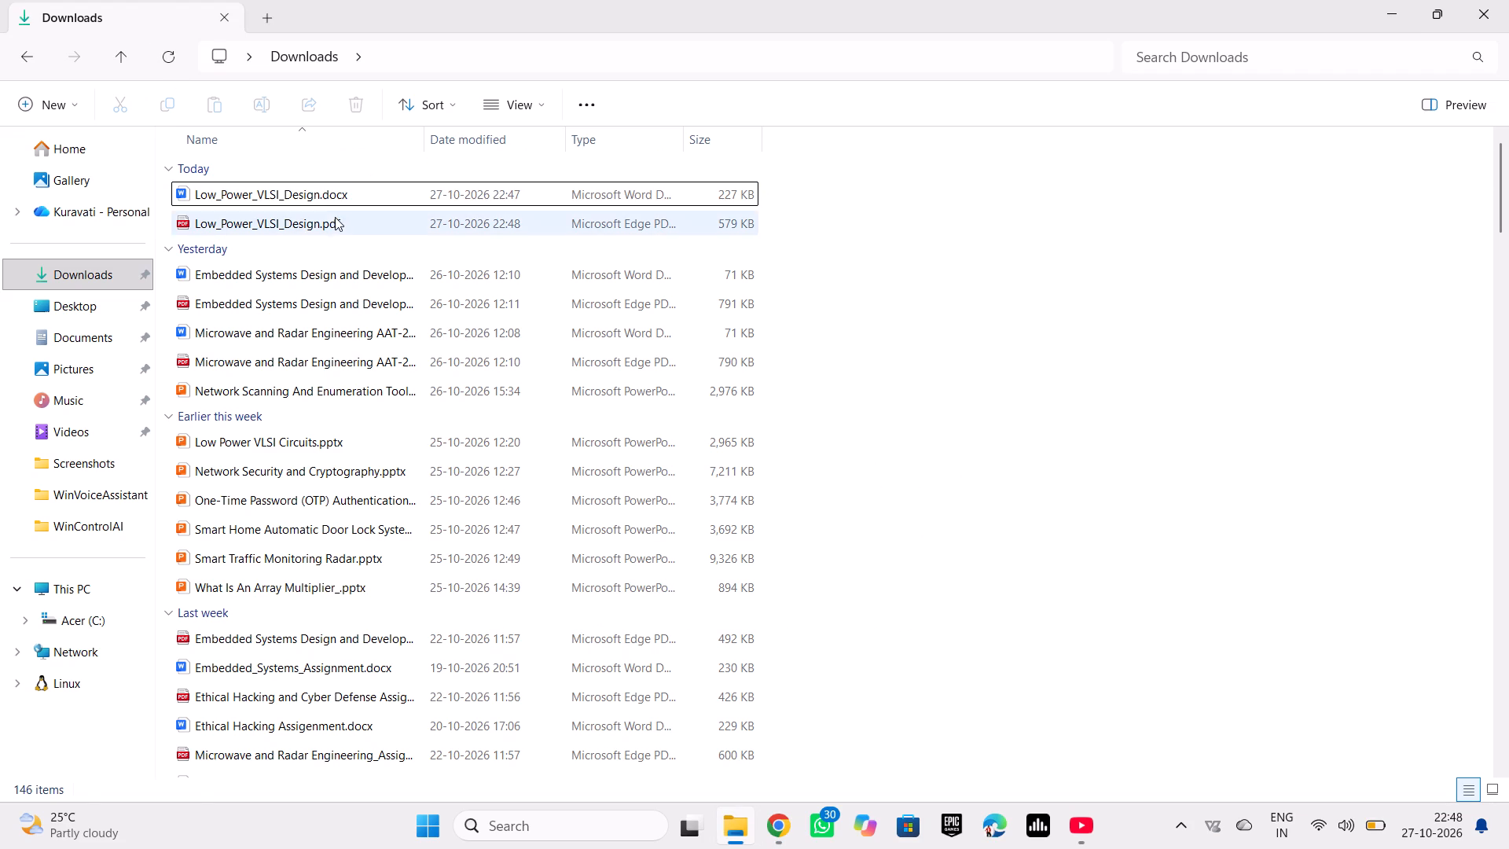
double_click(332, 218)
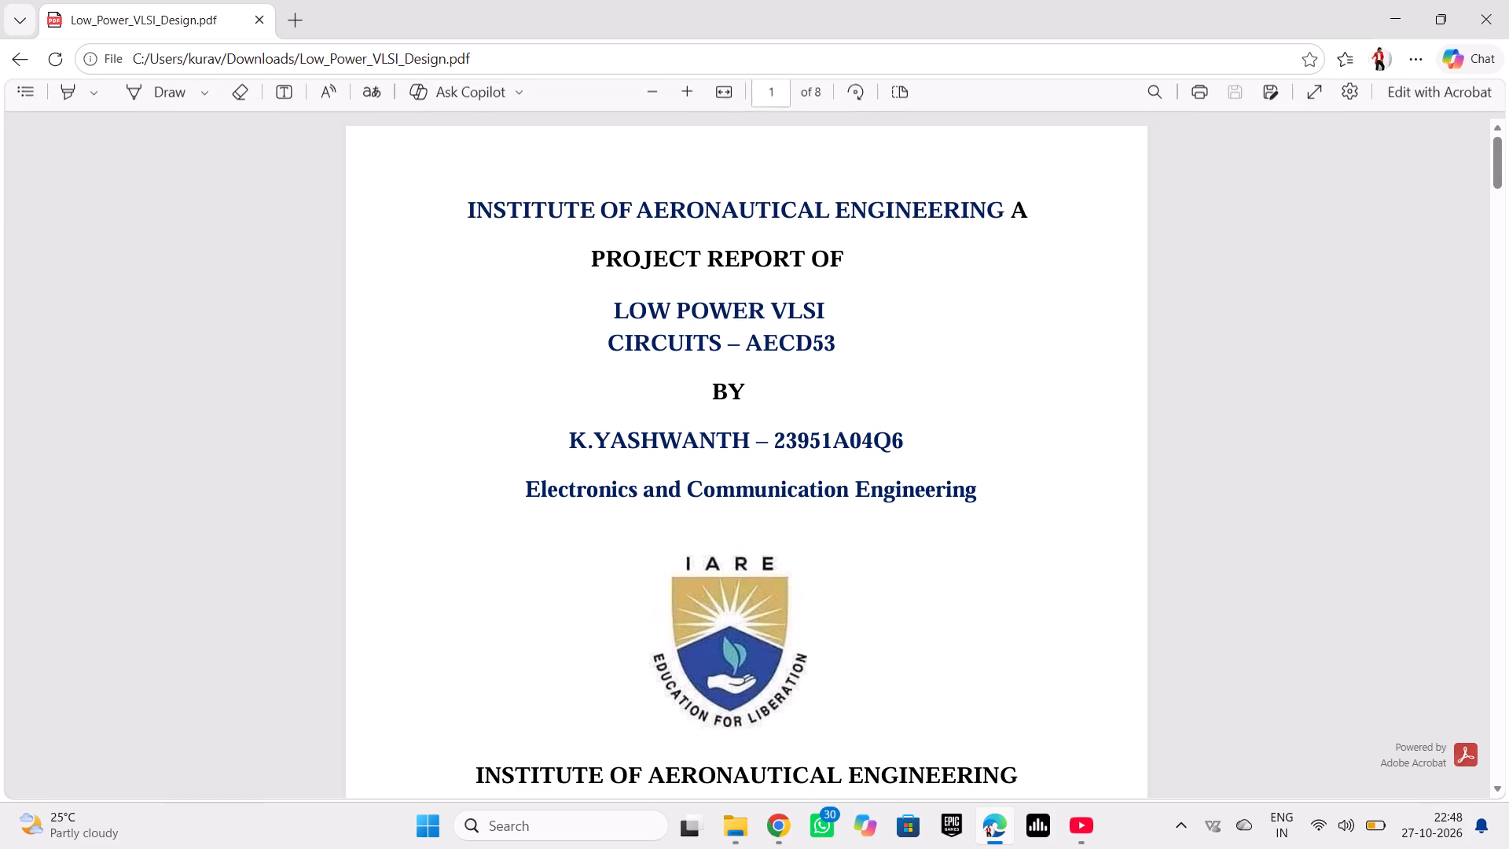
scroll(761, 429, "down", 2)
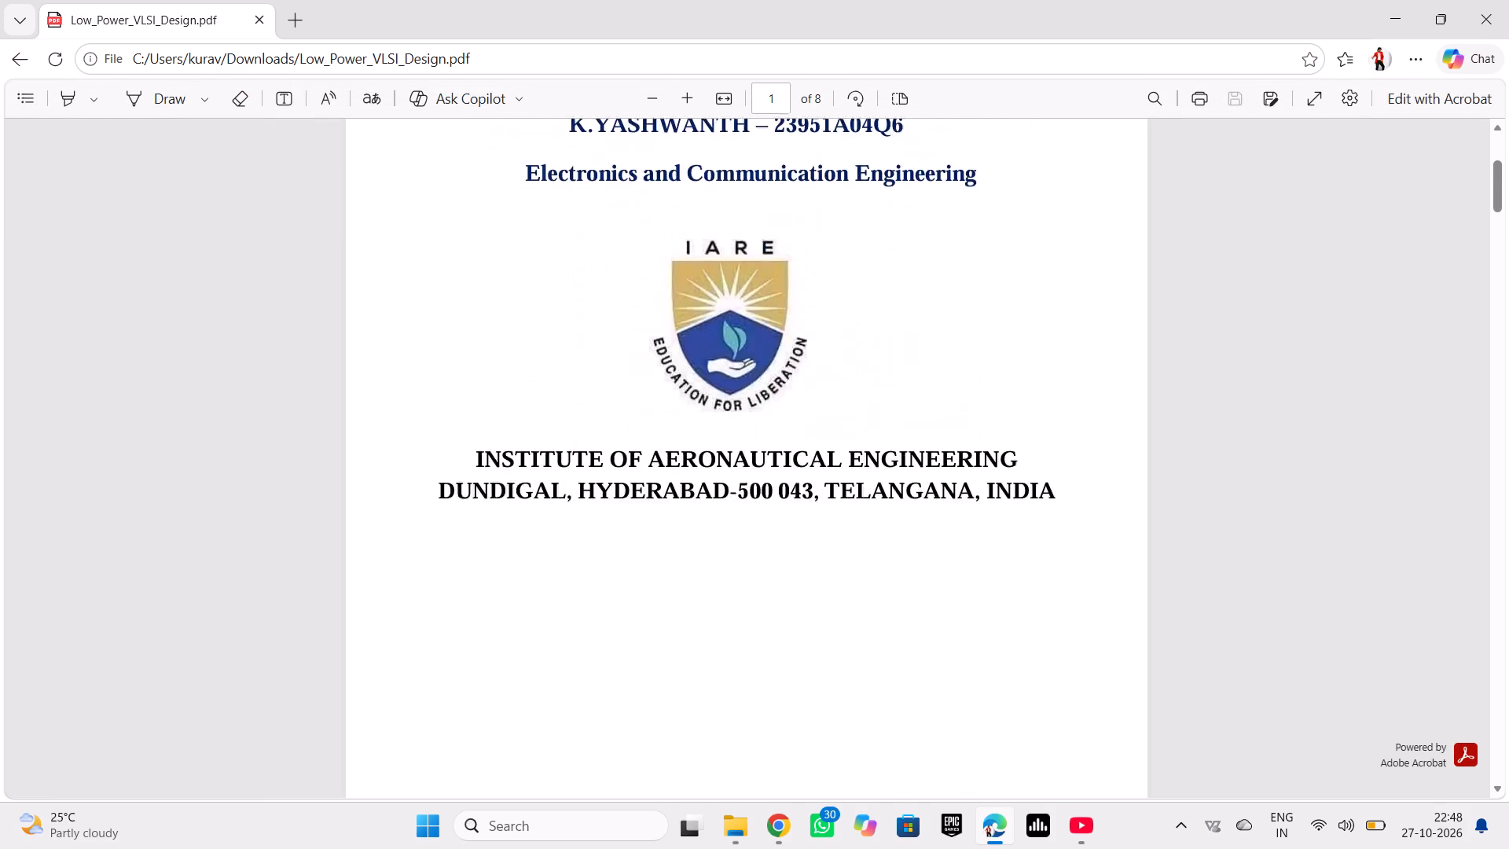
scroll(761, 429, "down", 4)
scroll(761, 429, "up", 2)
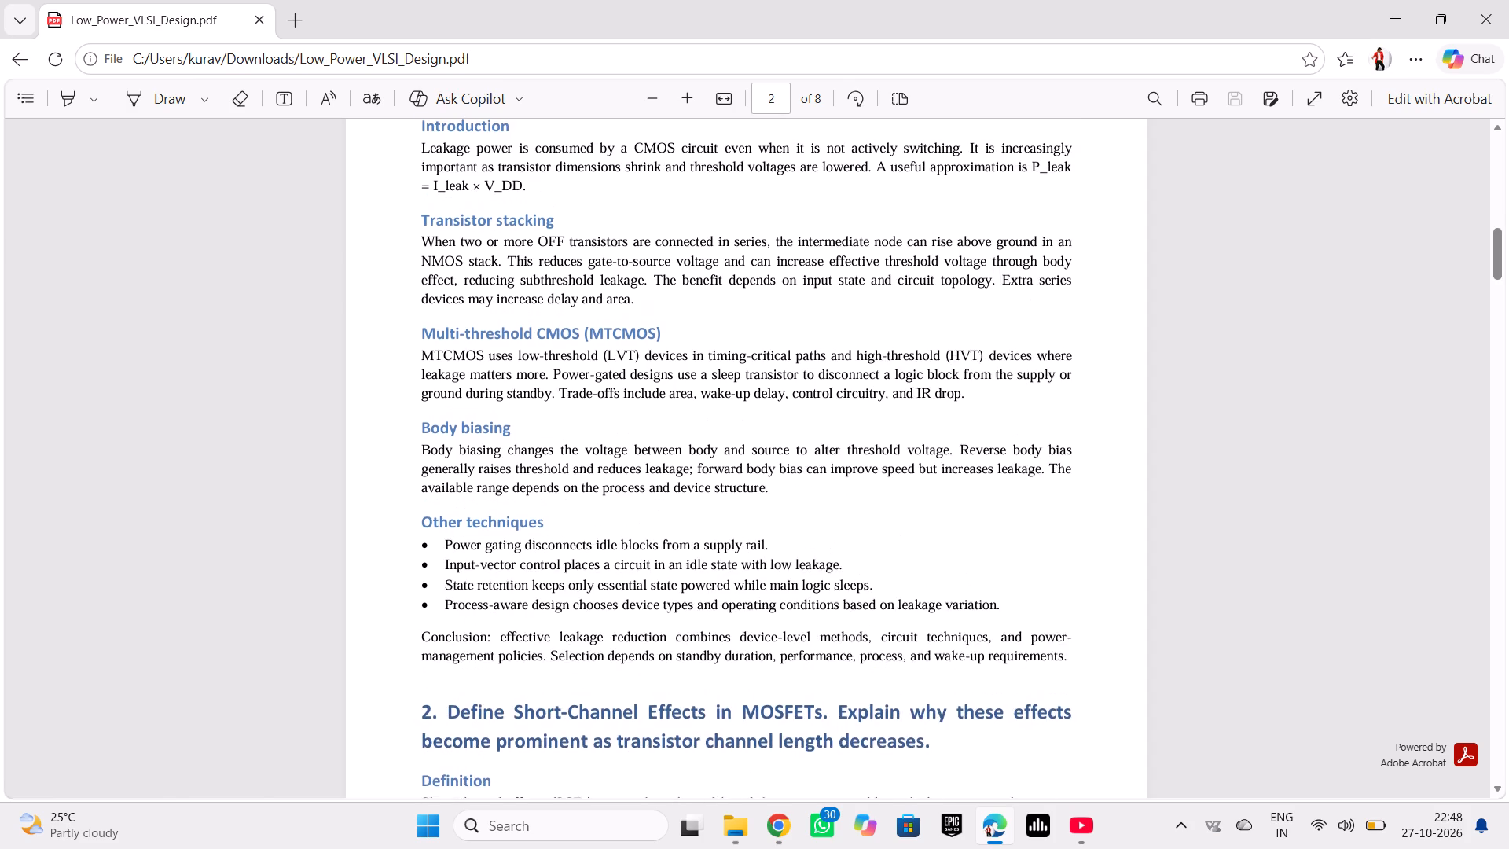
scroll(761, 429, "up", 1)
left_click(1508, 0)
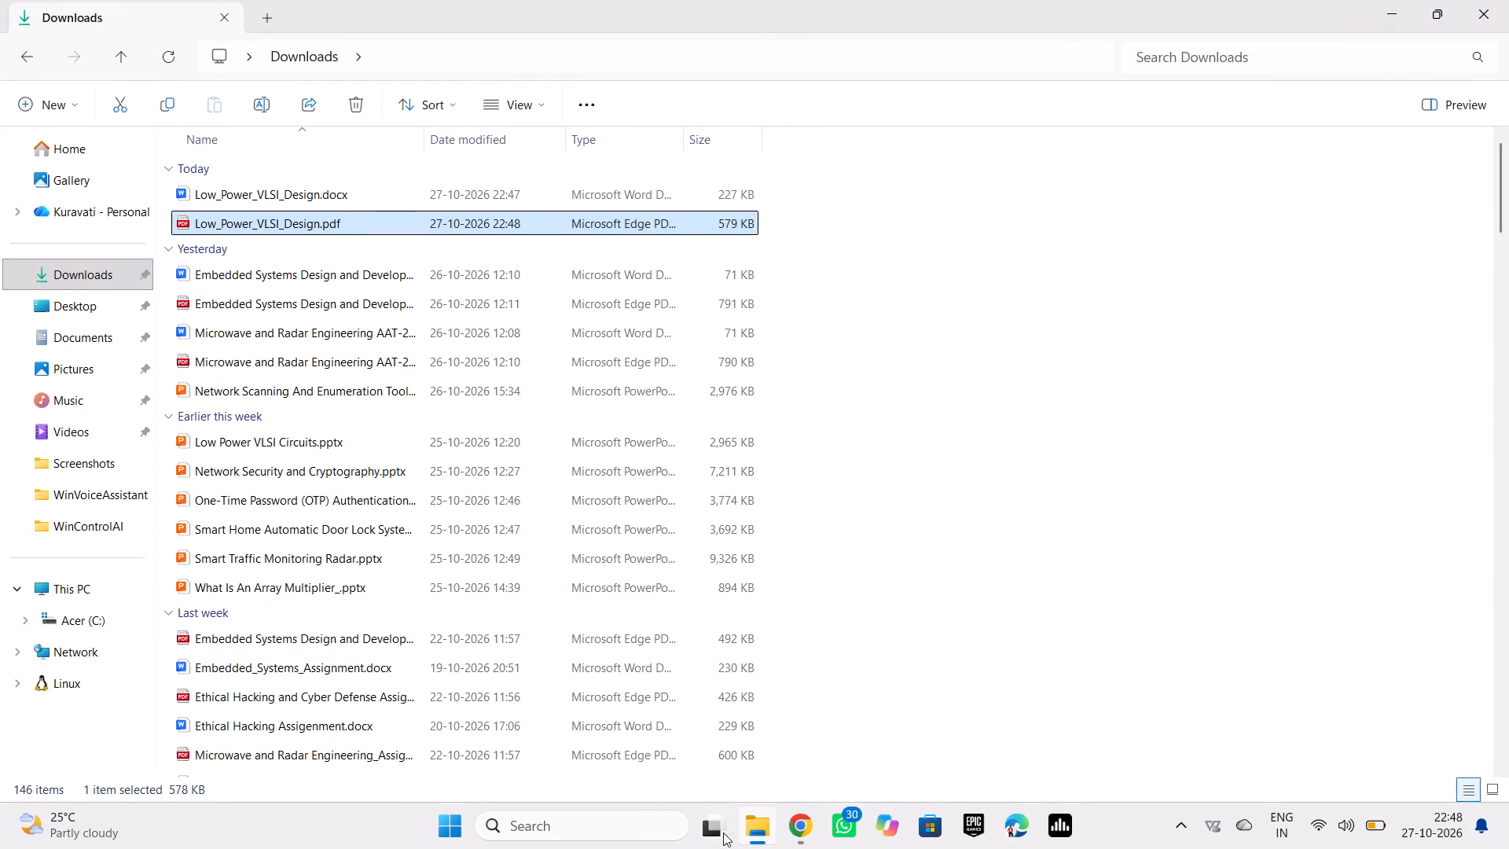
Switch to Chrome, reload Samvidha's AAT-I page and check the answer upload status of each of the five listed courses.
left_click(796, 832)
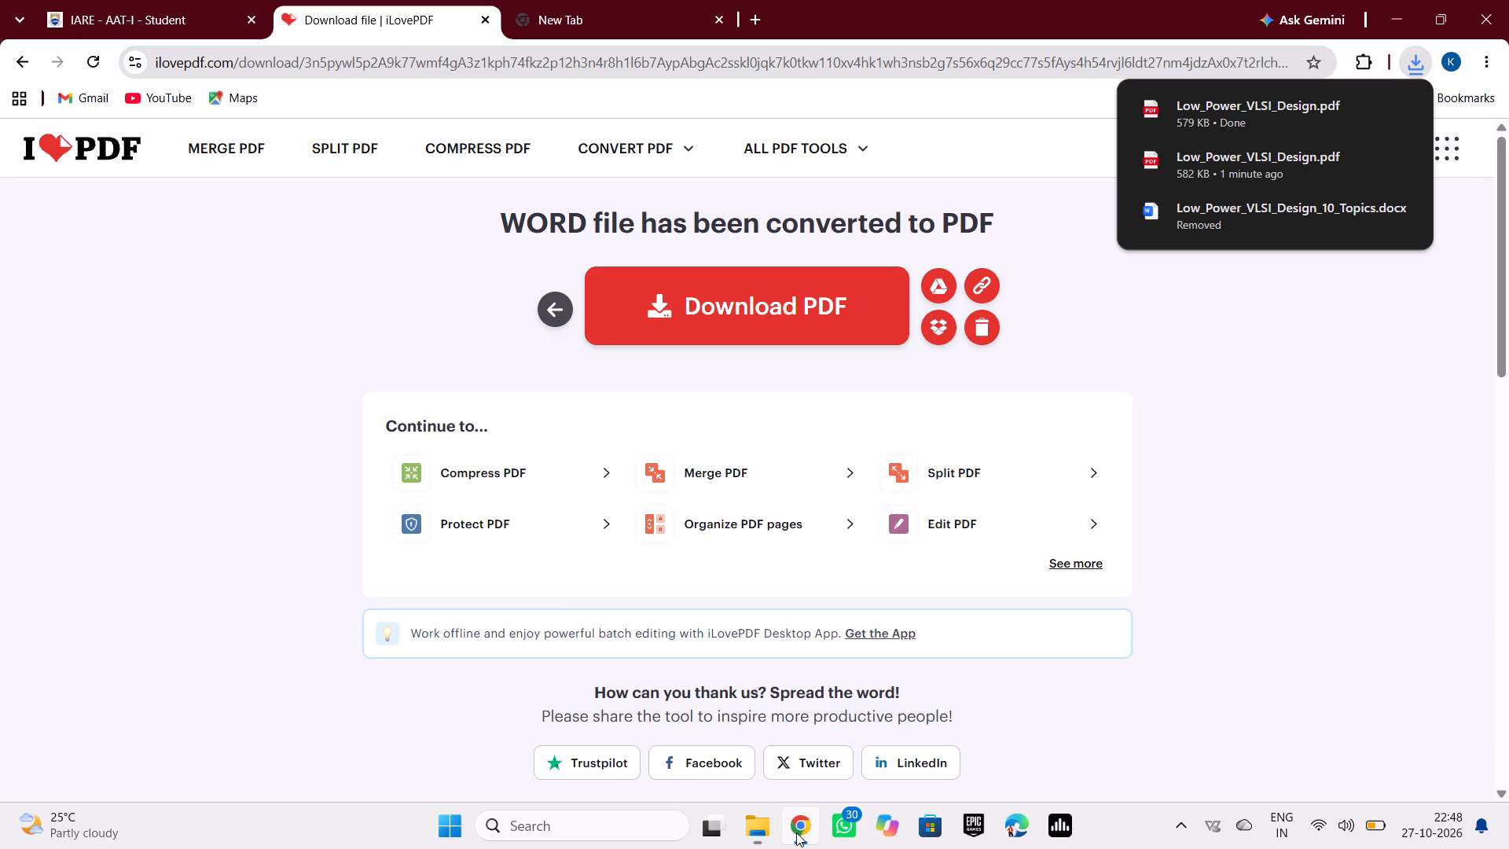
left_click(103, 0)
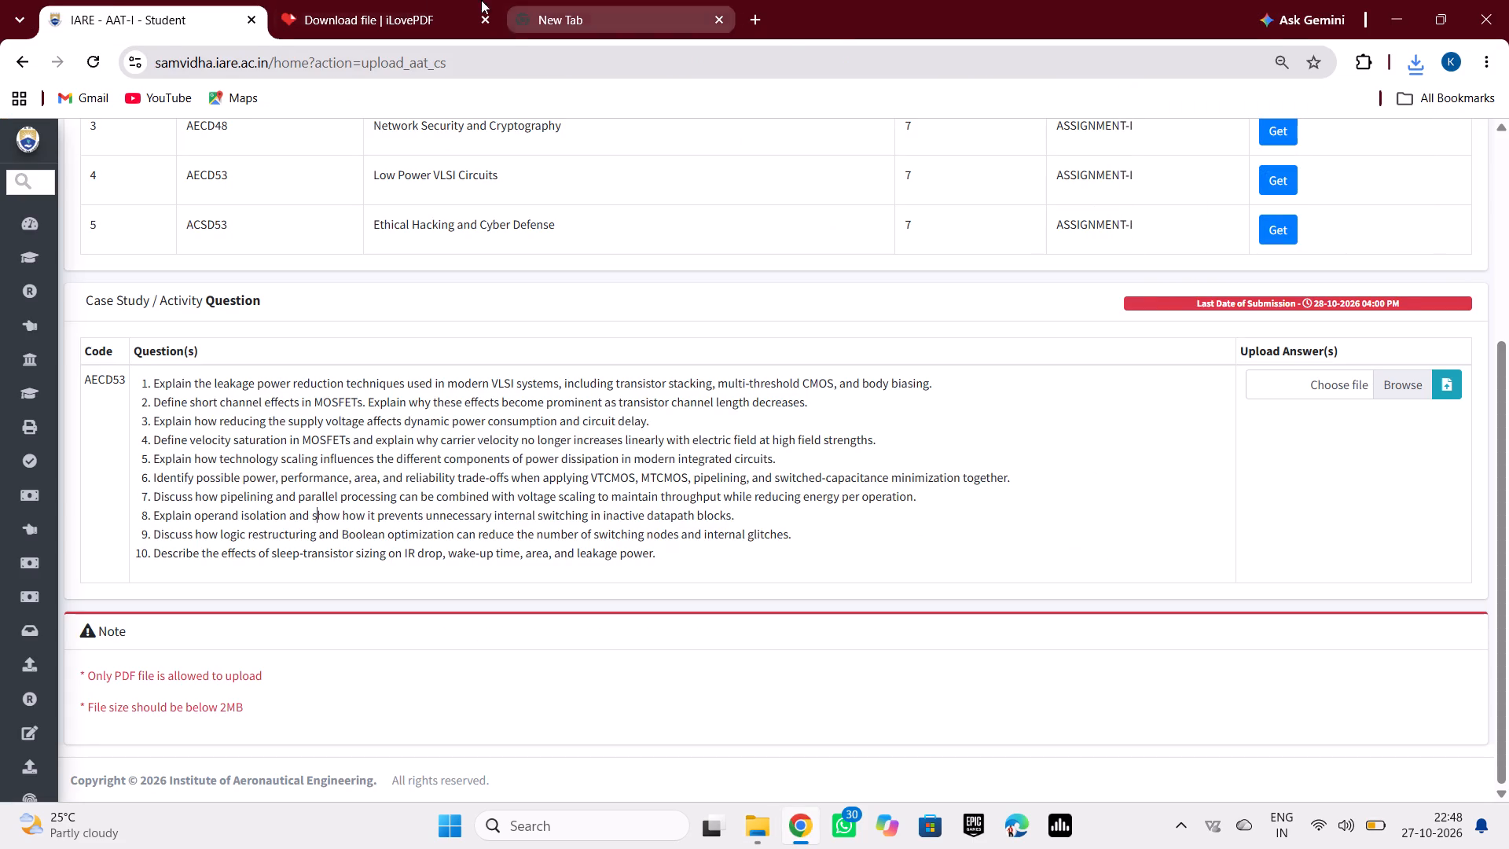
left_click(86, 48)
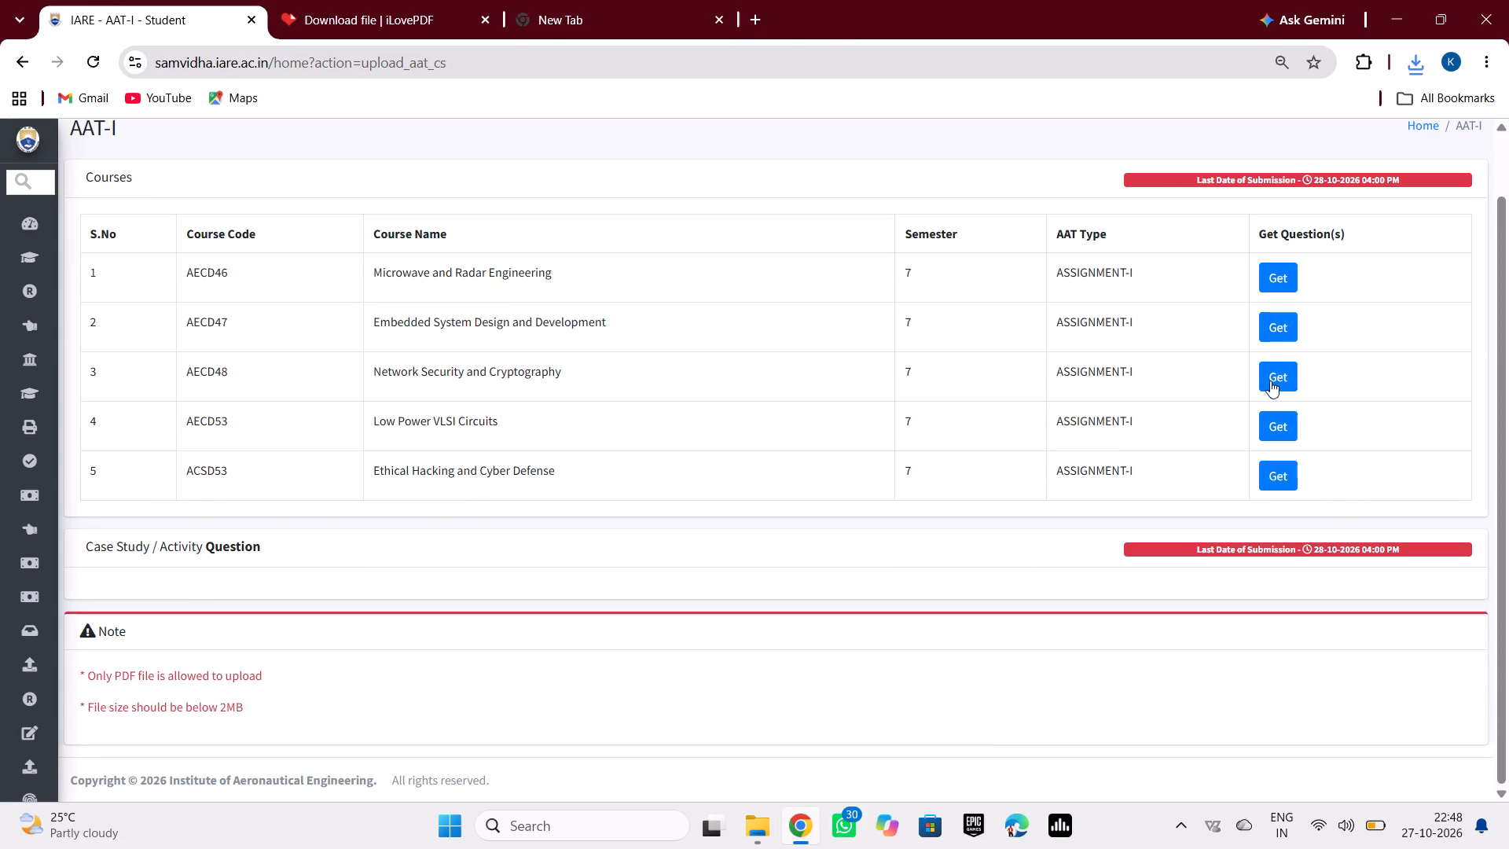
left_click(1277, 275)
key("Return")
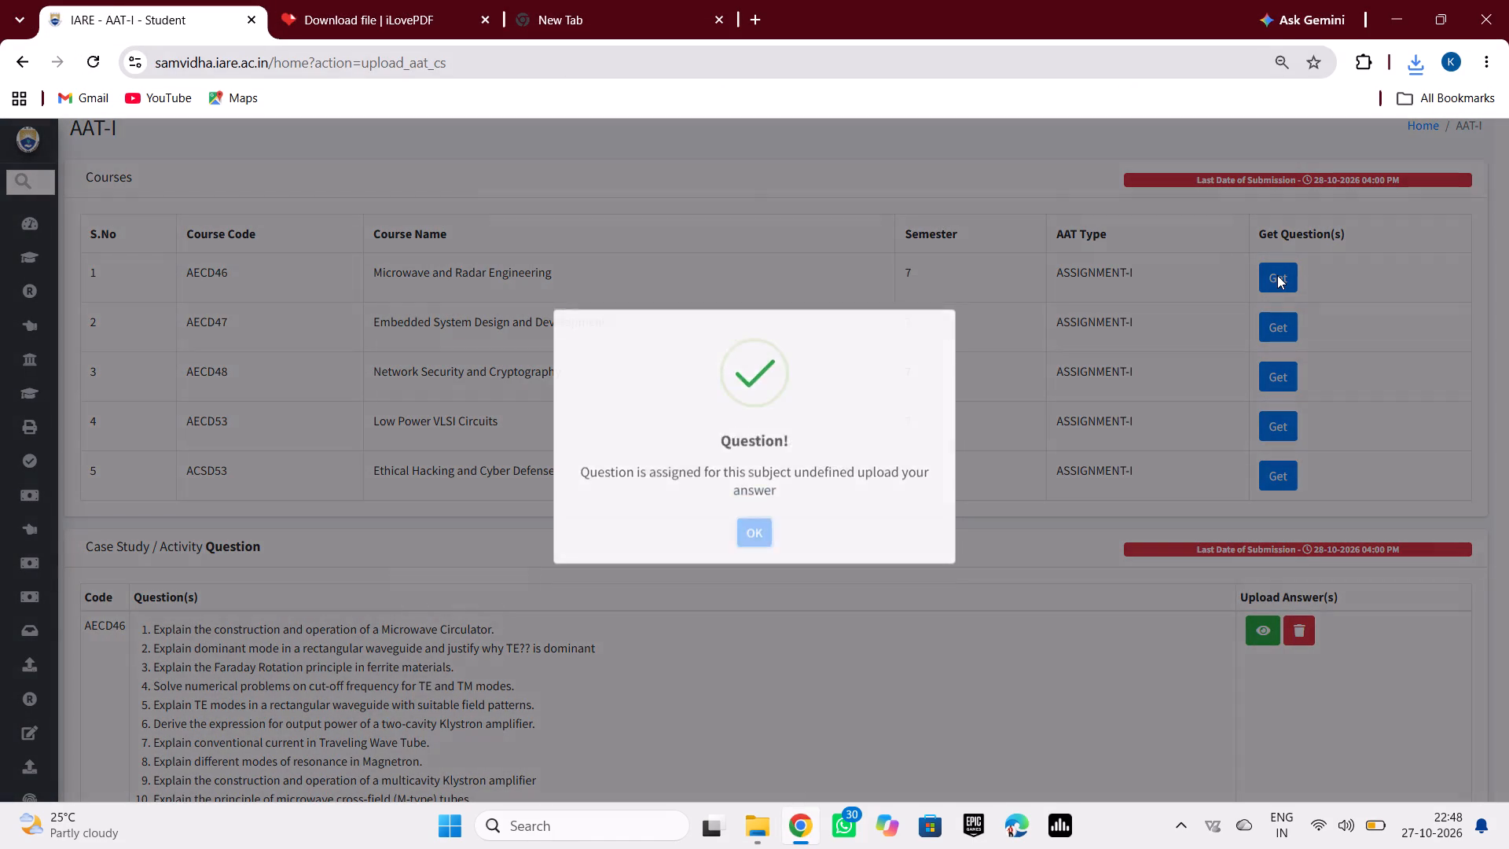
left_click(1276, 322)
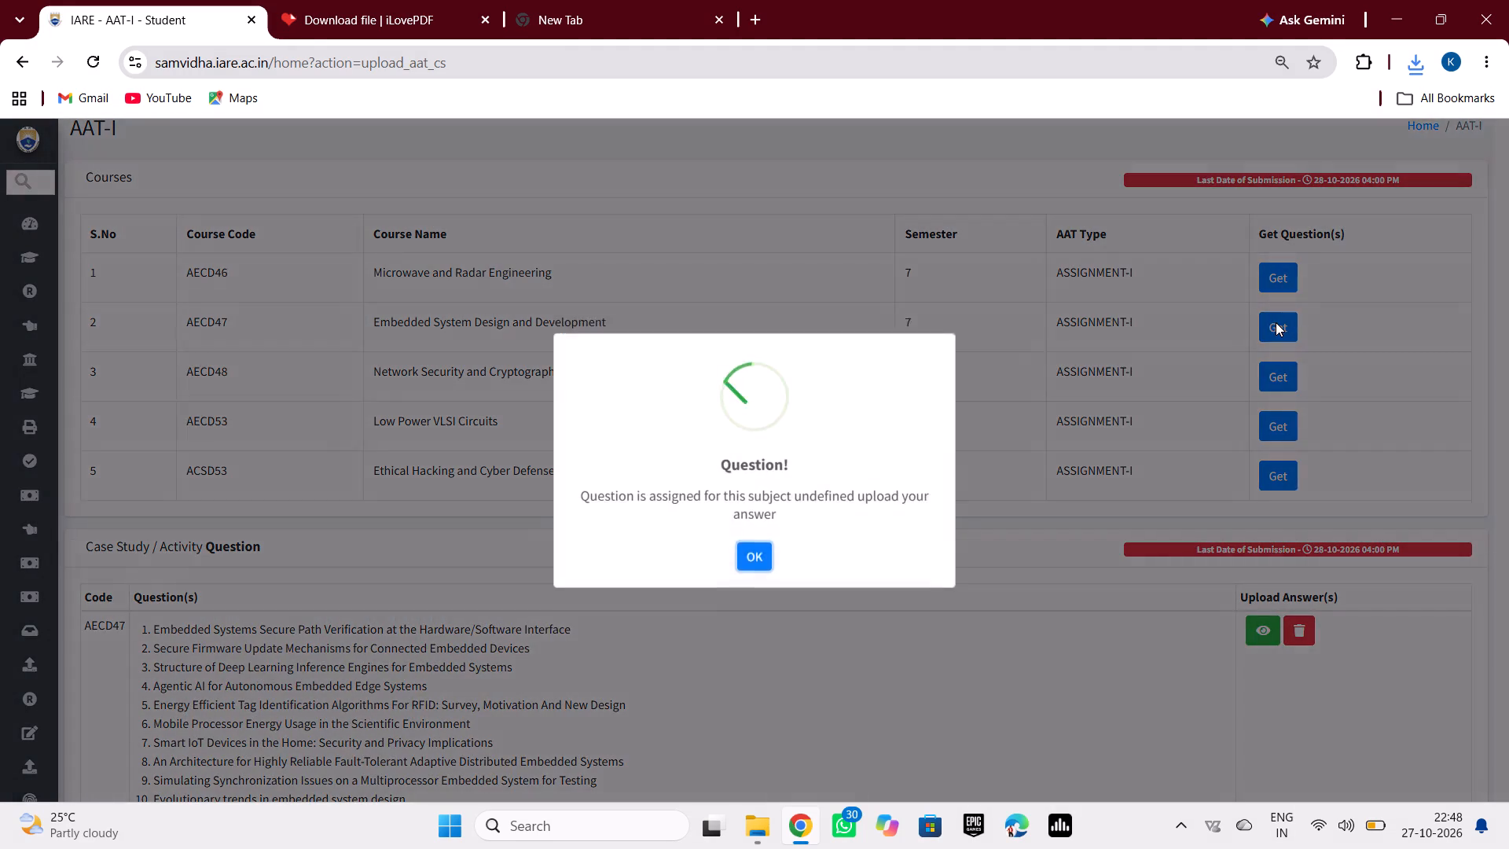
key("Return")
left_click(1277, 373)
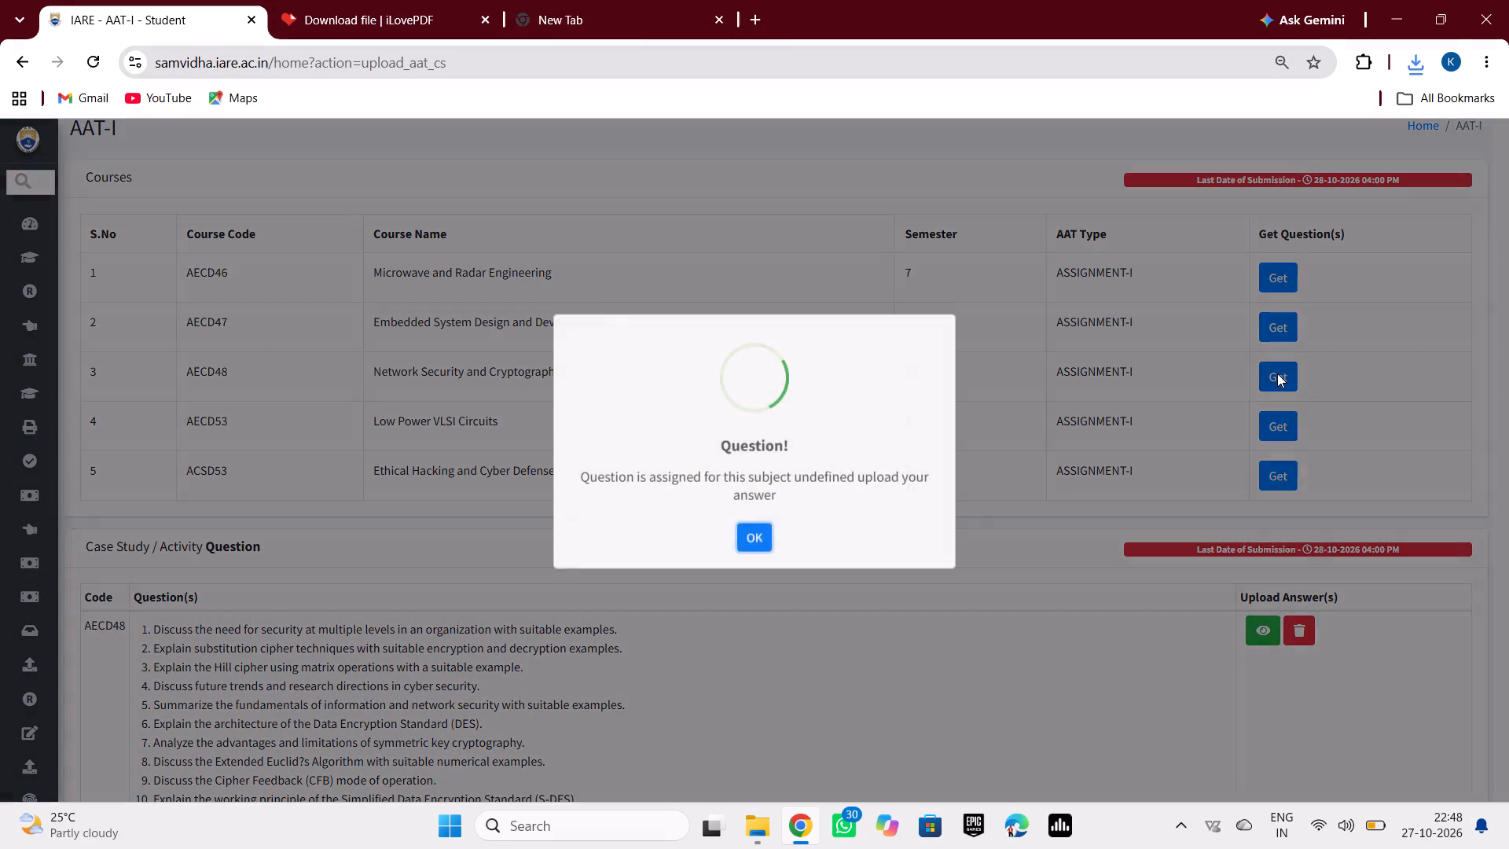
key("Return")
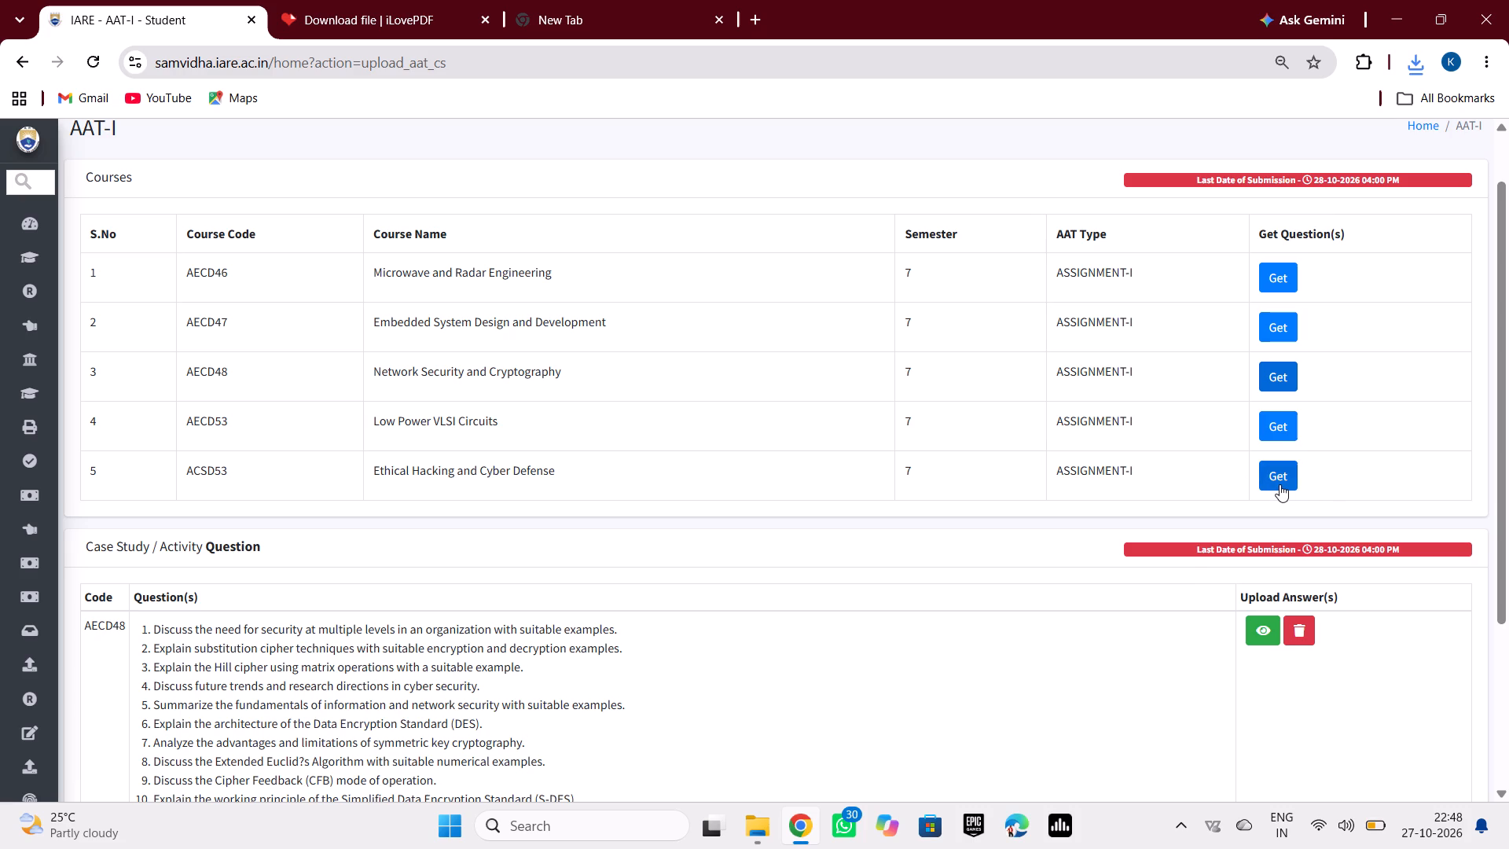
left_click(1268, 429)
key("Return")
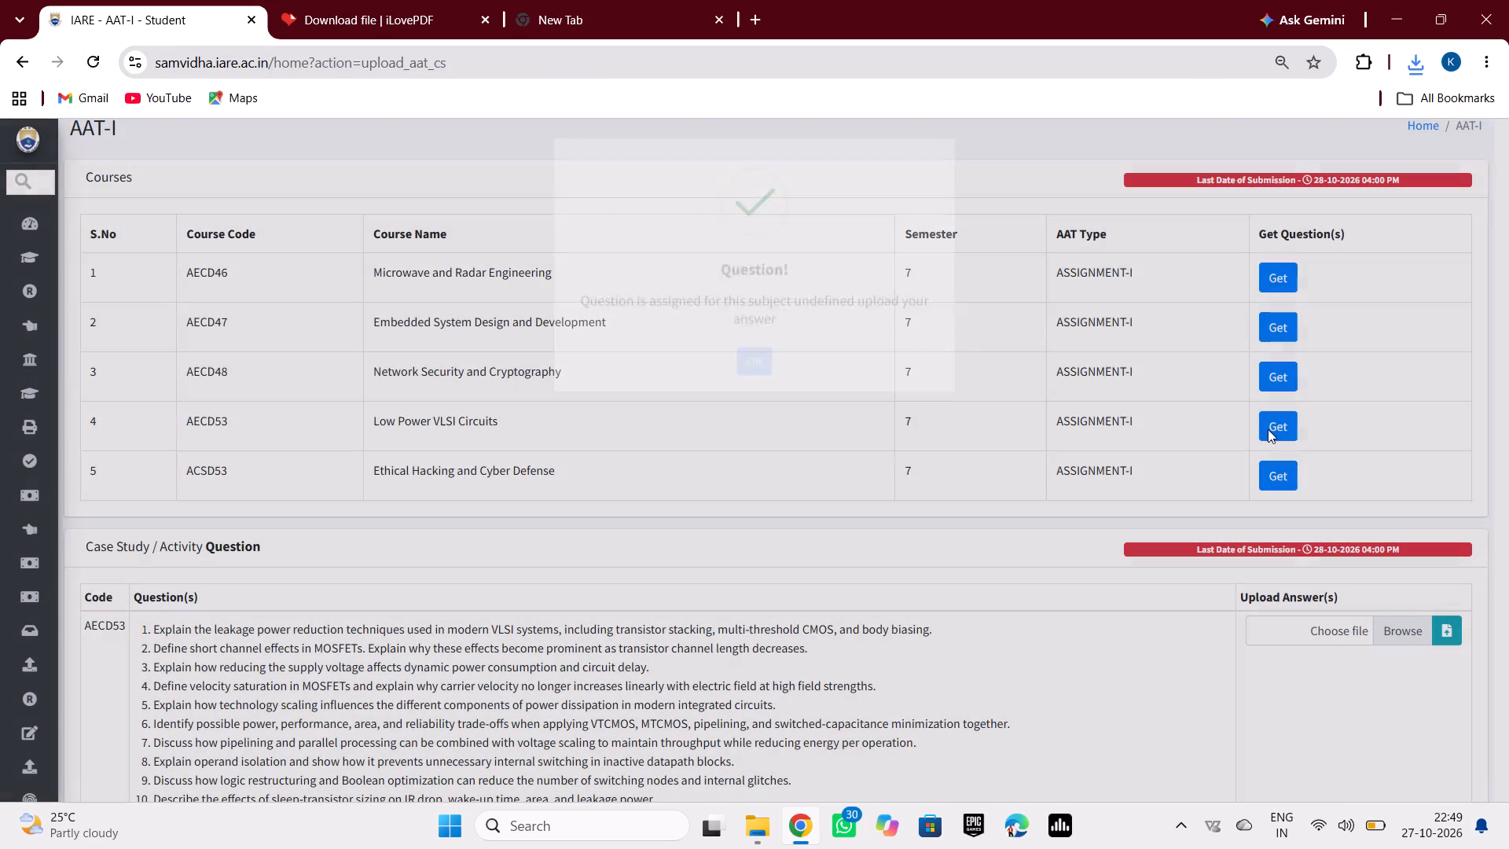
left_click(1280, 477)
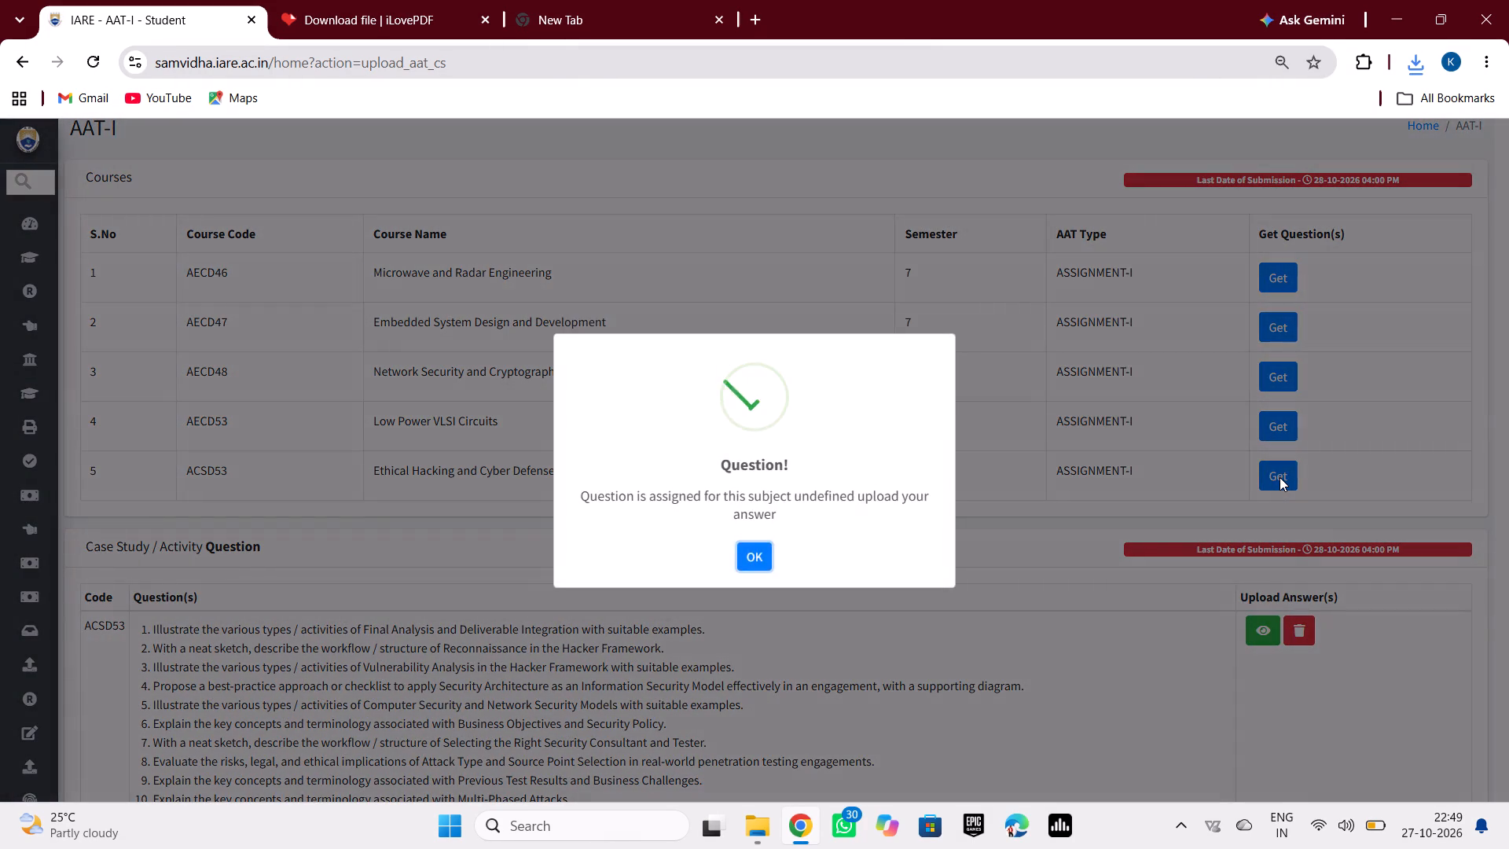
key("Return")
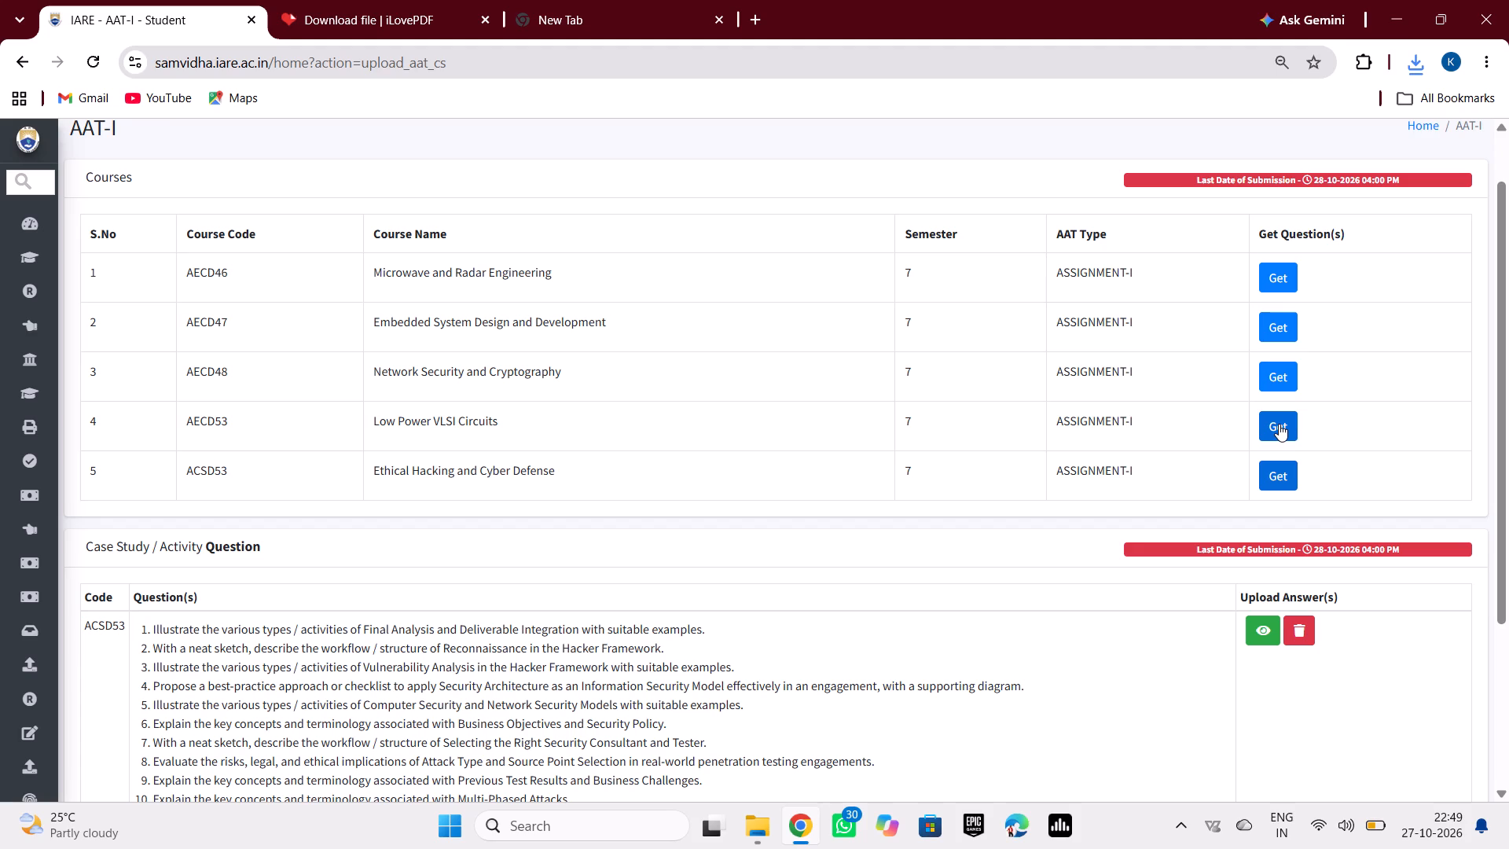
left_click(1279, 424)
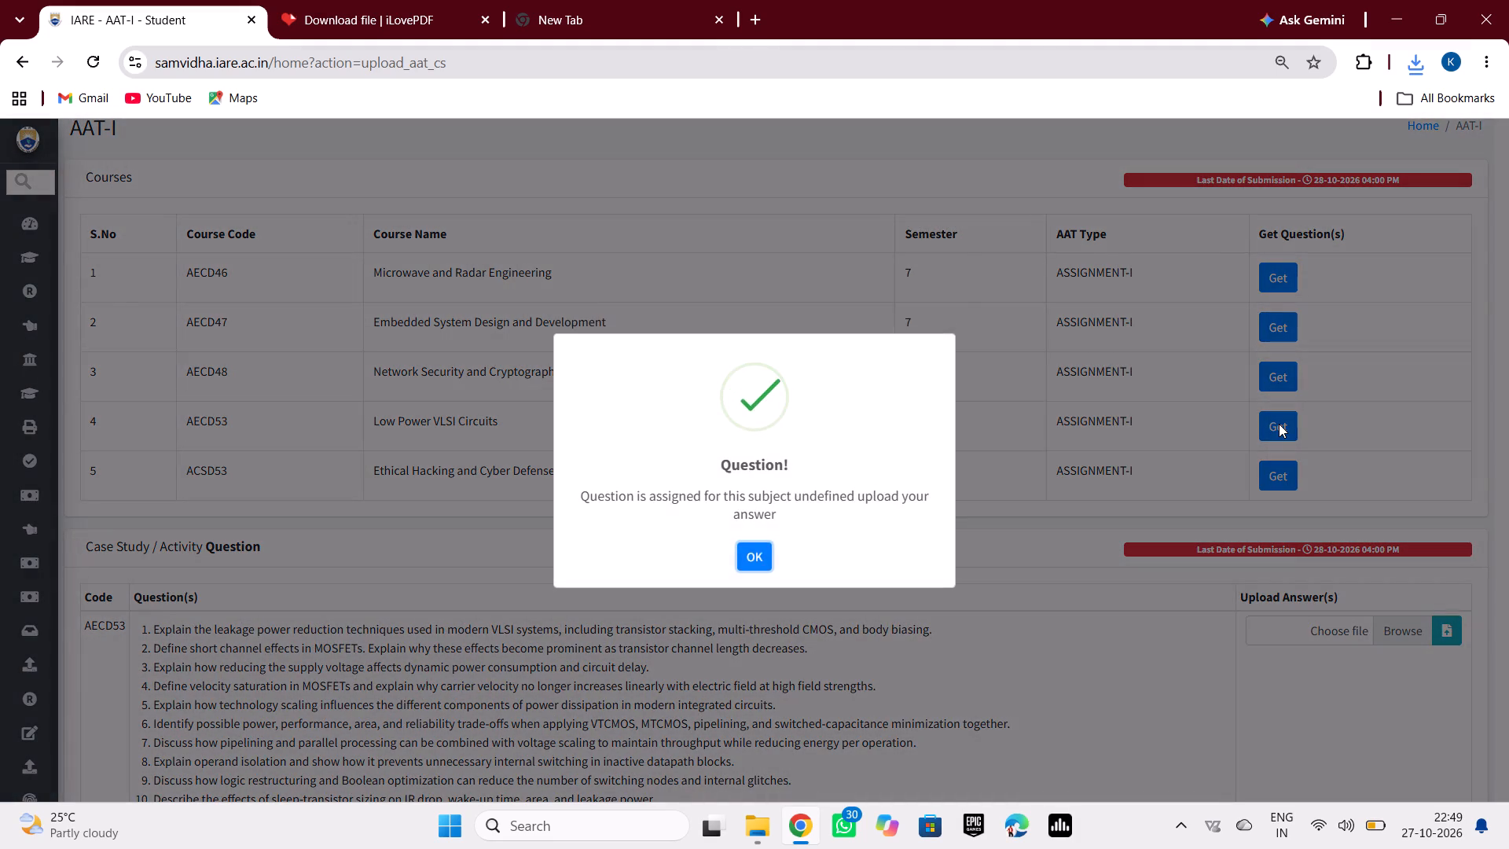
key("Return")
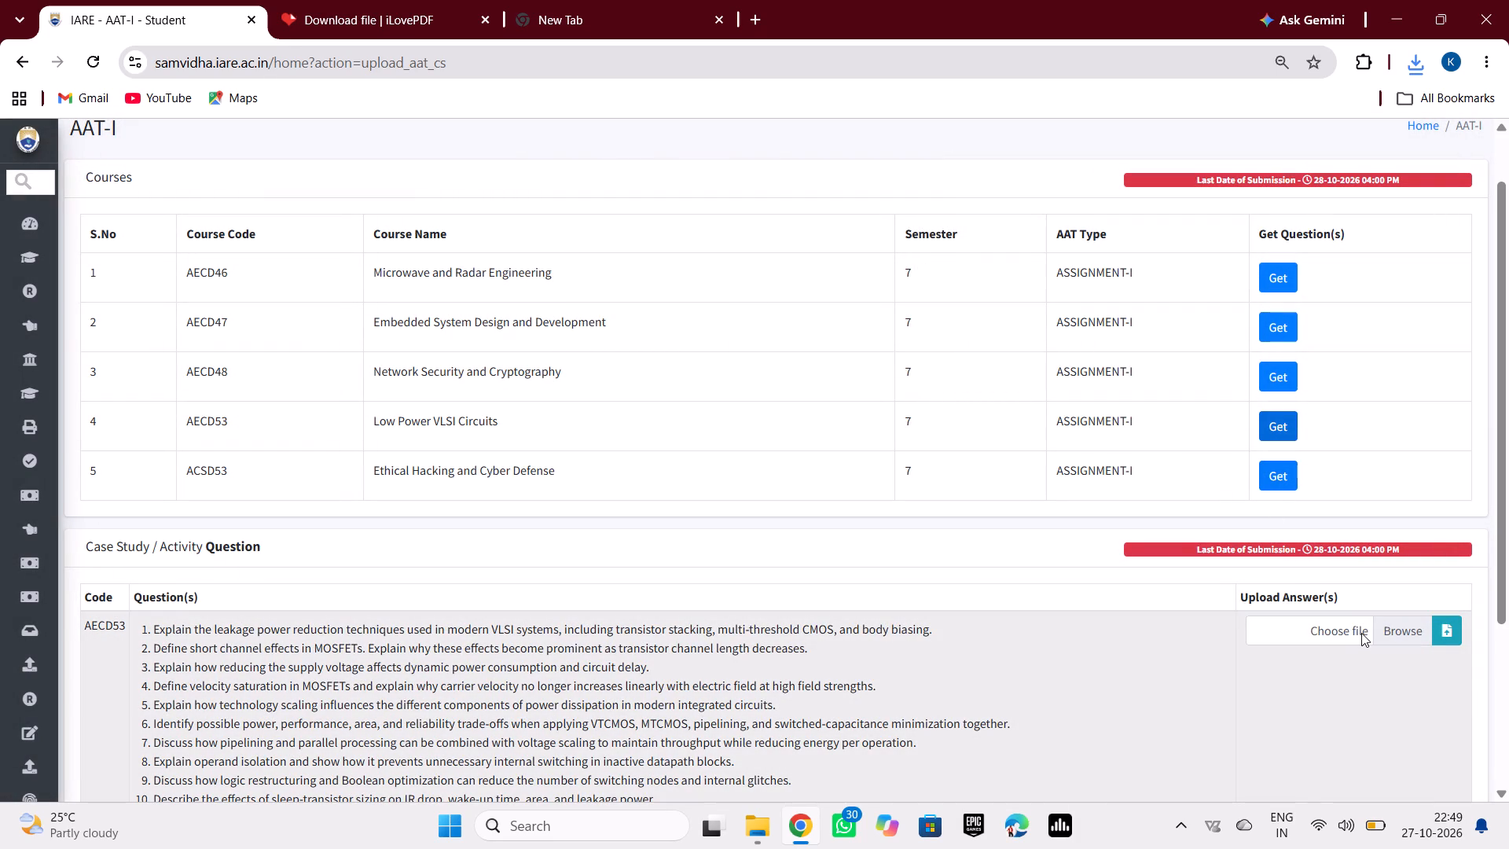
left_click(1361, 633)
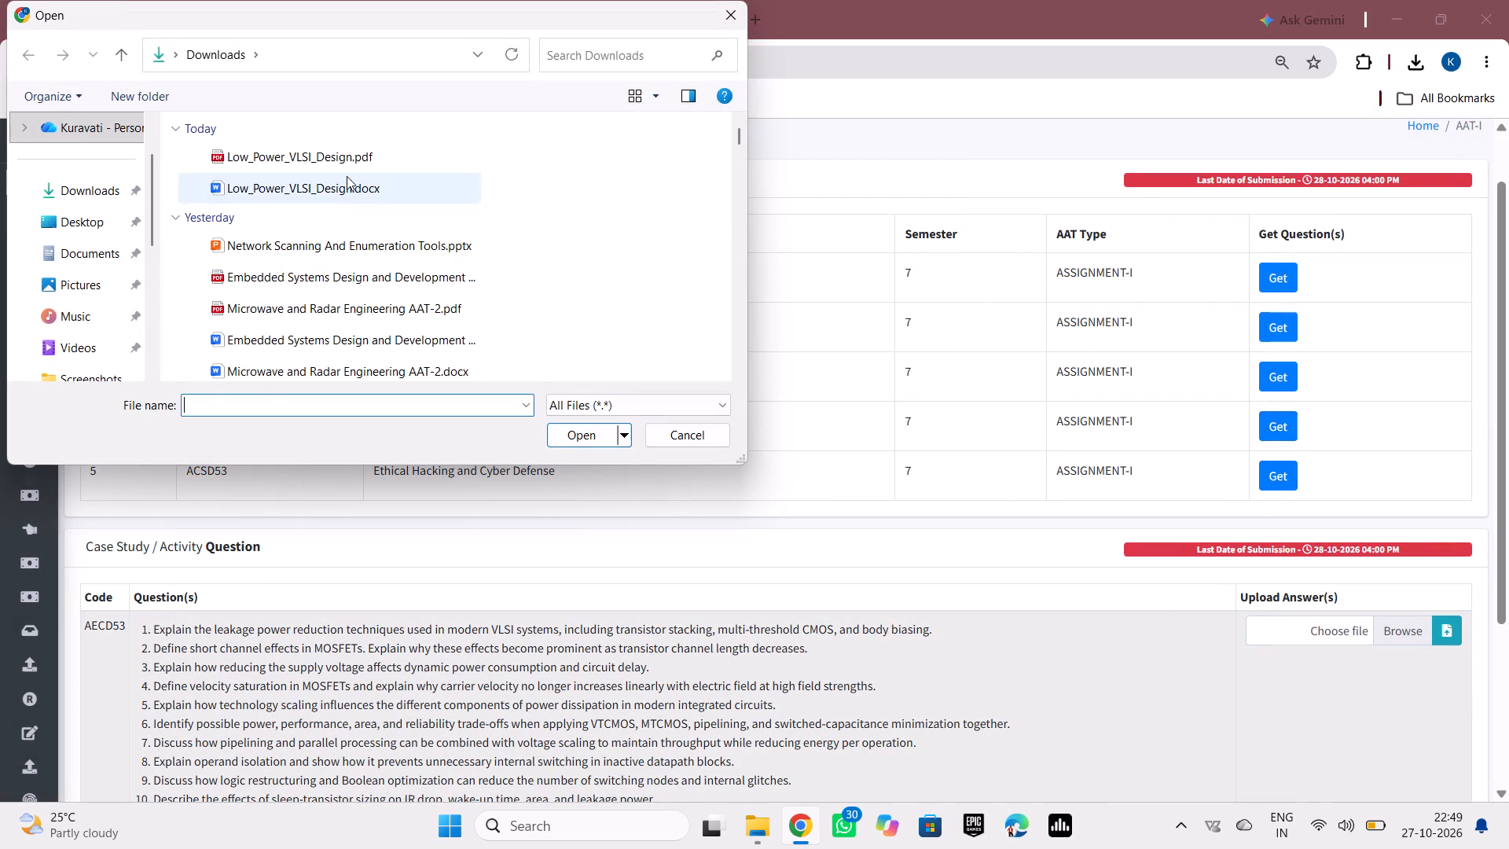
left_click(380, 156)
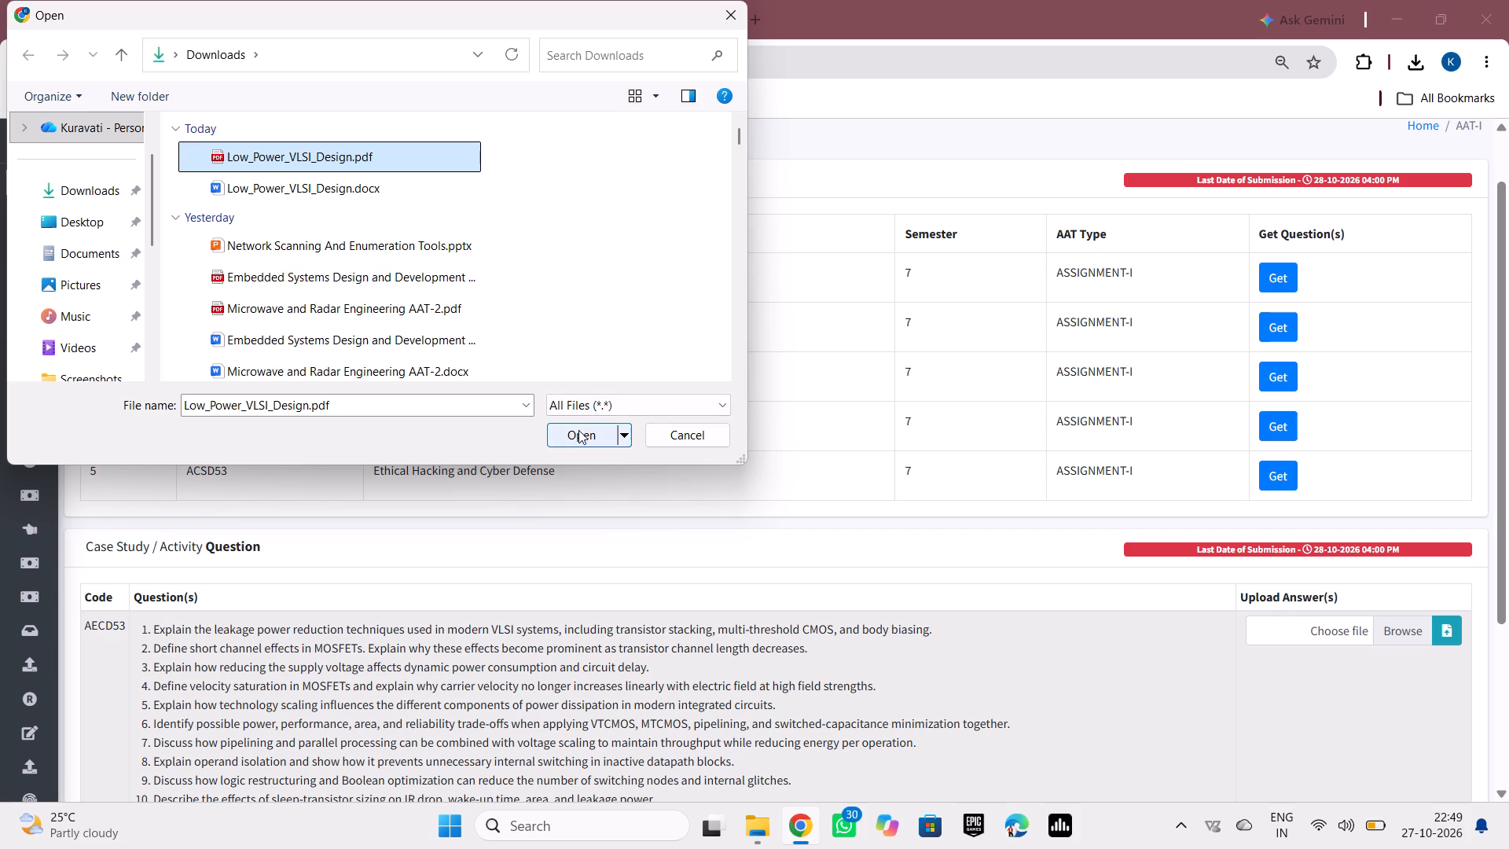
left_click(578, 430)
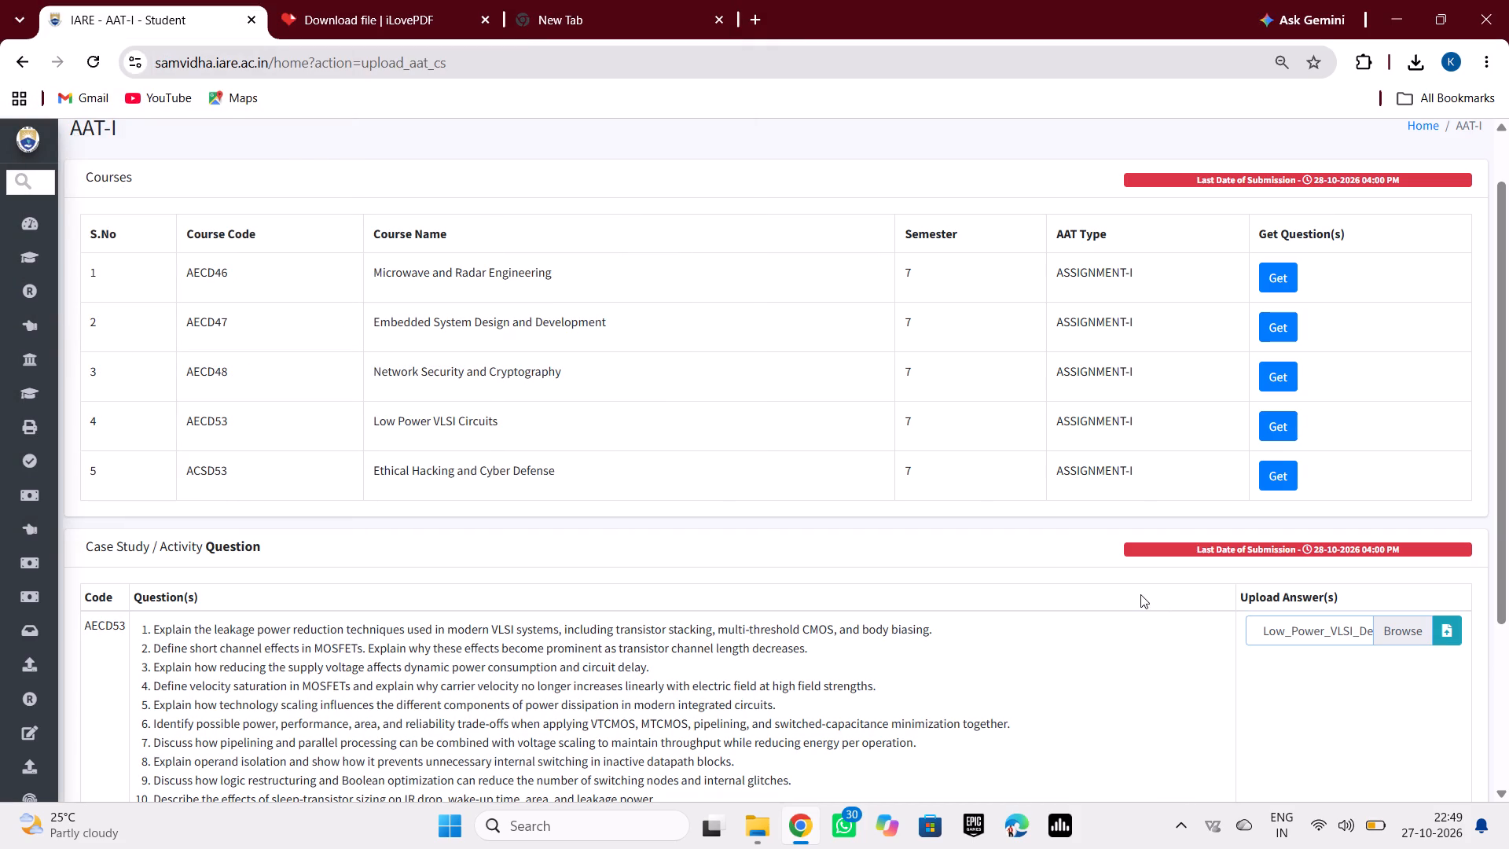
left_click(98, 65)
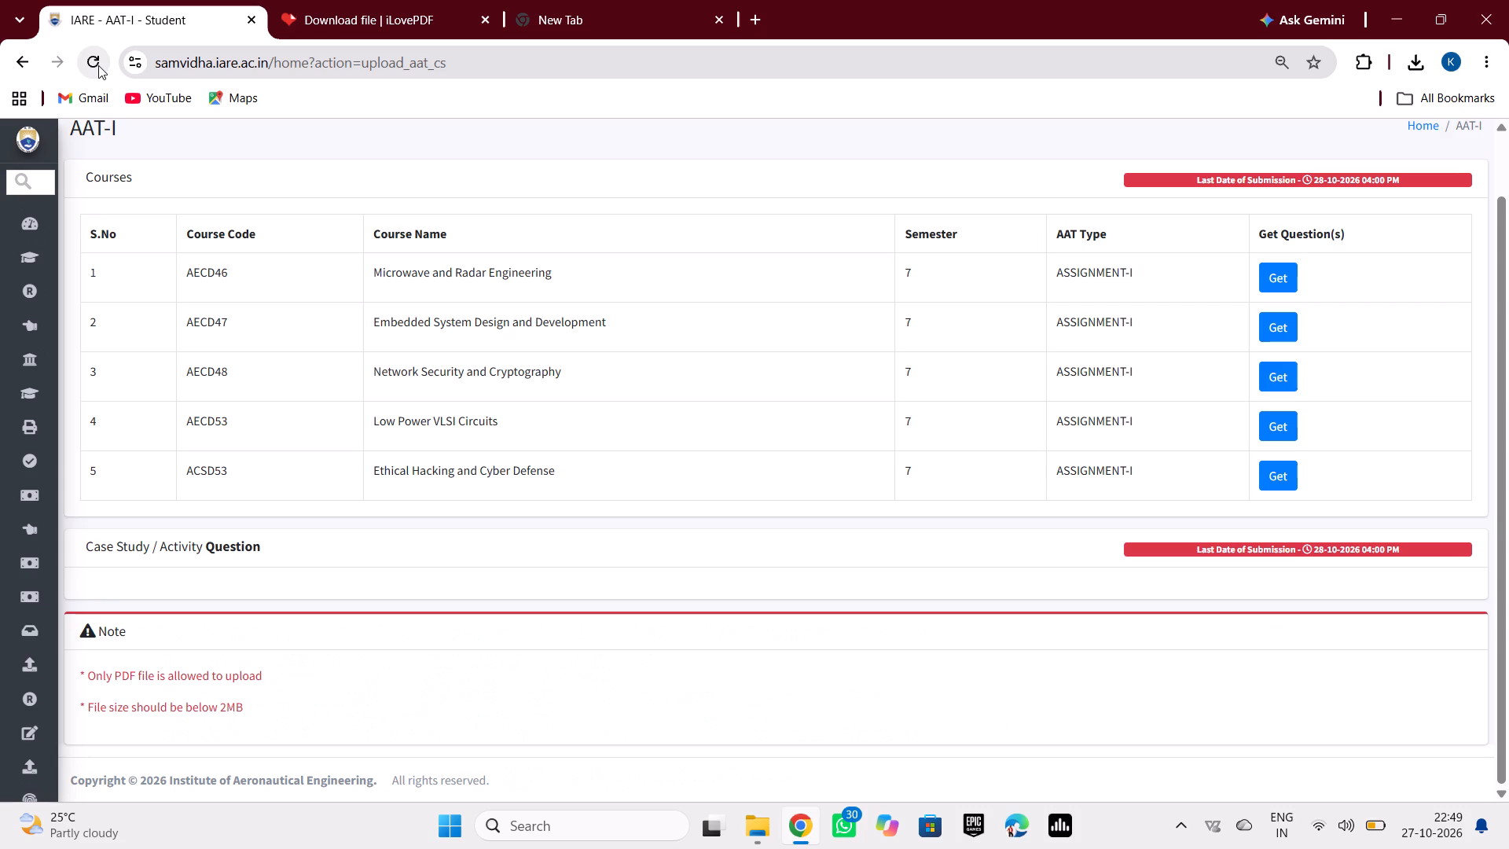
Get the Low Power VLSI Circuits (AECD53) question and upload Low_Power_VLSI_Design.pdf from Downloads as its AAT-I answer.
left_click(1289, 479)
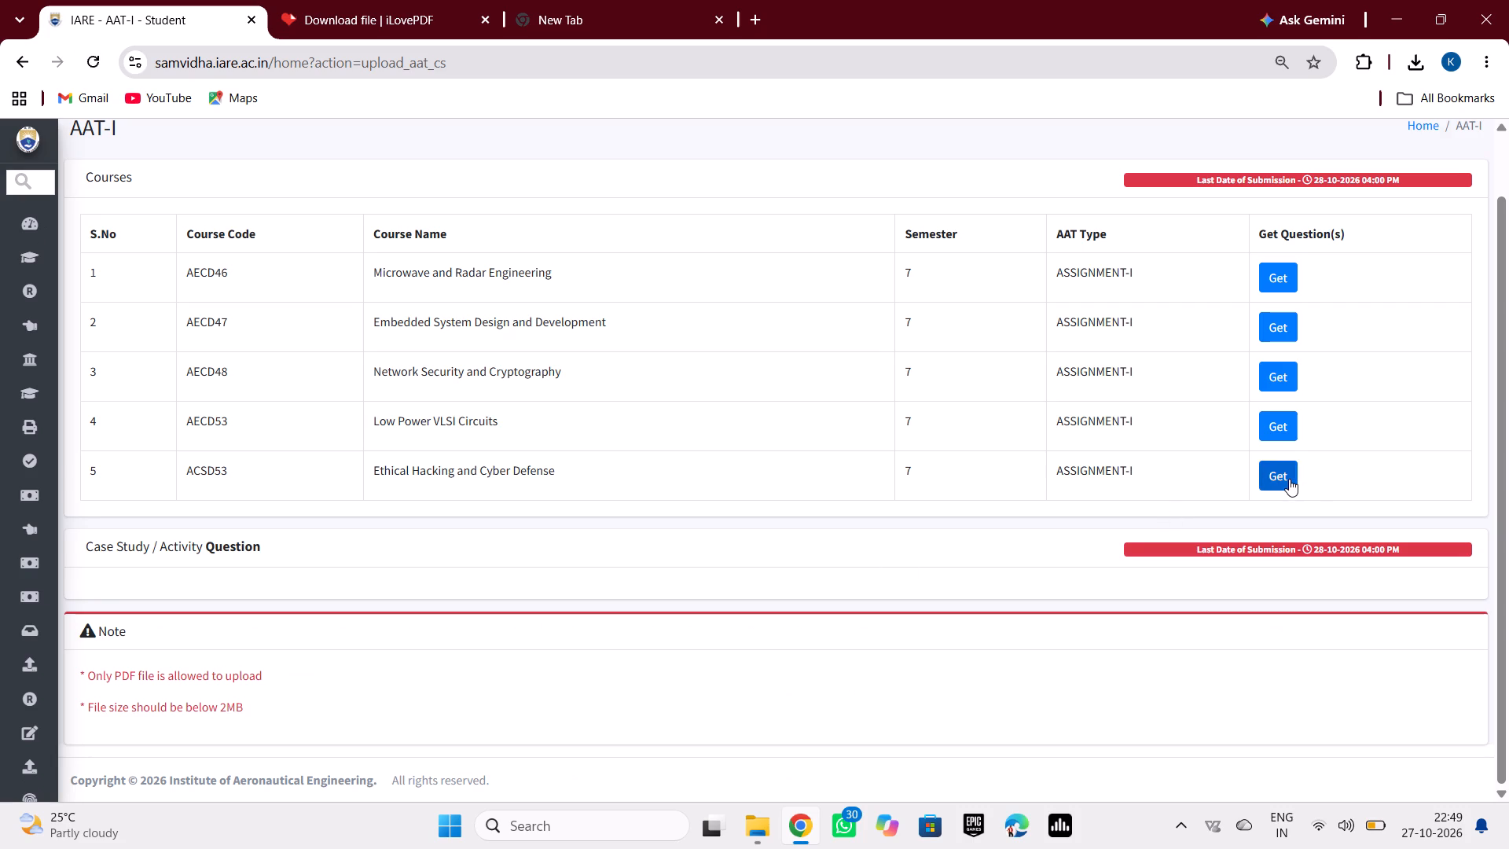
key("Return")
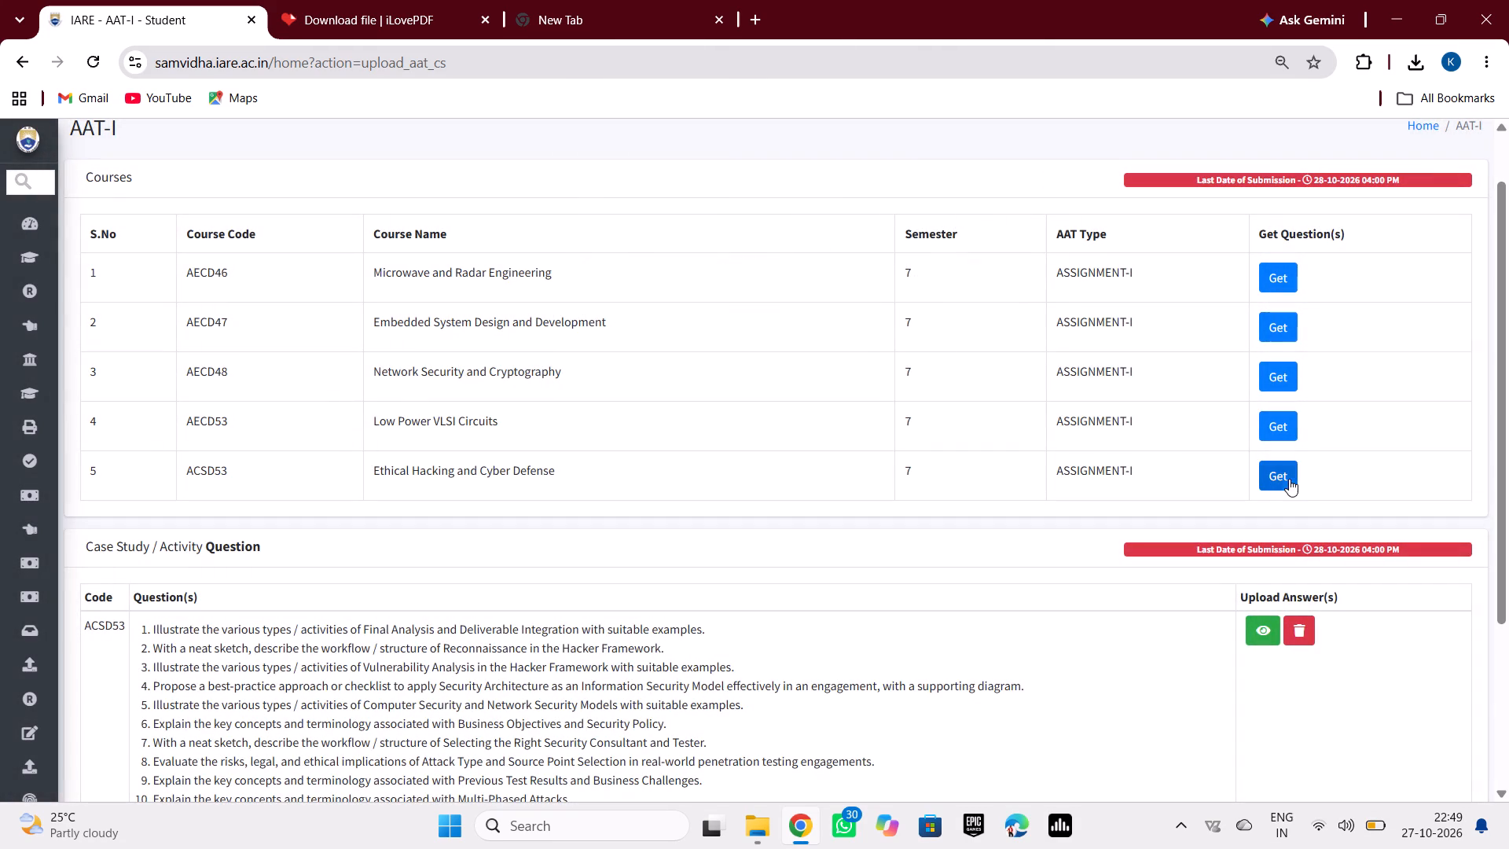
left_click(1275, 426)
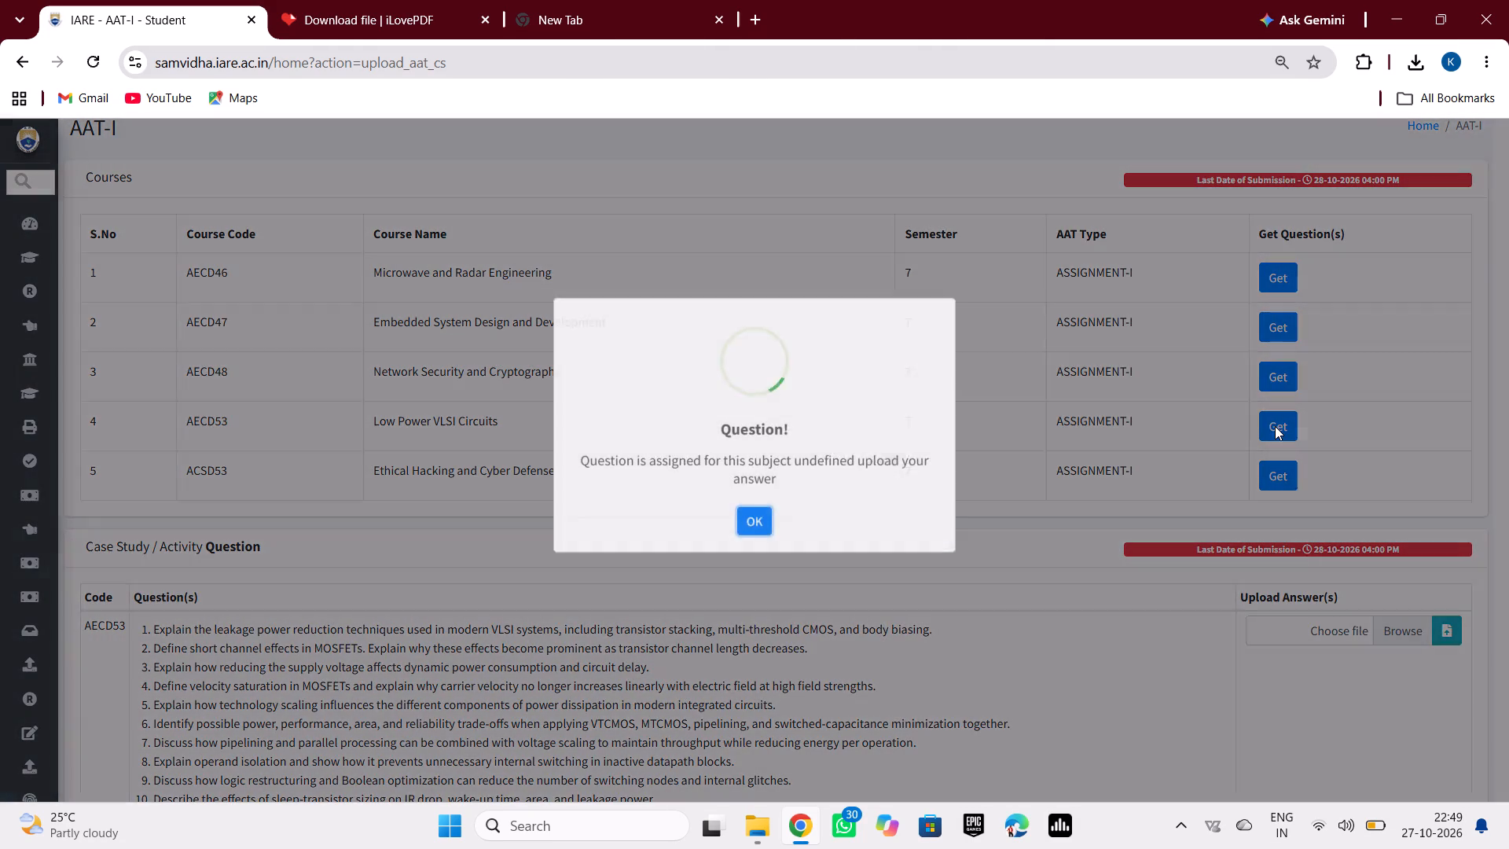
left_click(740, 560)
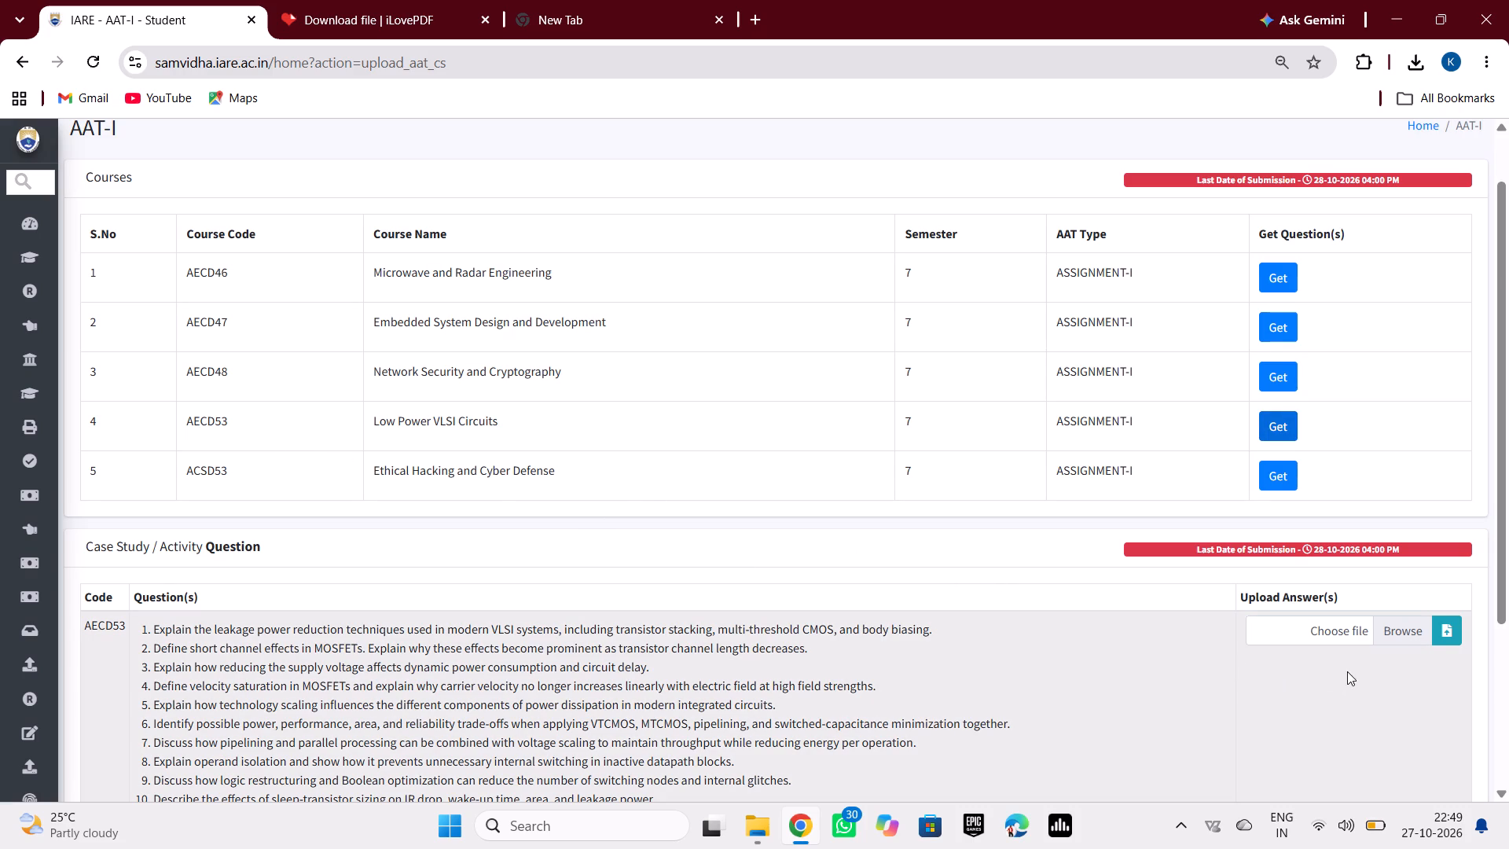
left_click(1340, 634)
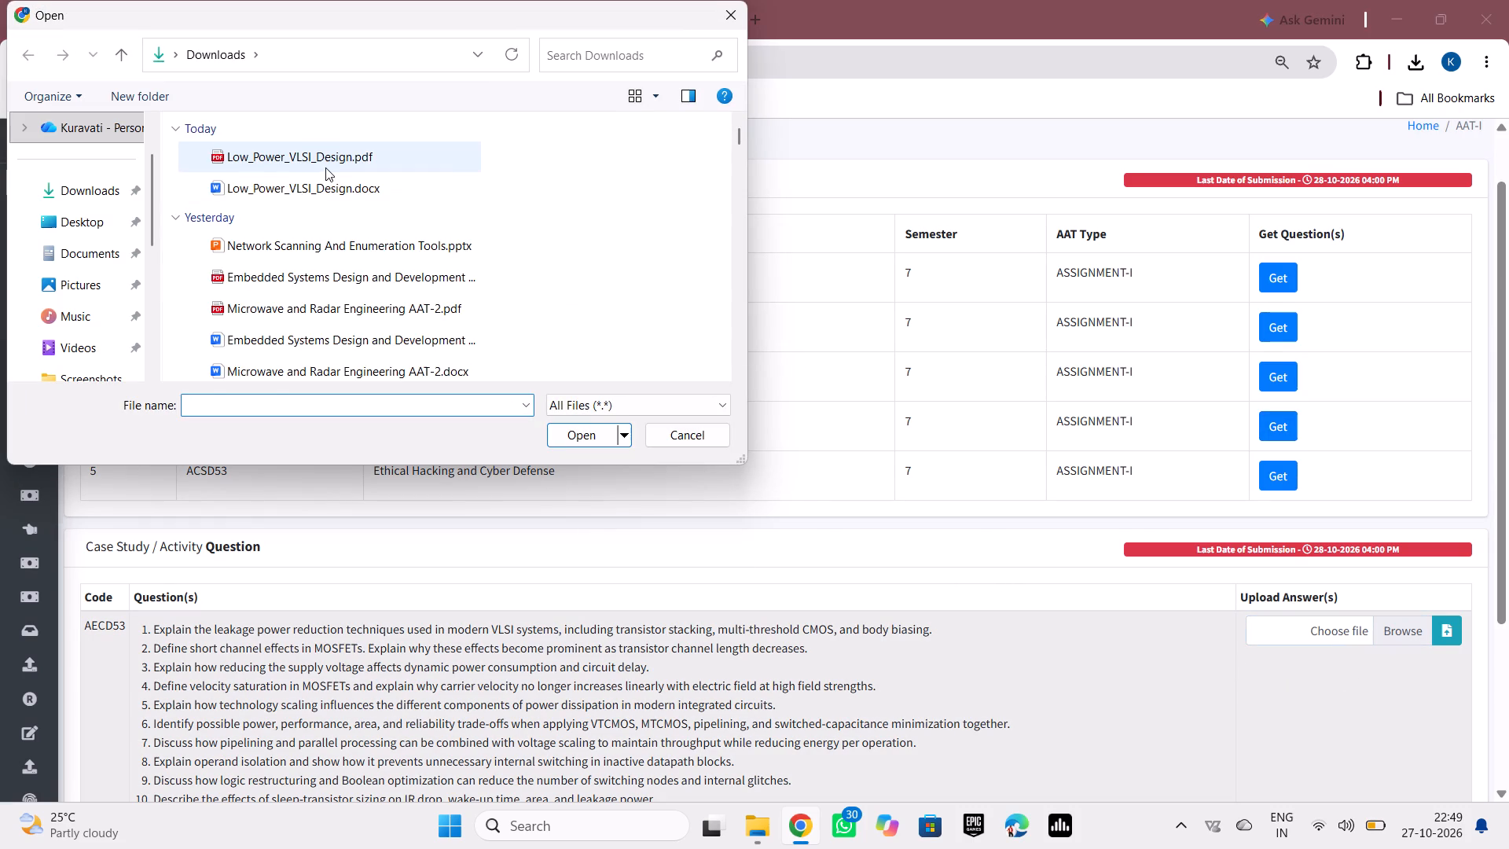
left_click(329, 171)
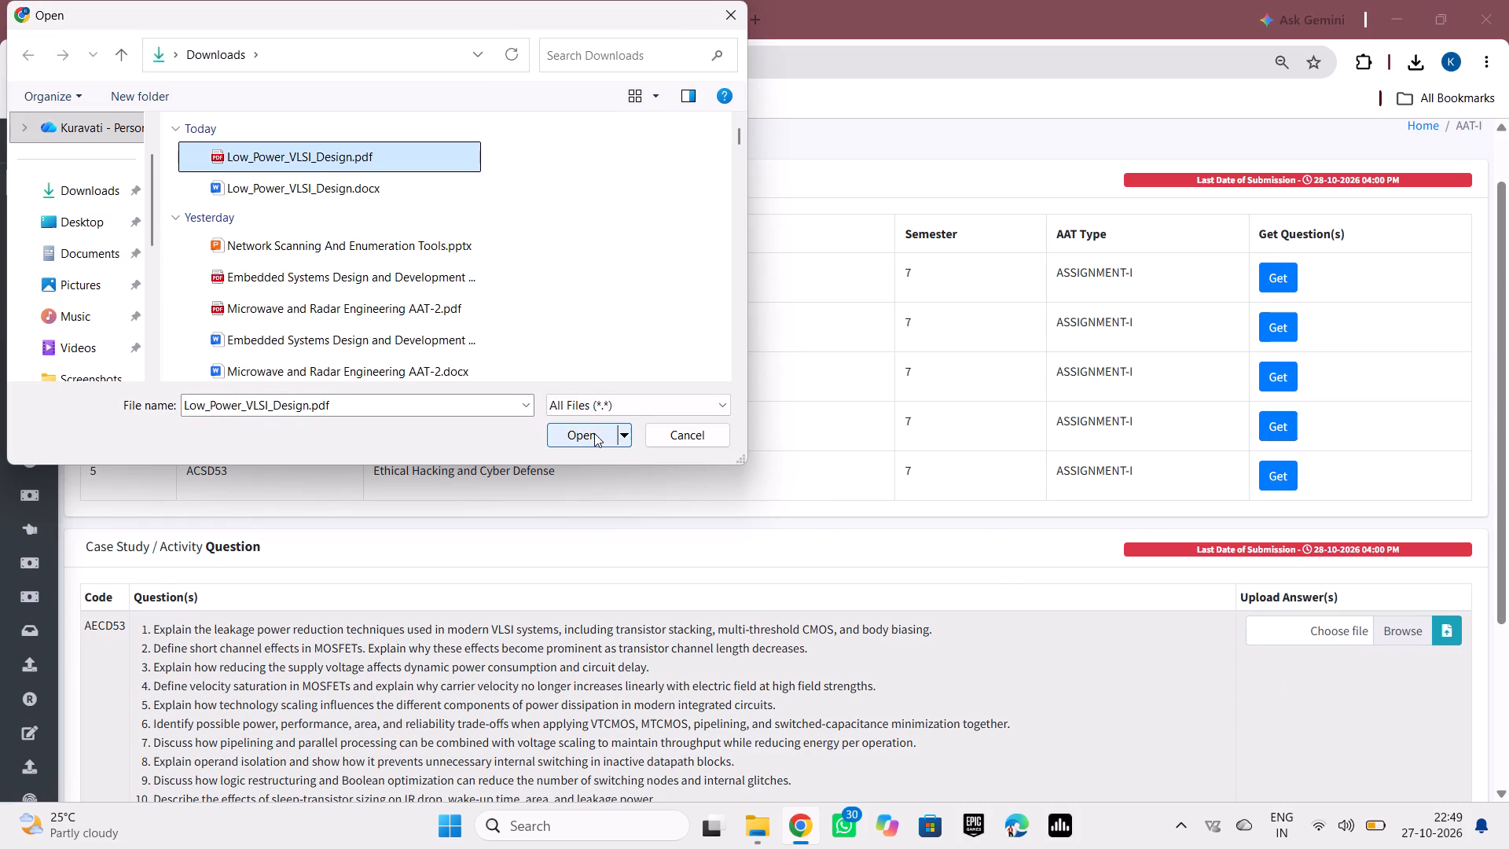
left_click(592, 434)
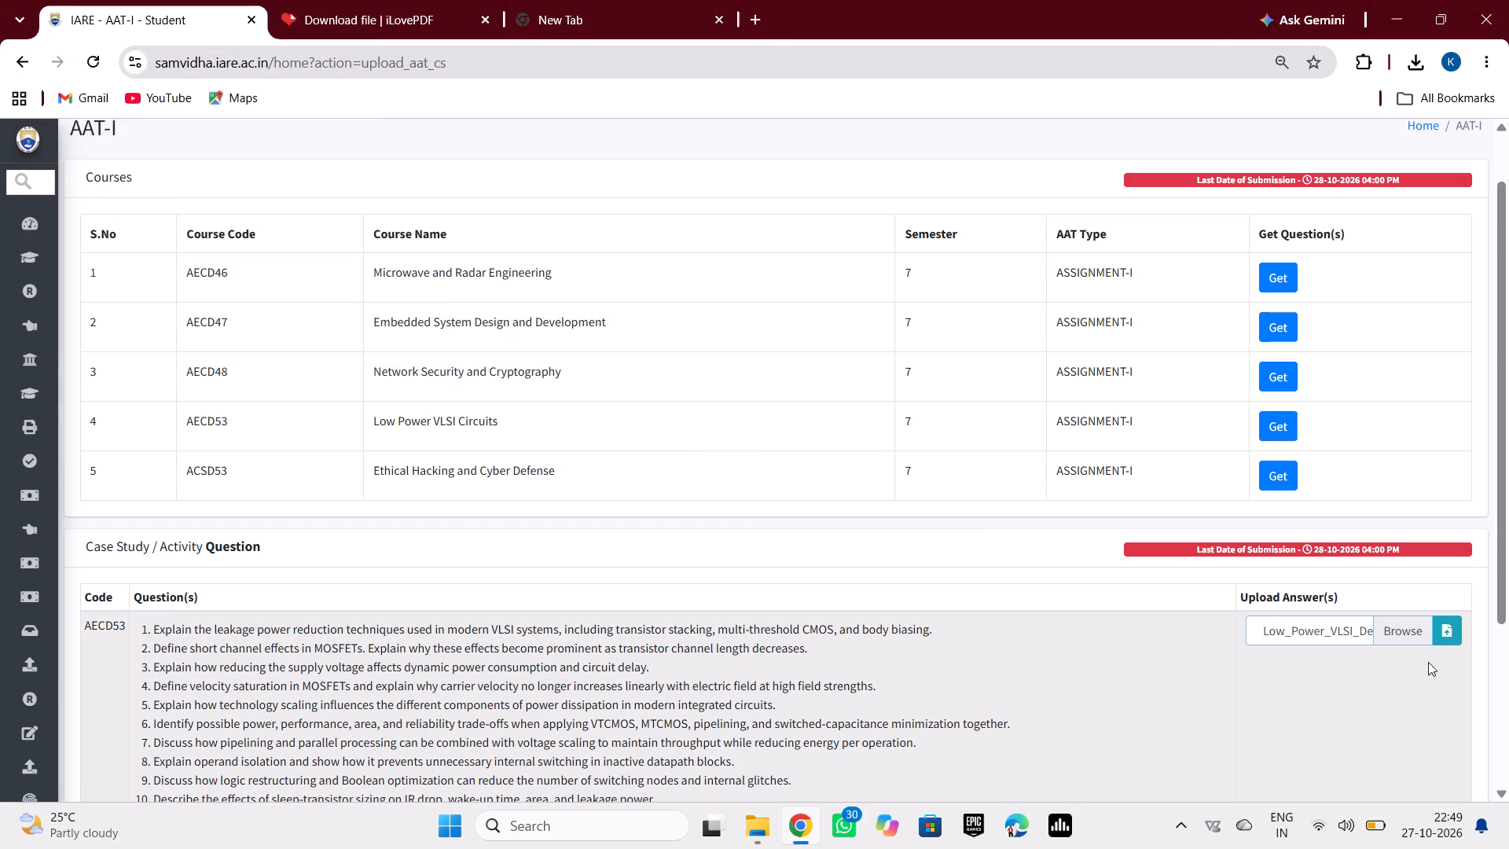
left_click(1444, 634)
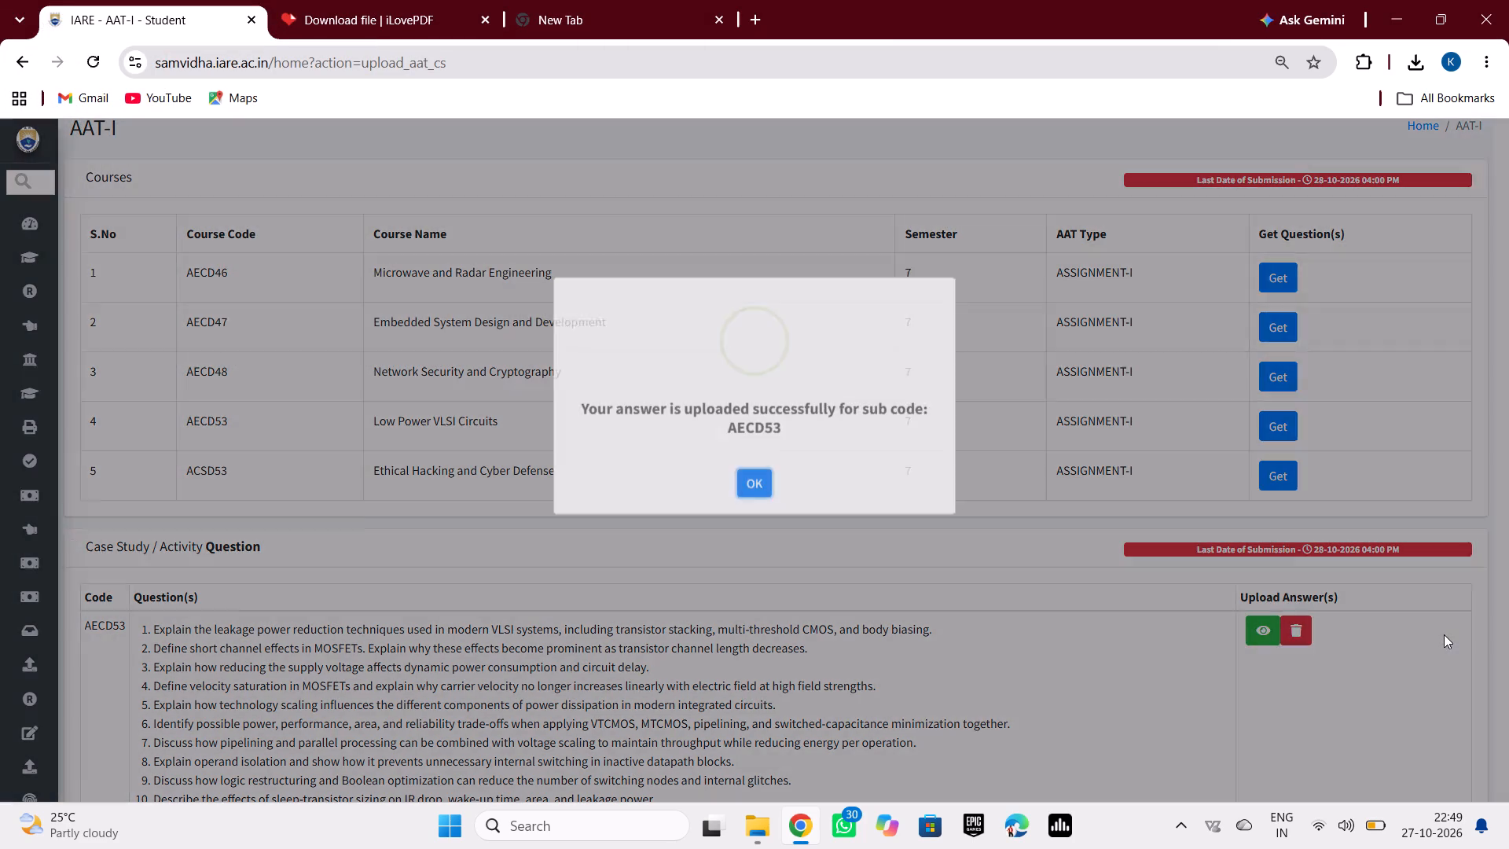
left_click(758, 553)
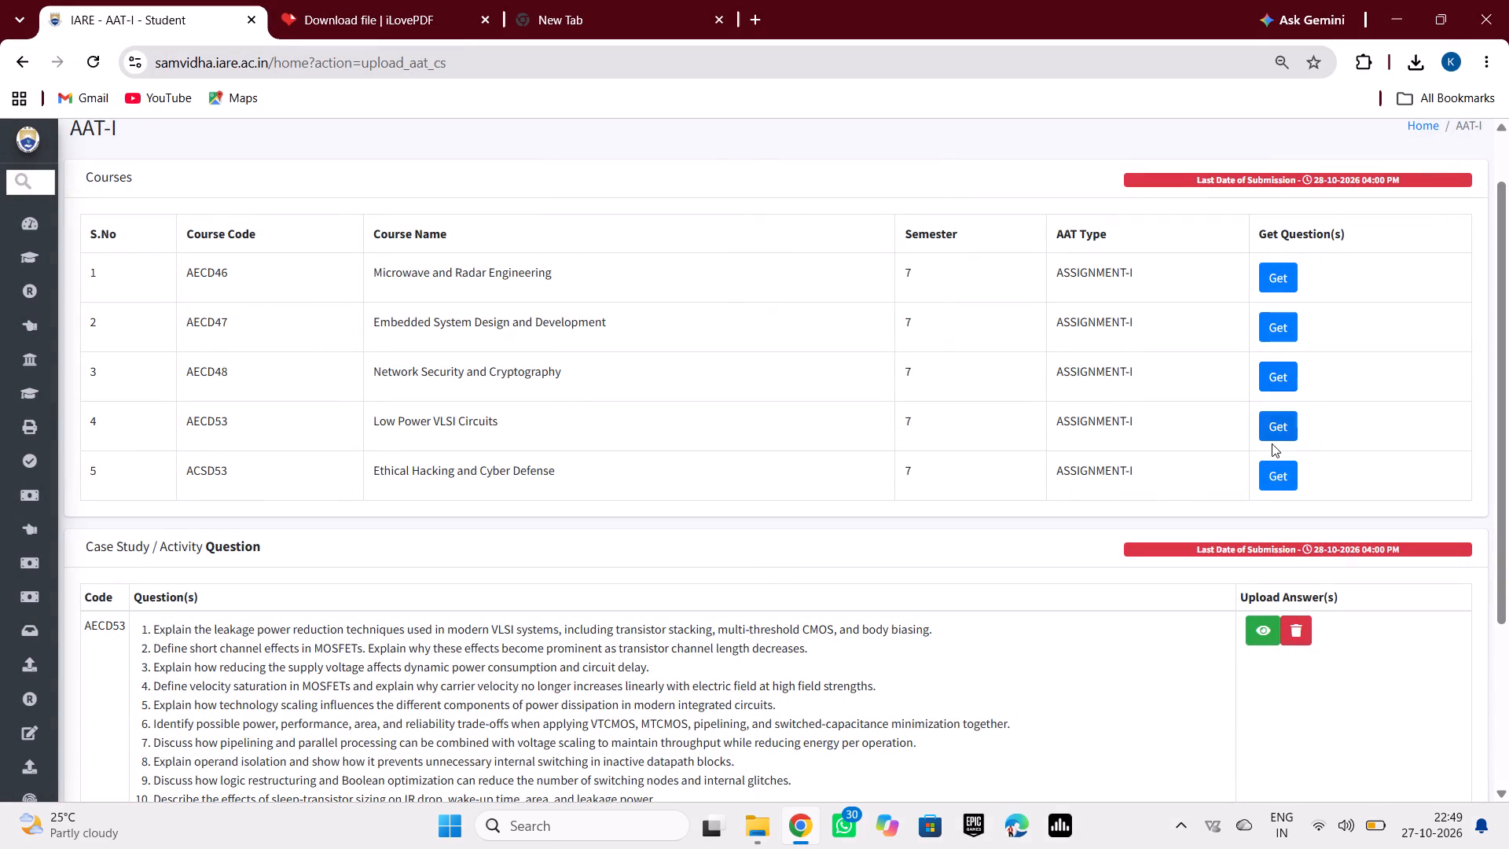
left_click(1272, 465)
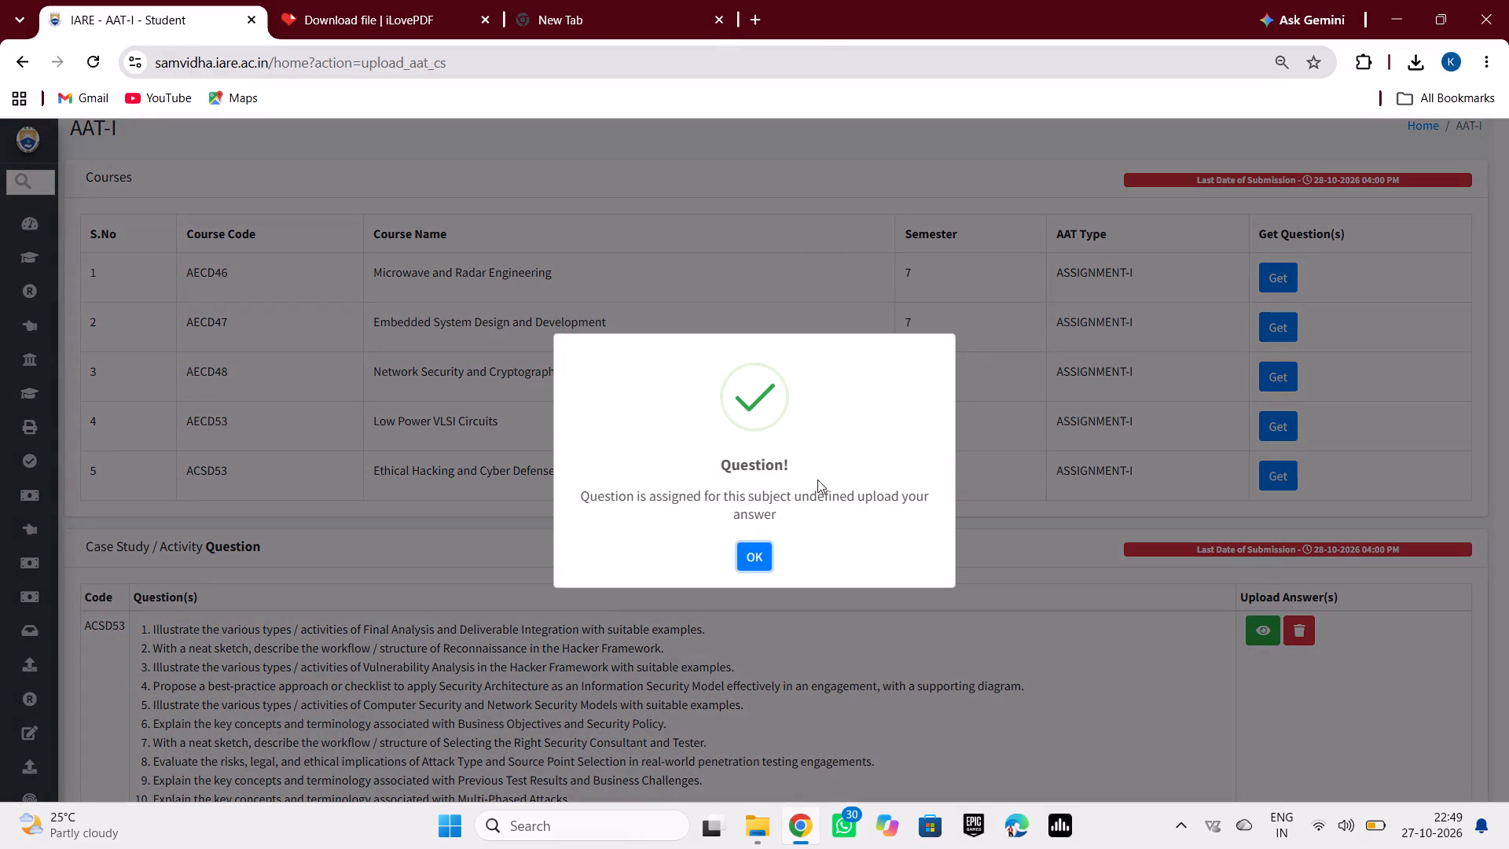
left_click(751, 552)
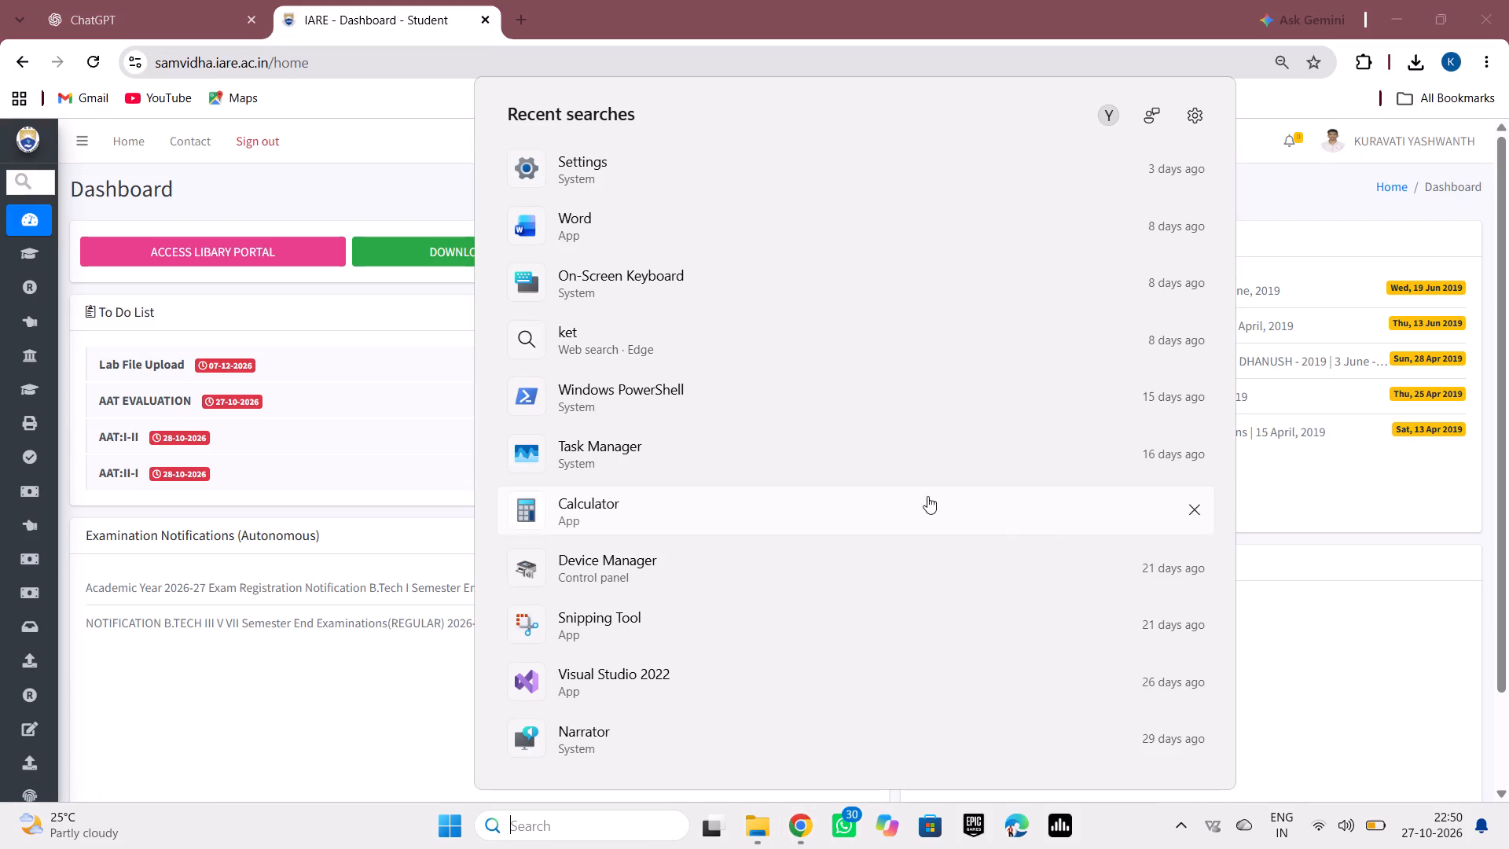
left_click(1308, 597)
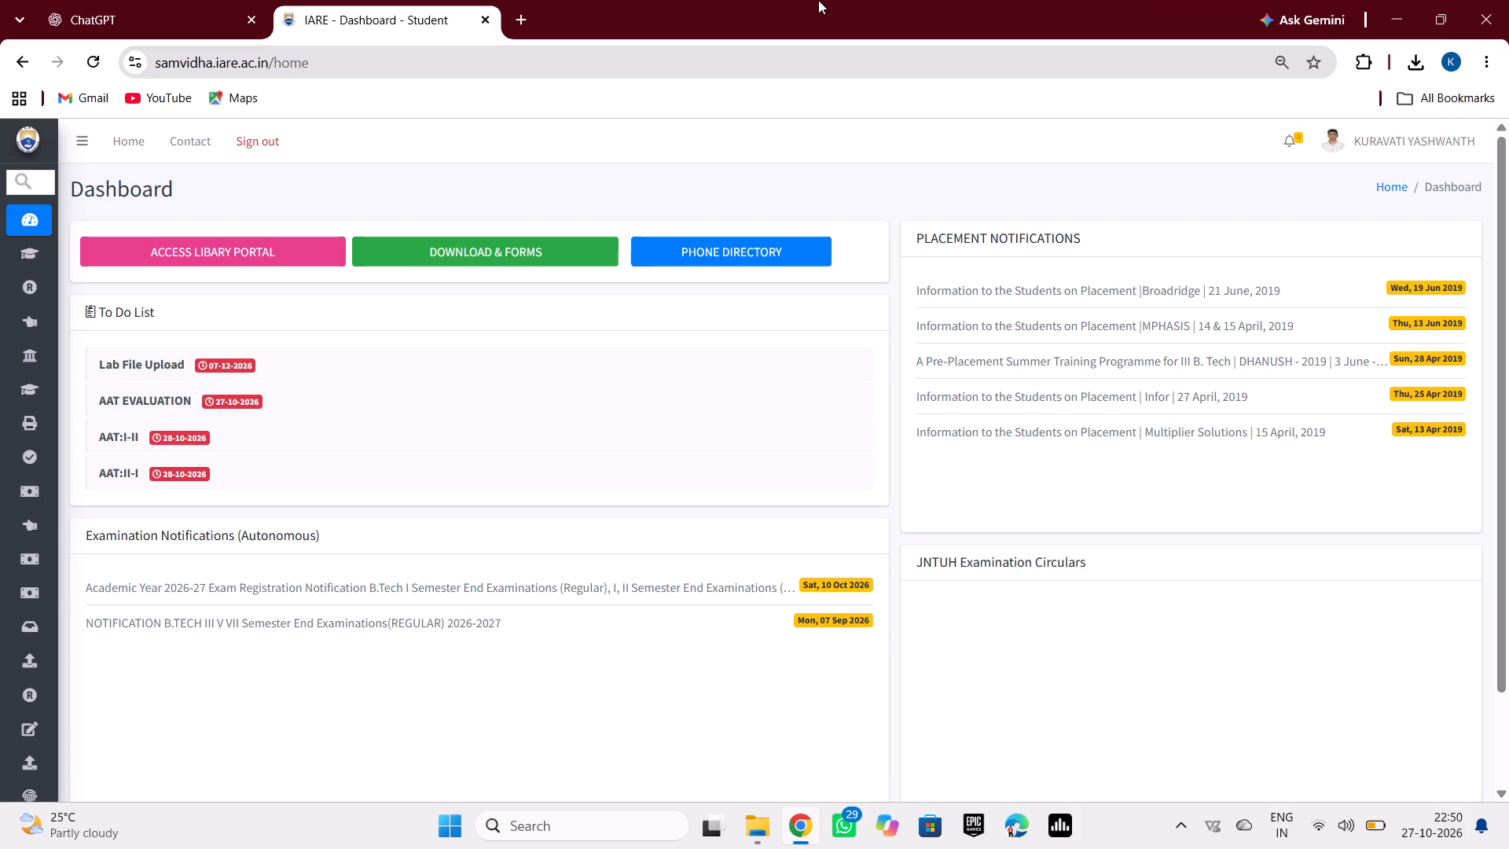
Open YouTube in a new browser tab and bring up the channel's video list in YouTube Studio.
left_click(517, 22)
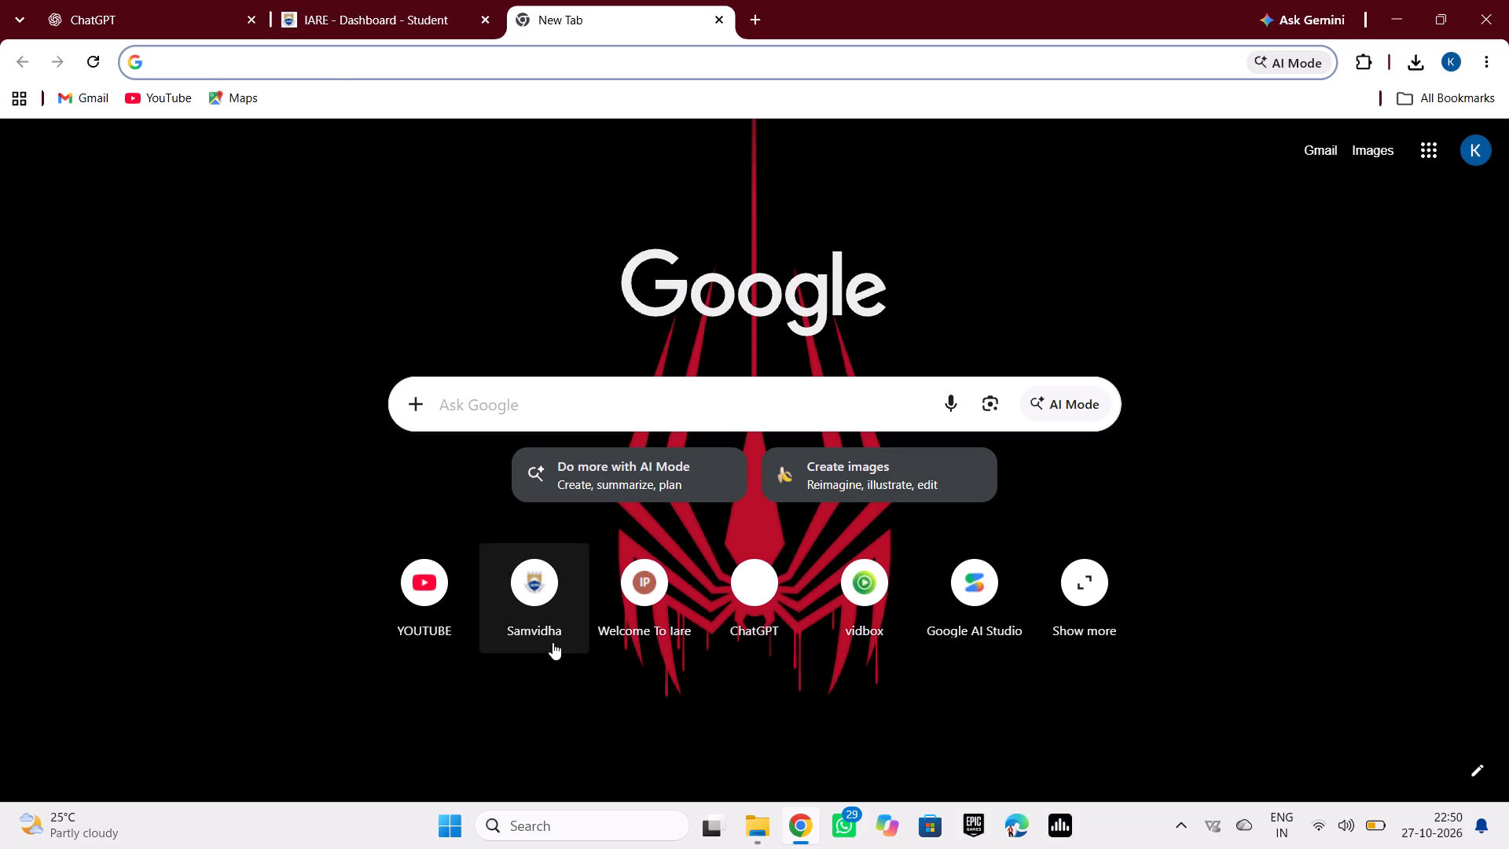
left_click(444, 572)
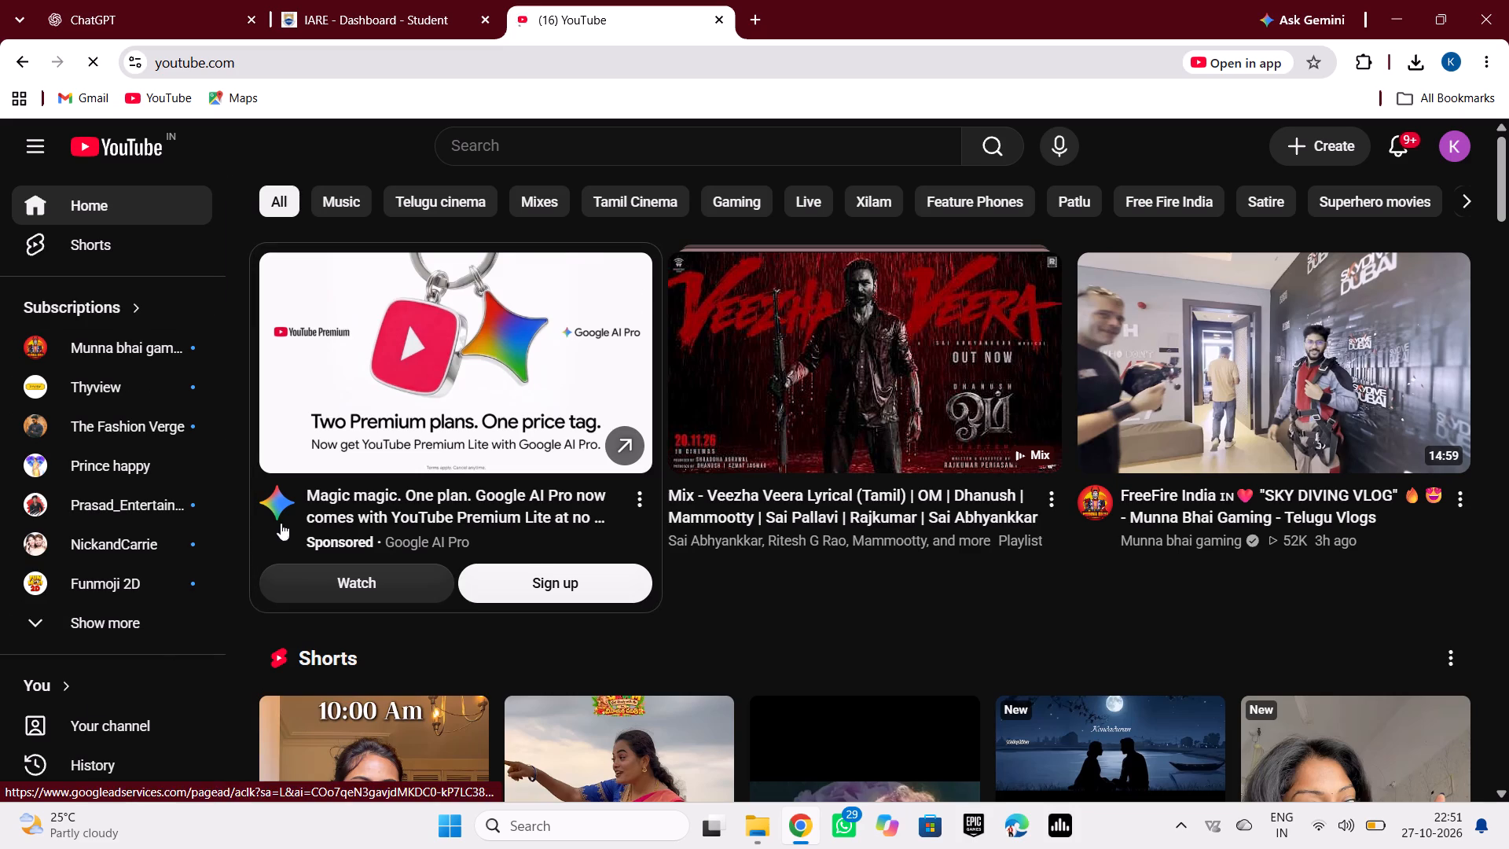
scroll(93, 733, "down", 1)
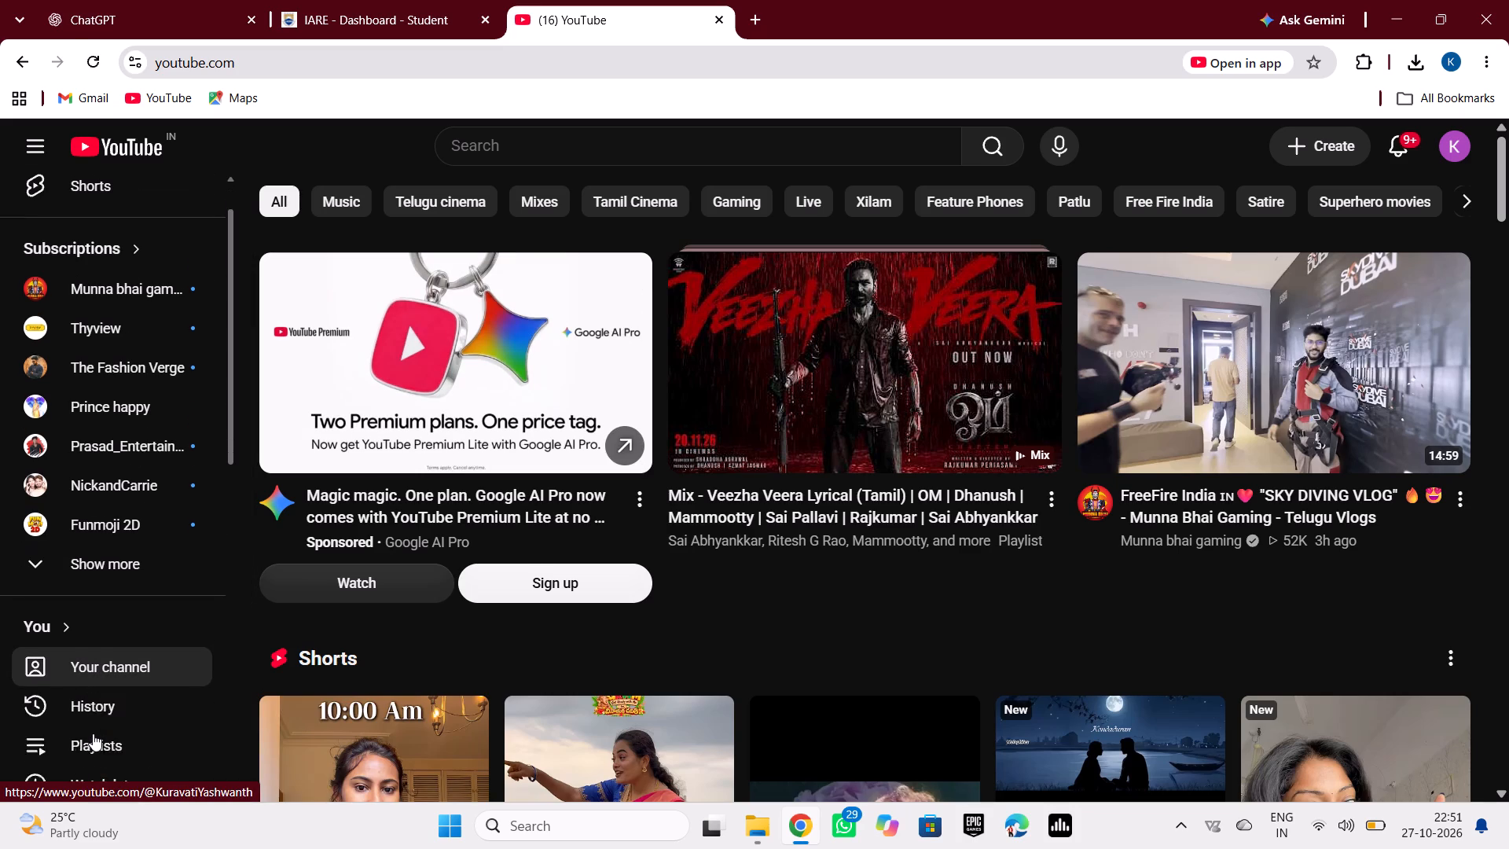
scroll(93, 733, "down", 1)
left_click(95, 682)
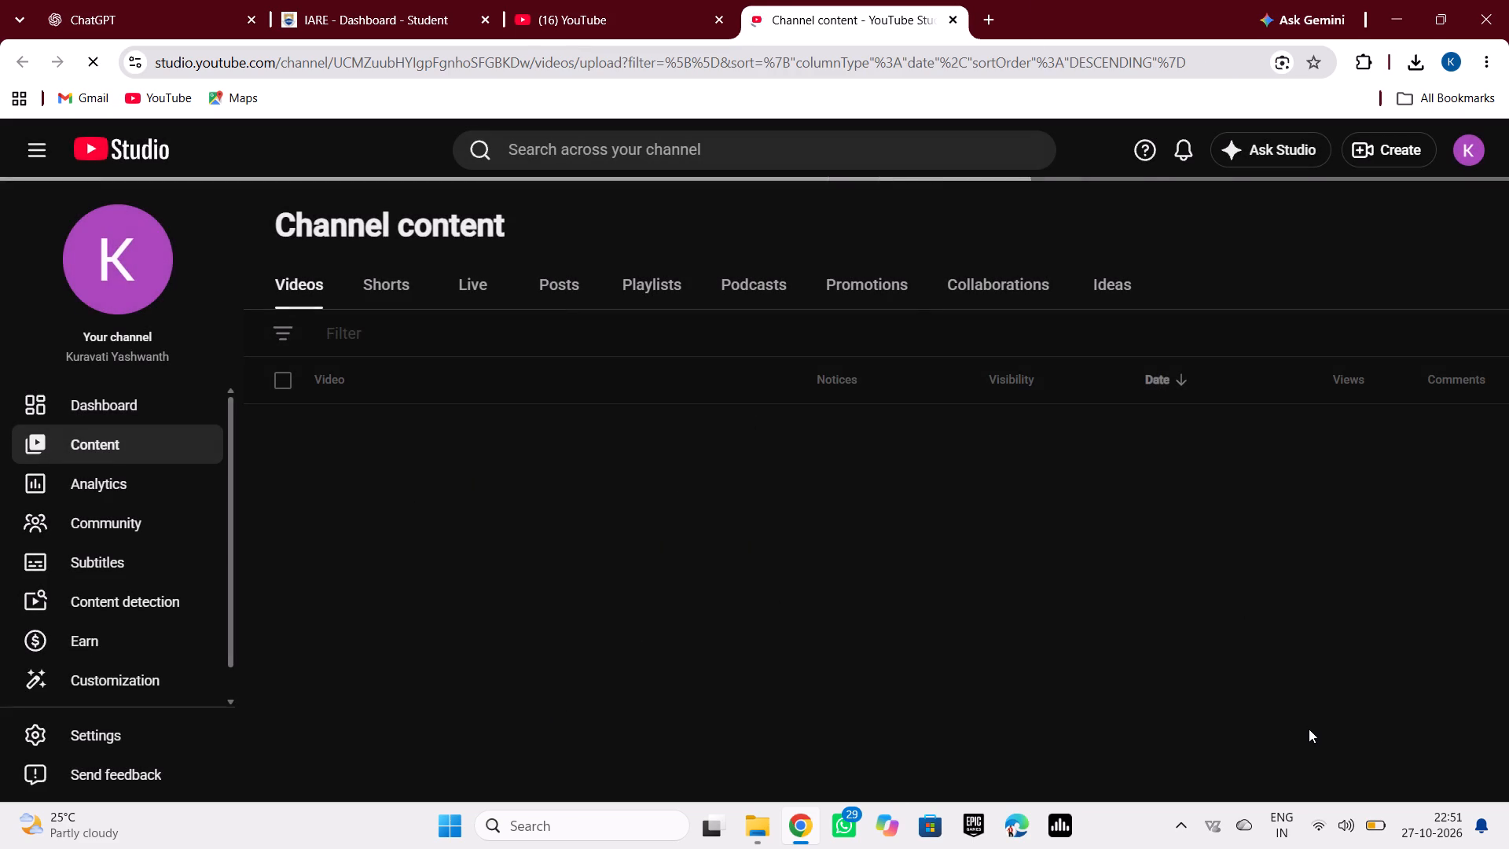
left_click(1448, 842)
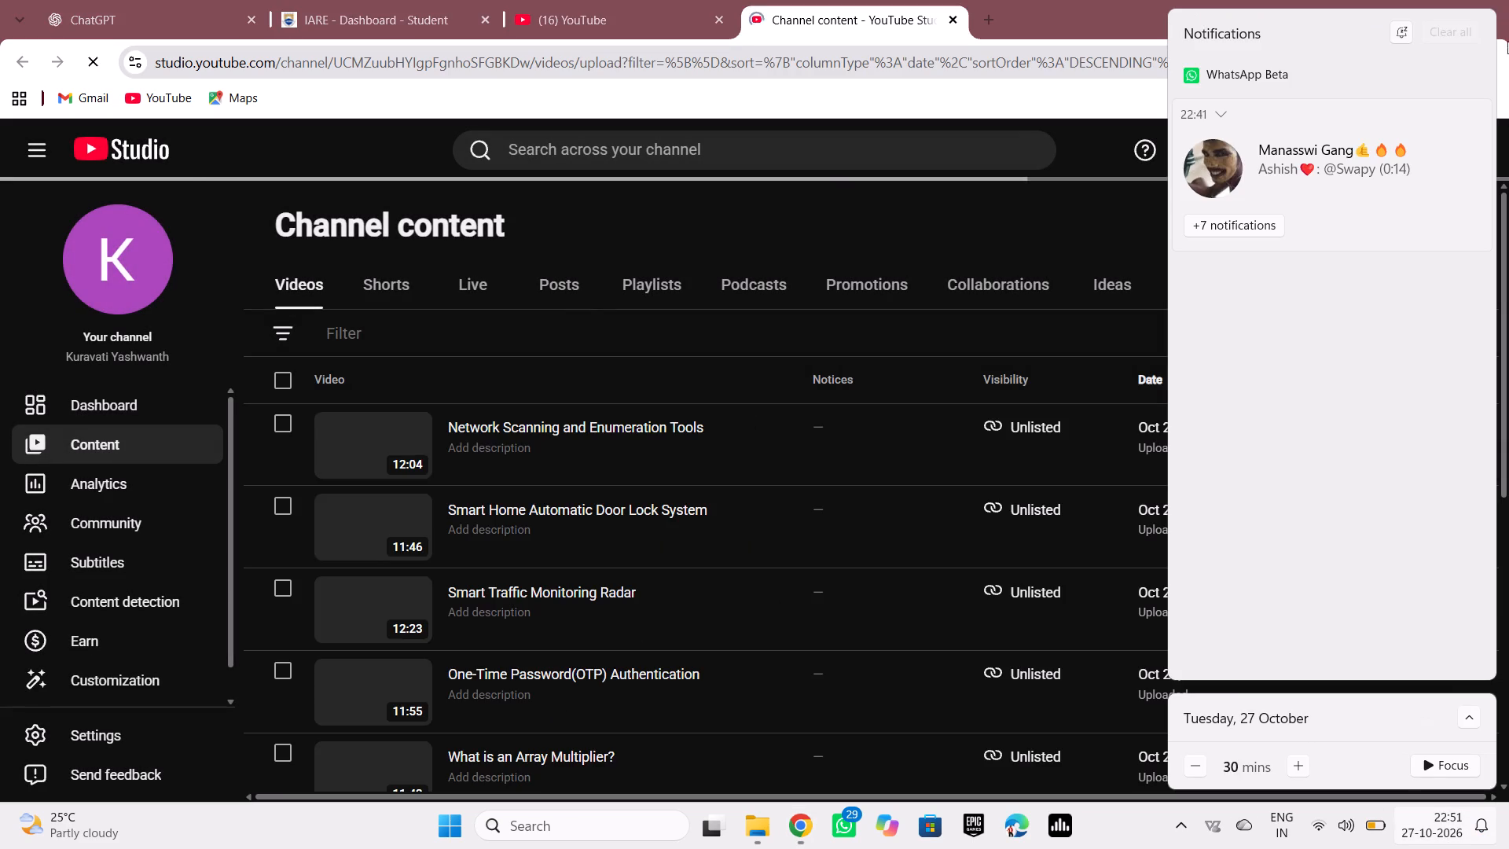
Clear all Windows notifications and dismiss the notification center.
left_click(1442, 28)
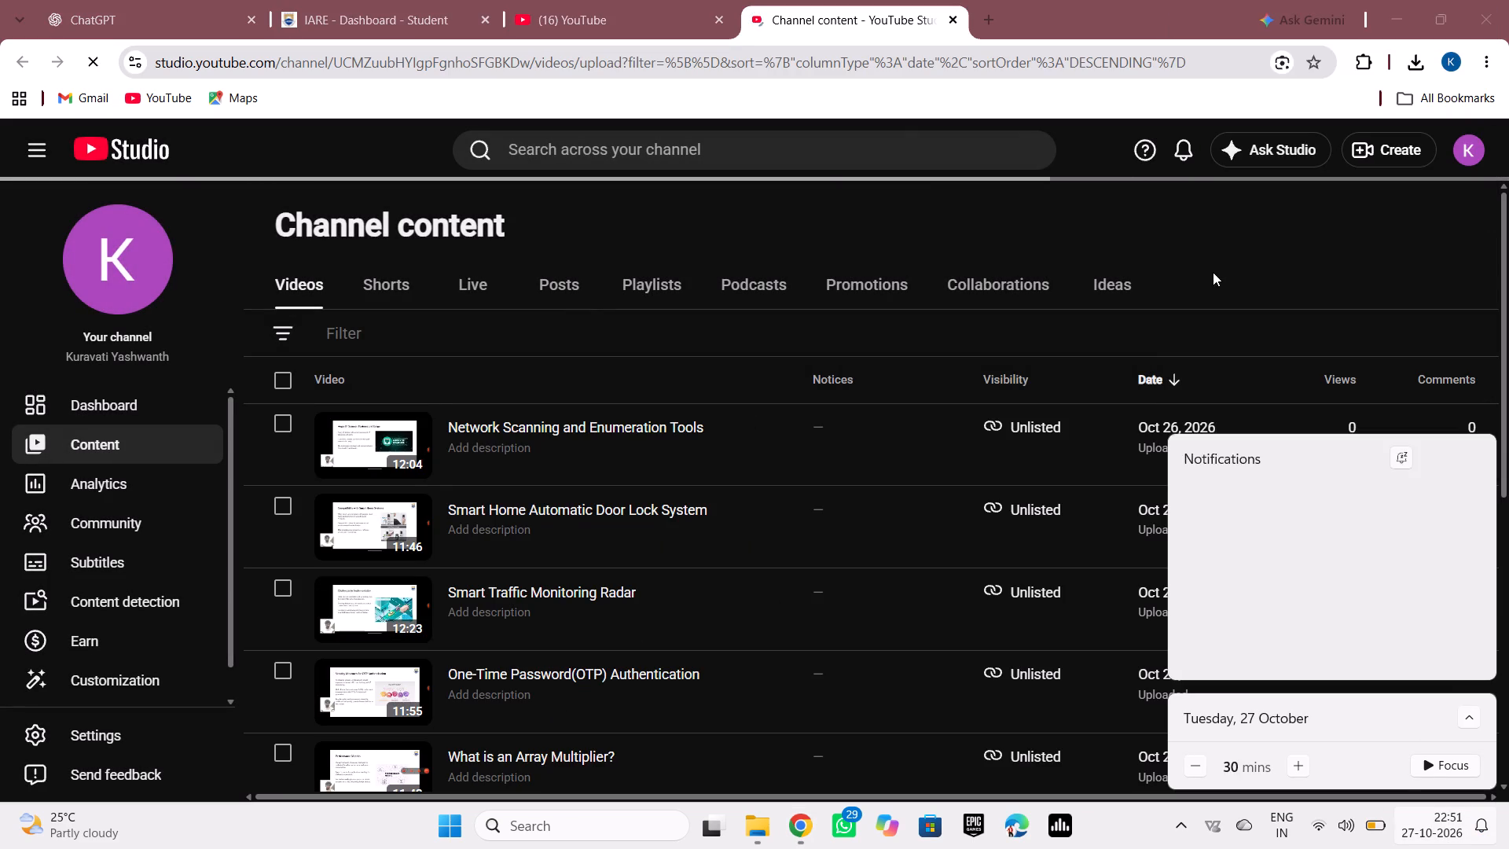
left_click(1181, 219)
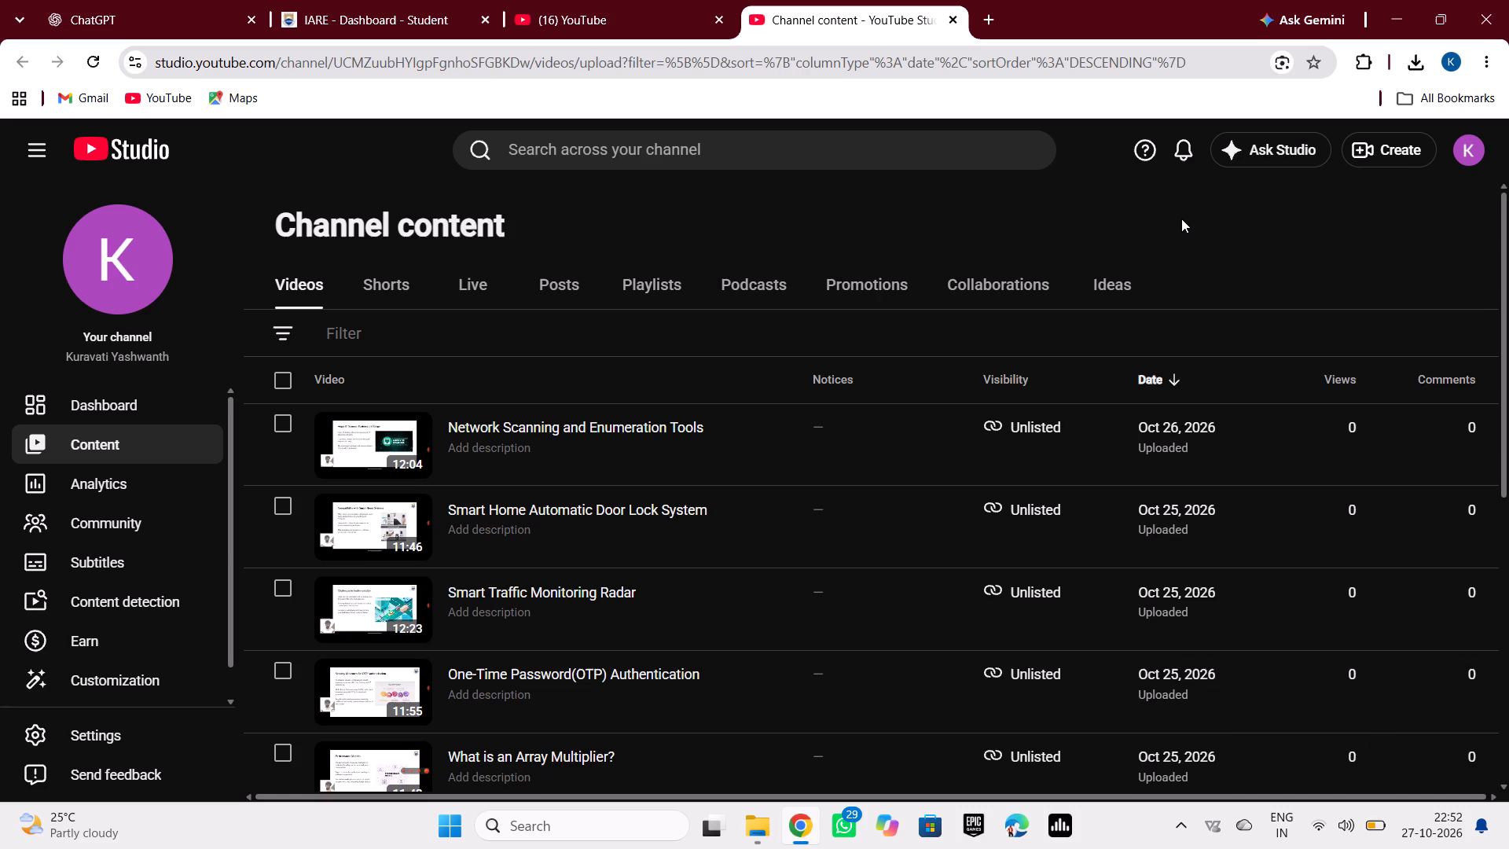
Look over the channel's video list, switch to the Samvidha student dashboard and bring up its Uploads options.
scroll(1295, 250, "down", 1)
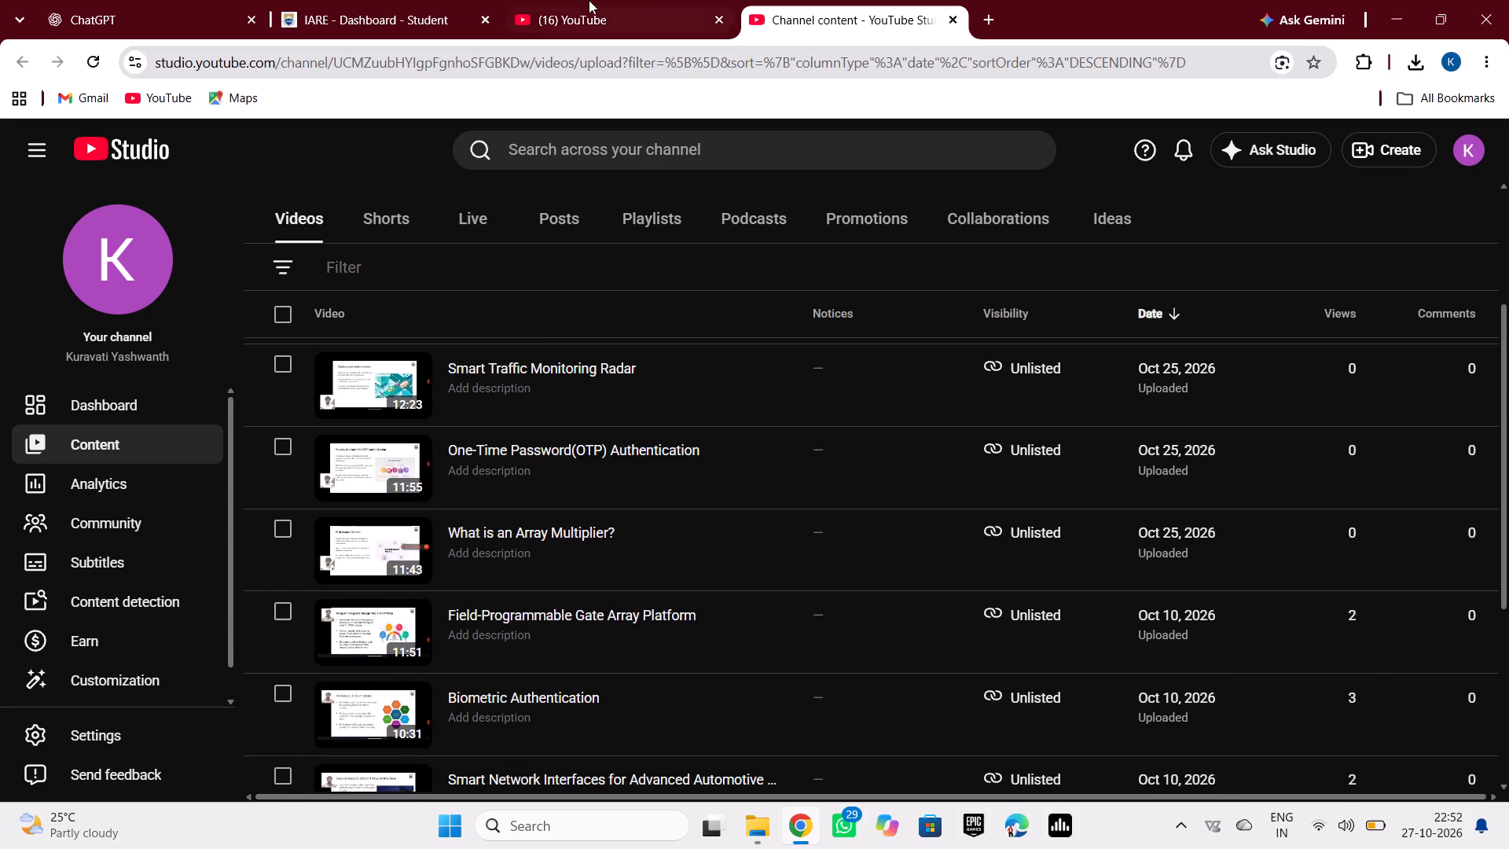
left_click(435, 0)
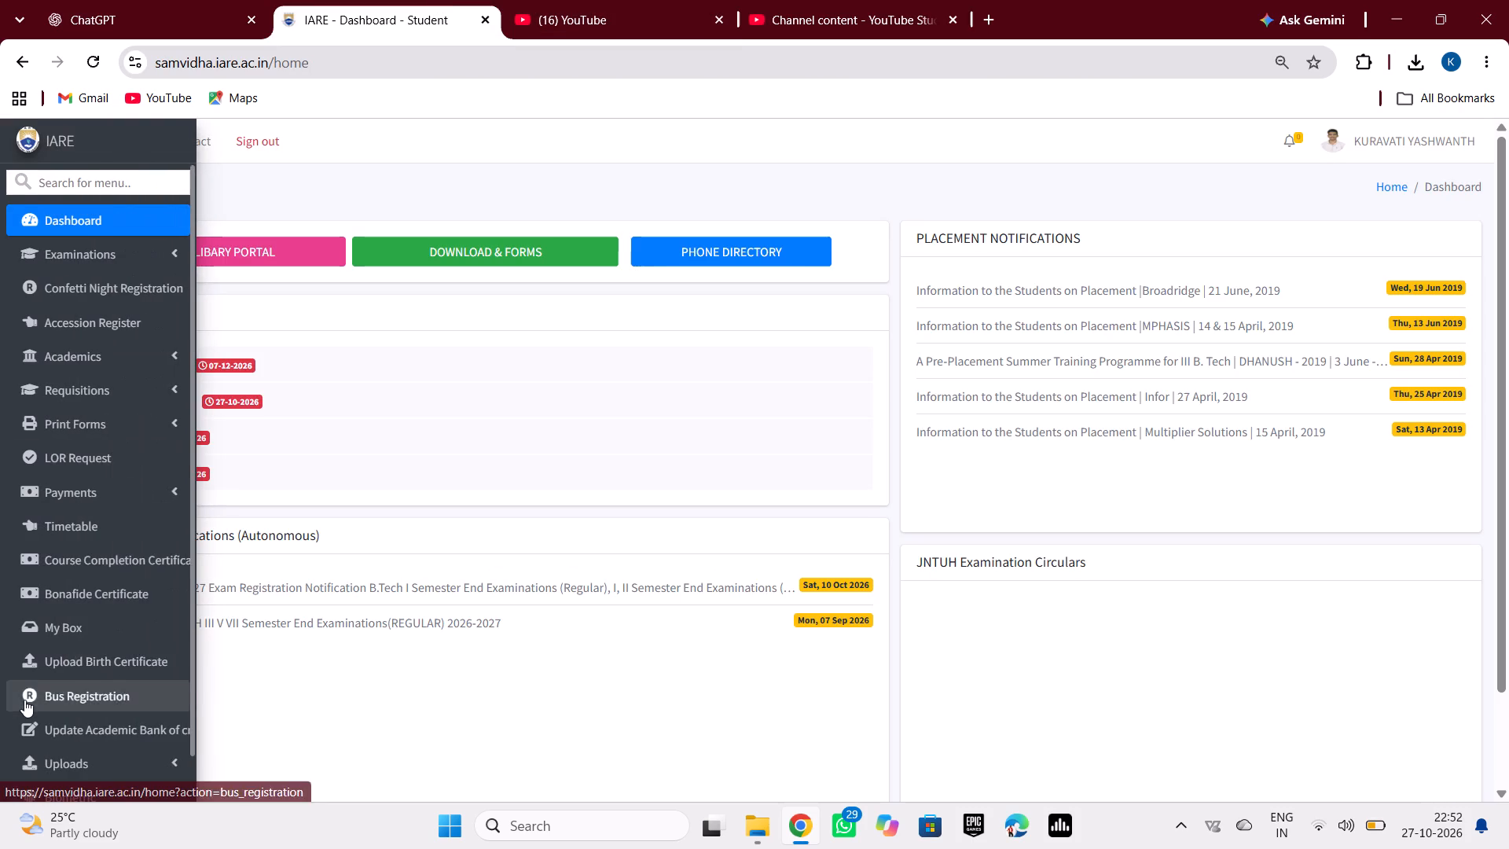
scroll(24, 700, "down", 2)
left_click(105, 716)
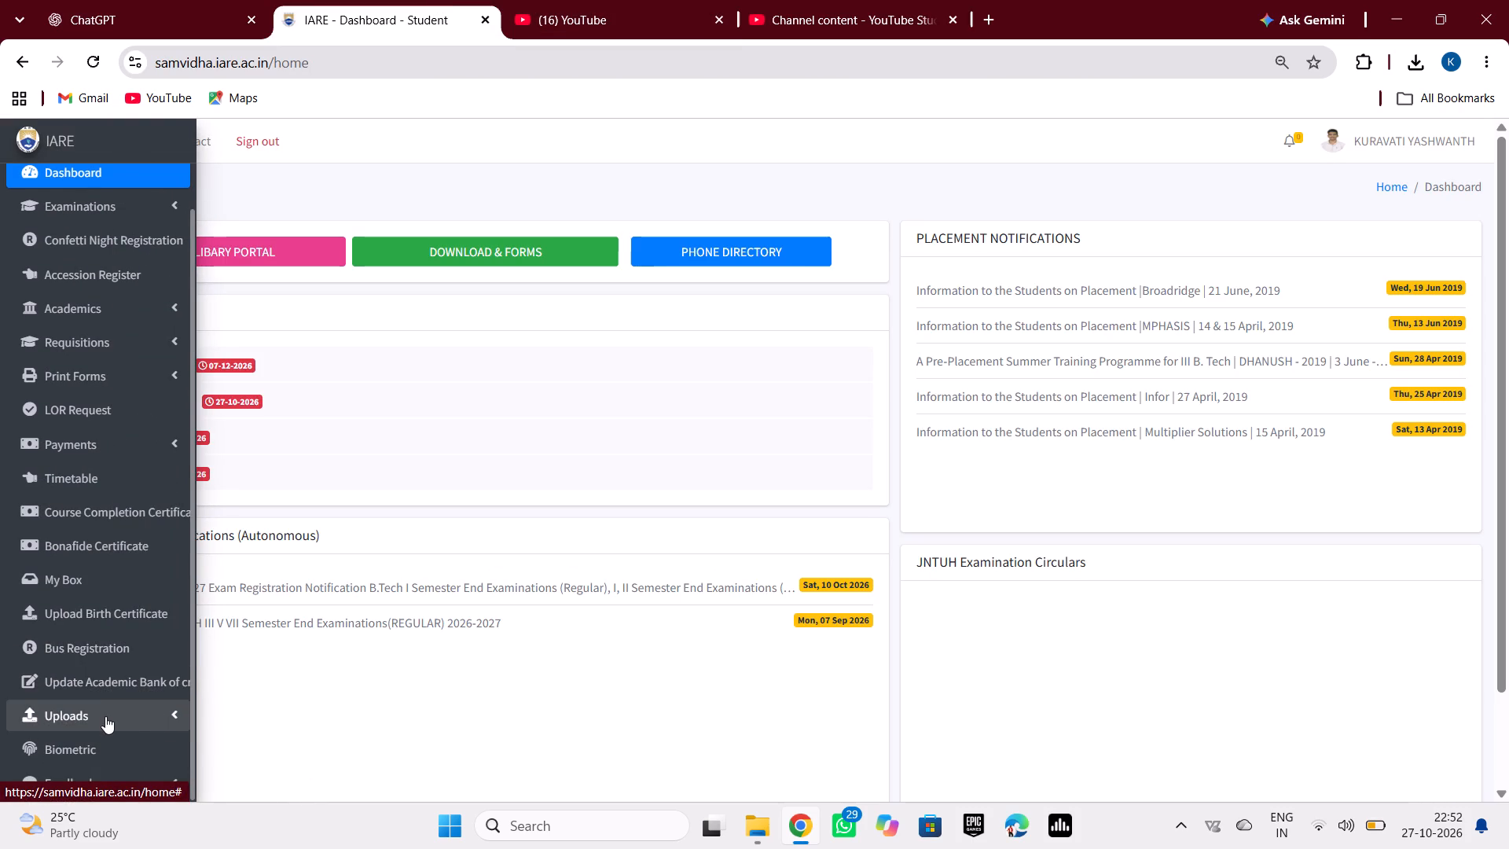
scroll(105, 716, "down", 3)
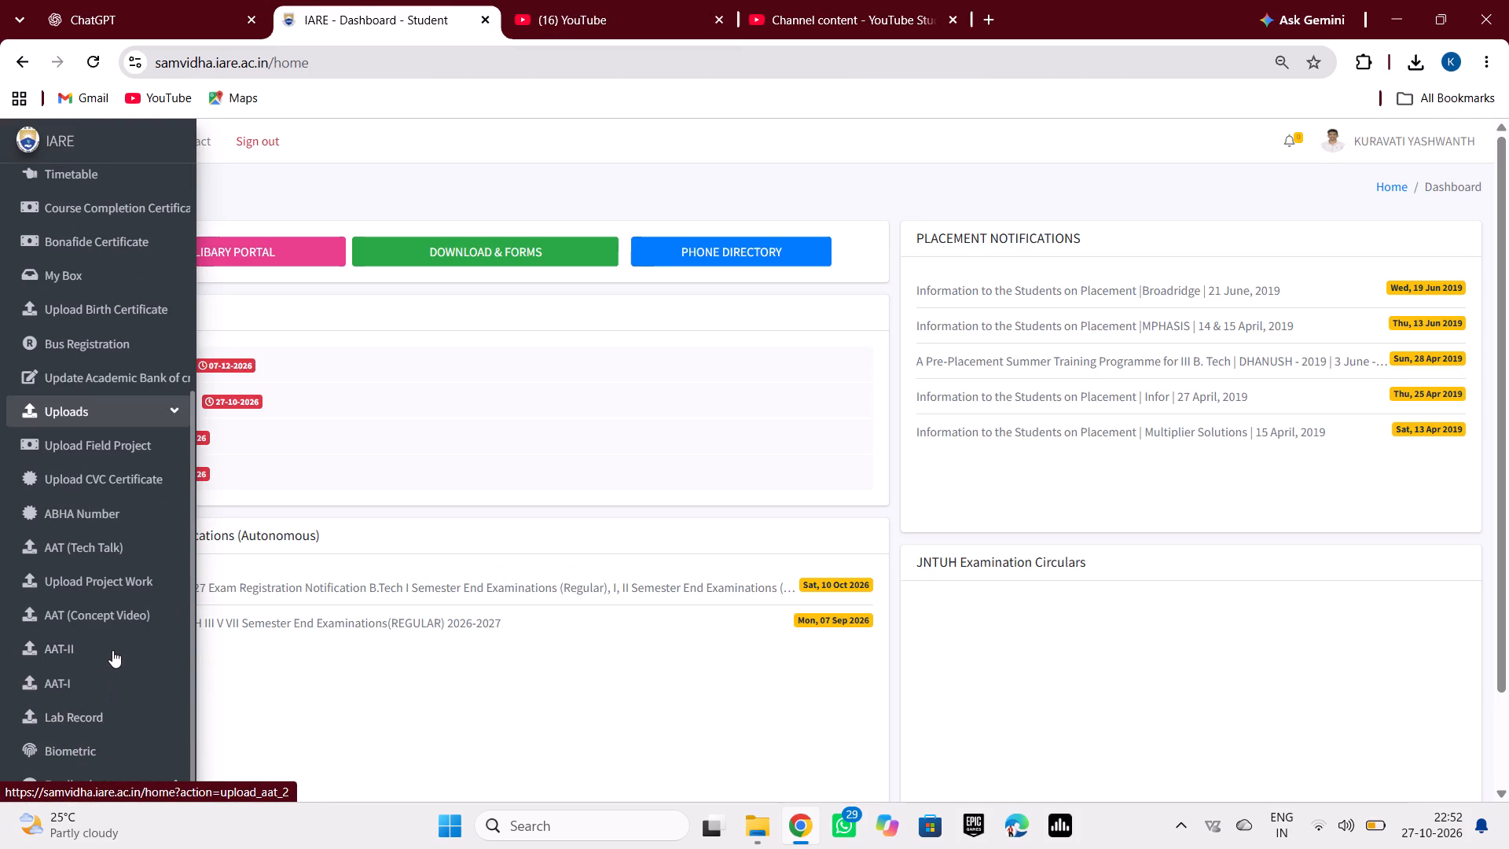
On Samvidha, open the AAT-II upload page and get the question for Microwave and Radar Engineering (AECD46).
left_click(112, 650)
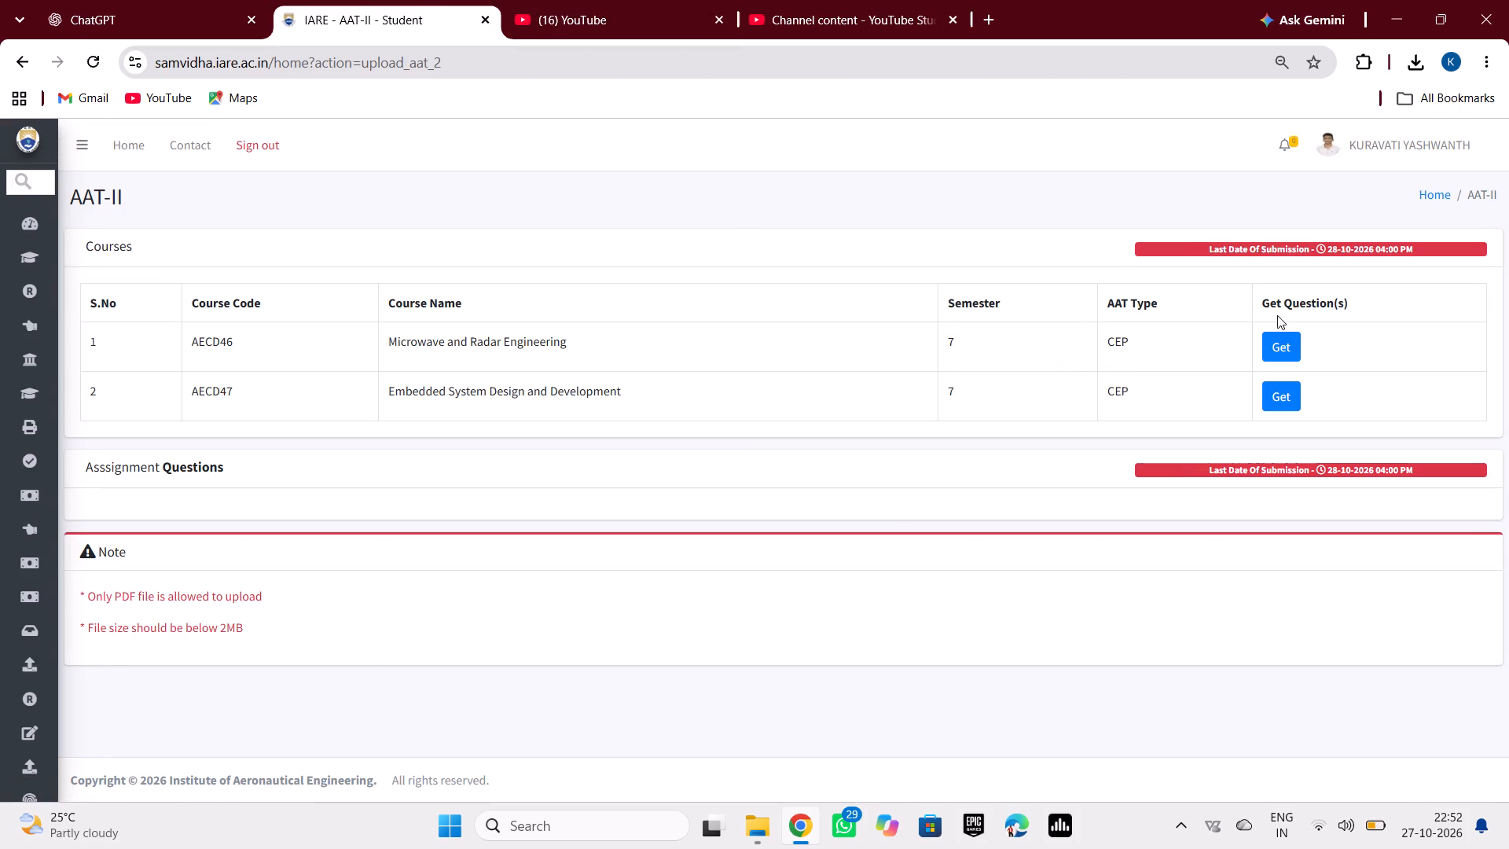
left_click(1289, 339)
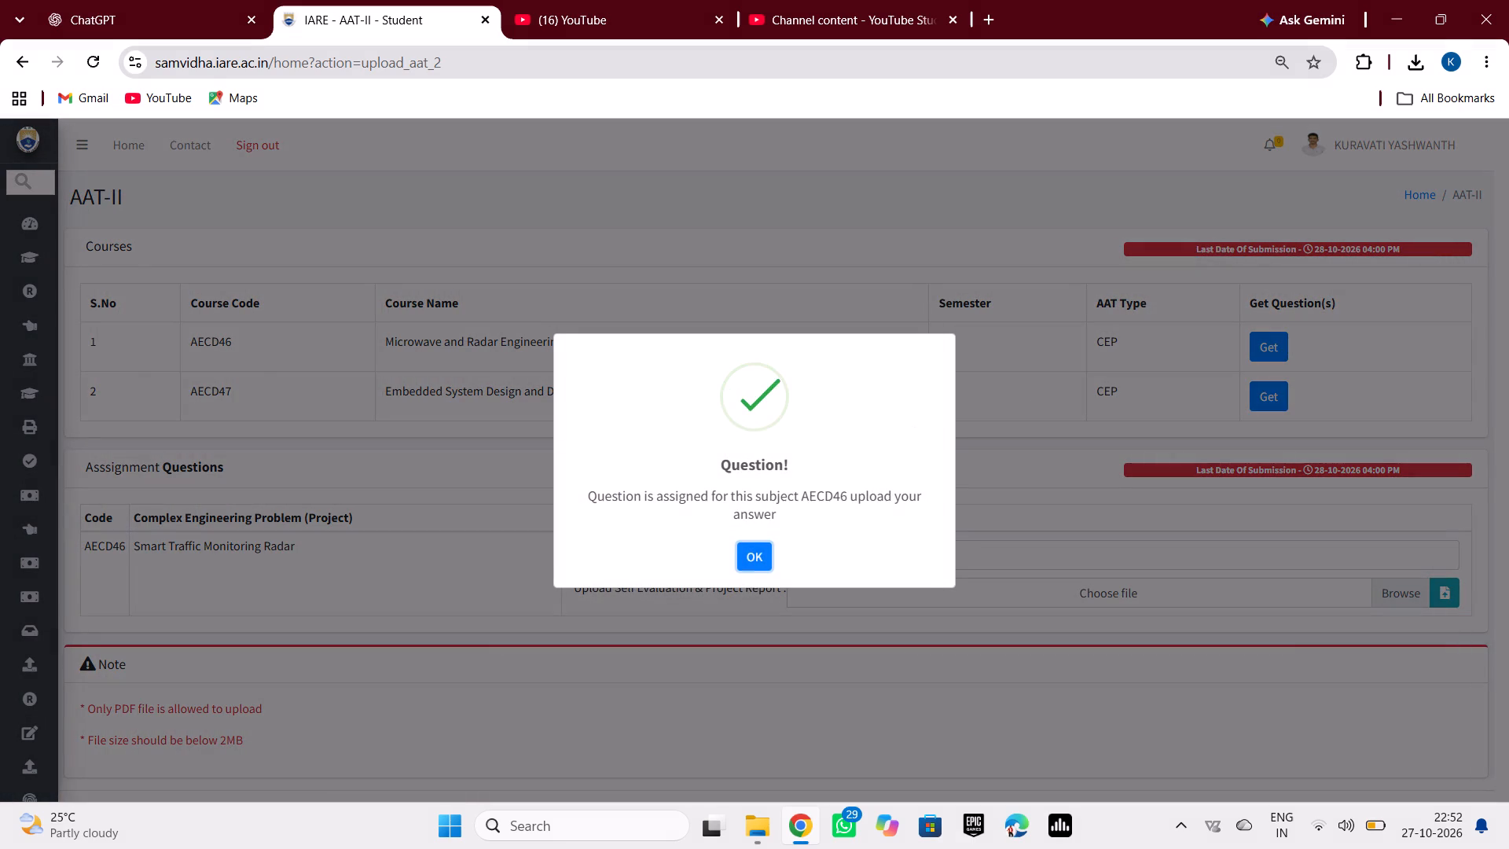
left_click(758, 566)
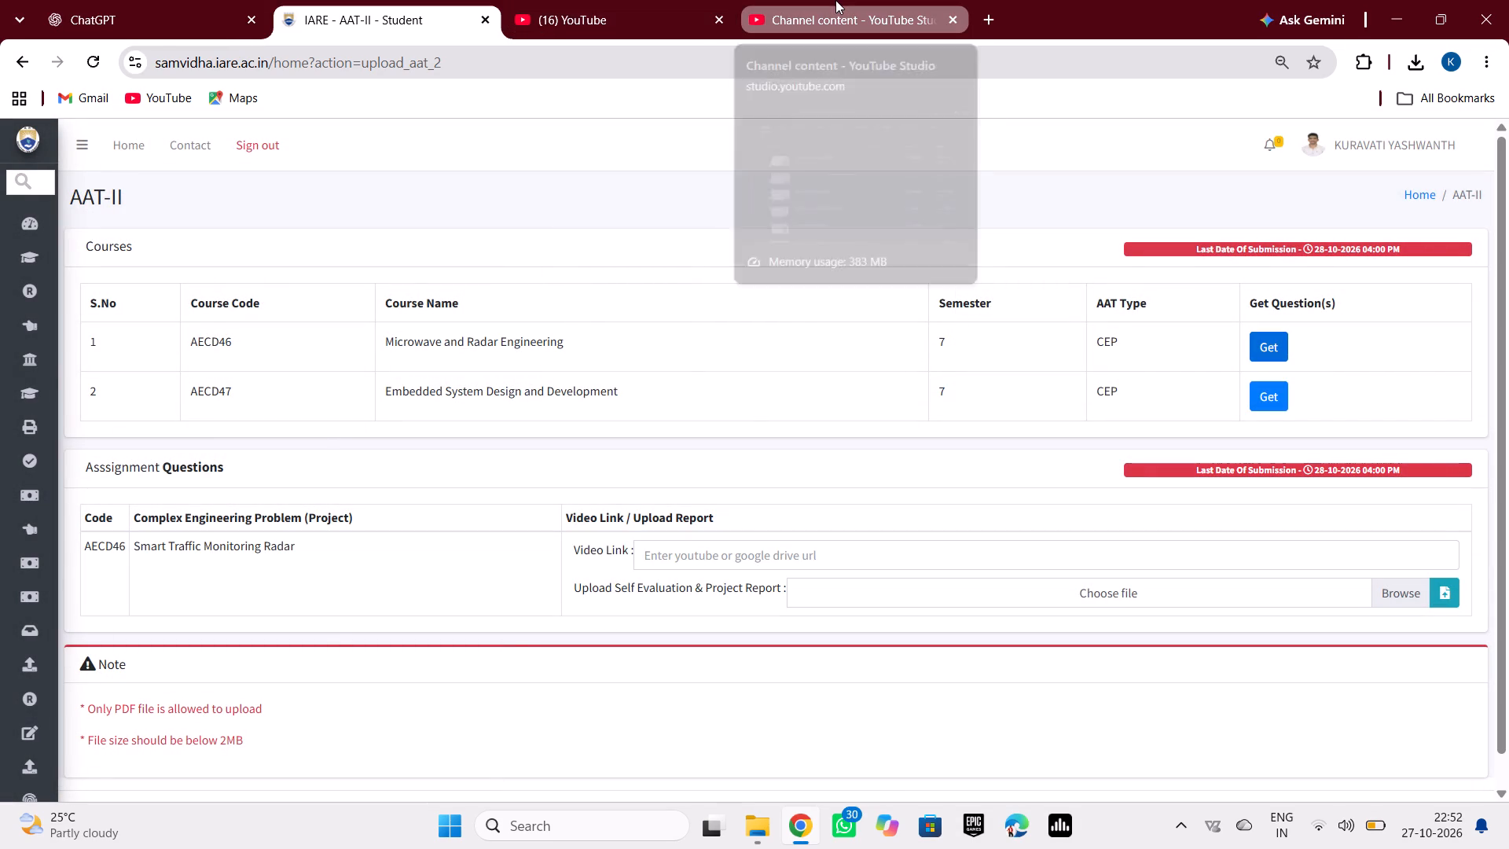
In YouTube Studio, open the details of the Smart Traffic Monitoring Radar video and copy its video link.
left_click(835, 0)
scroll(1043, 450, "down", 1)
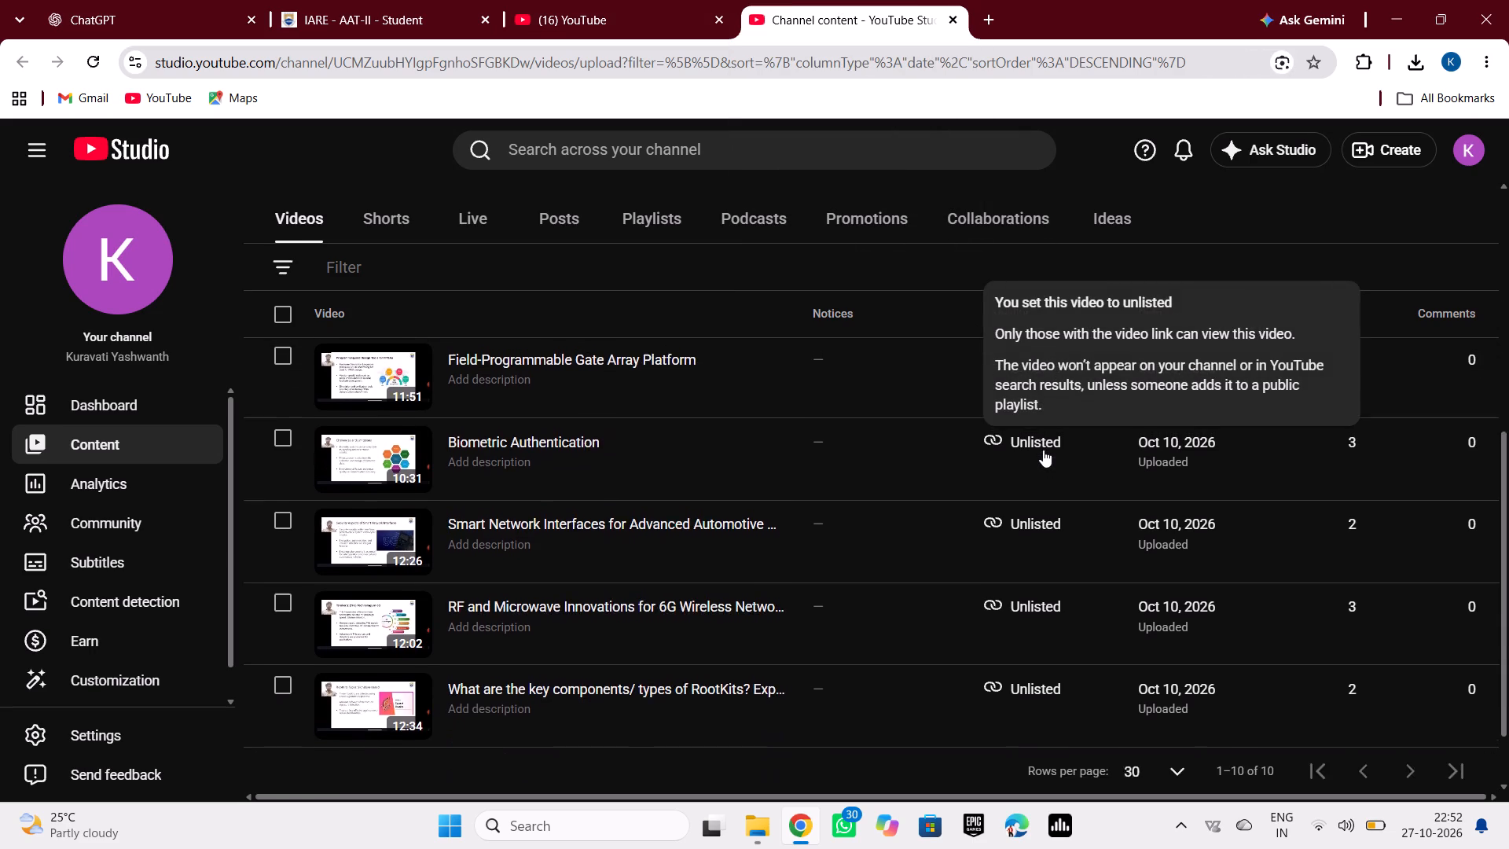
scroll(1043, 450, "down", 1)
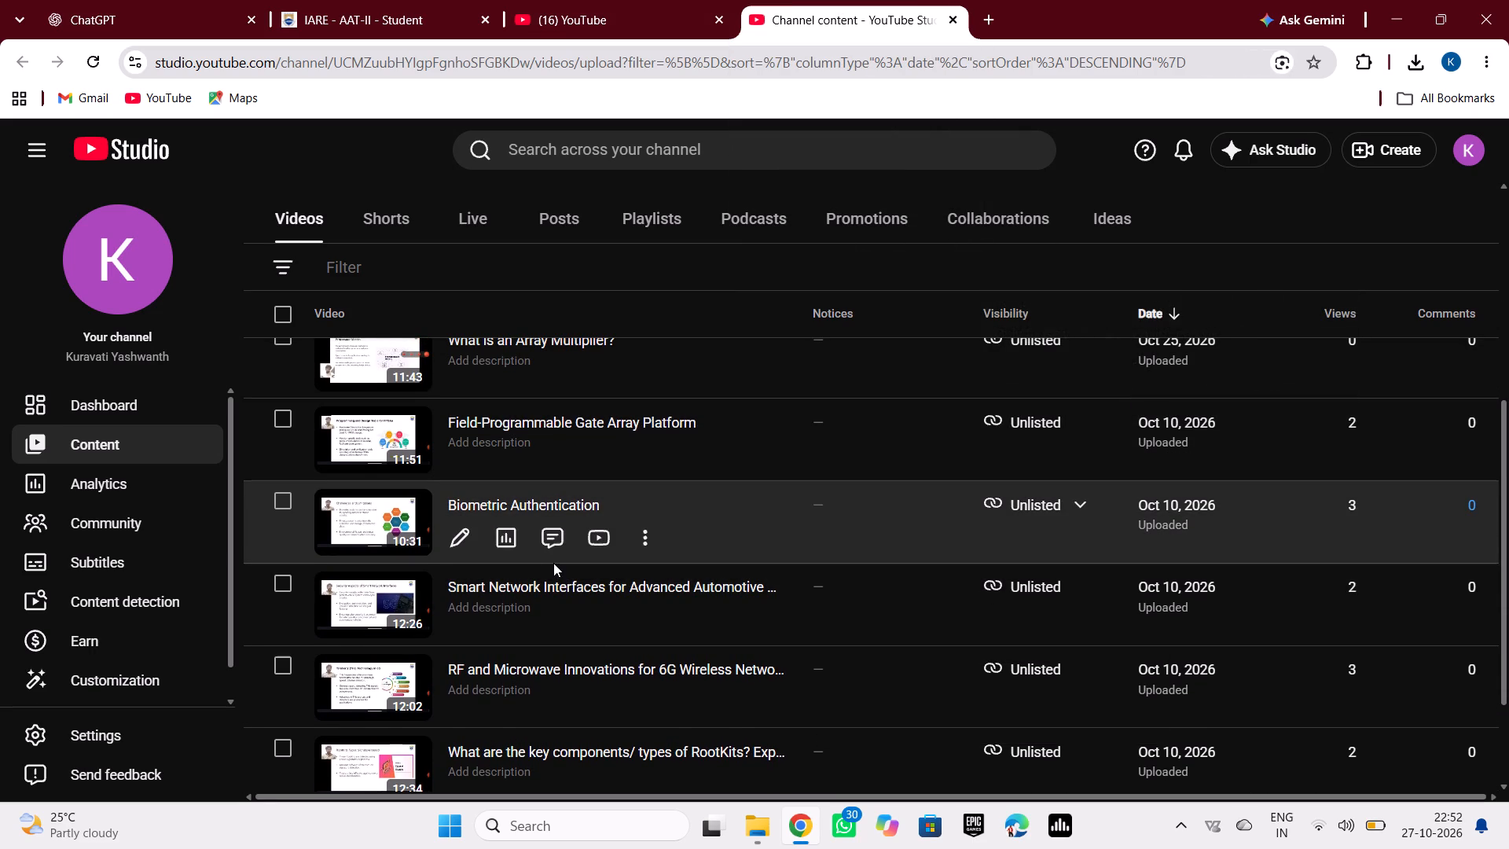
scroll(715, 535, "up", 5)
scroll(715, 535, "down", 2)
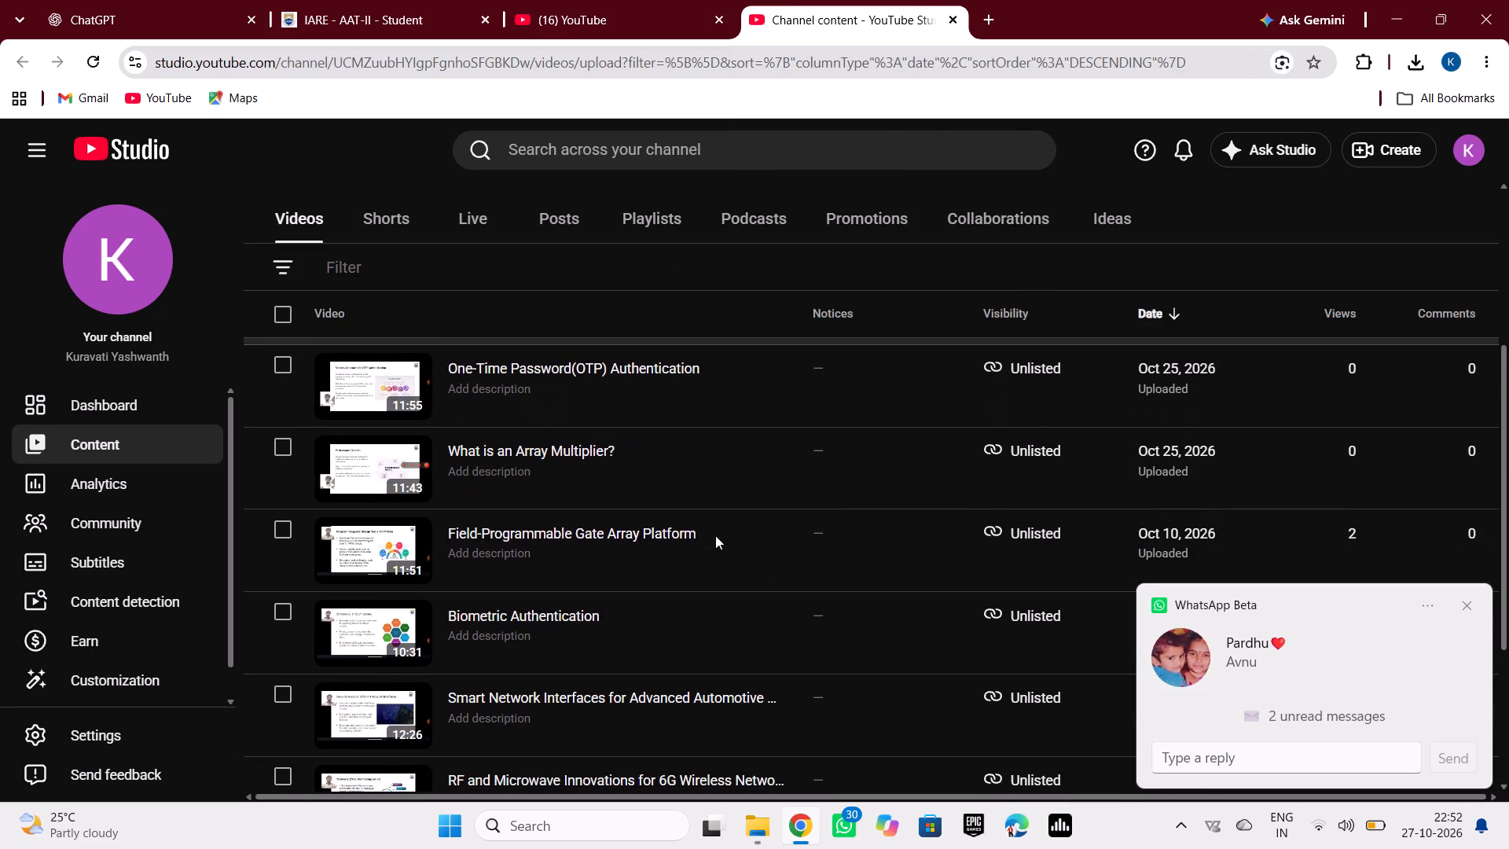
scroll(715, 535, "down", 1)
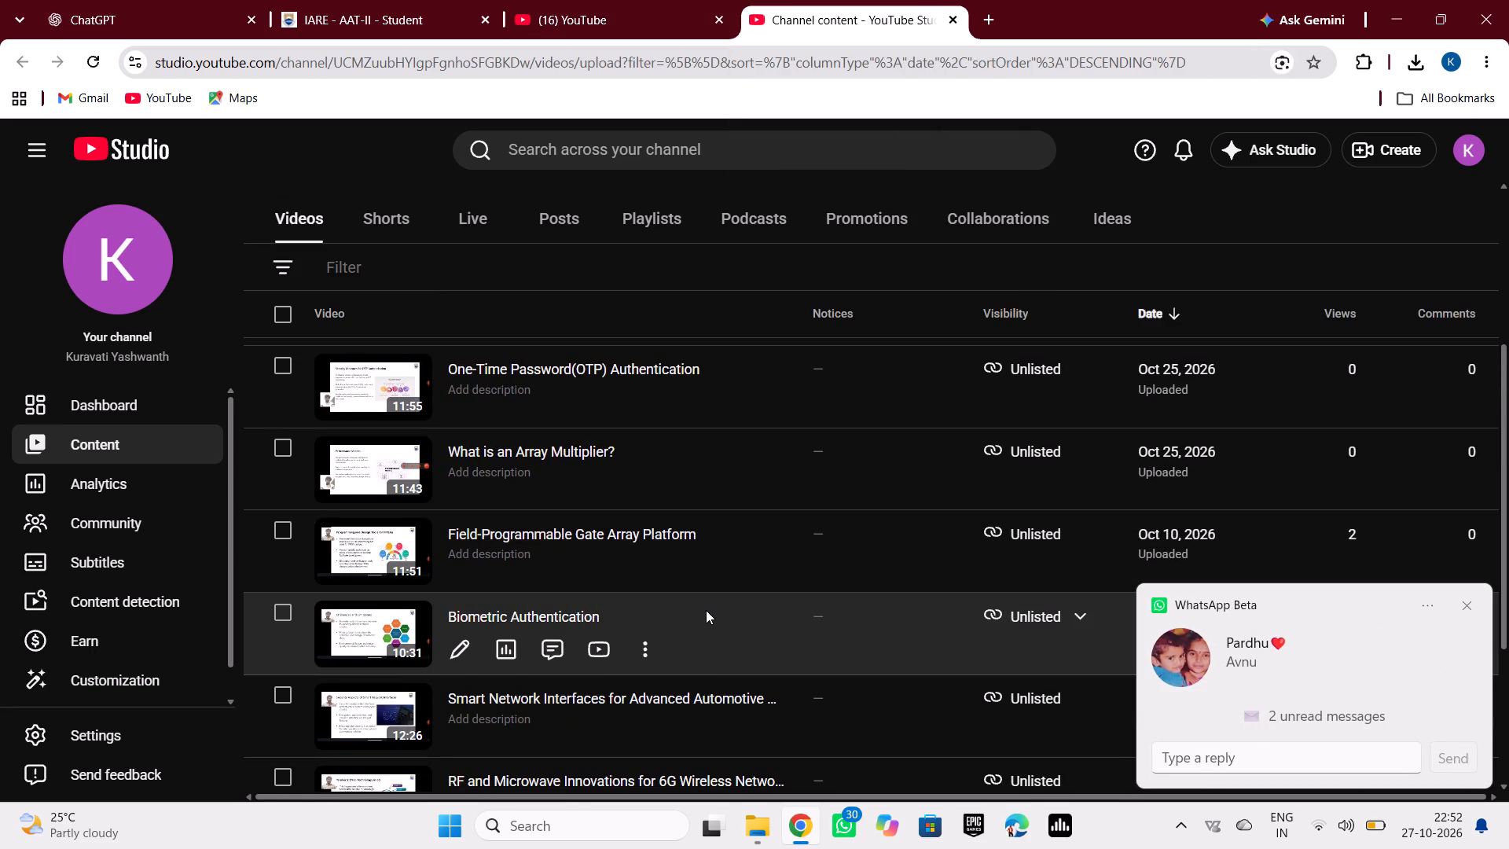
scroll(706, 610, "up", 2)
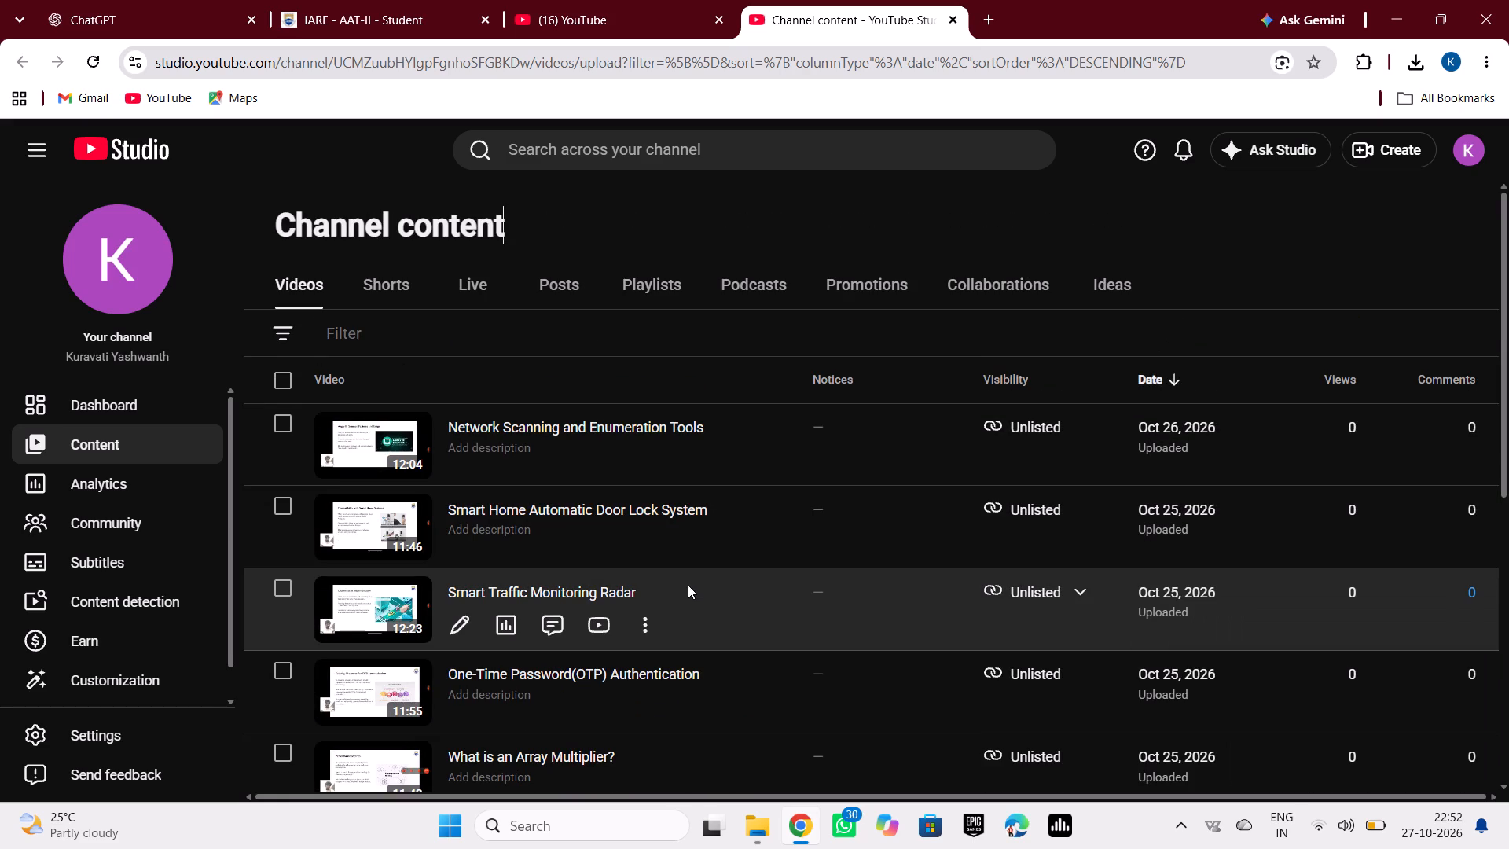
left_click(688, 585)
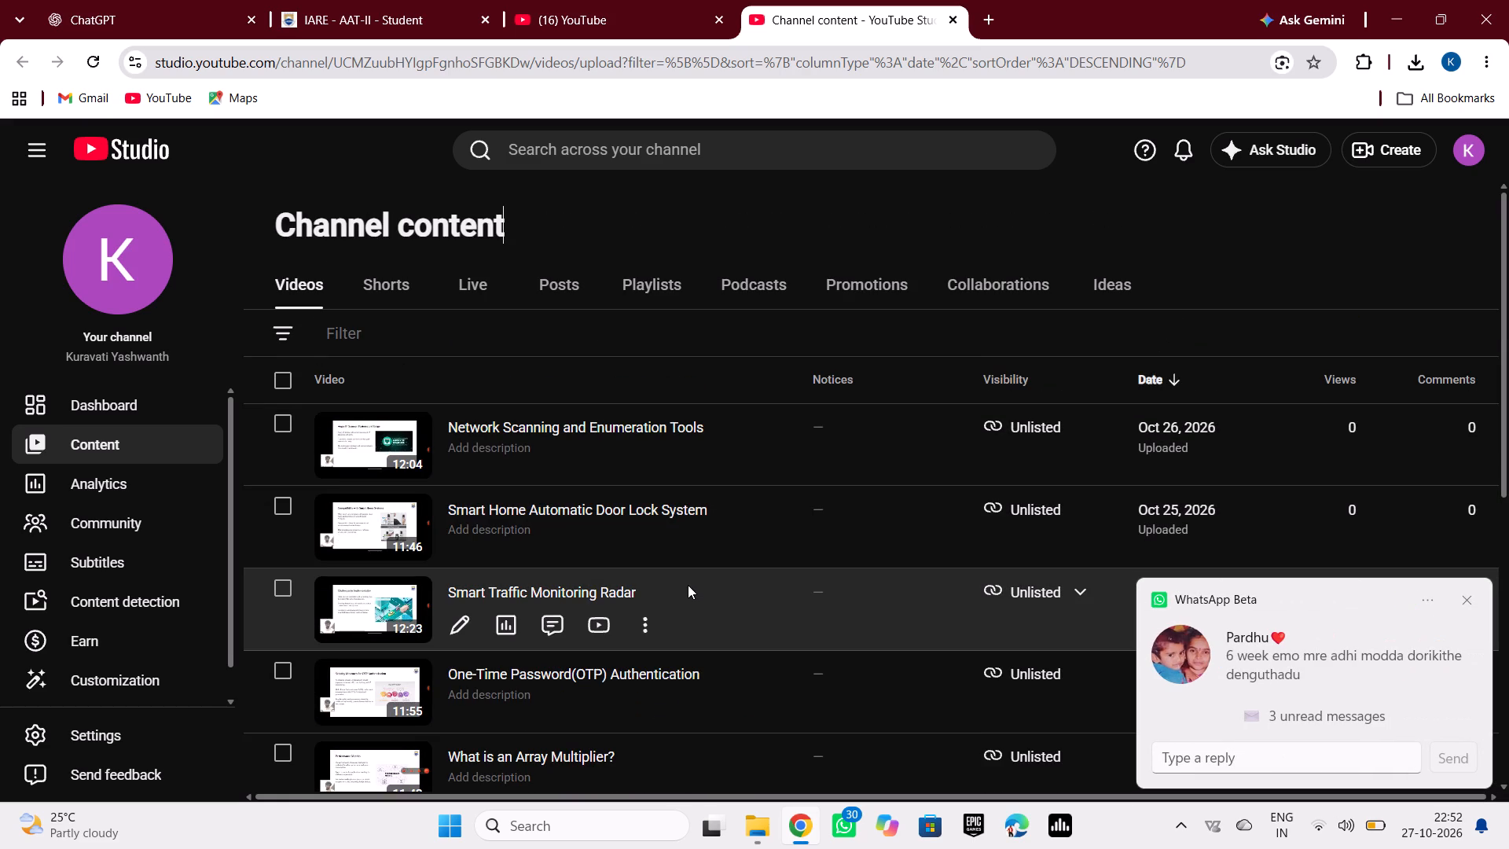
left_click(277, 594)
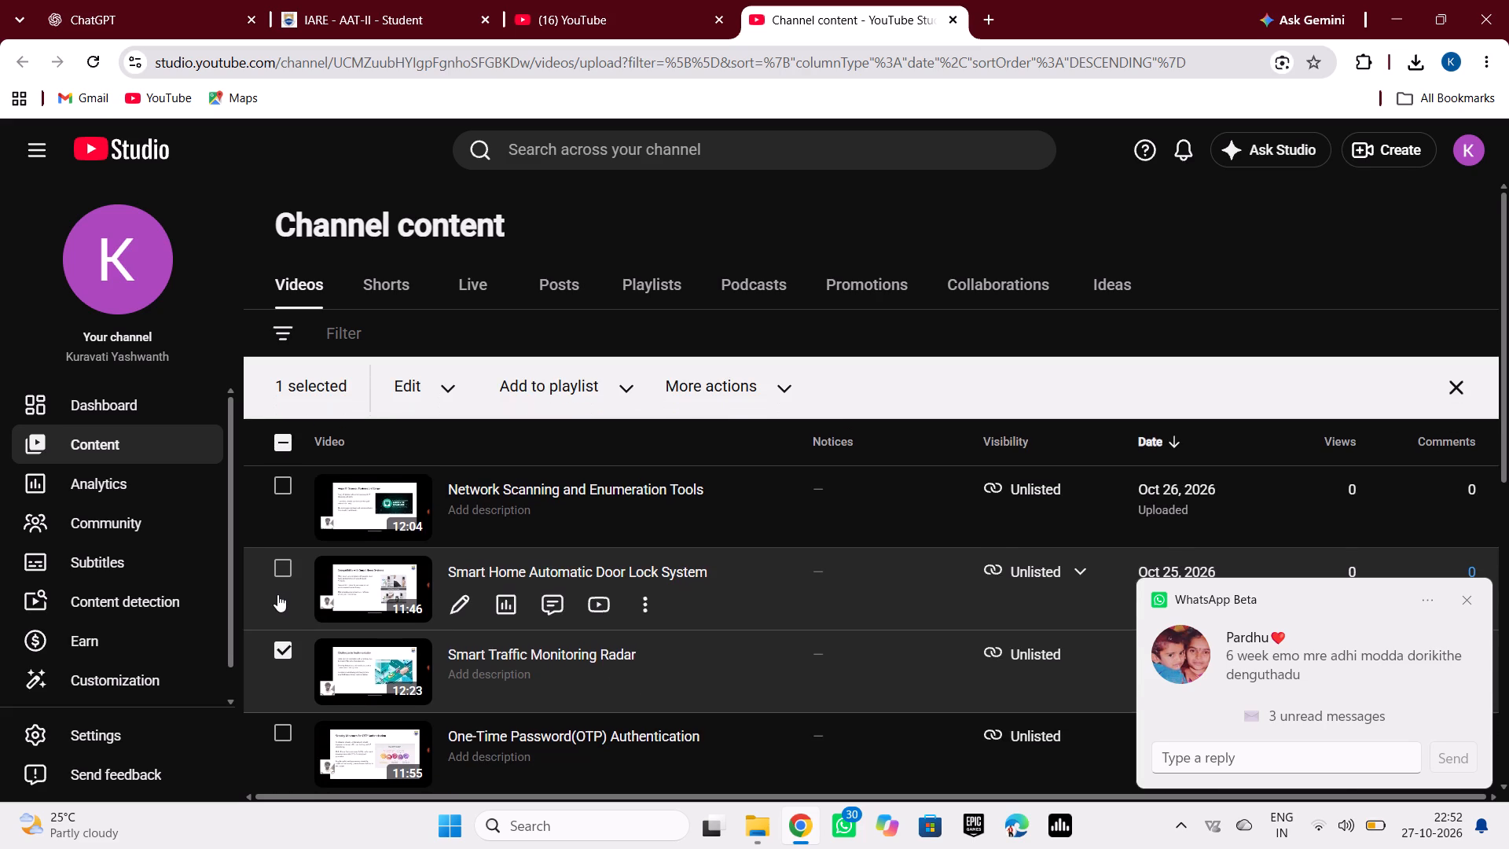
left_click(279, 644)
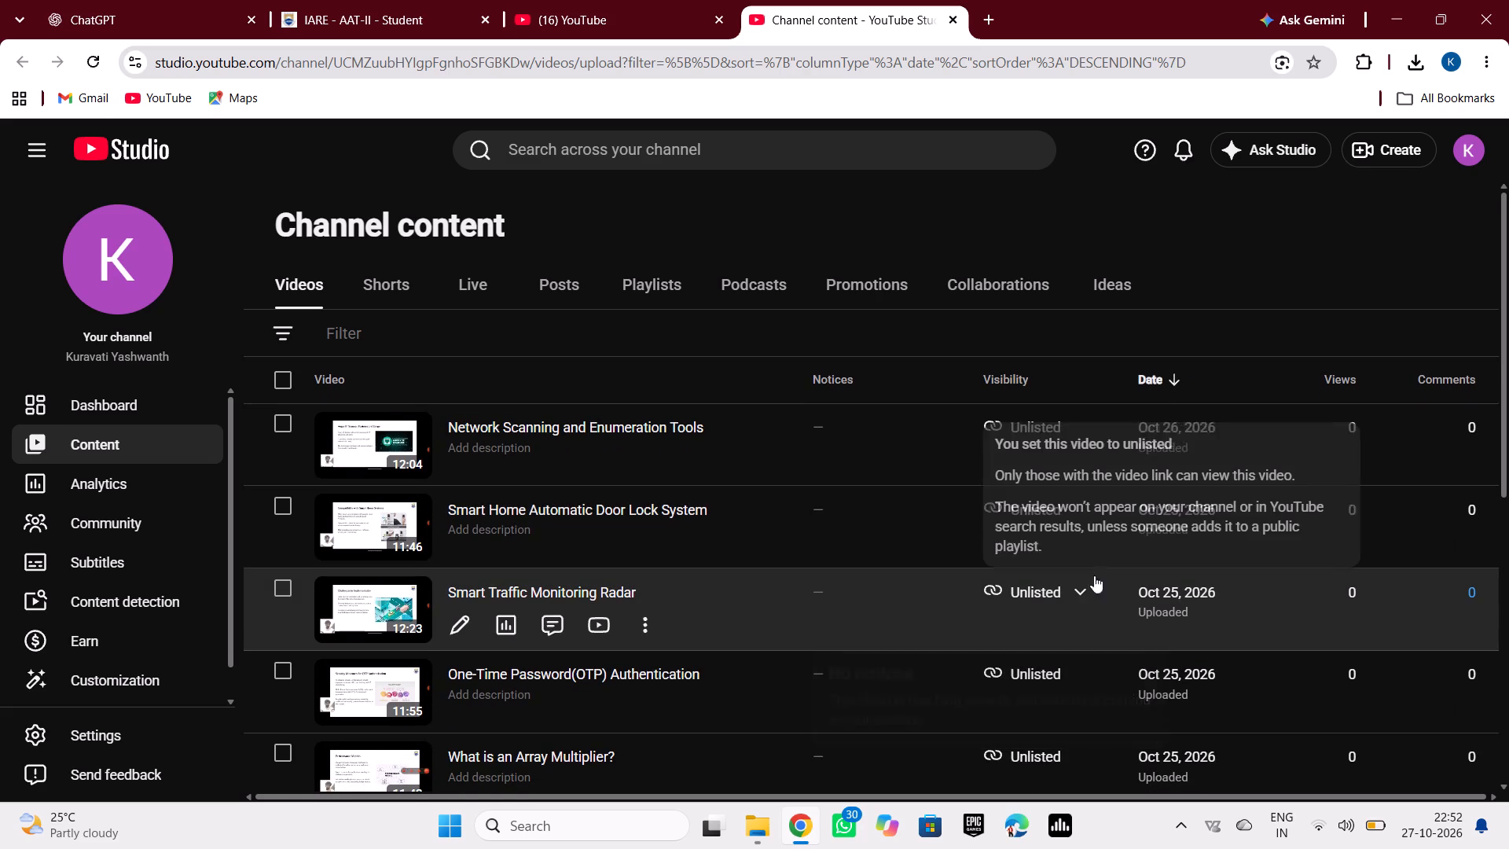
double_click(761, 580)
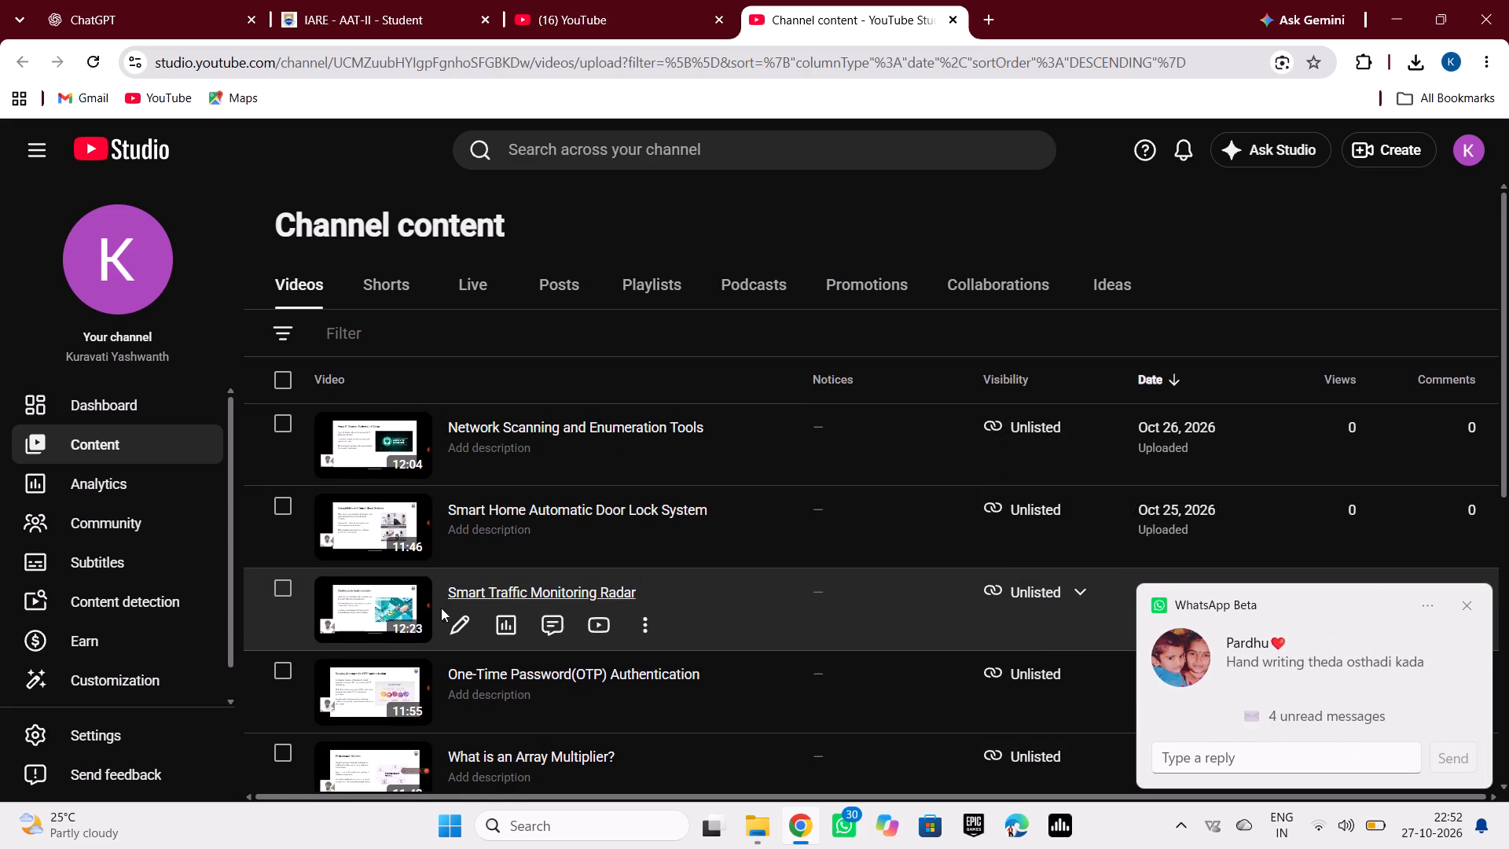
left_click(387, 608)
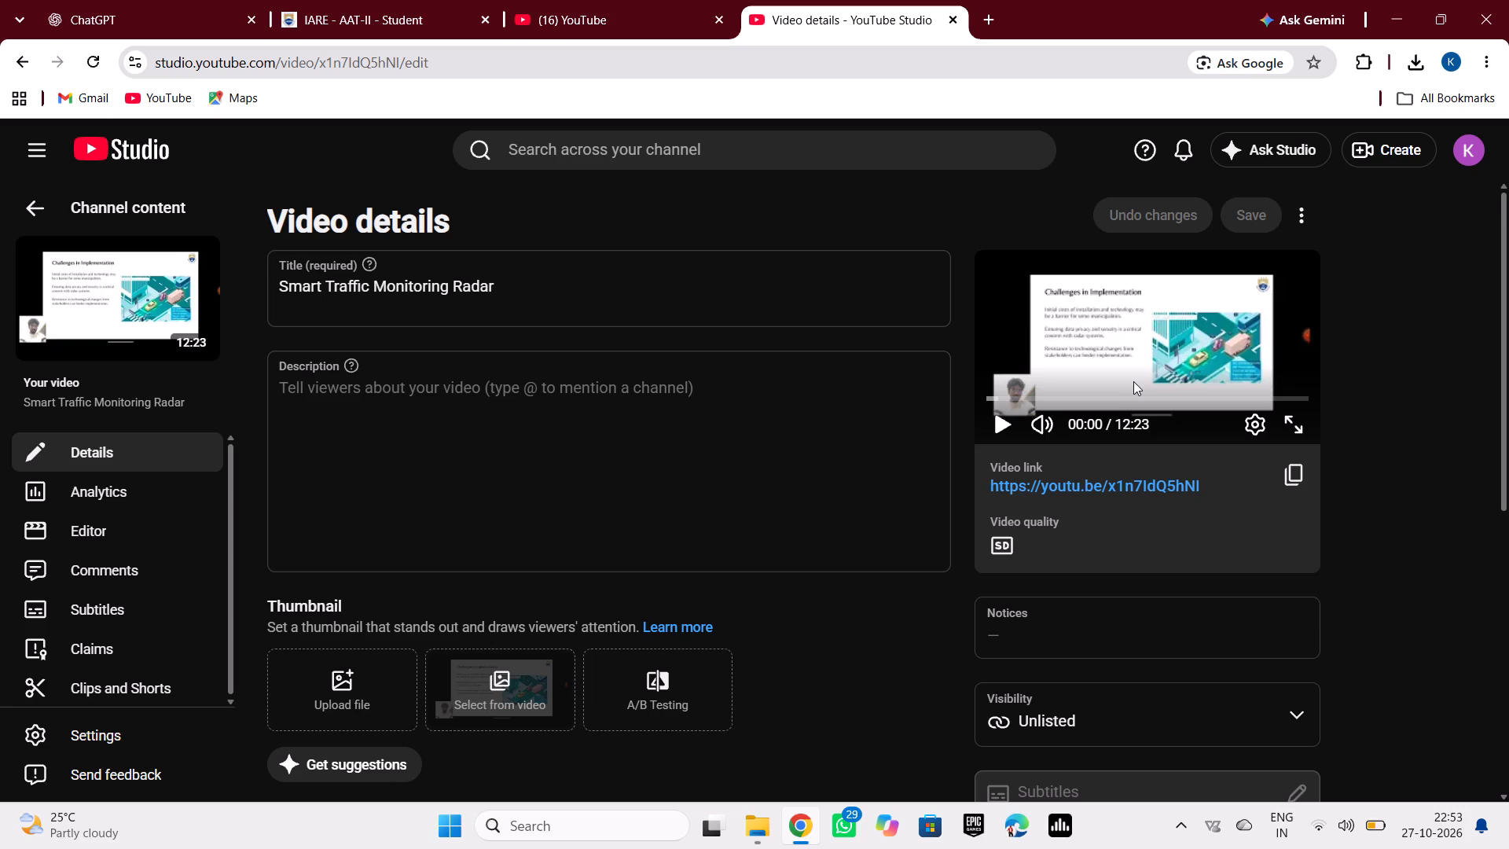
left_click(1296, 470)
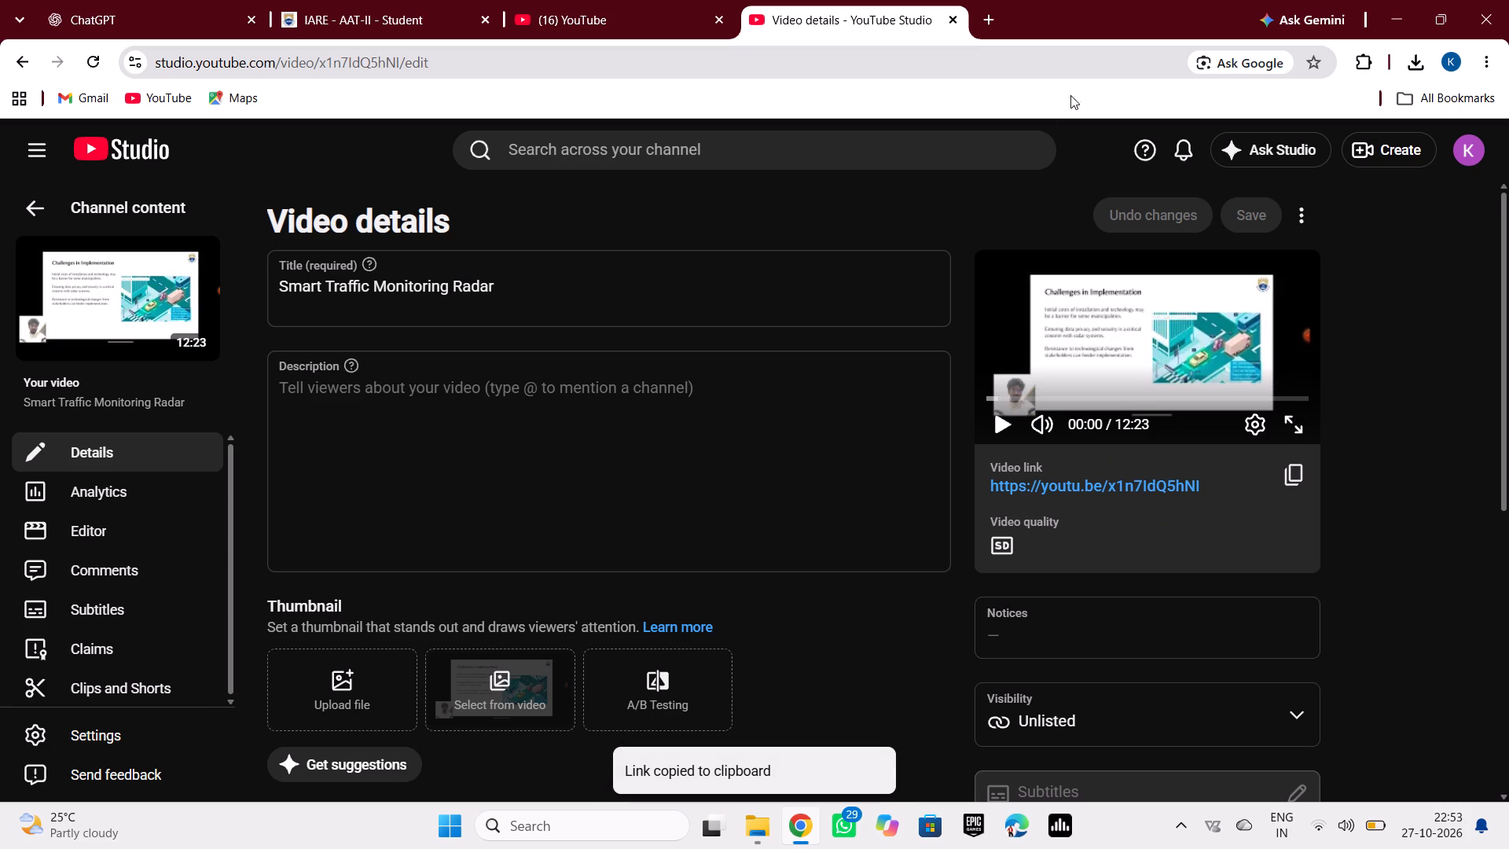
On Samvidha, paste the copied link as AECD46's video link and attach Microwave and Radar Engineering AAT-2.pdf from Downloads as the report.
left_click(371, 0)
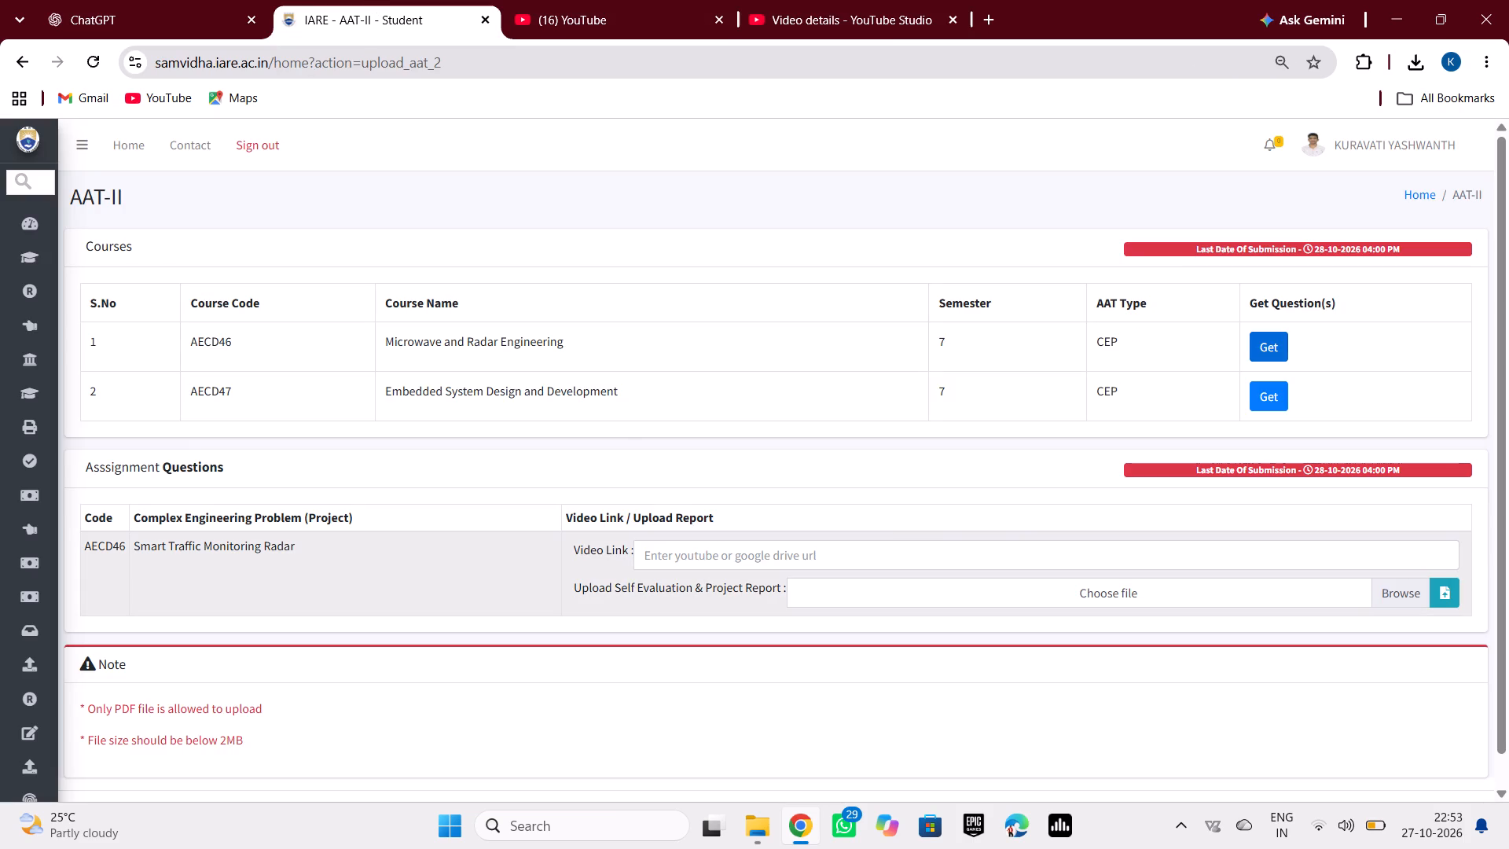
left_click(856, 553)
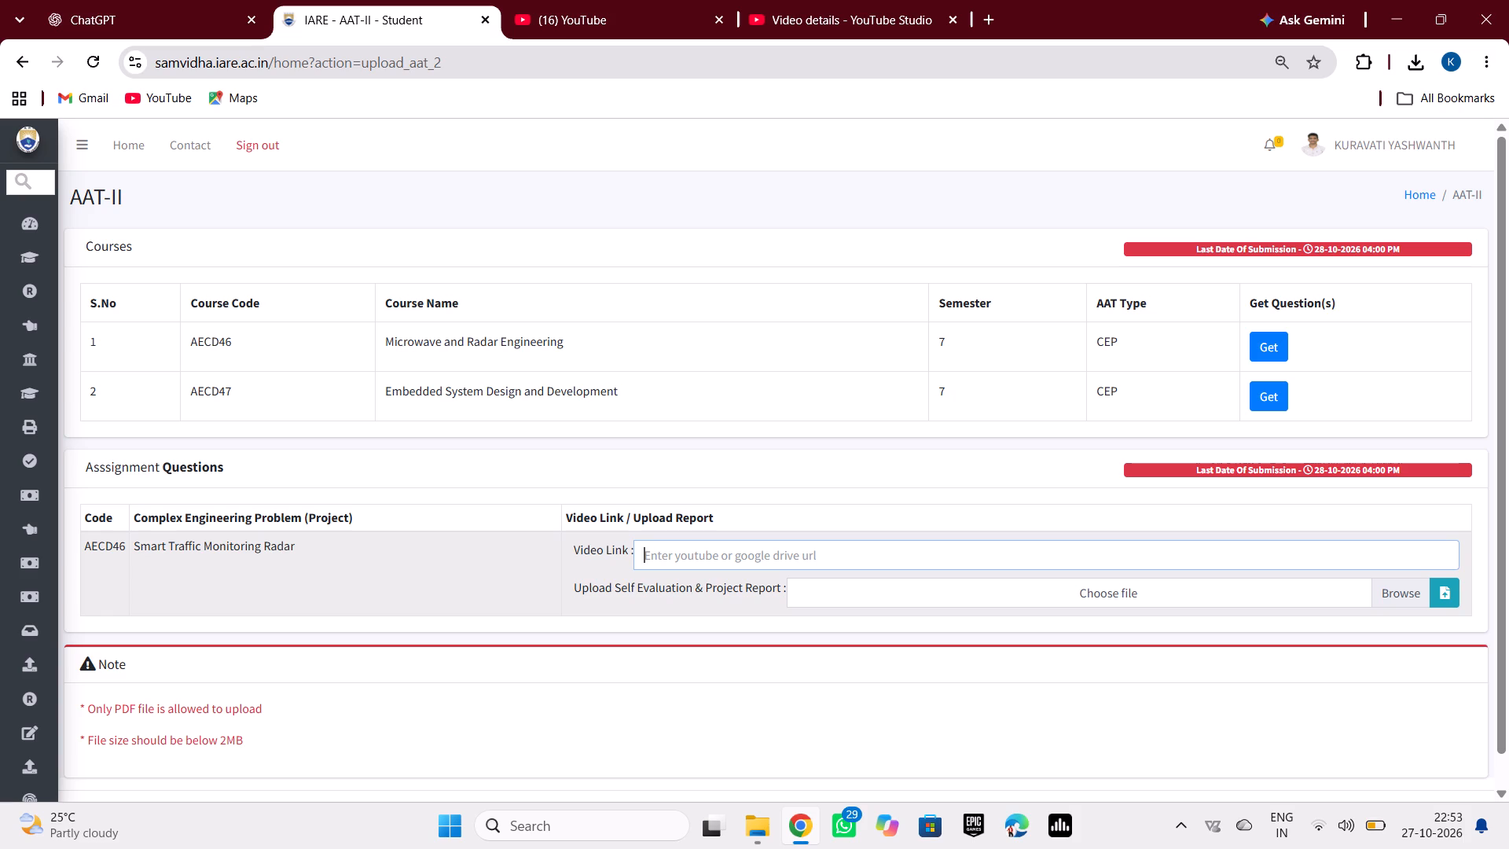
key("ctrl+v")
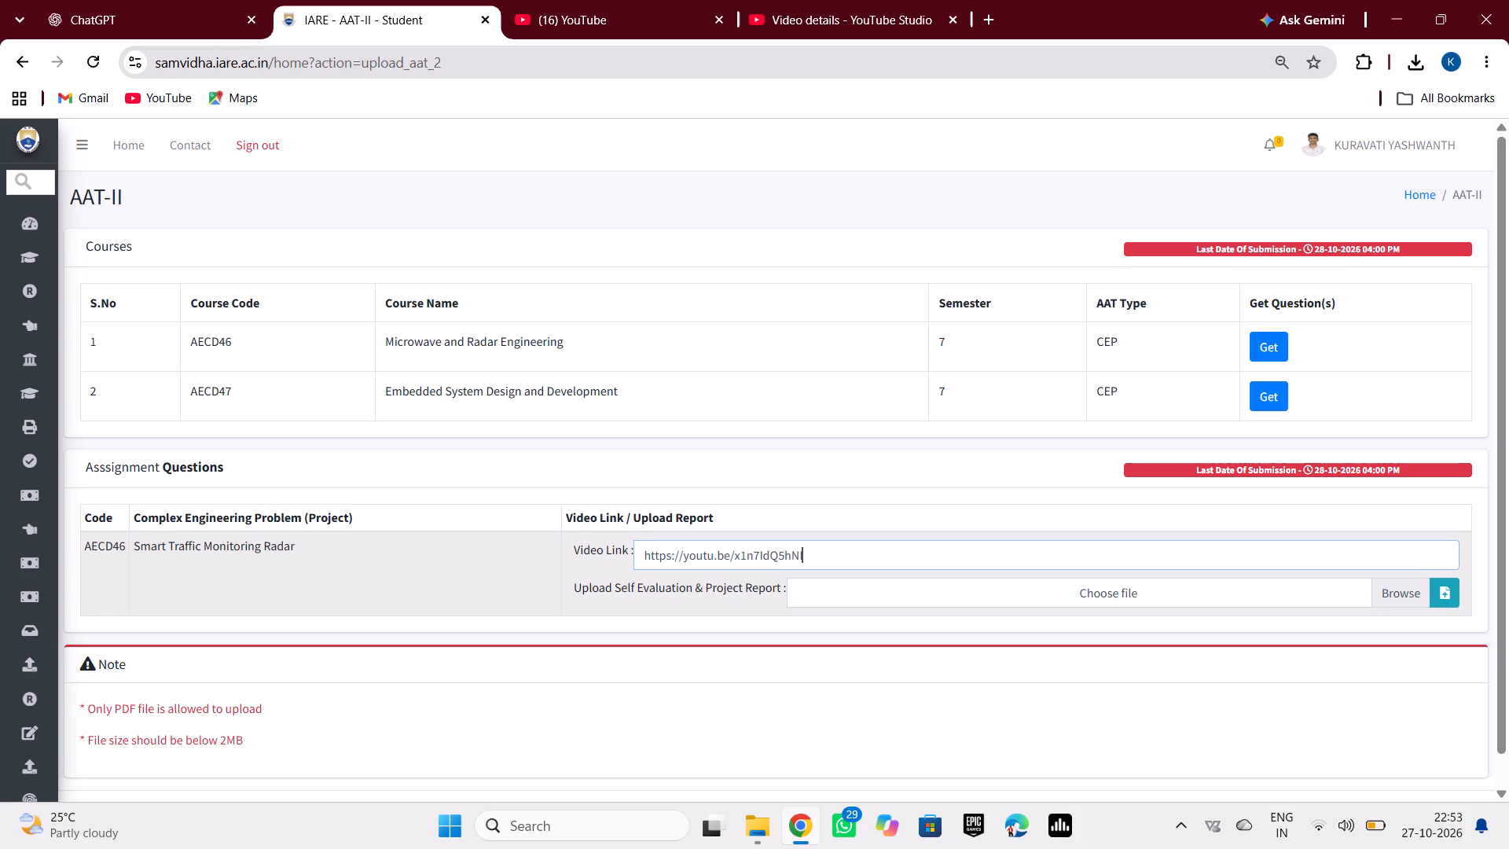
scroll(761, 282, "down", 2)
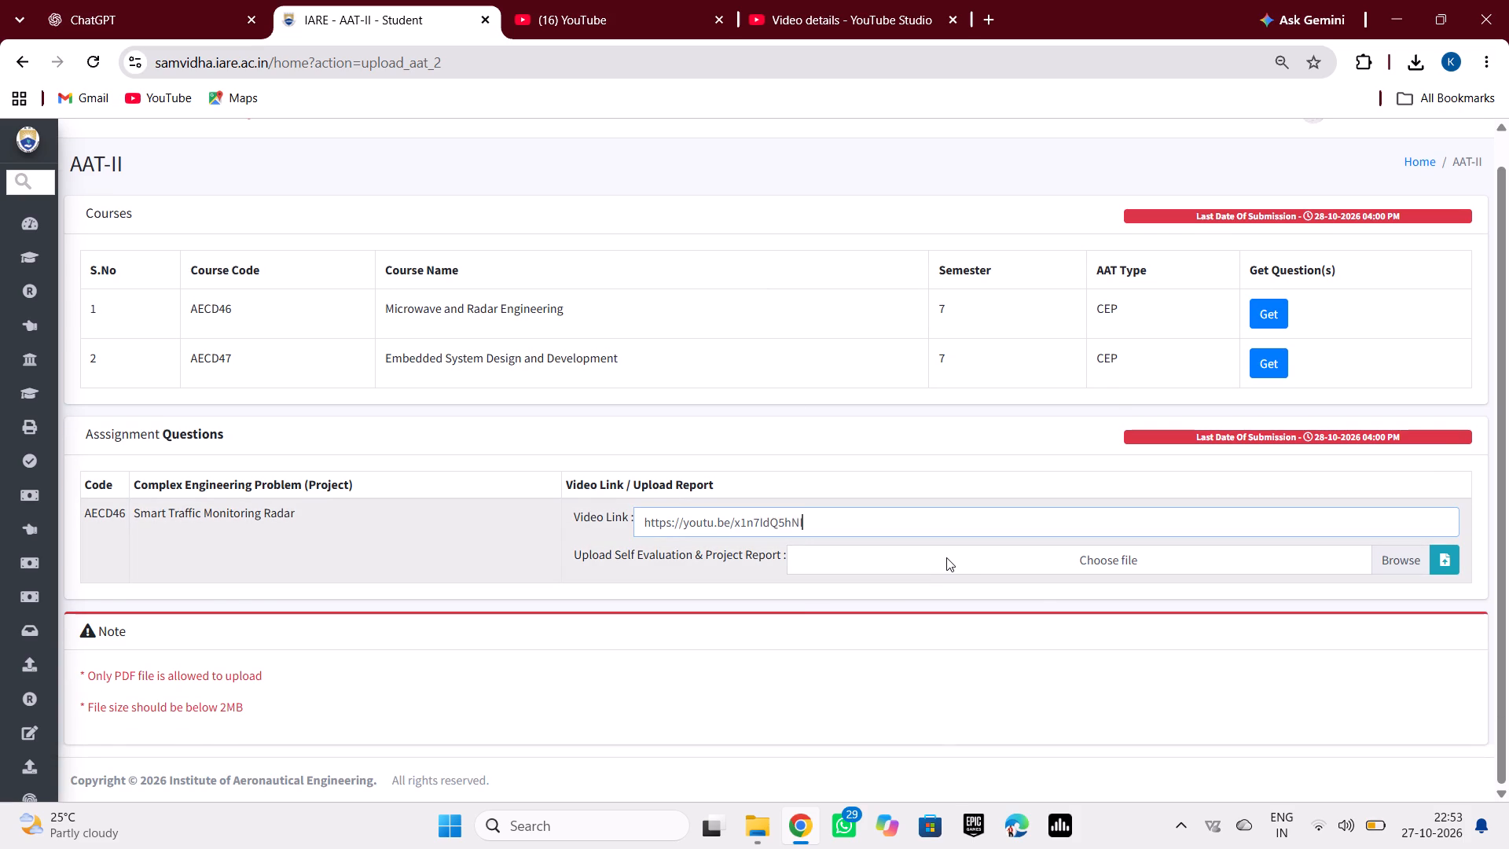
left_click(946, 557)
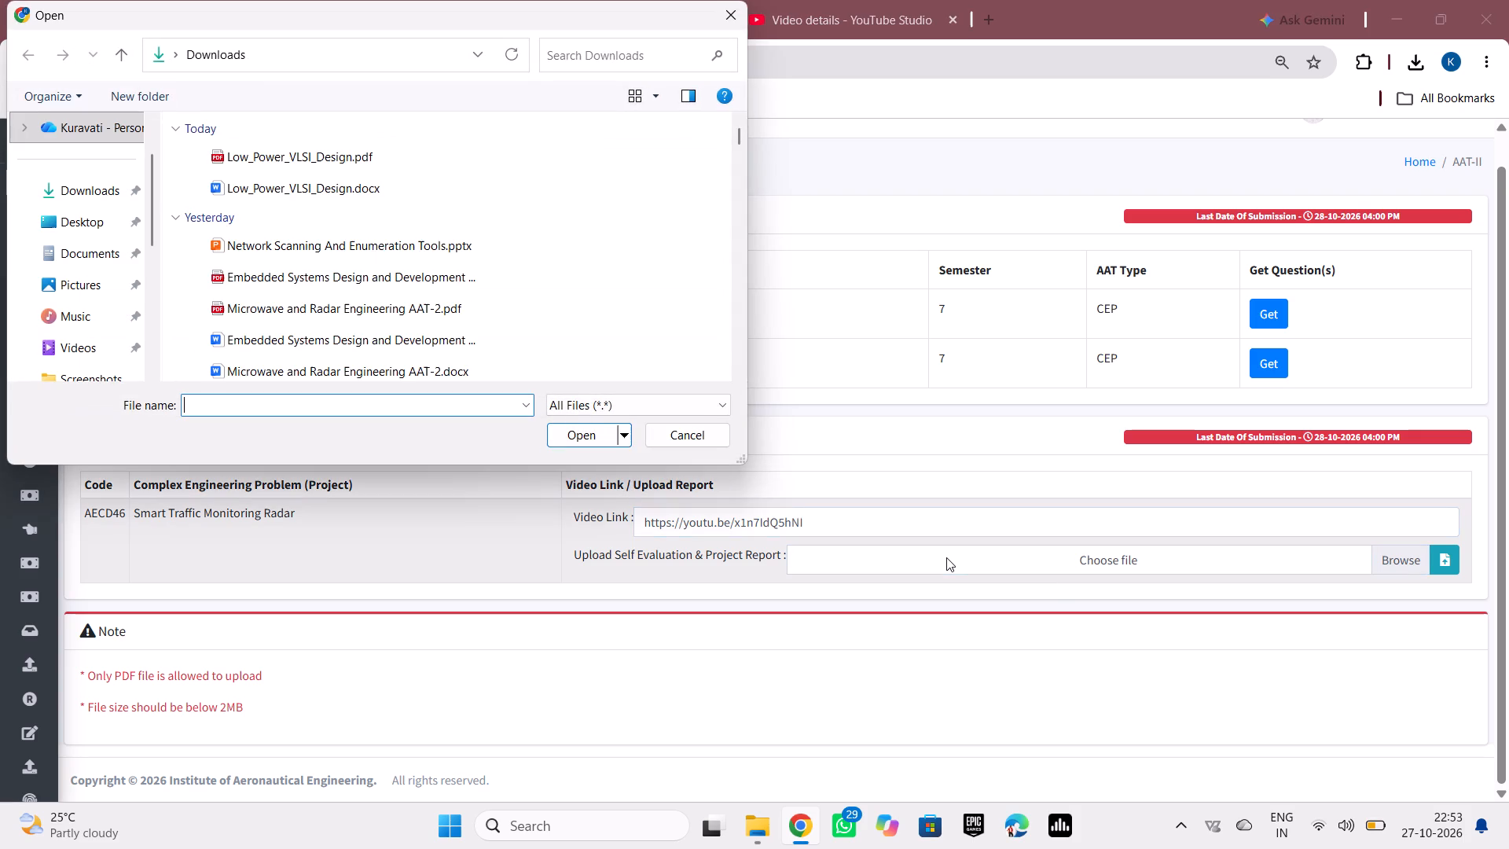
left_click(298, 319)
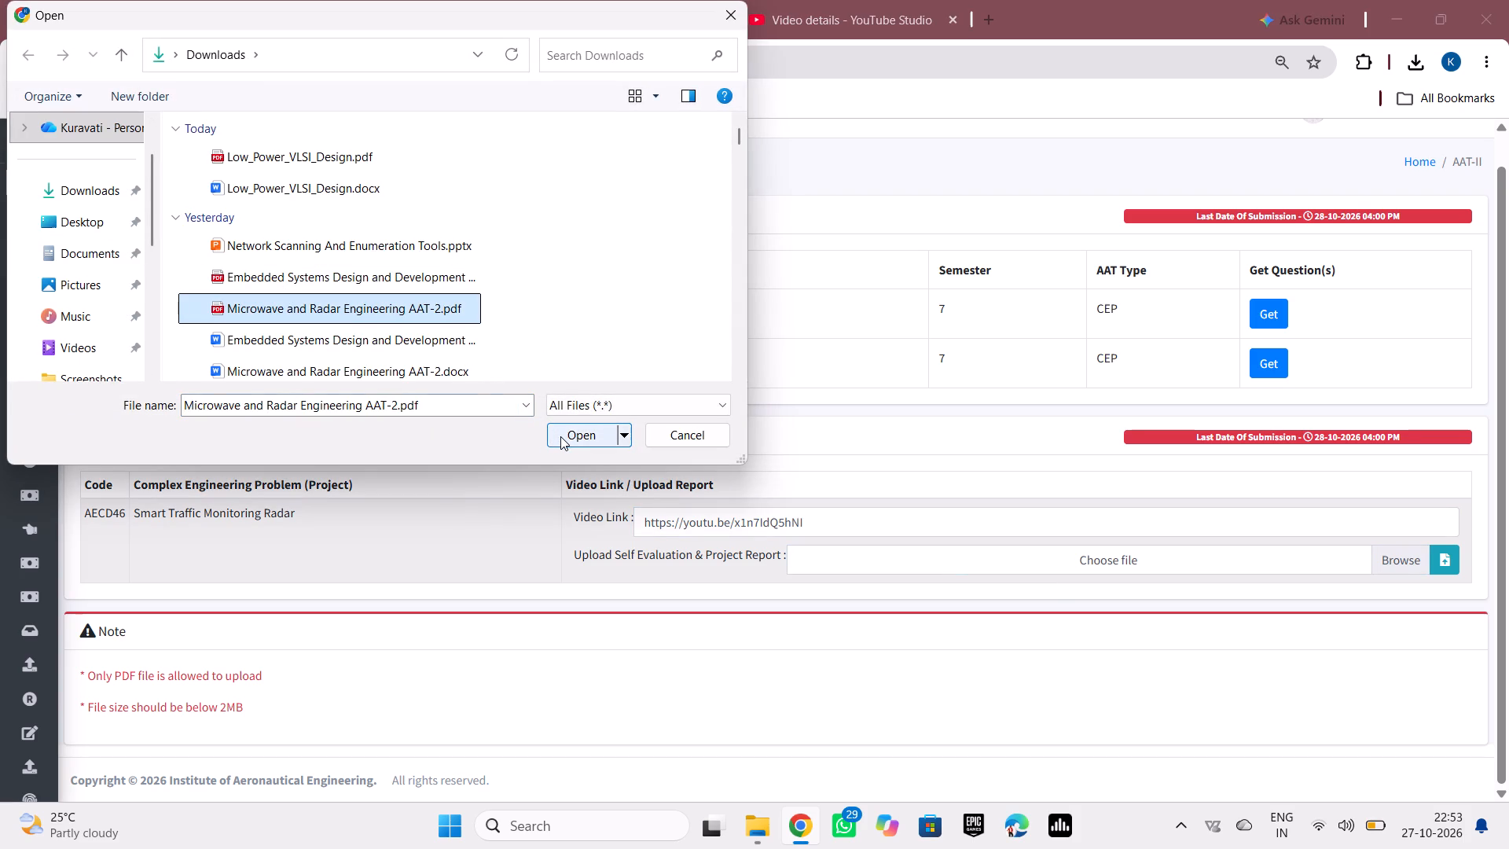
left_click(560, 436)
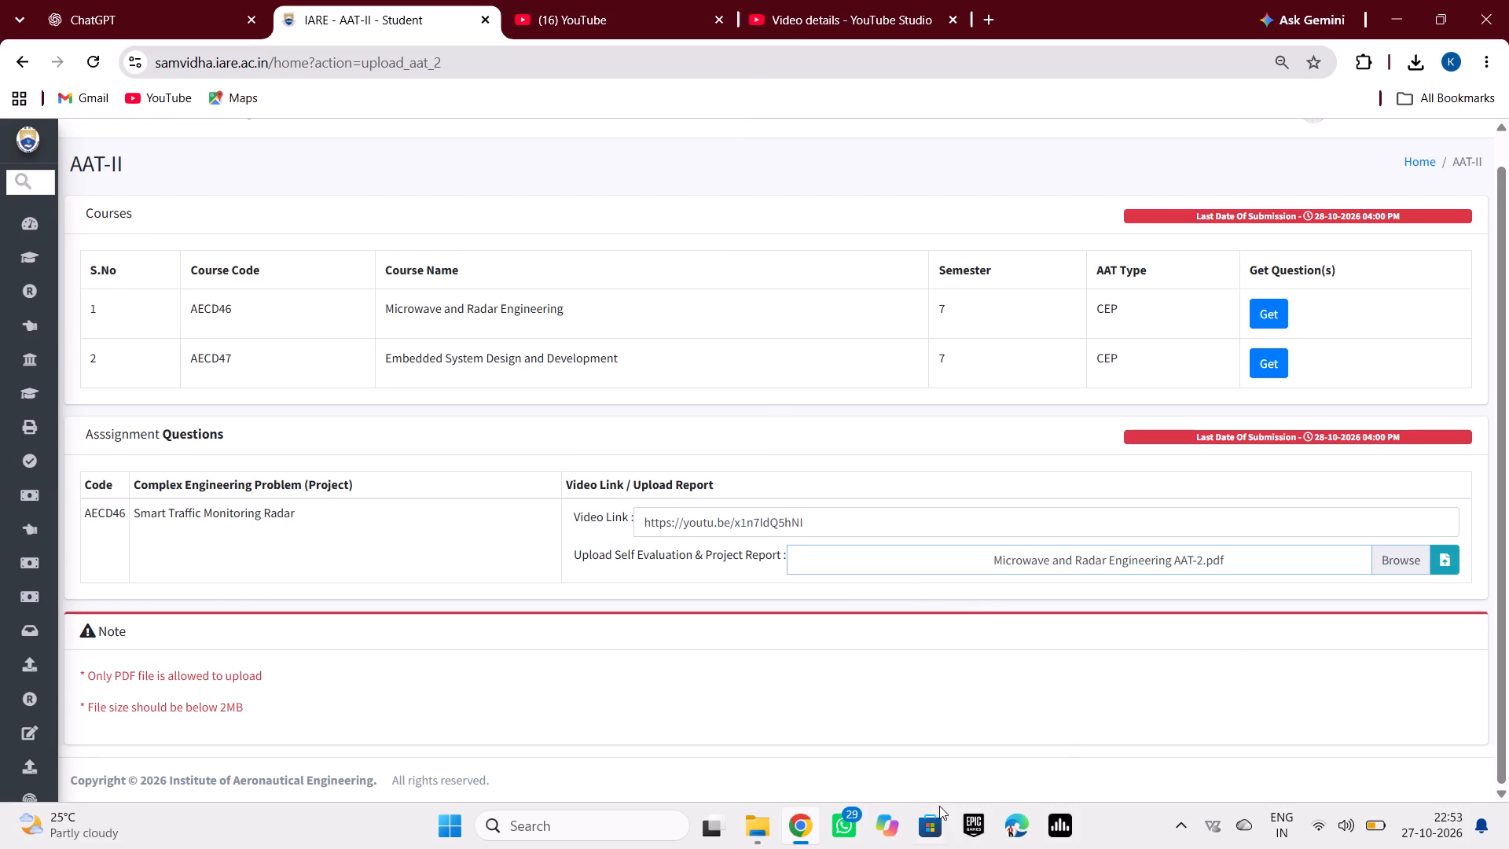
Open Microwave and Radar Engineering AAT-2.pdf from the Downloads folder to check the report, and close it.
left_click(762, 822)
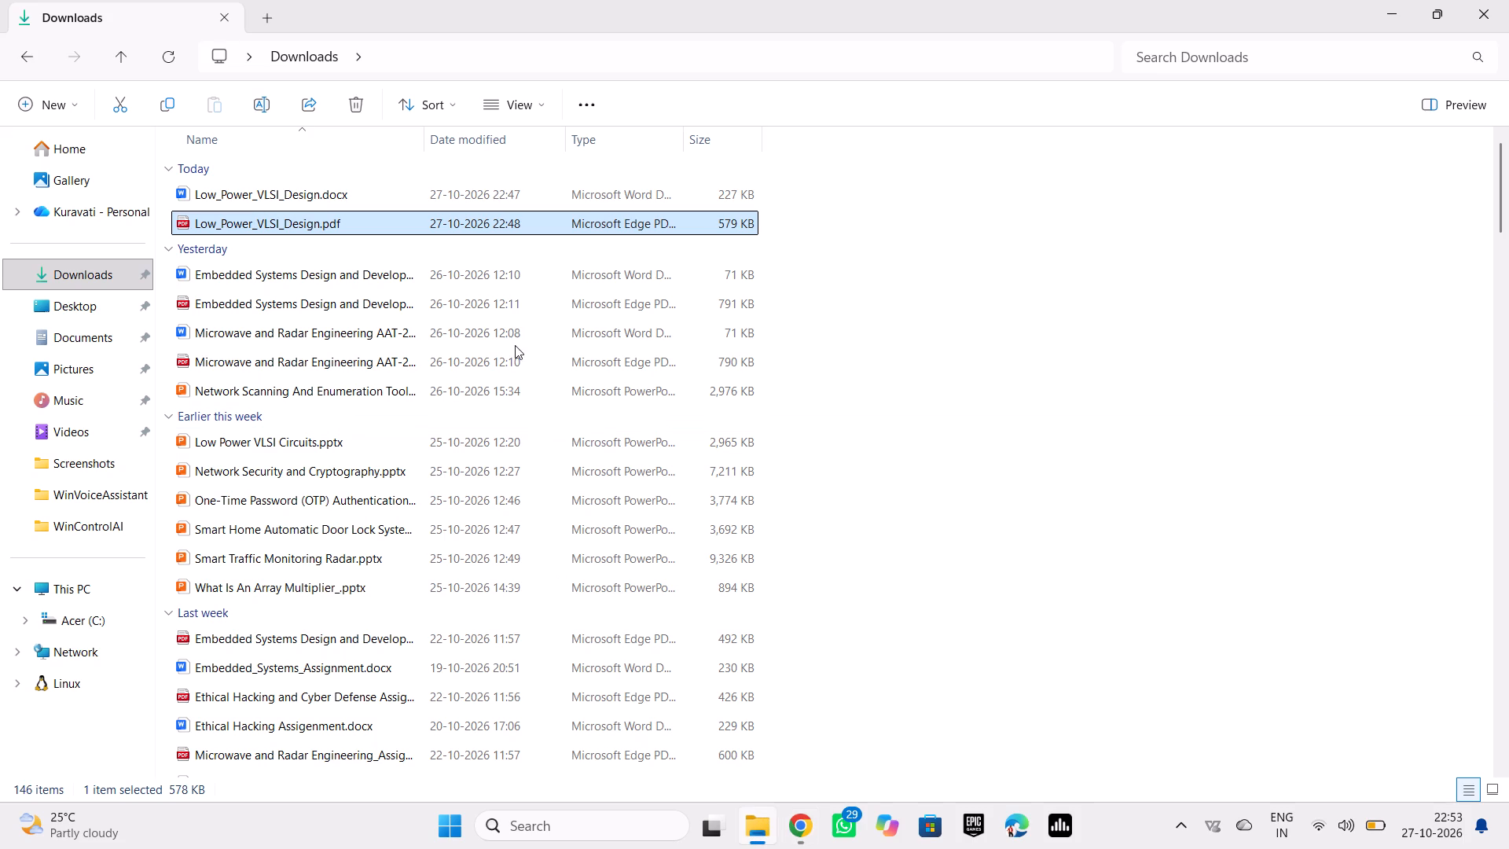
double_click(496, 349)
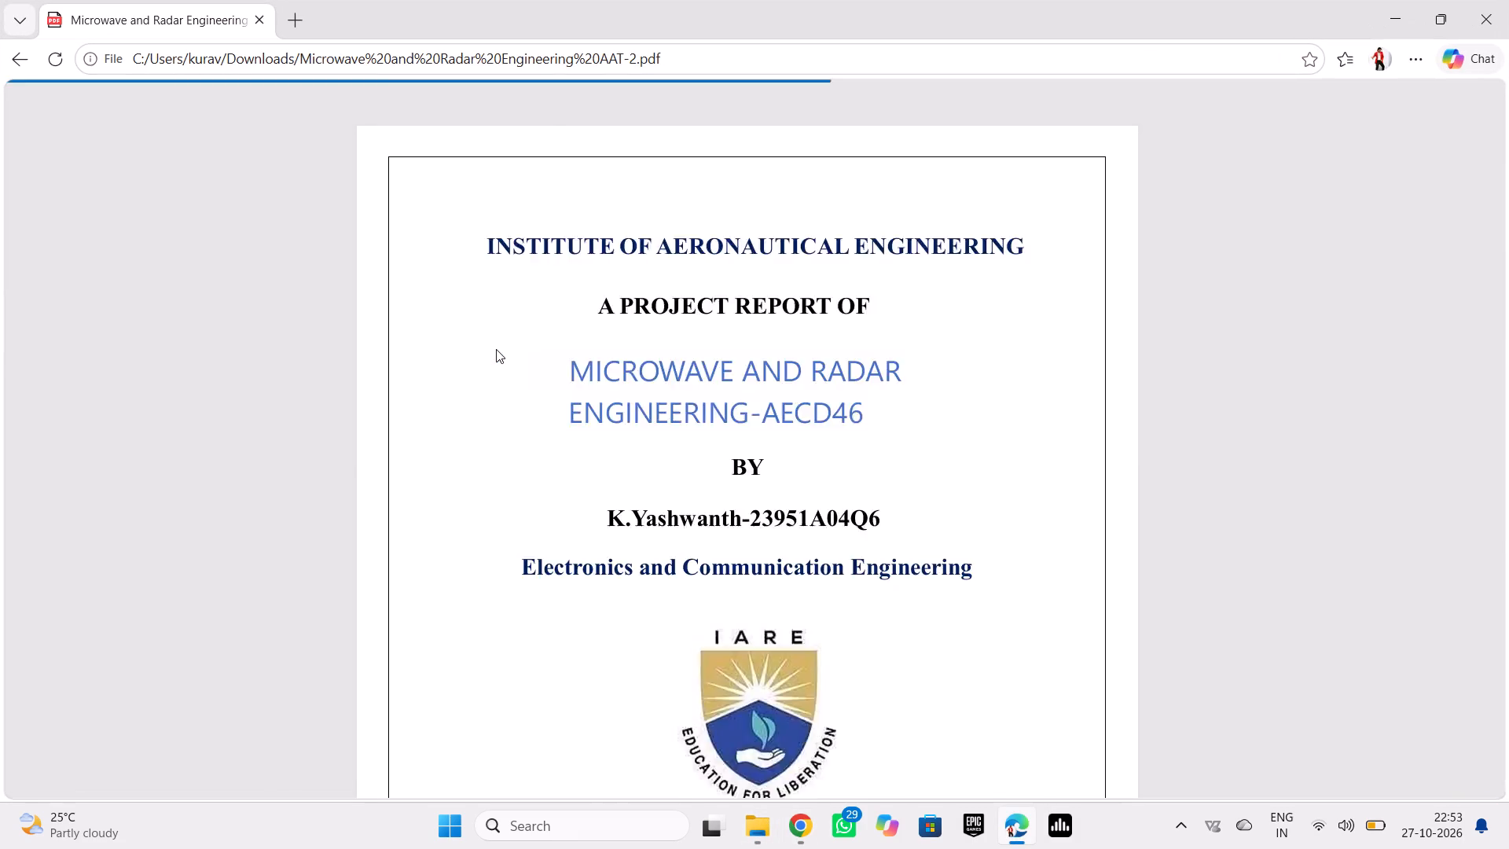
left_click(1508, 0)
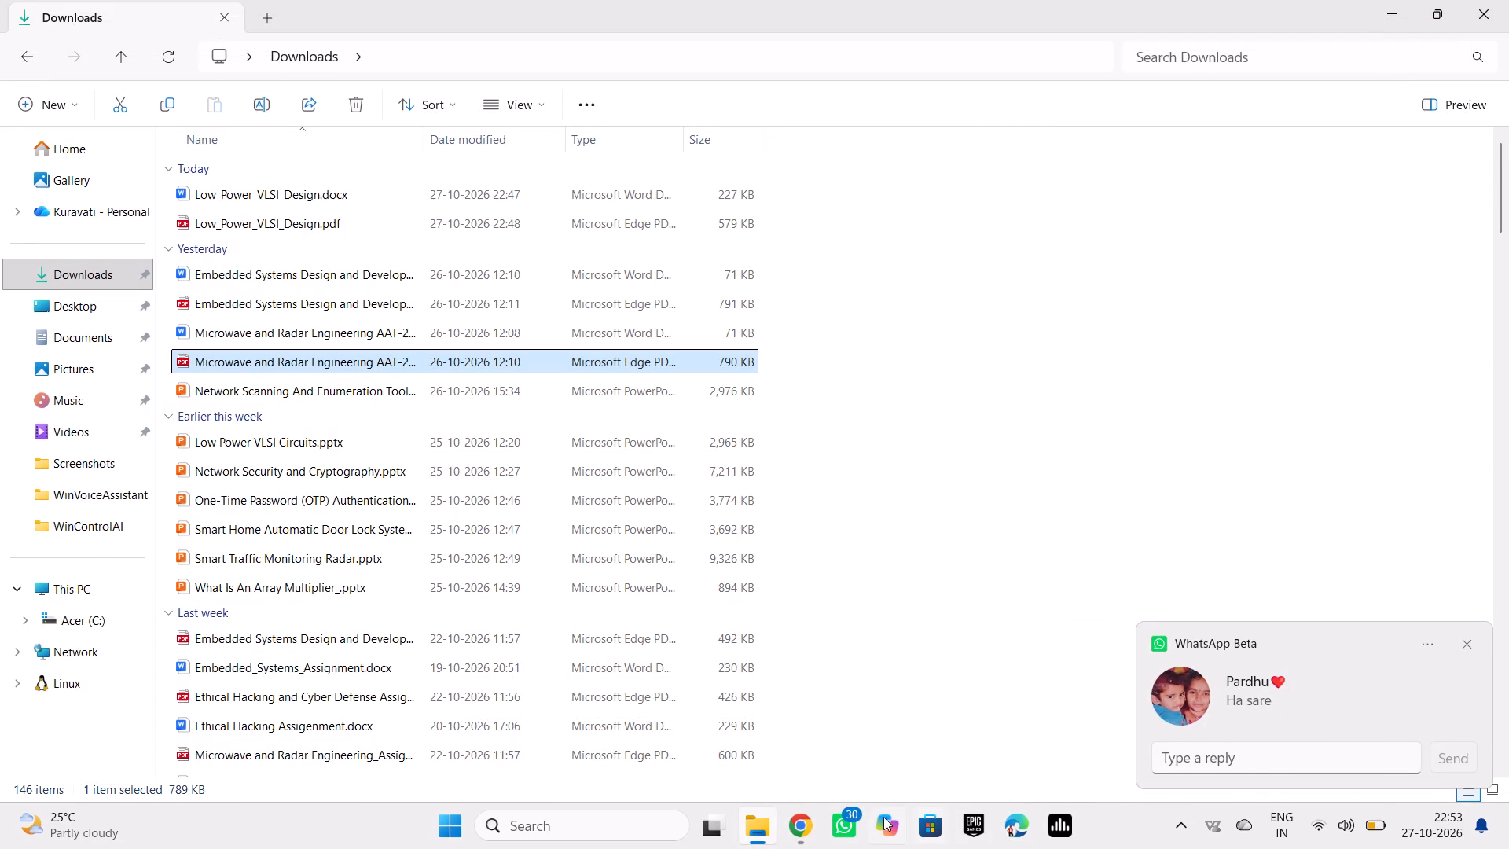
Back on Samvidha's AAT-II page, submit the AECD46 video link and project report, and dismiss the resulting dialog.
left_click(797, 816)
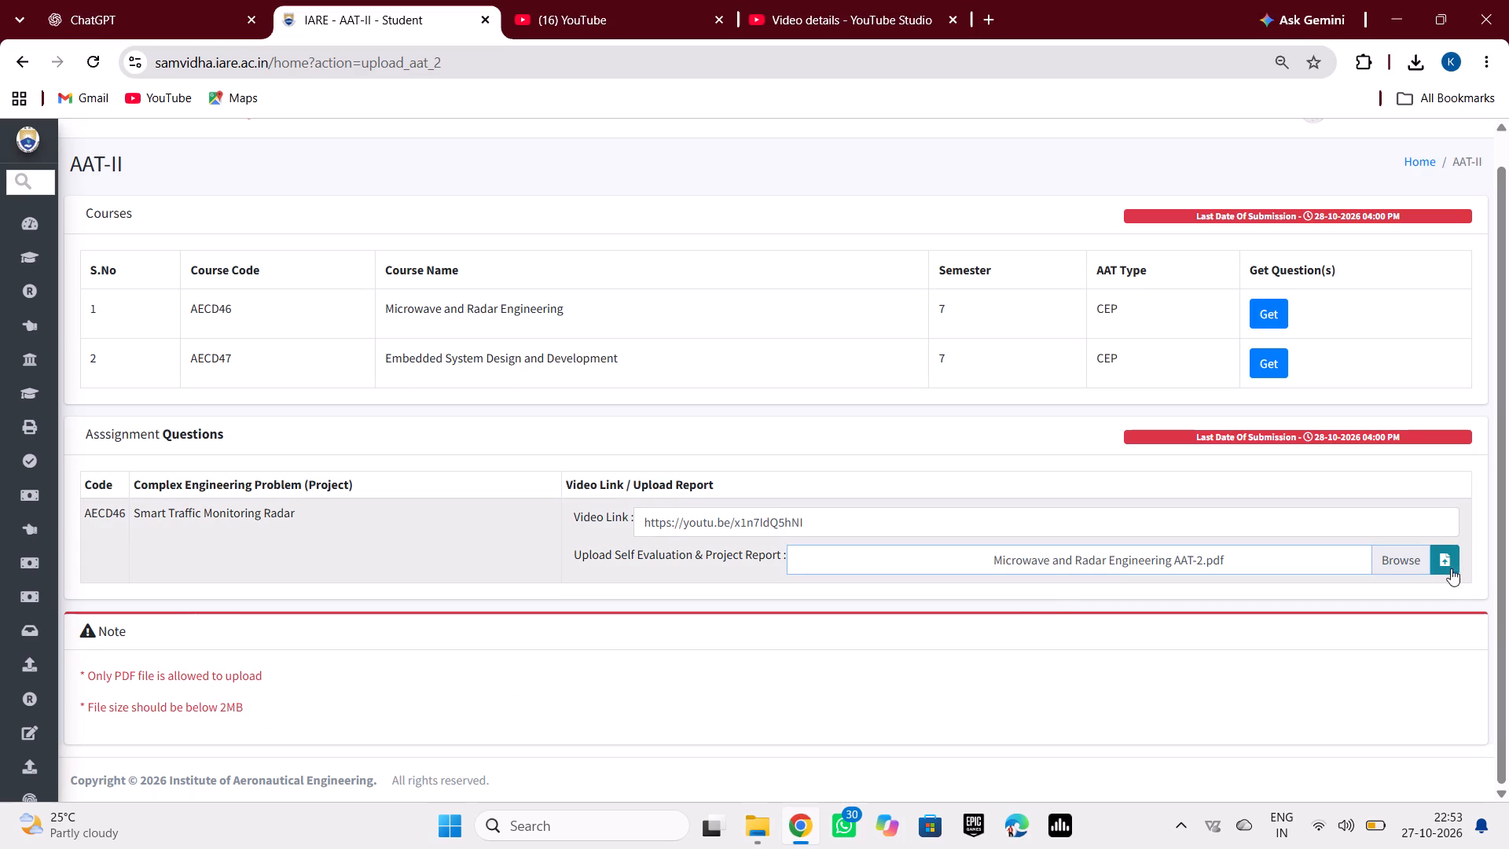
left_click(1448, 563)
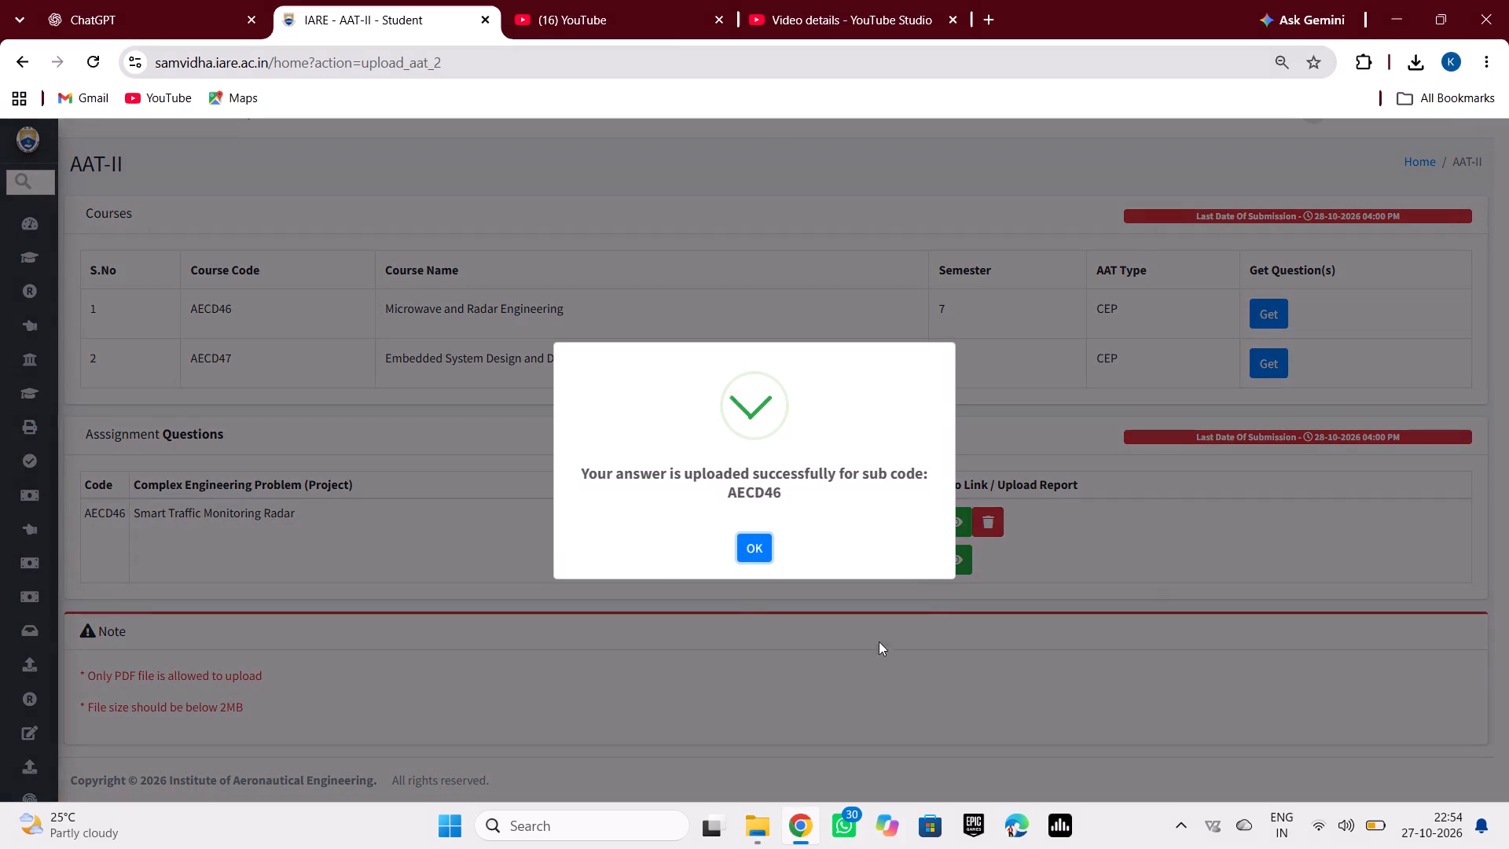
left_click(742, 552)
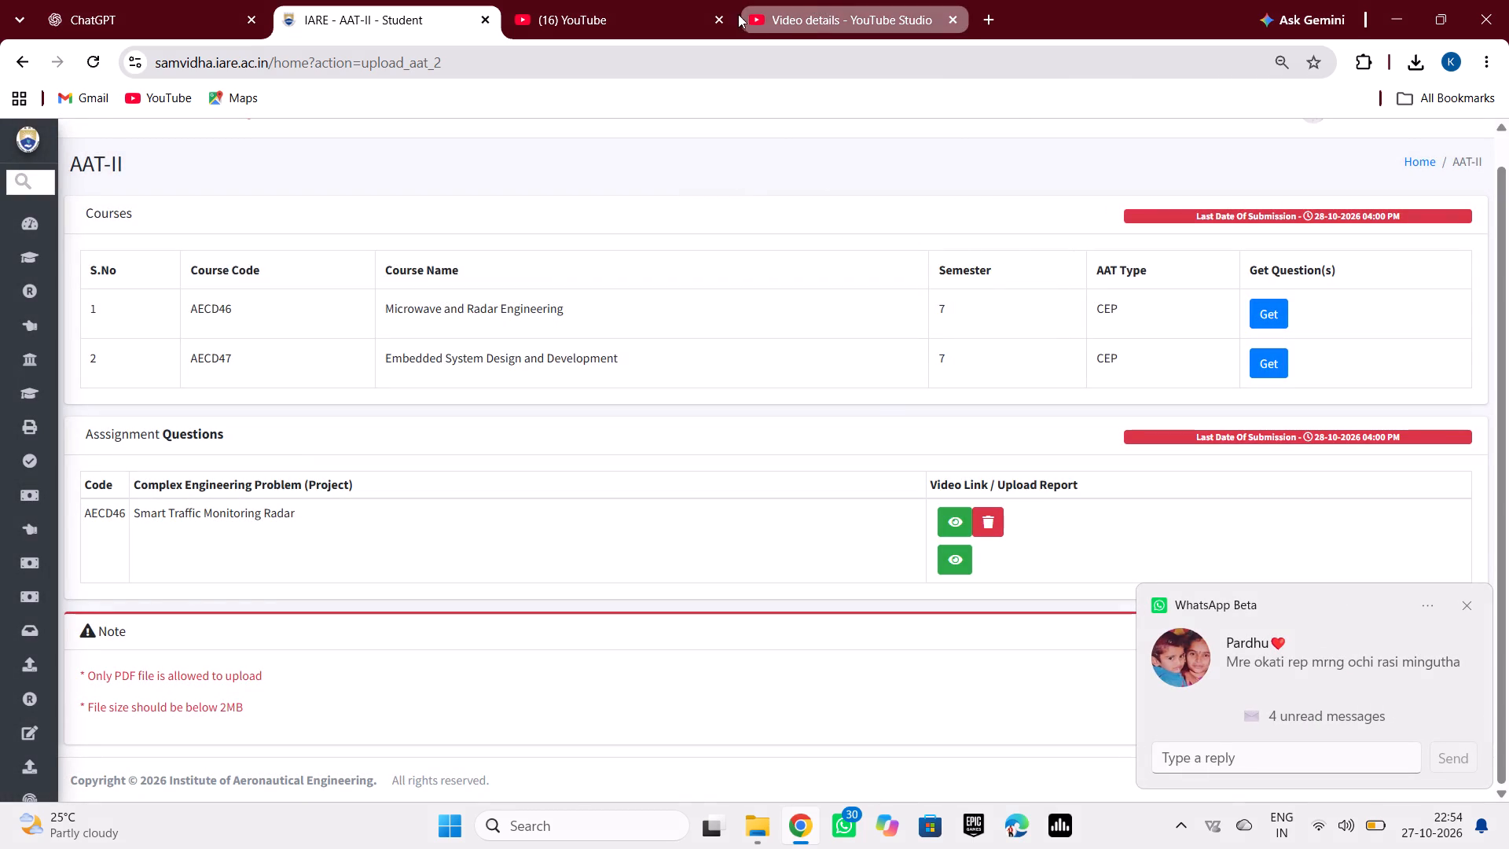
Switch to YouTube Studio and return from the Smart Traffic Monitoring Radar video details to the channel's video list.
left_click(777, 3)
left_click(642, 0)
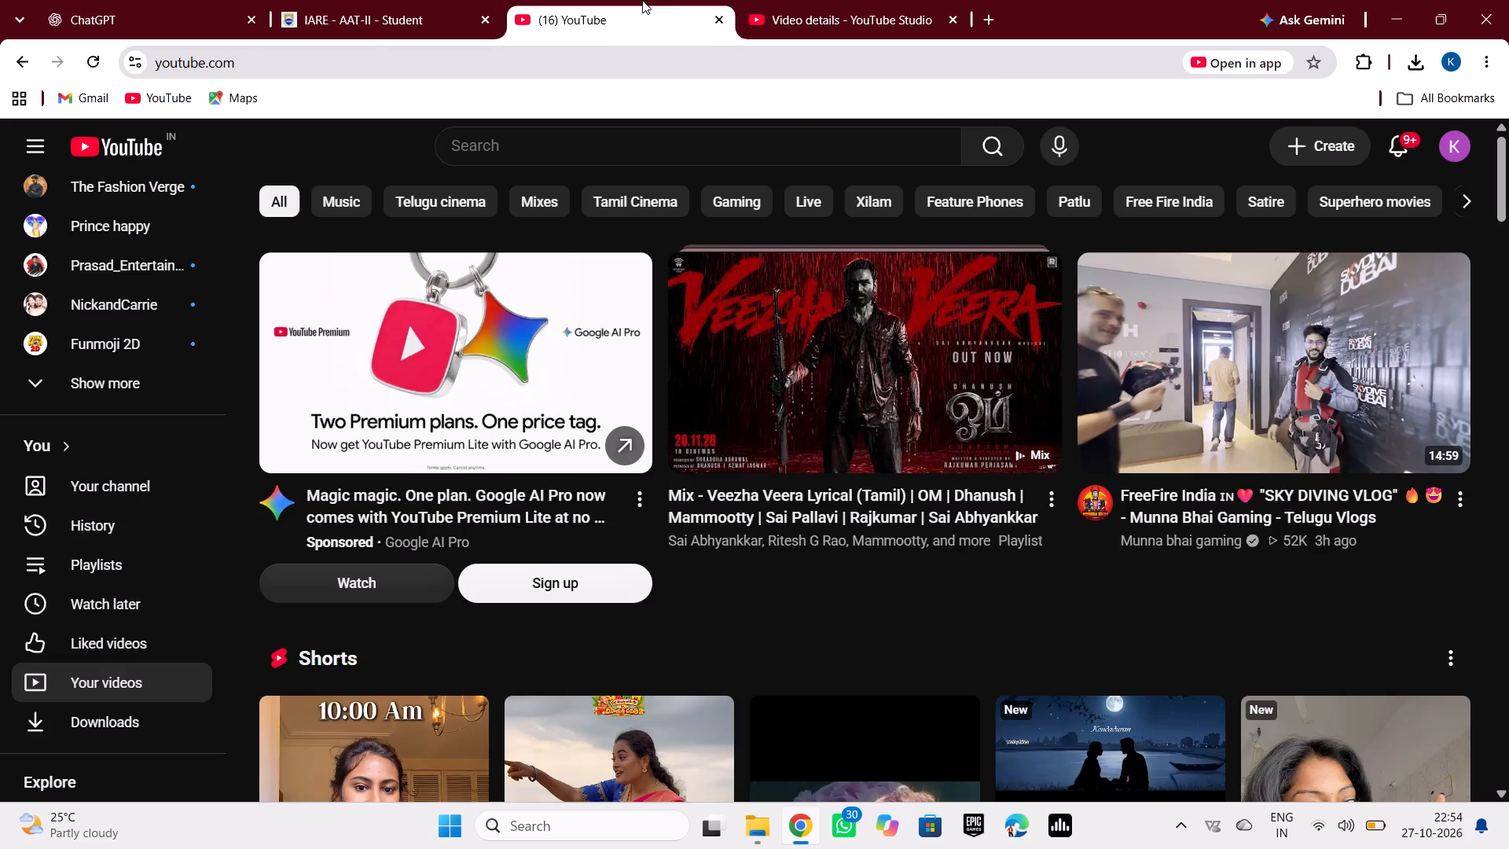
left_click(732, 0)
left_click(788, 2)
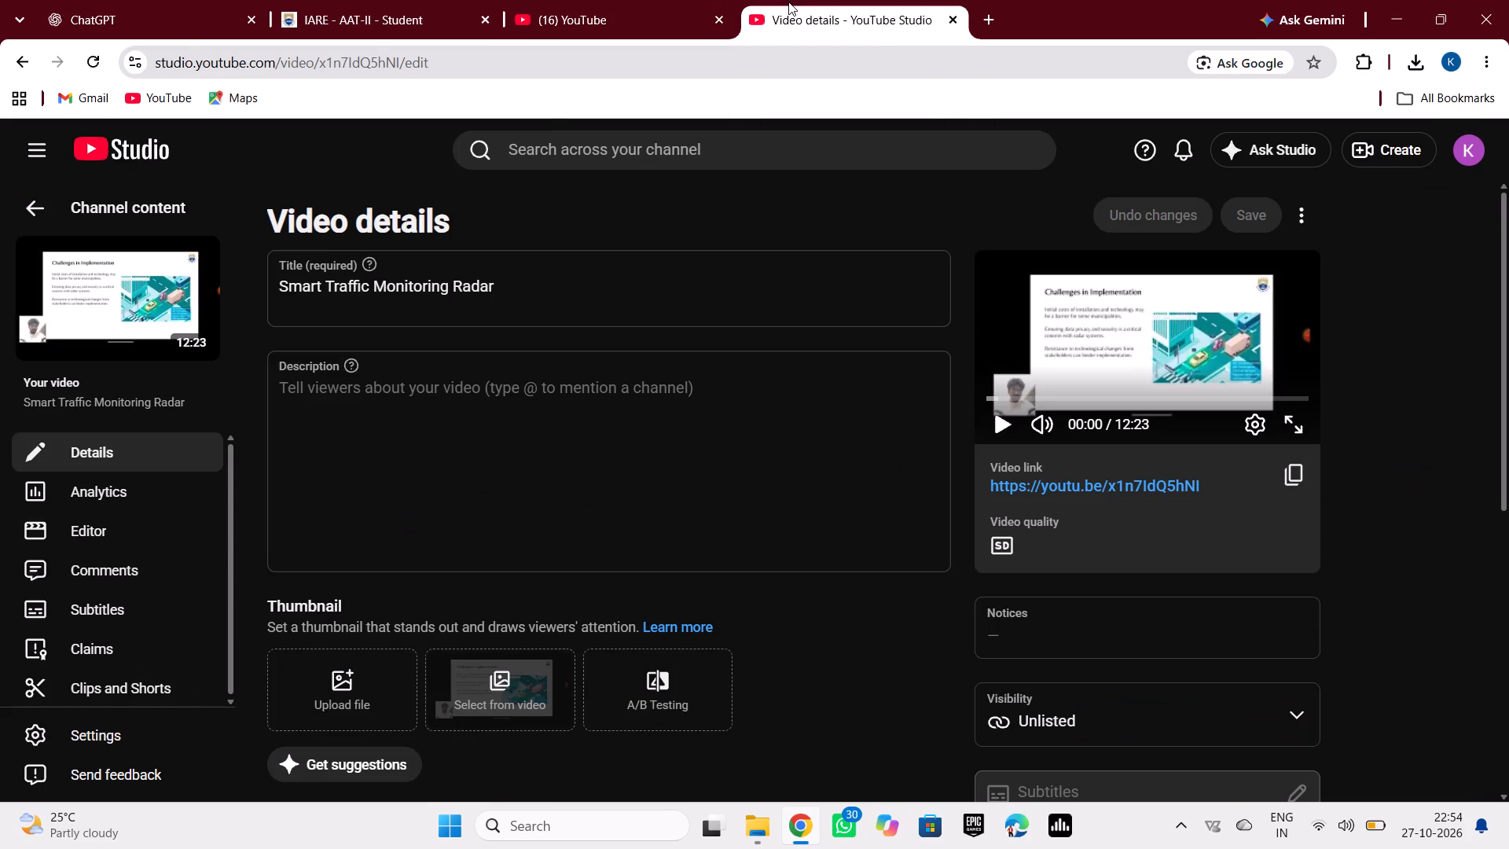
left_click(34, 217)
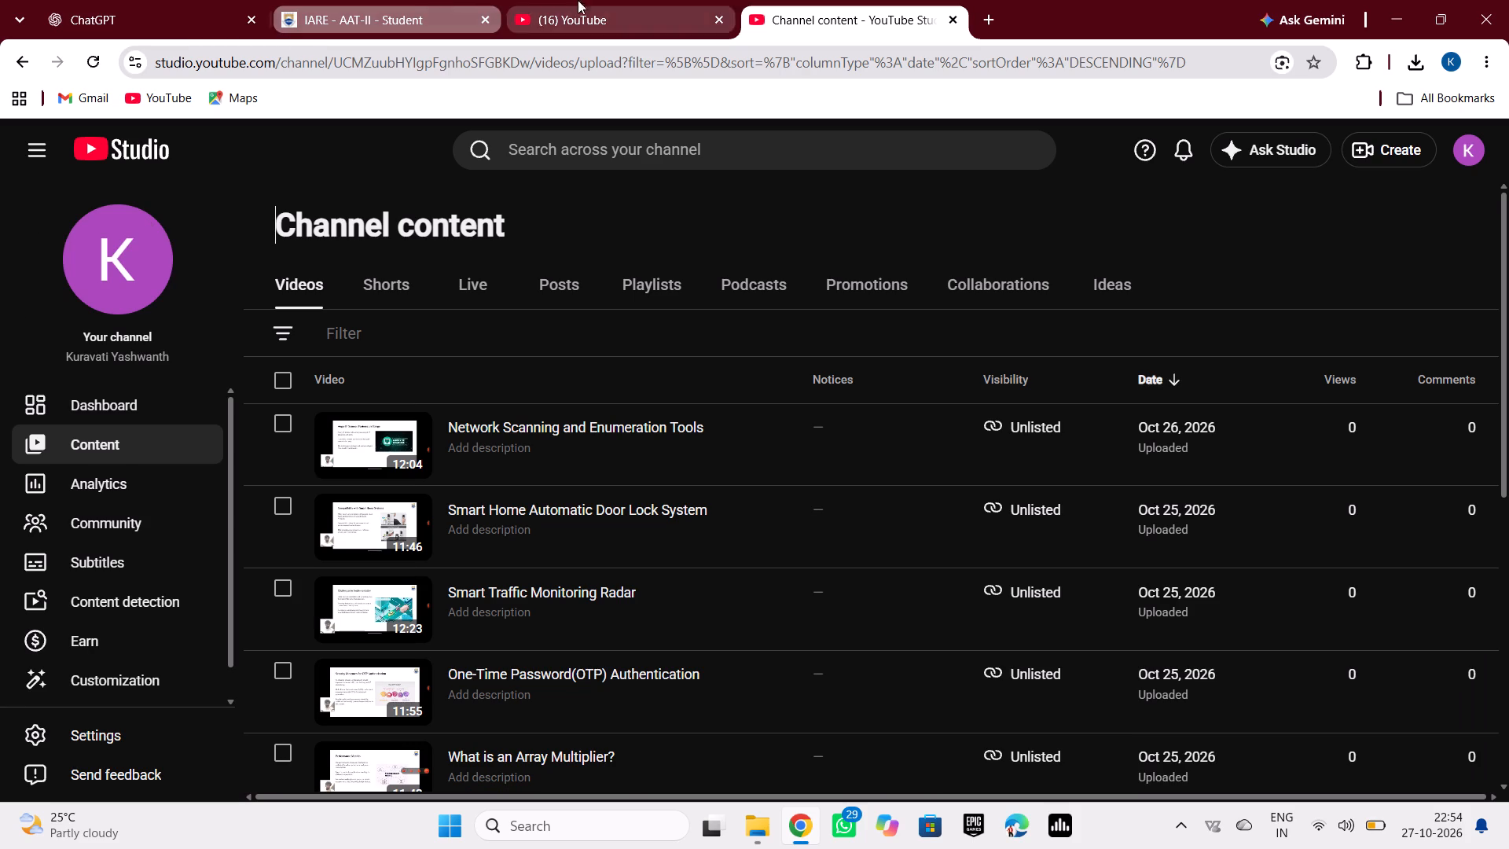
Return to Samvidha's AAT-II page and get the question for Embedded System Design and Development (AECD47).
left_click(442, 0)
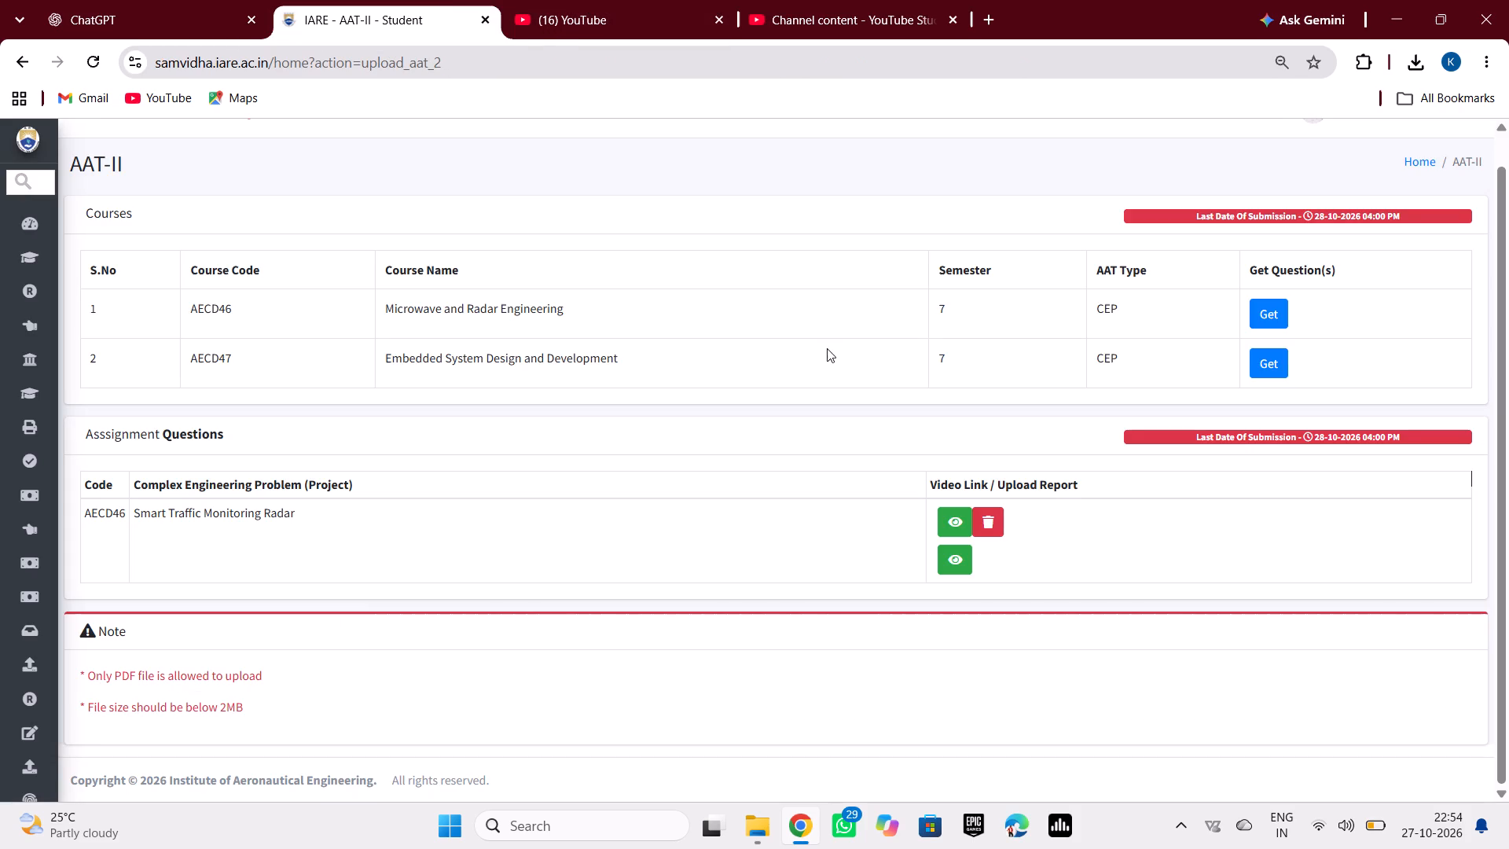
left_click(1280, 357)
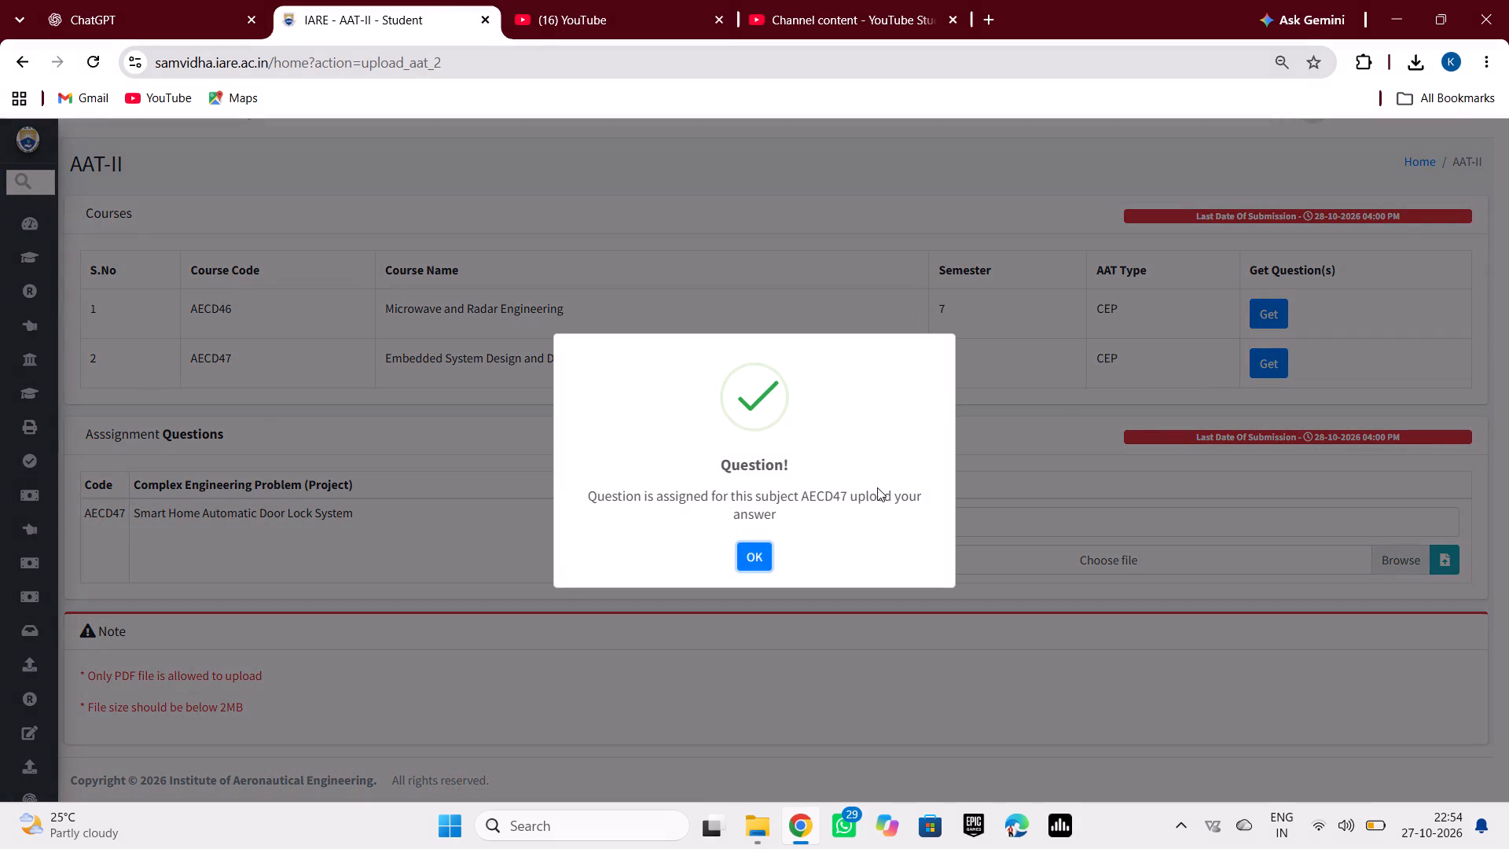
left_click(759, 559)
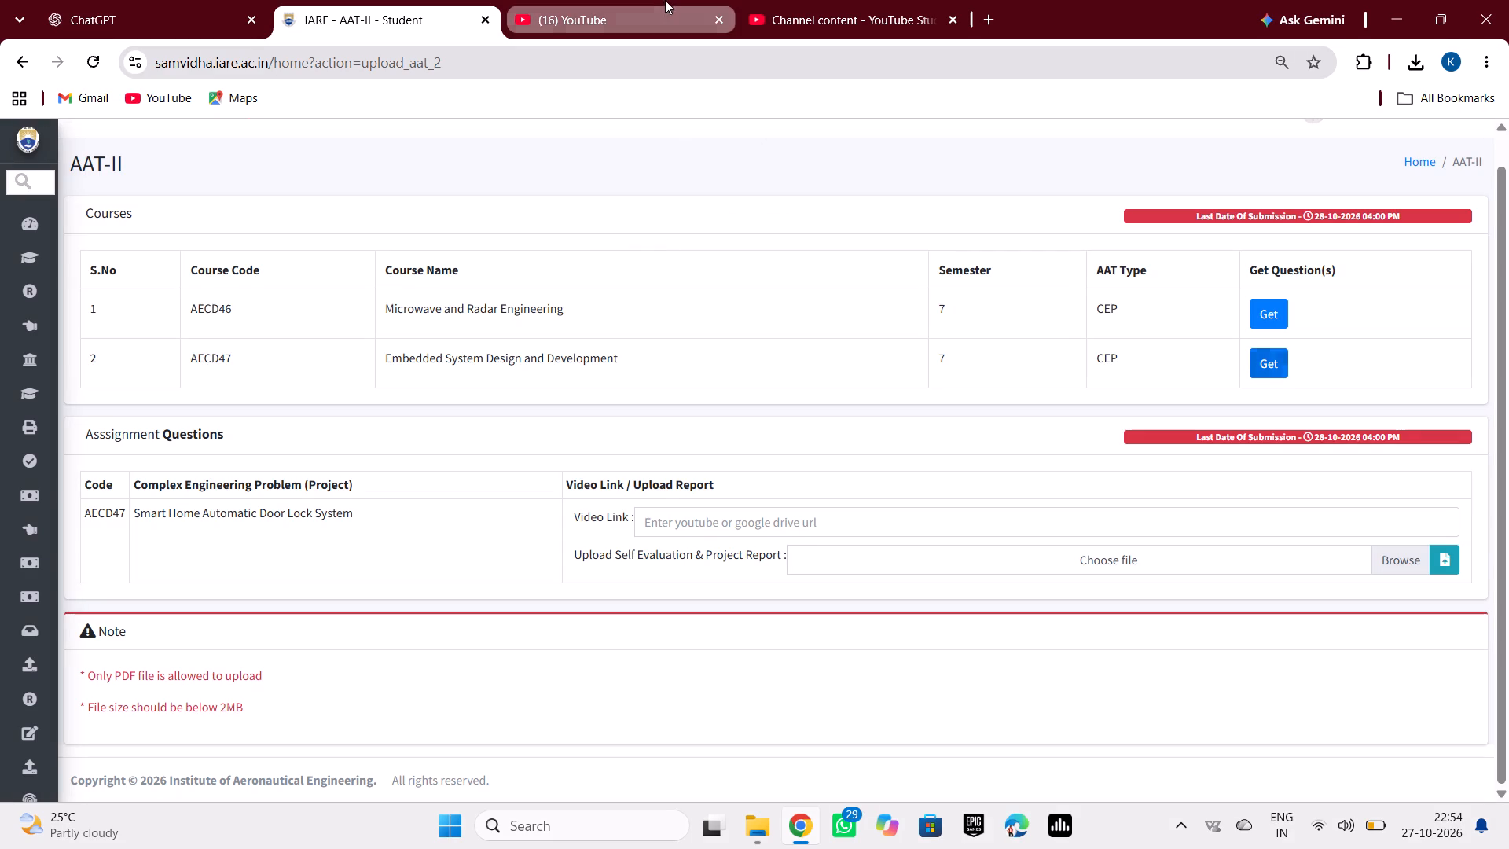
Copy the Smart Home Automatic Door Lock System video's link from YouTube Studio and paste it as AECD47's video link on Samvidha.
left_click(813, 1)
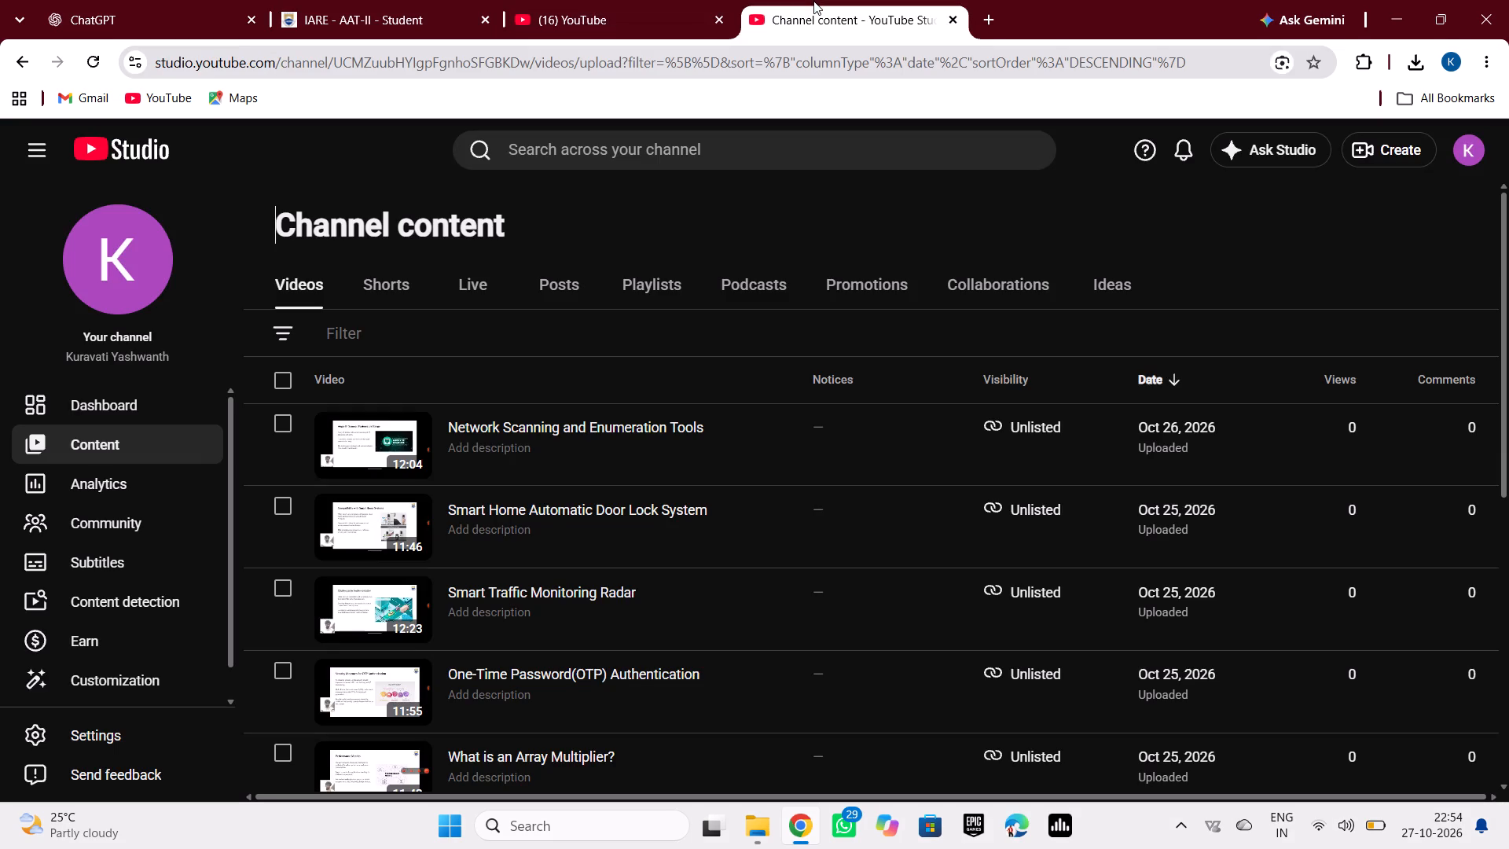
left_click(365, 527)
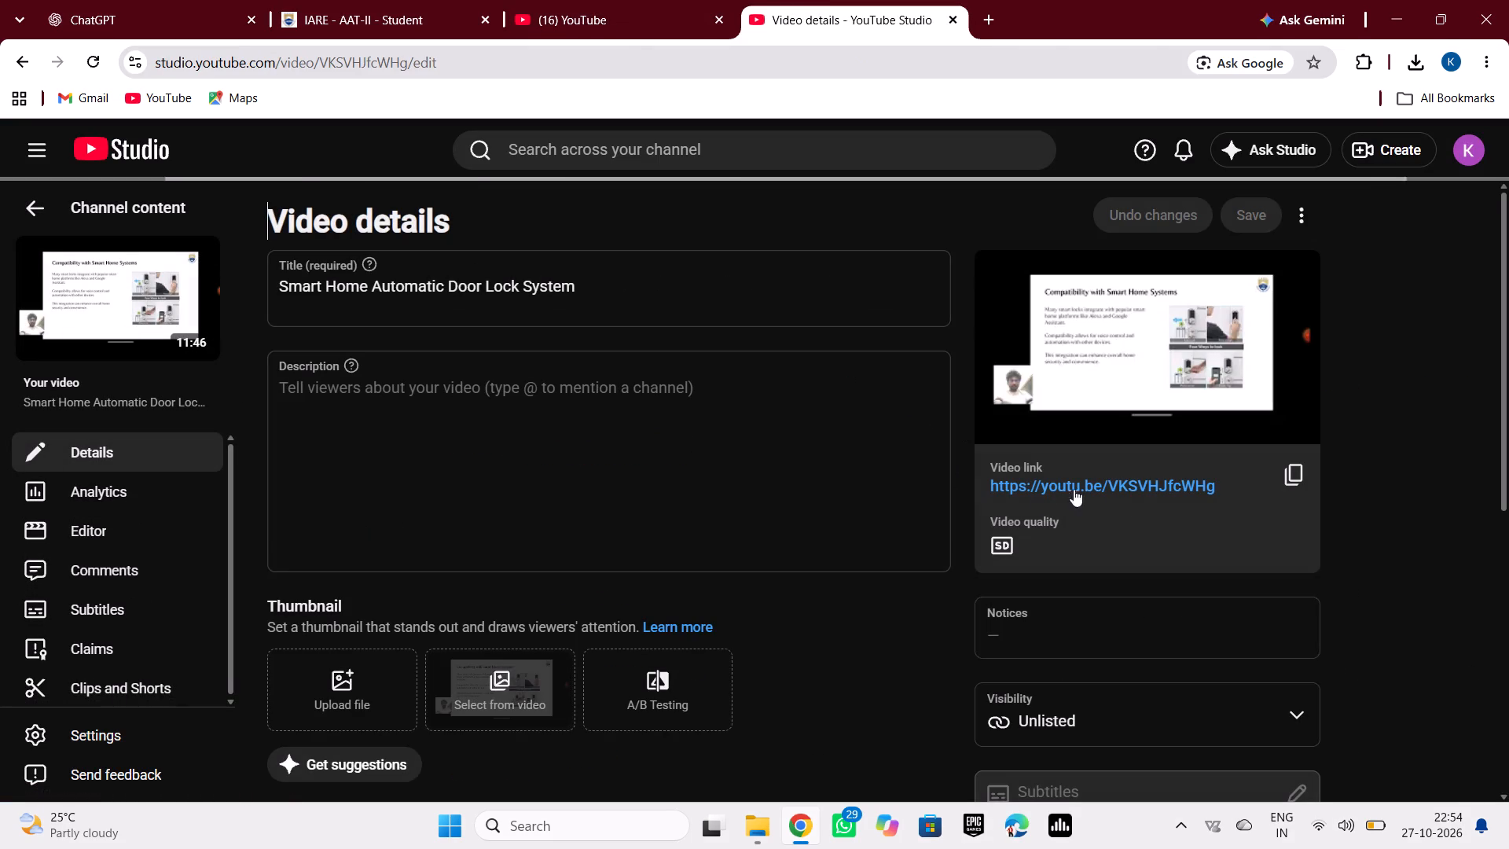
left_click(1293, 469)
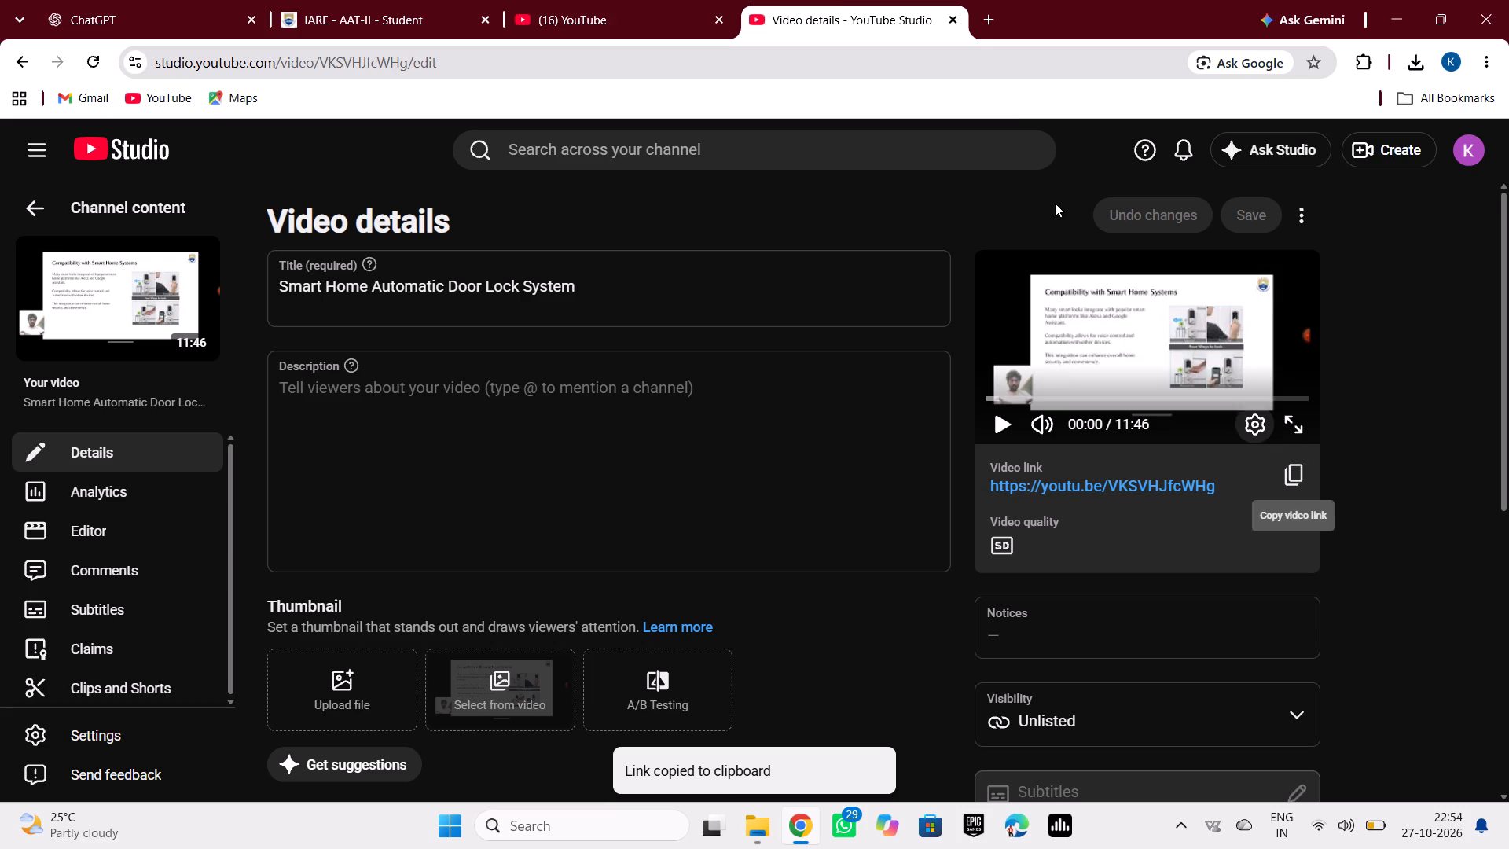
left_click(396, 0)
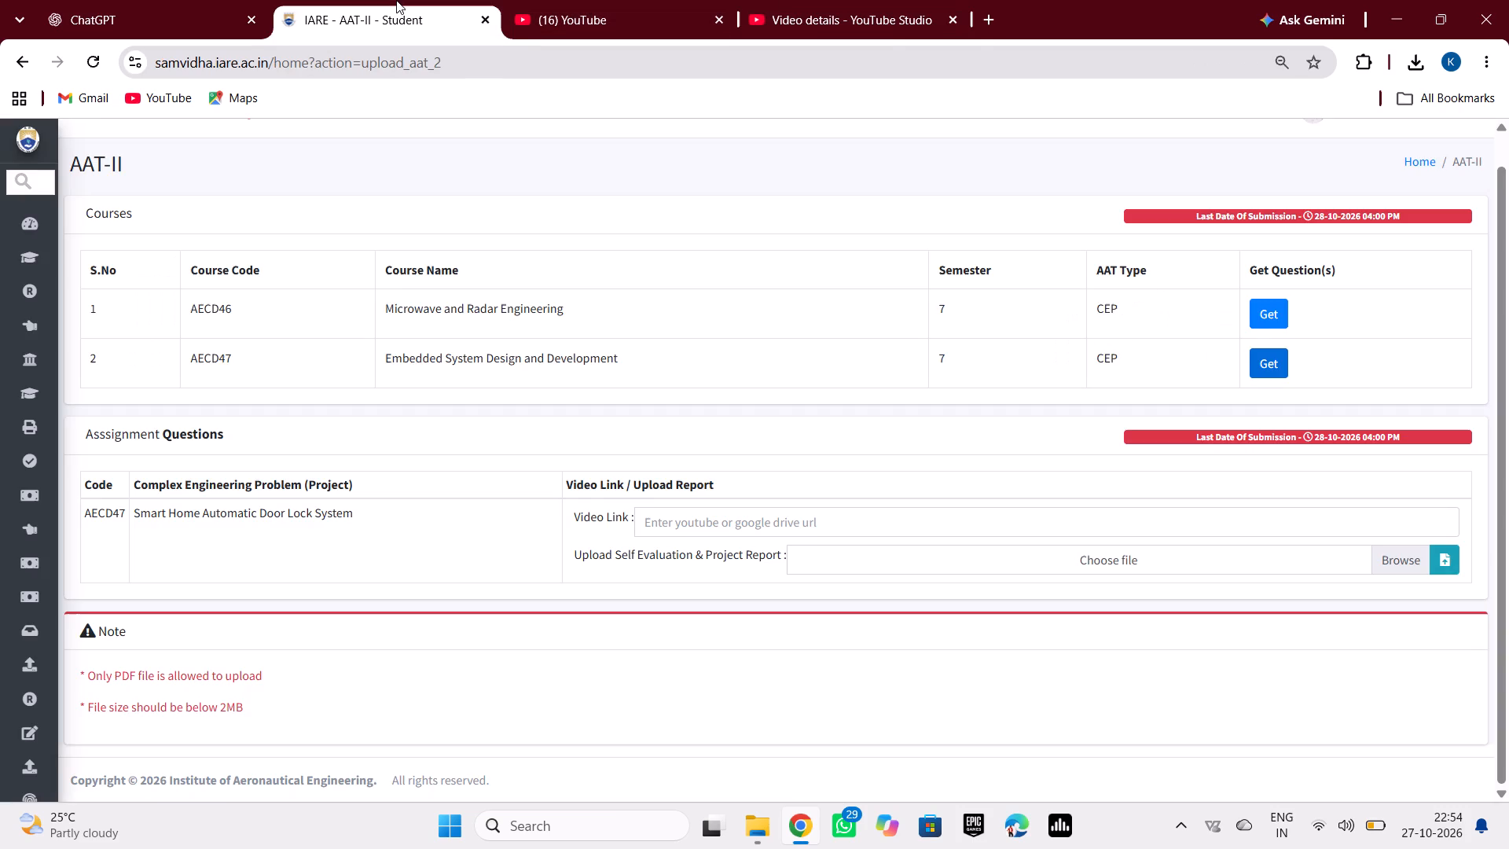
left_click(792, 517)
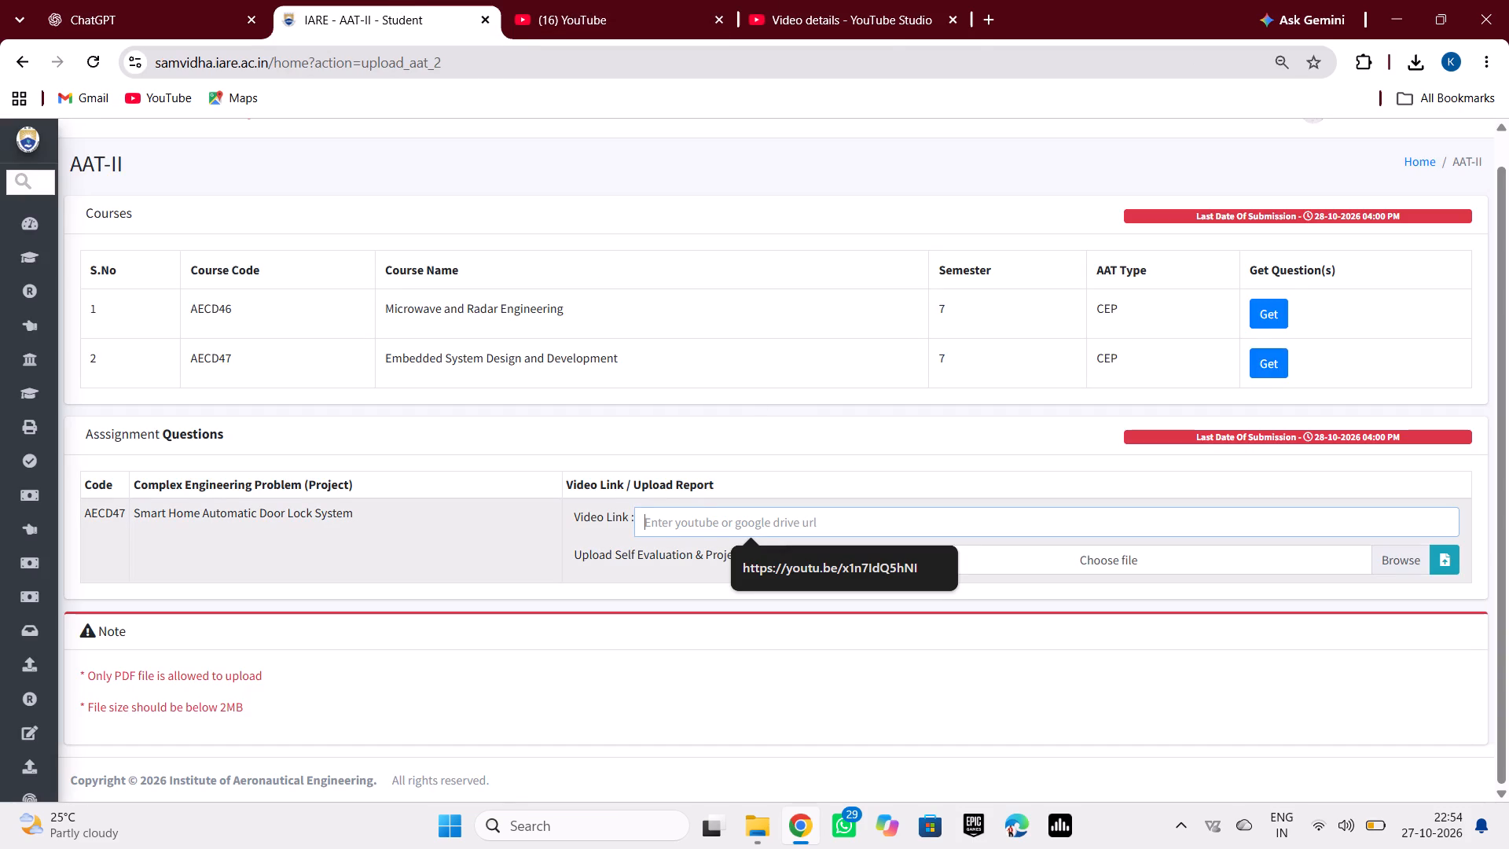
key("ctrl+v")
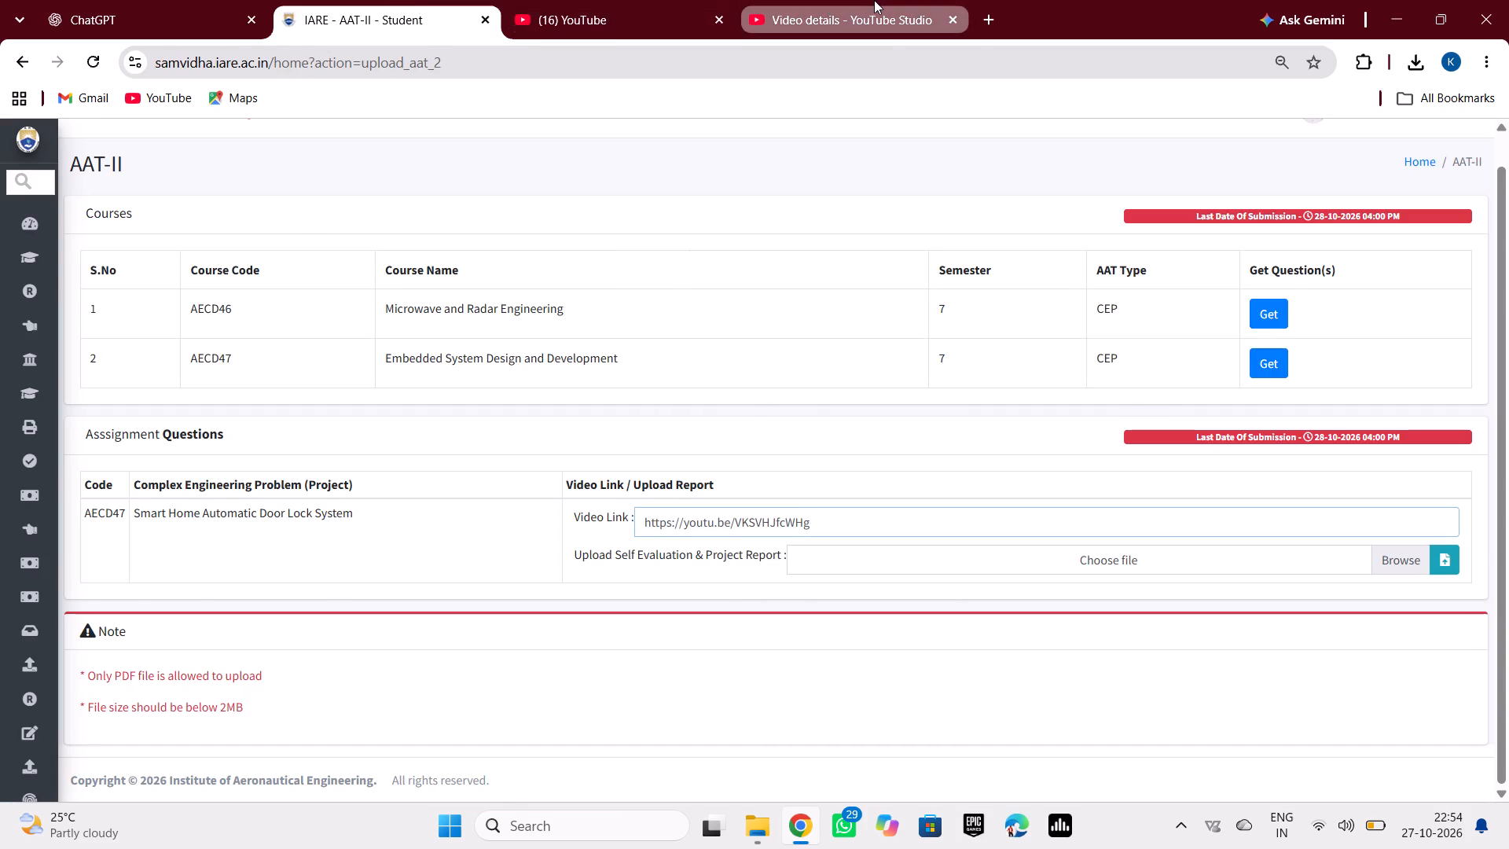
left_click(874, 0)
left_click(436, 0)
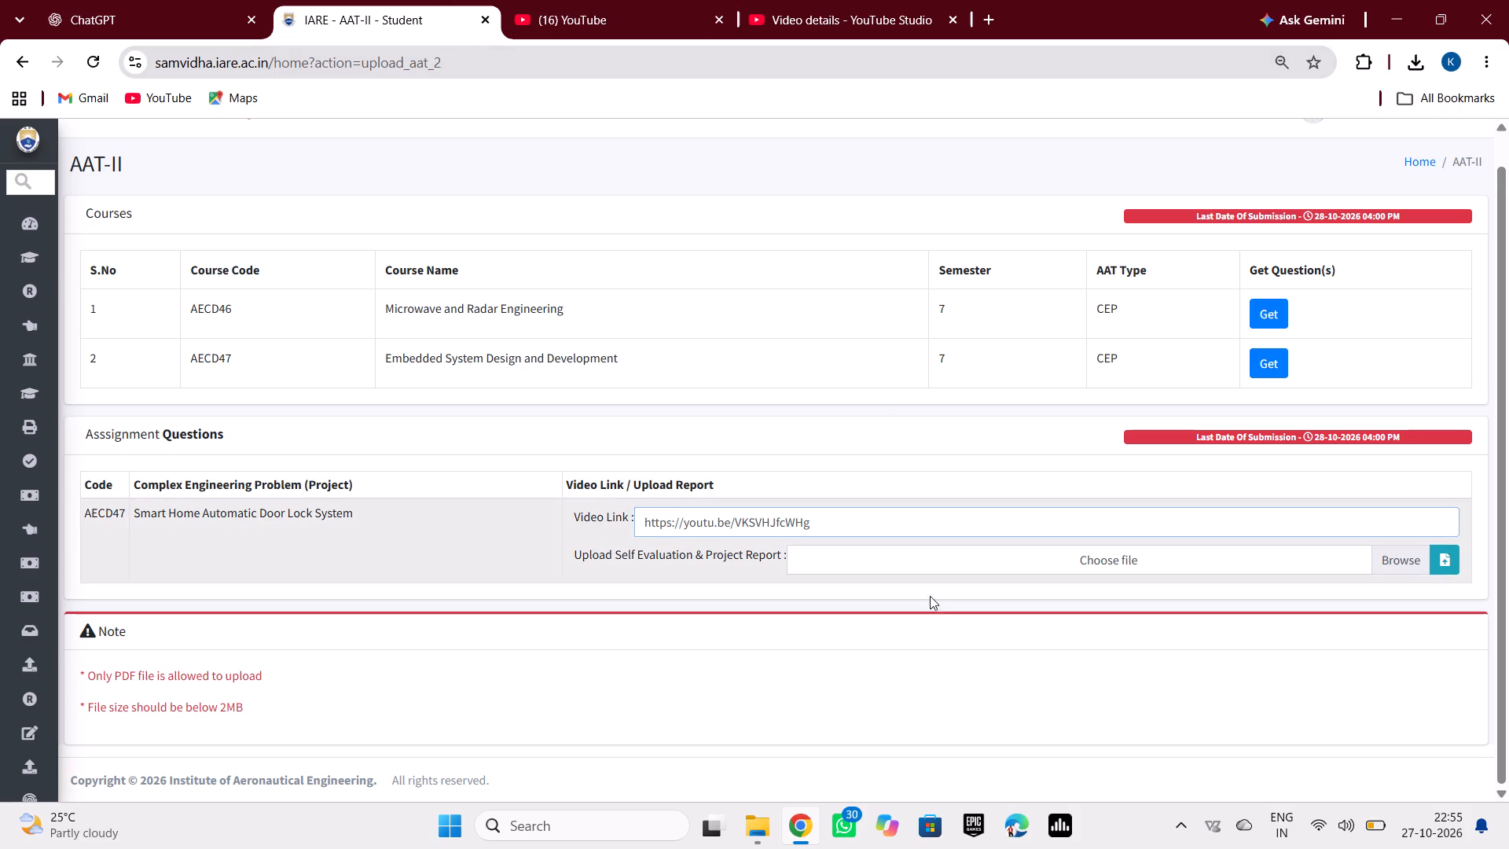
Attach Embedded Systems Design and Development AAT2.pdf from Downloads as AECD47's report and upload the submission.
left_click(937, 568)
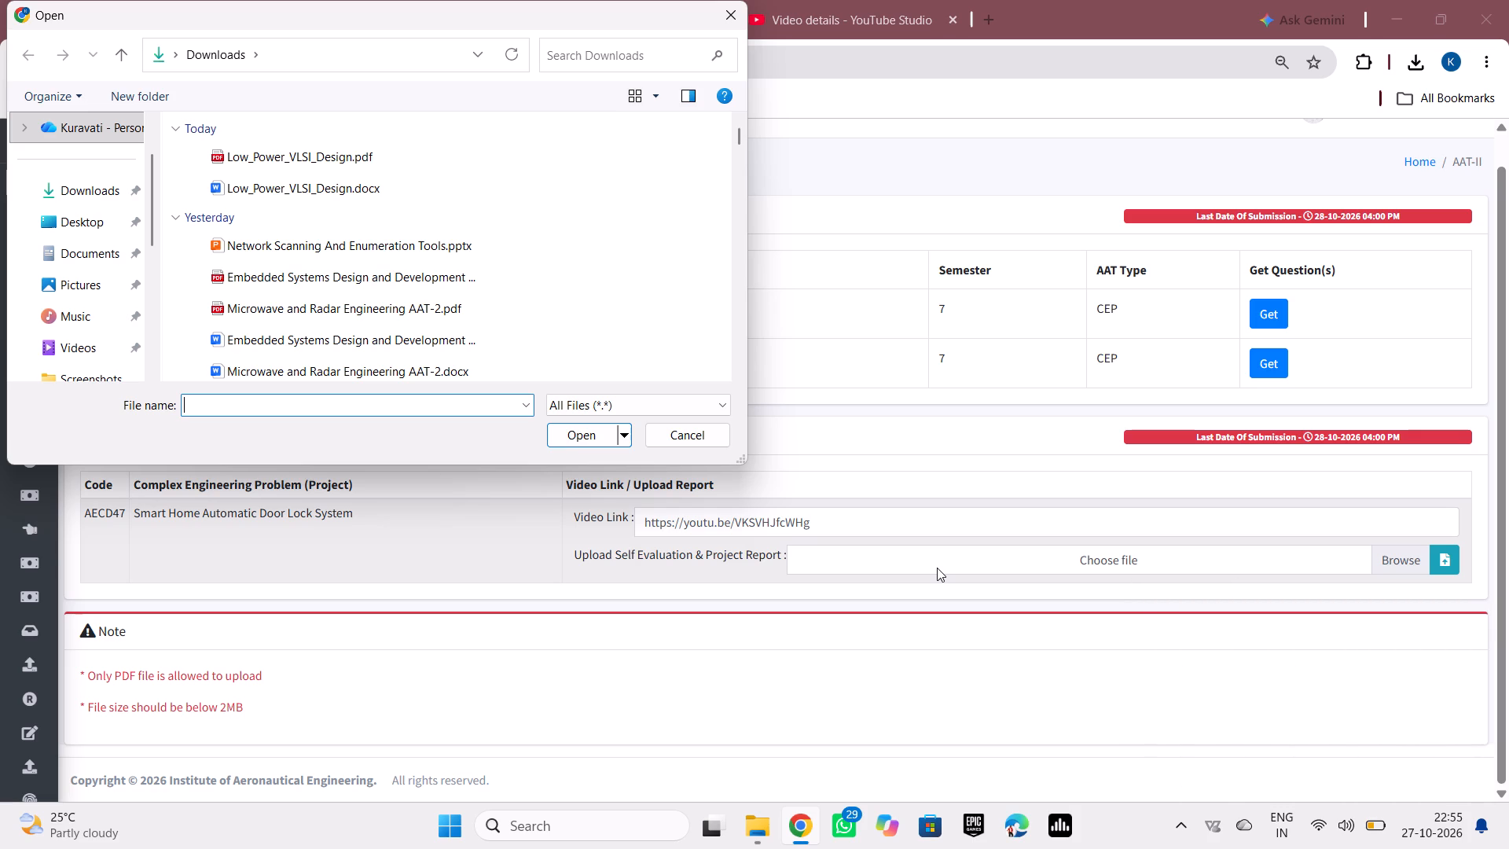
left_click(435, 281)
left_click(587, 439)
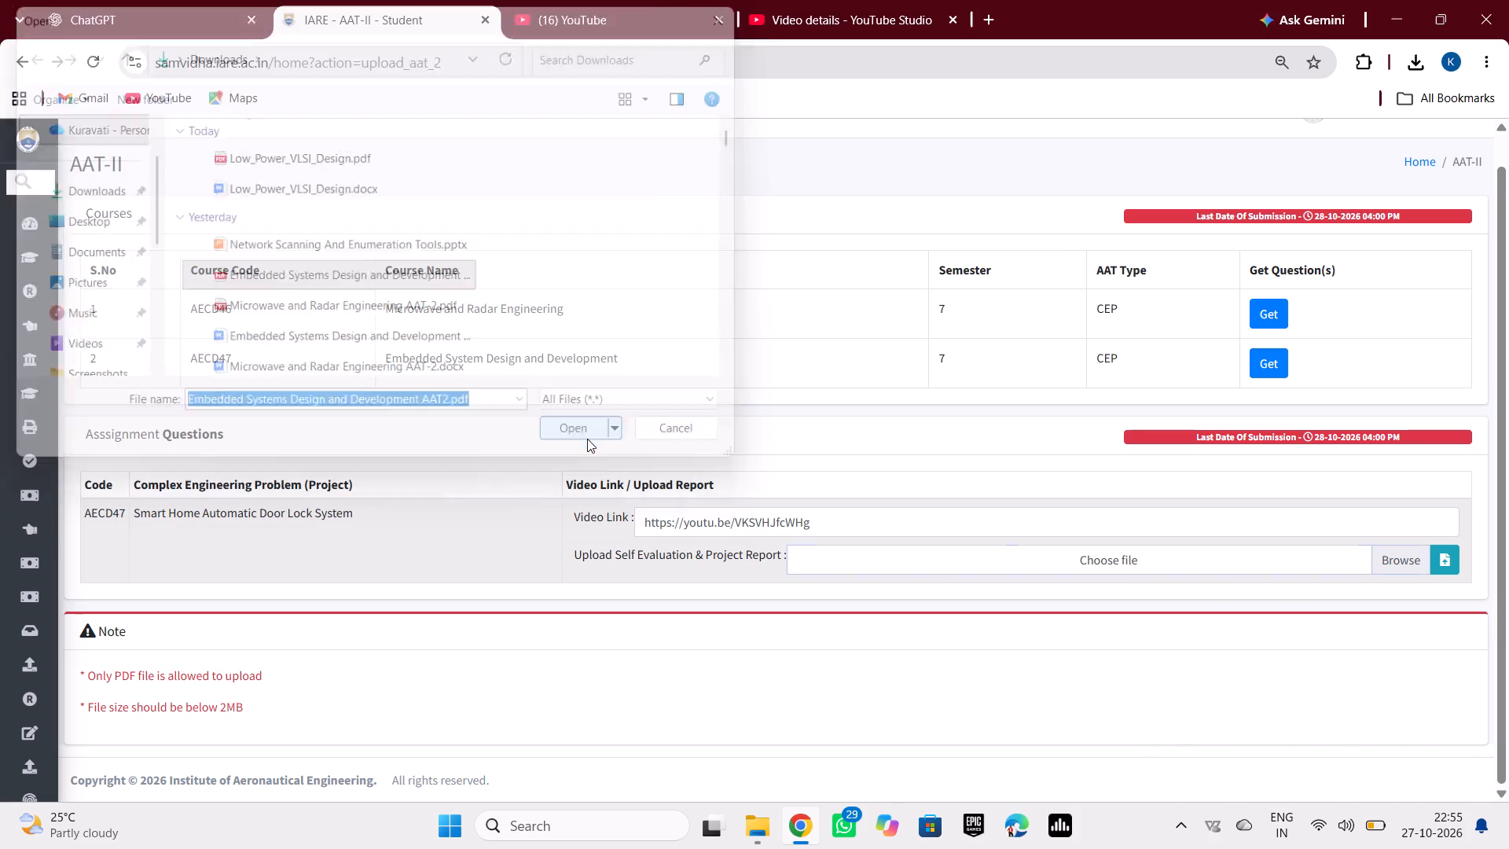
left_click(1448, 563)
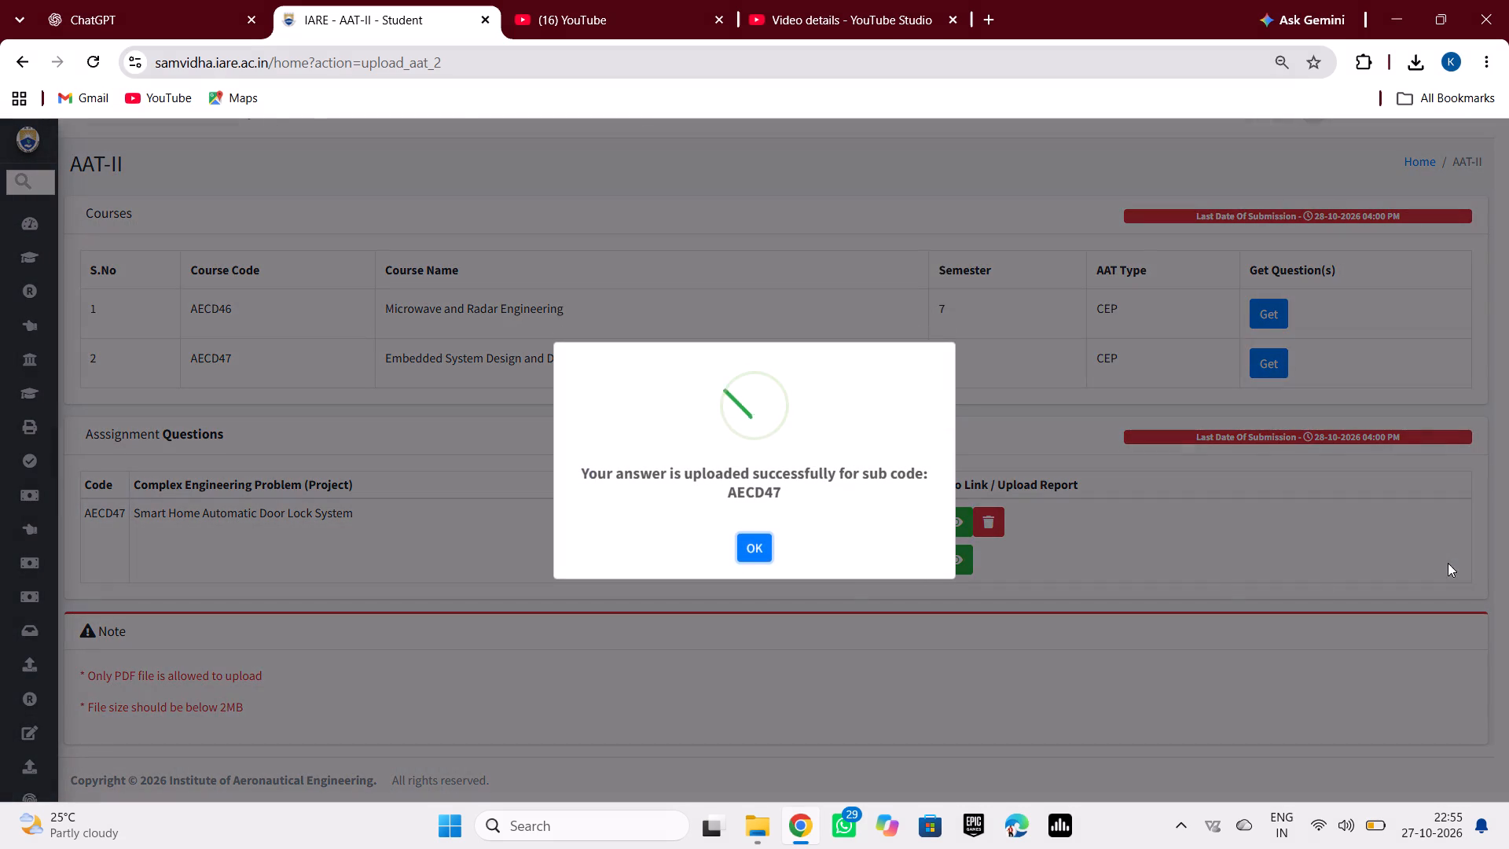
scroll(850, 579, "left", 1)
left_click(757, 541)
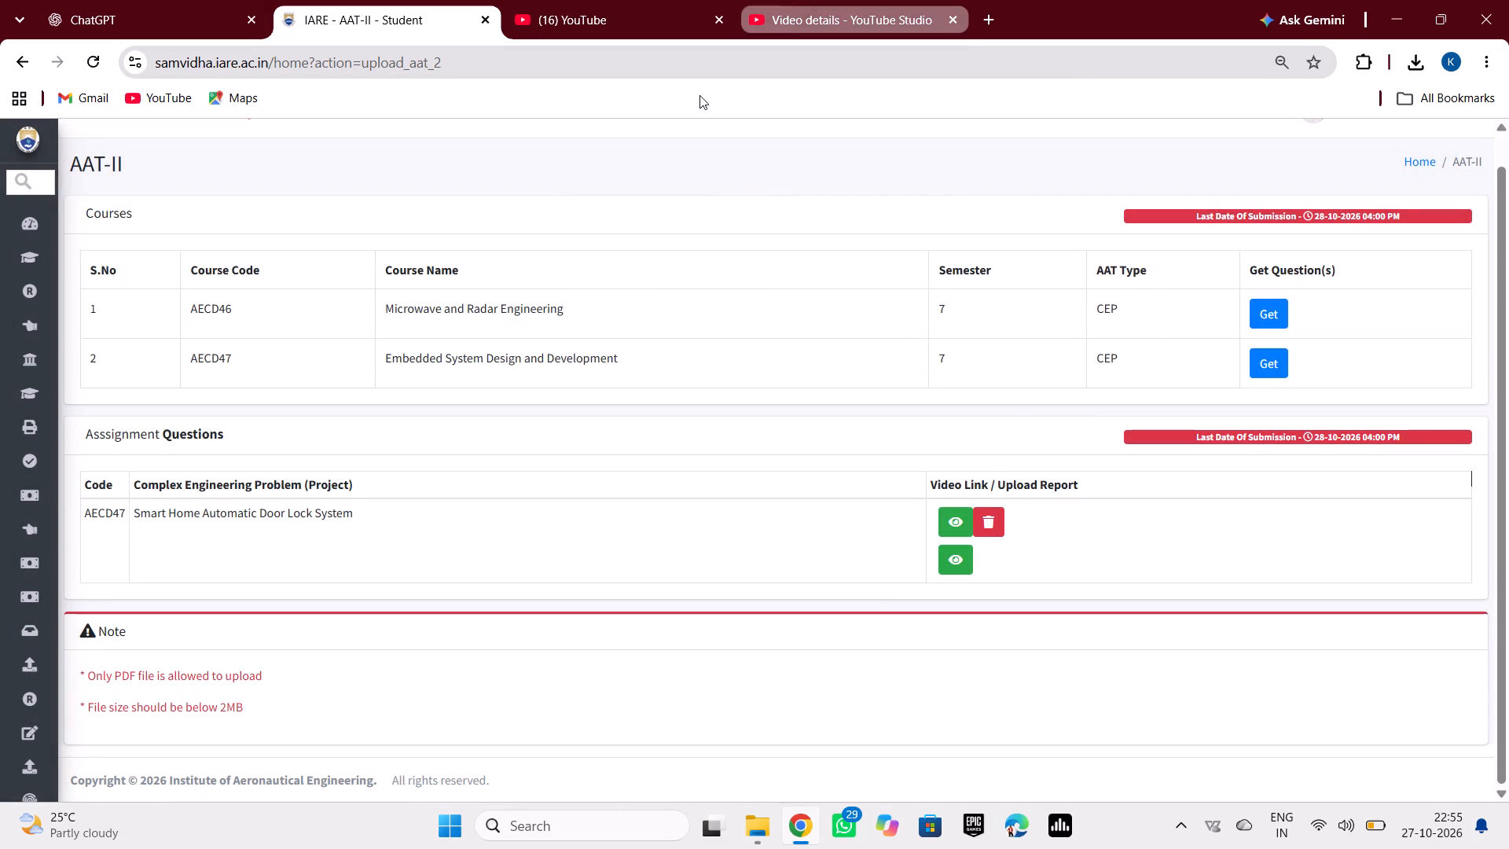
Open Samvidha's AAT (Concept Video) upload page.
scroll(22, 701, "down", 1)
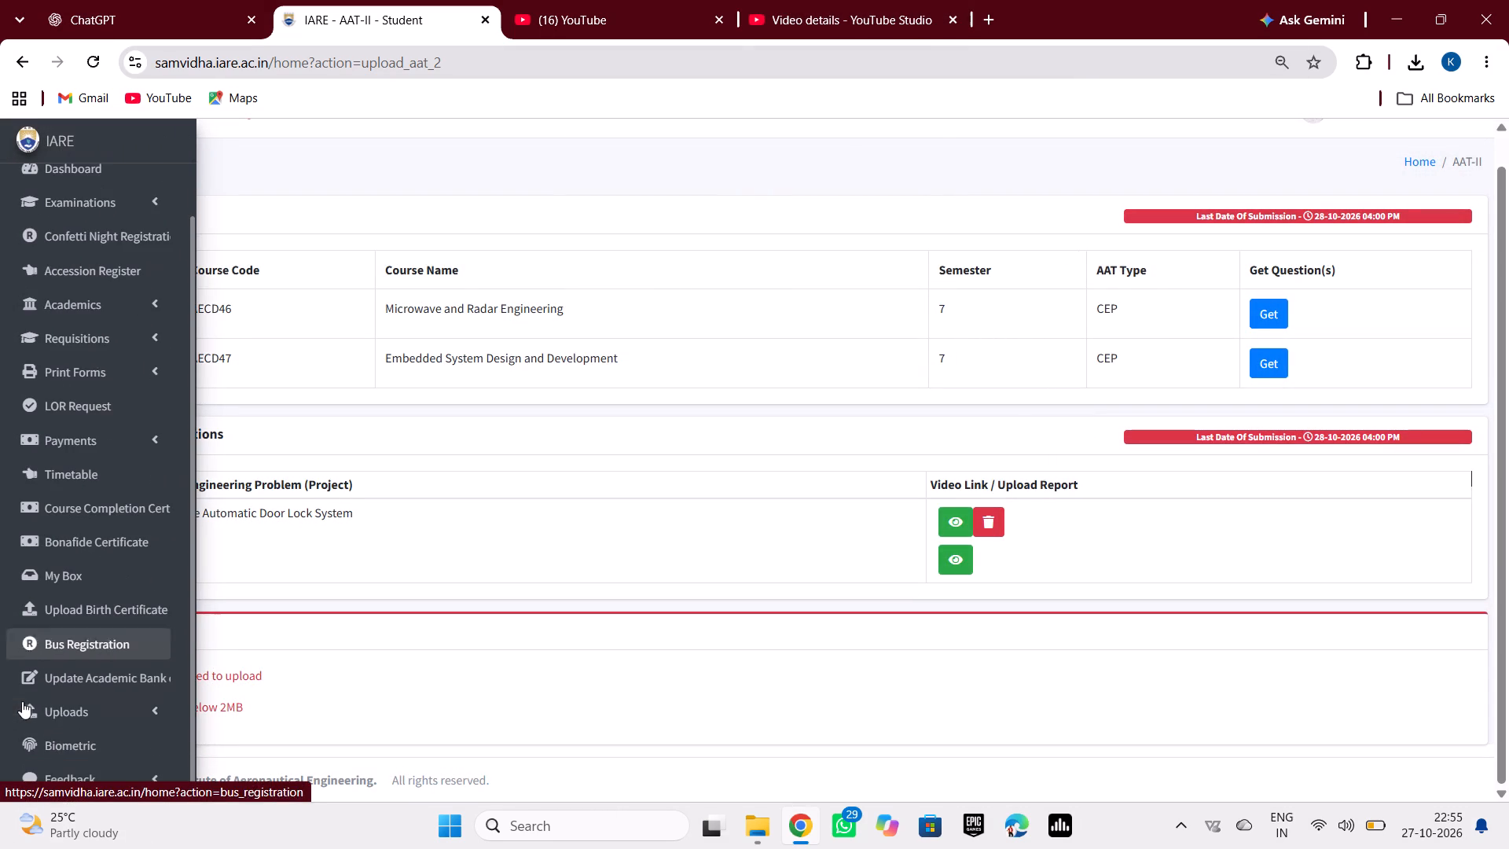
scroll(22, 701, "down", 1)
left_click(72, 706)
scroll(72, 706, "down", 2)
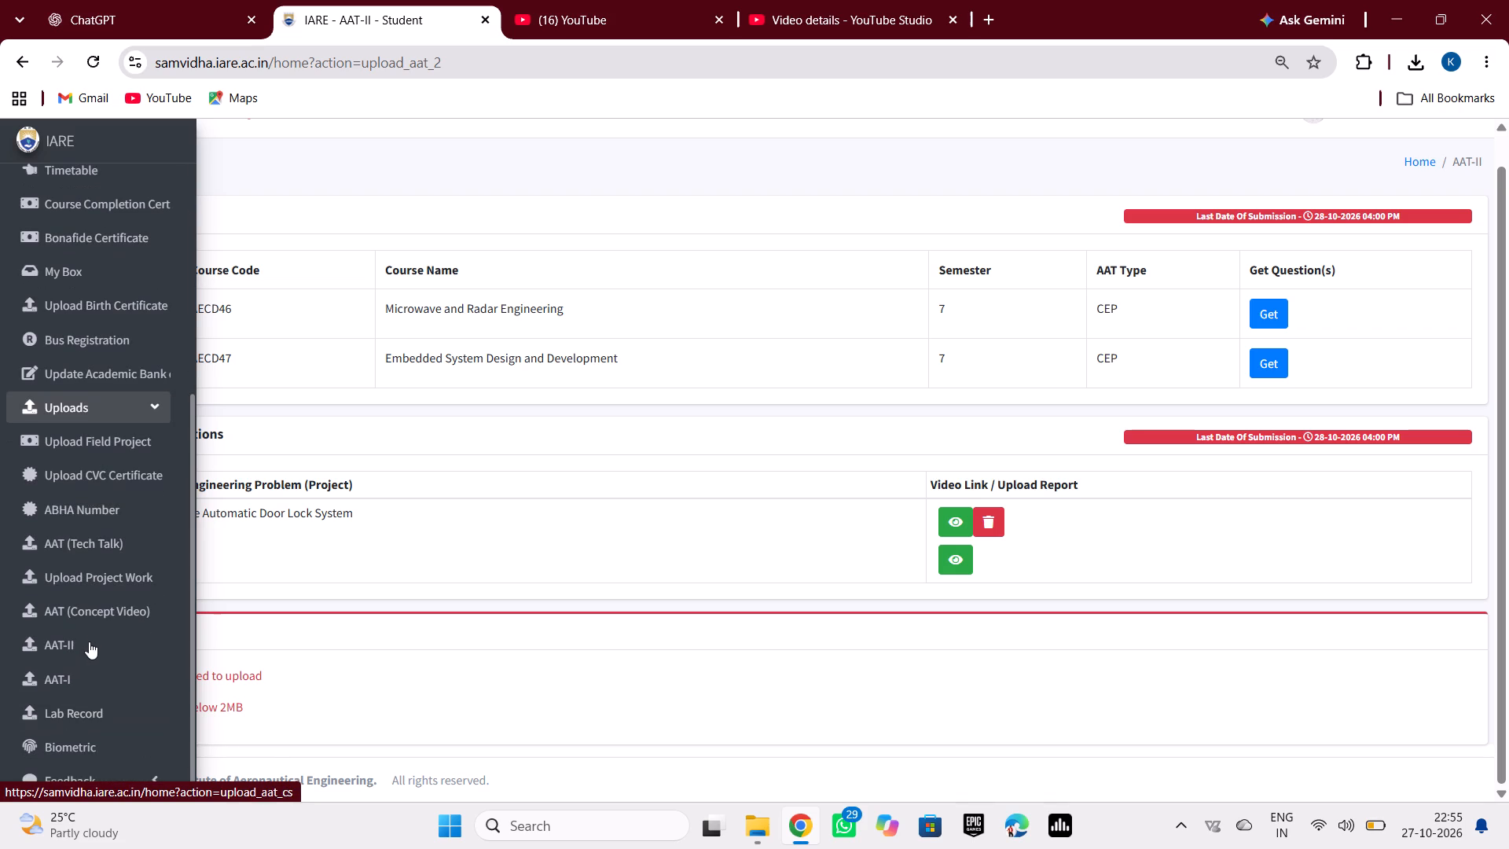
left_click(93, 614)
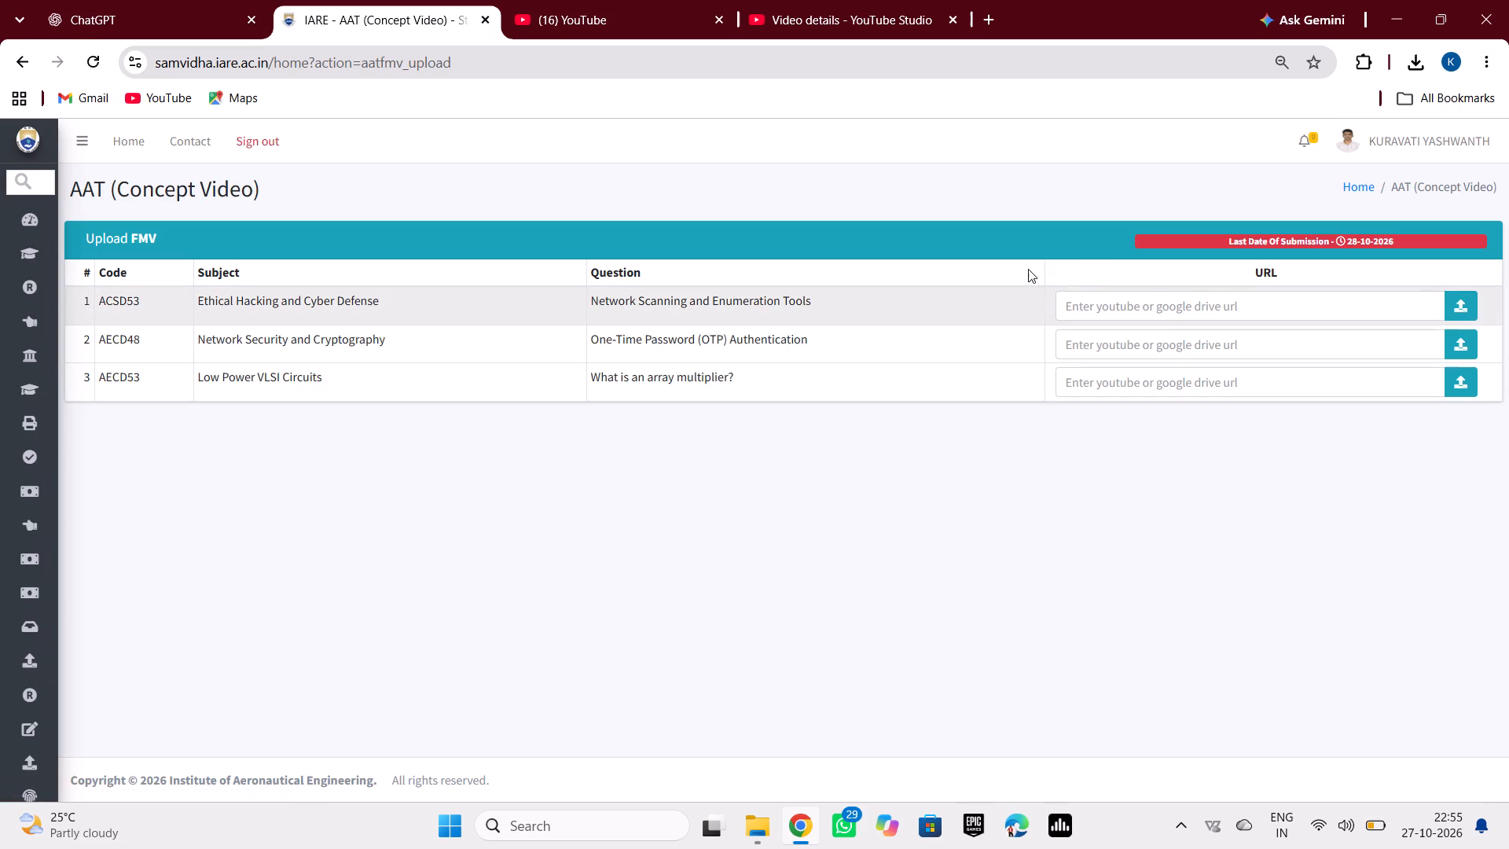
Open the Network Scanning and Enumeration Tools video's details in YouTube Studio and copy its link for ACSD53.
left_click(830, 0)
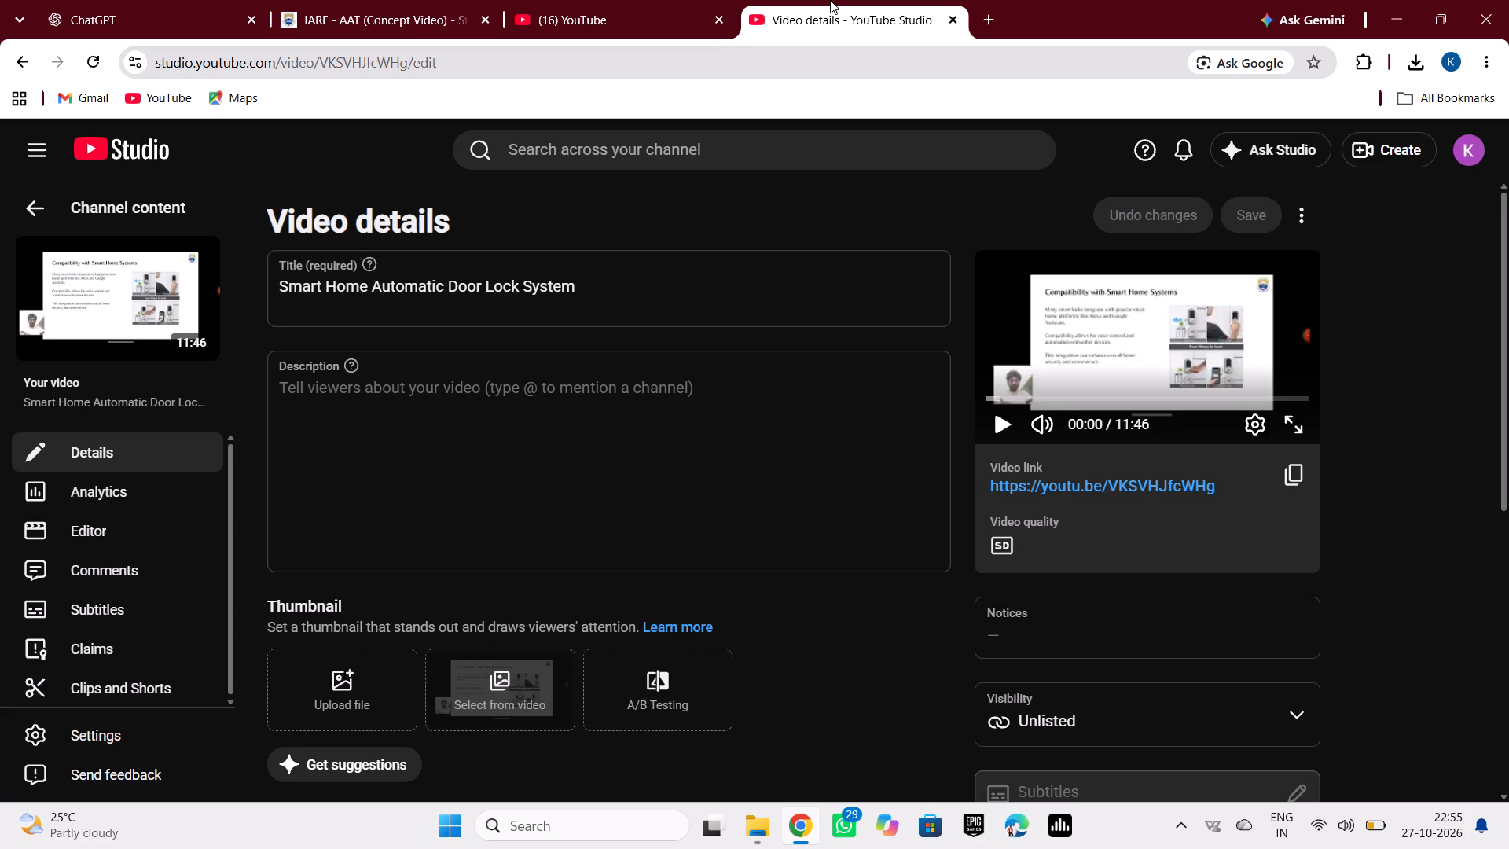
left_click(447, 0)
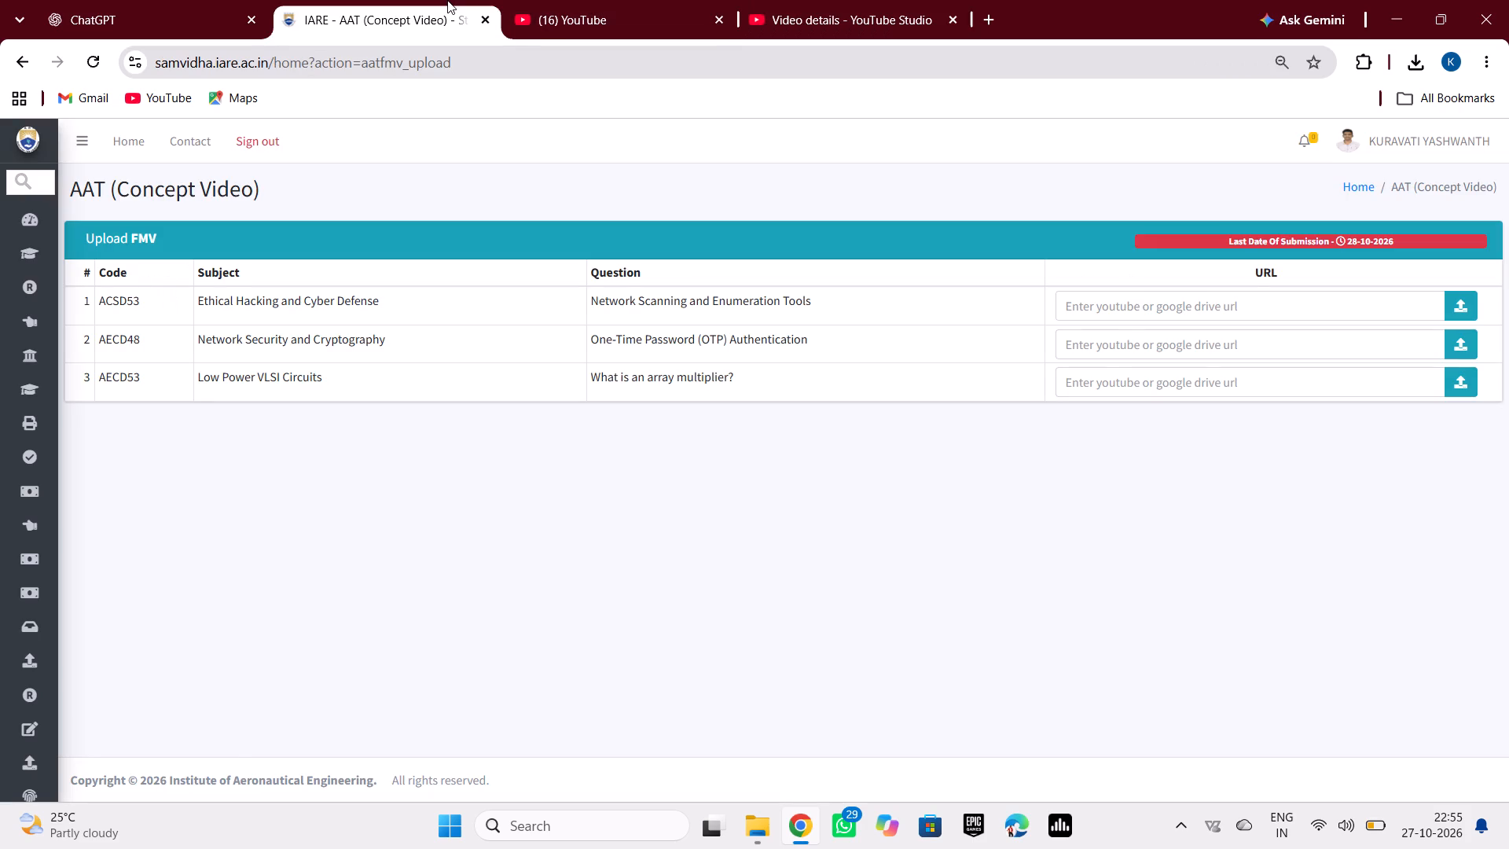
left_click(809, 0)
left_click(28, 204)
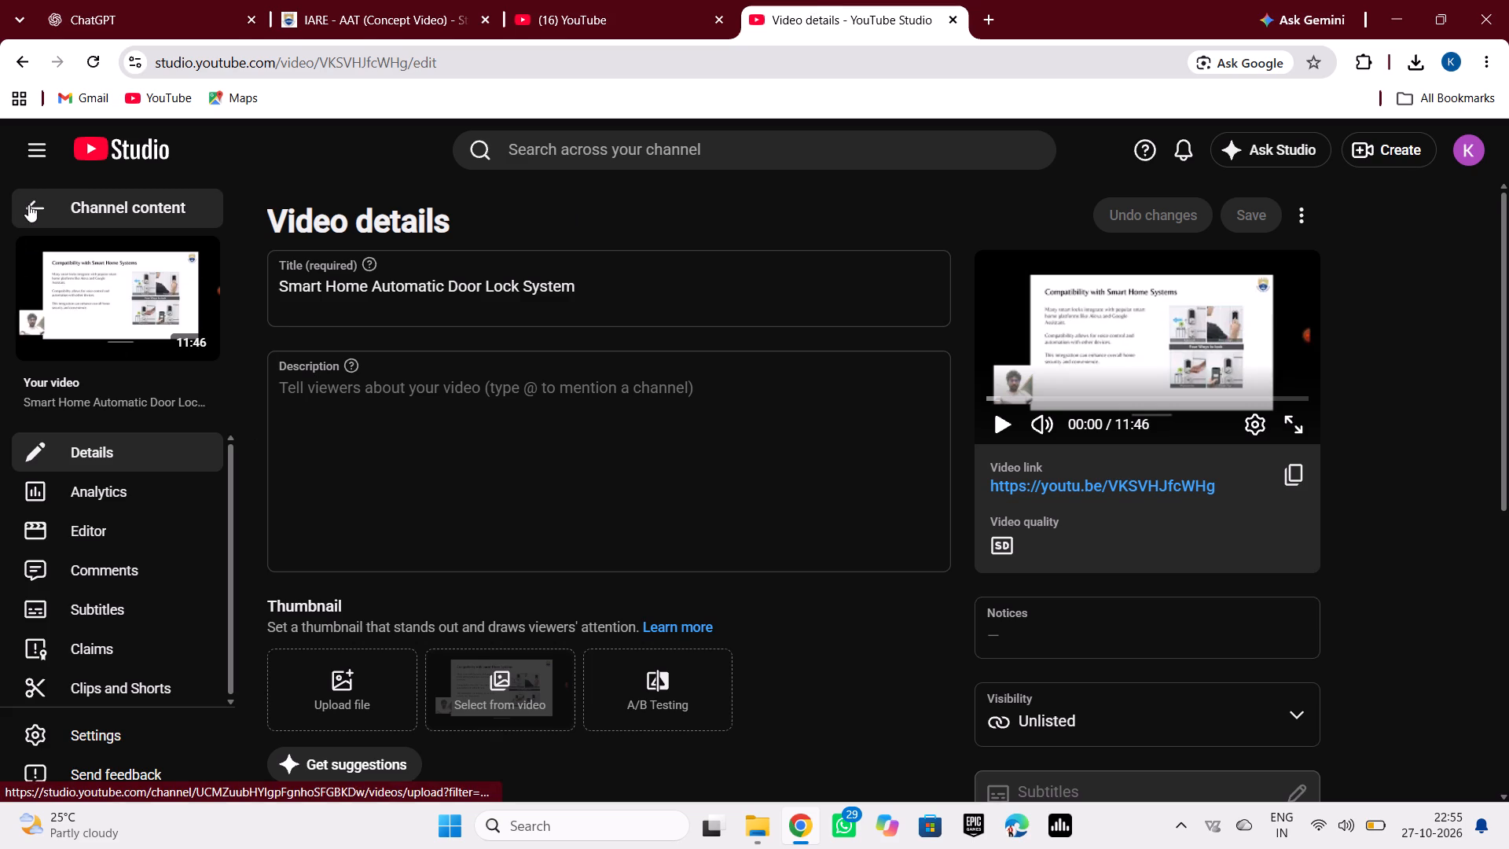
scroll(439, 467, "down", 1)
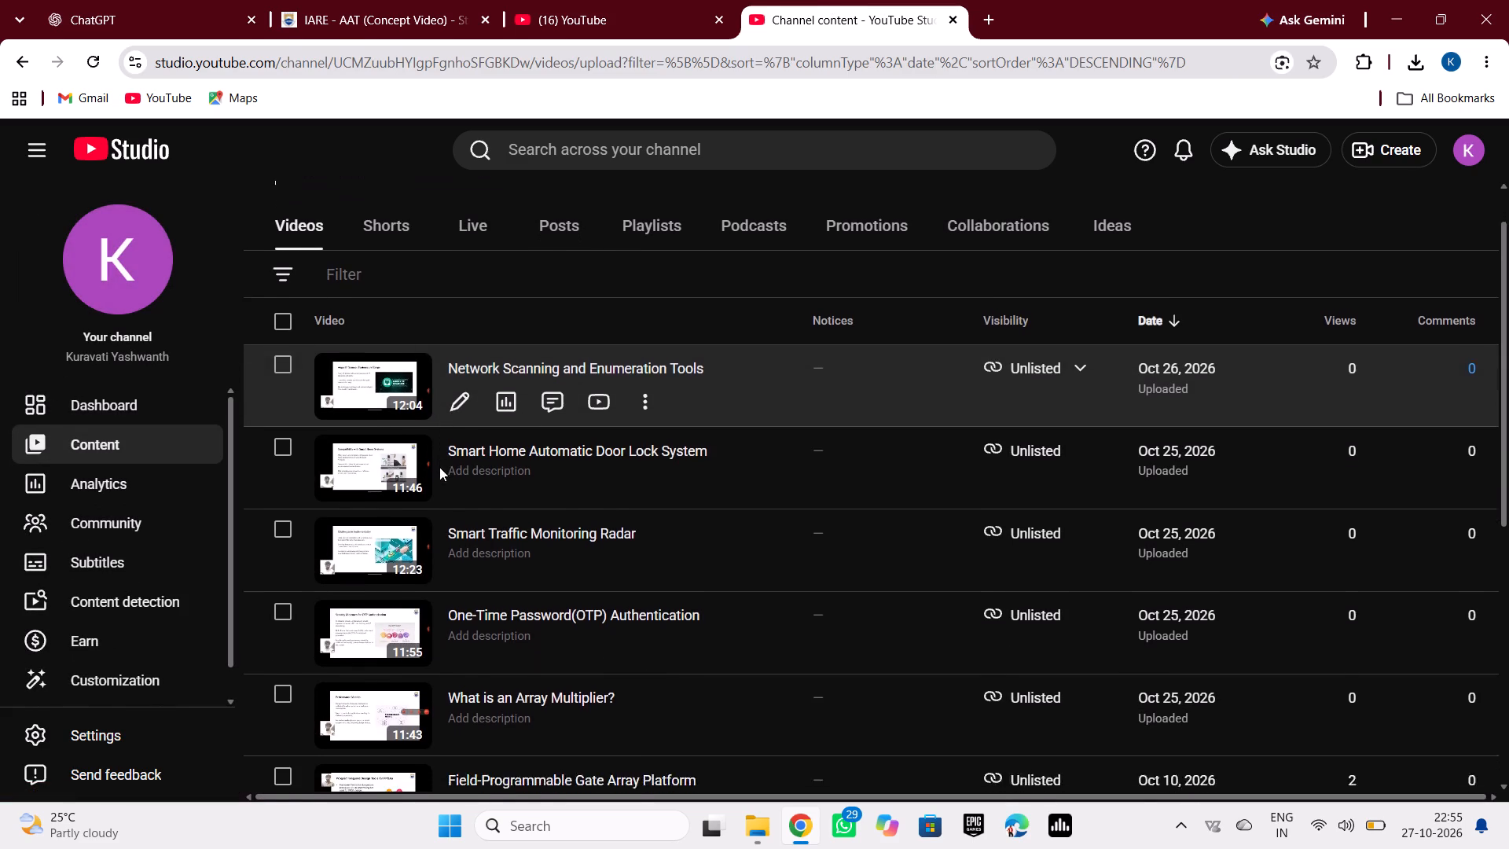
scroll(439, 467, "down", 1)
scroll(541, 517, "down", 2)
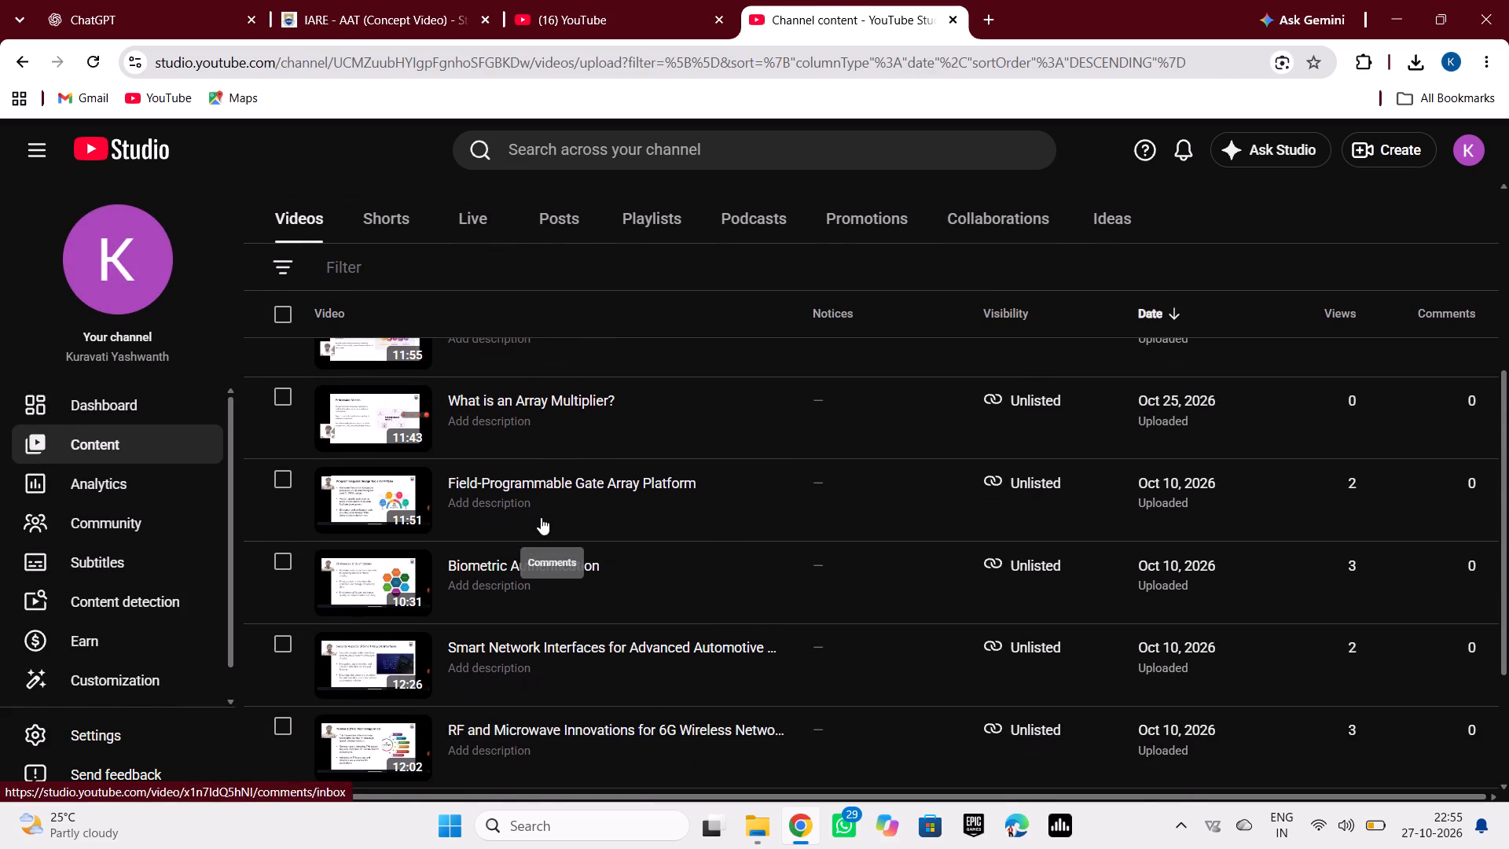
scroll(624, 484, "up", 6)
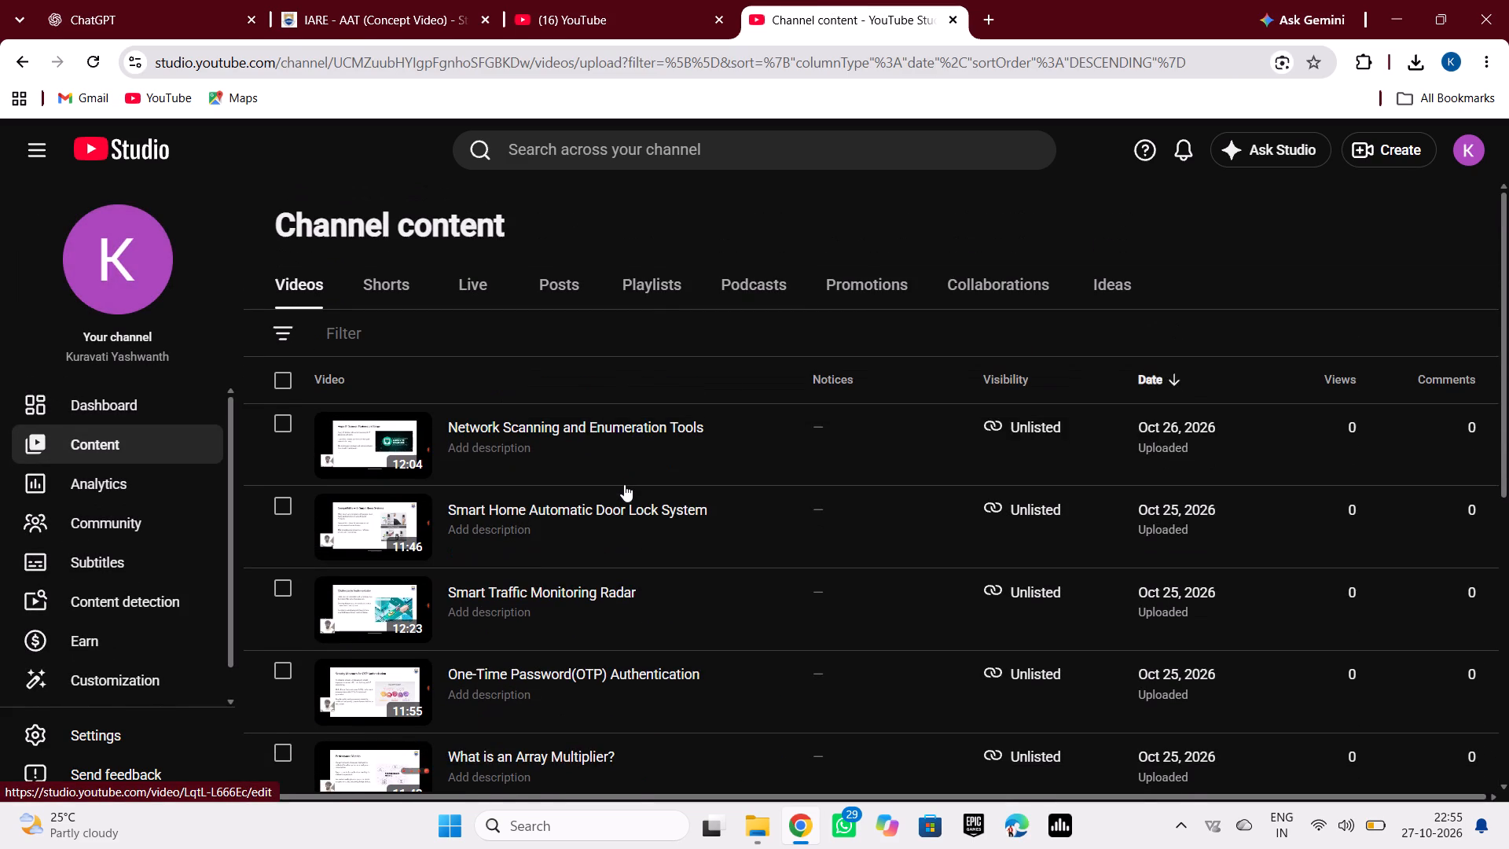
left_click(369, 443)
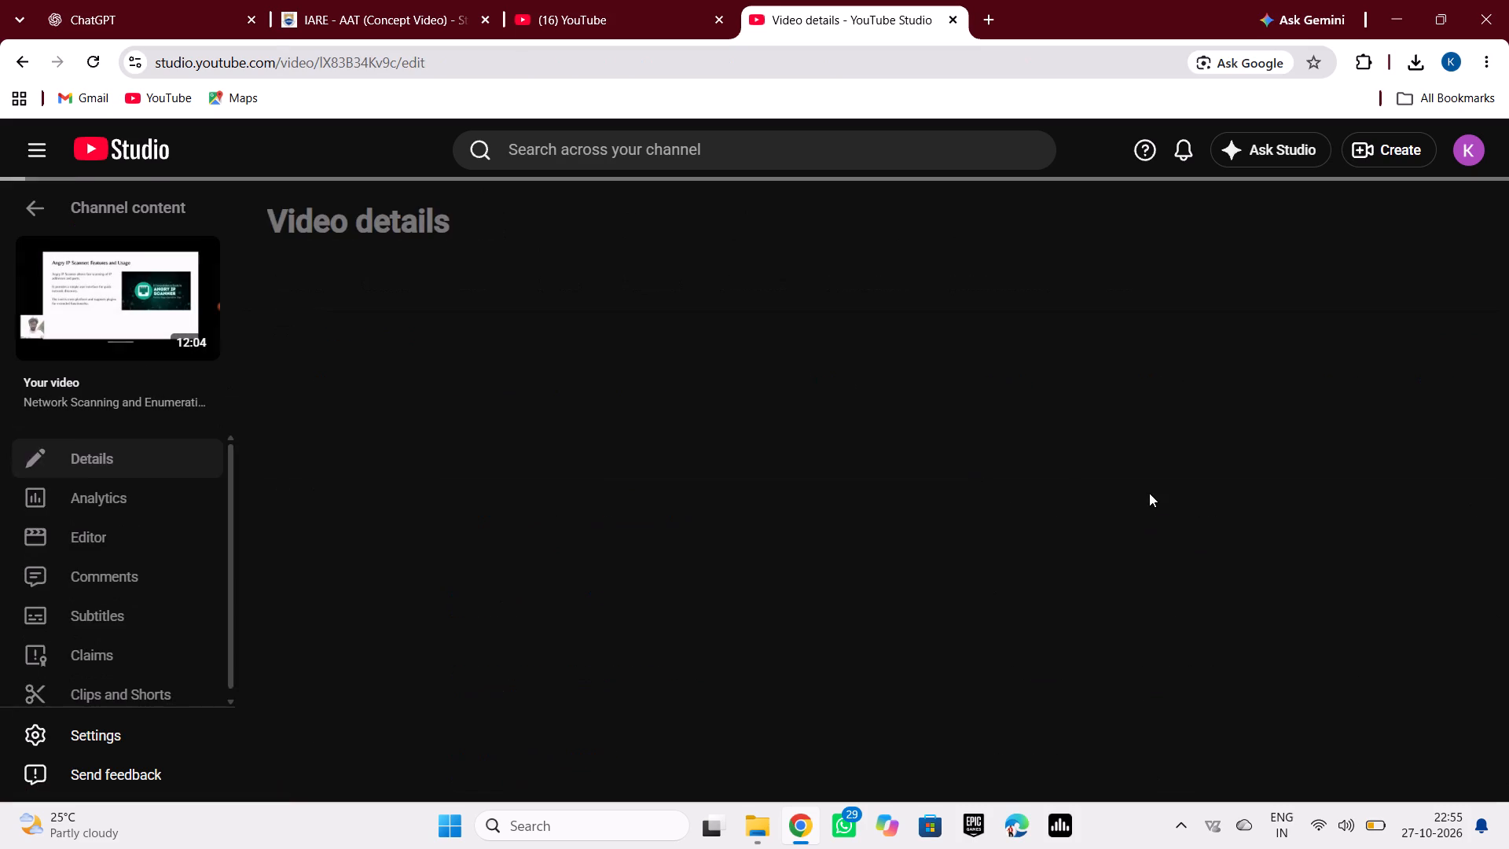
left_click(1297, 476)
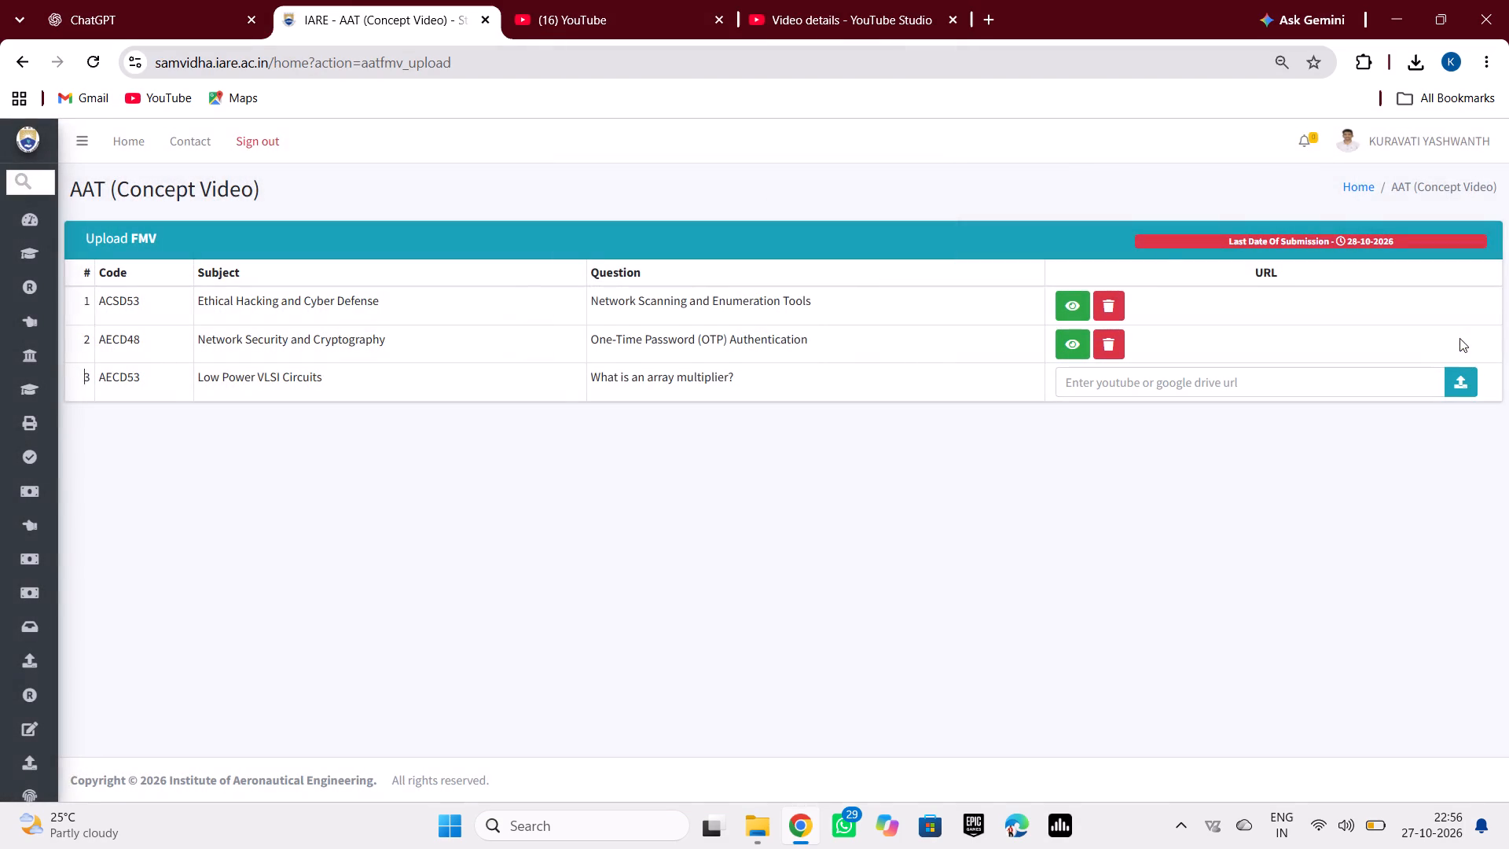
Copy the What is an Array Multiplier? video's link from YouTube Studio and upload it as AECD53's concept video URL on Samvidha.
left_click(917, 0)
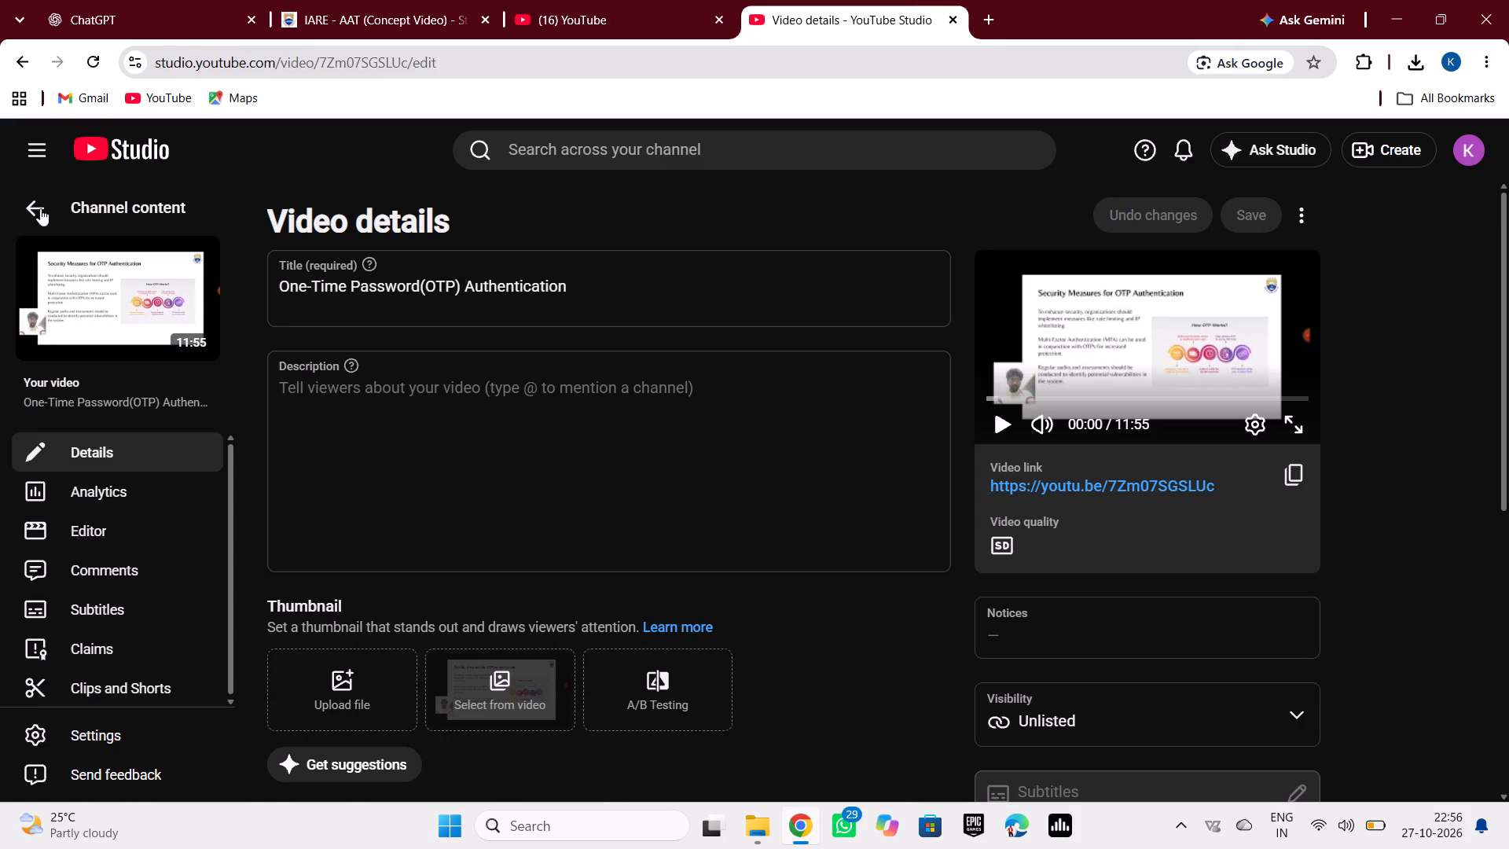
left_click(68, 205)
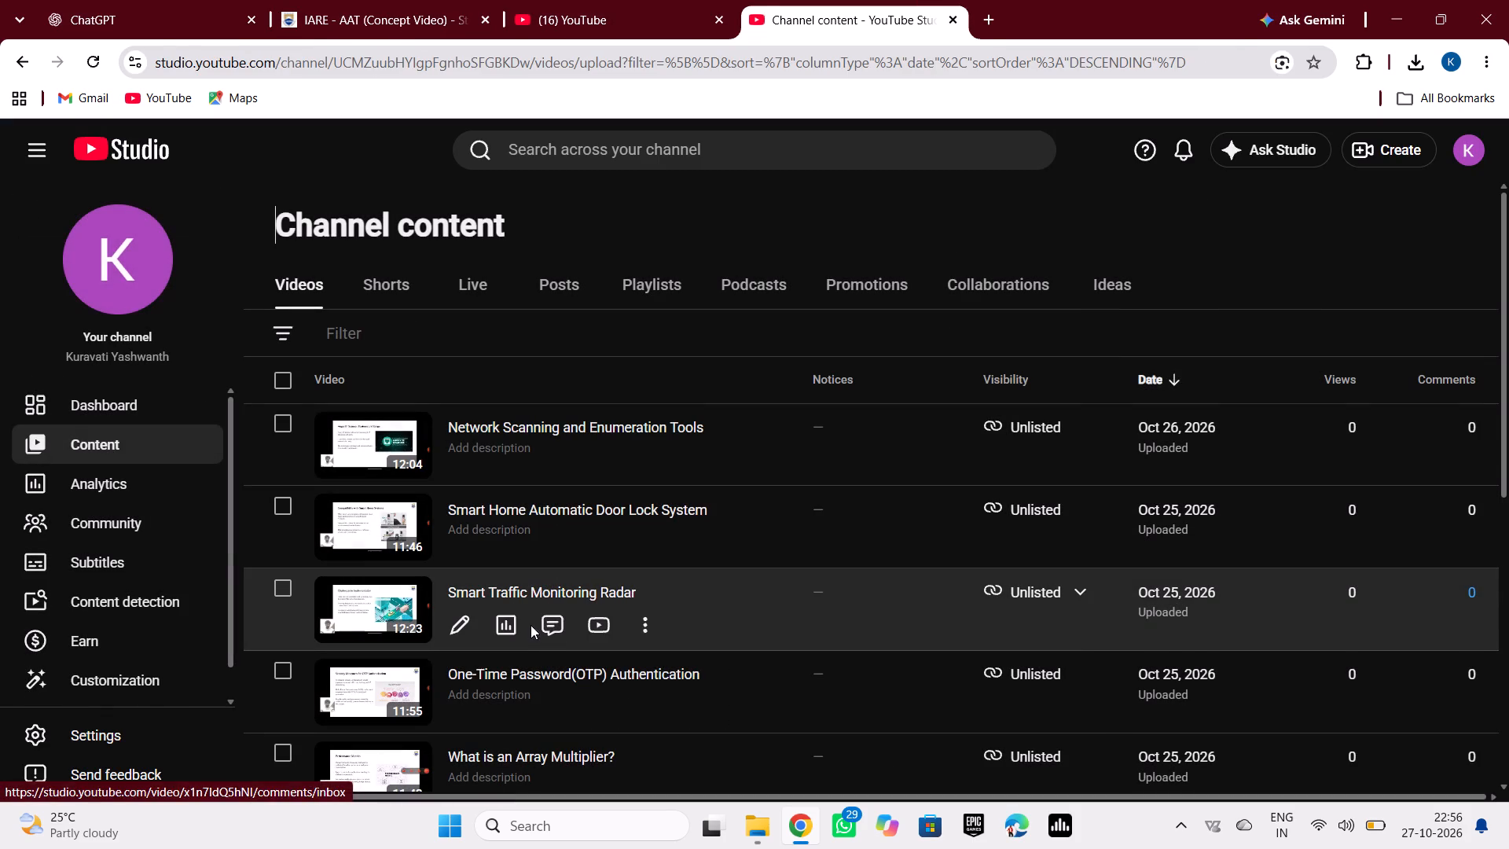
left_click(378, 758)
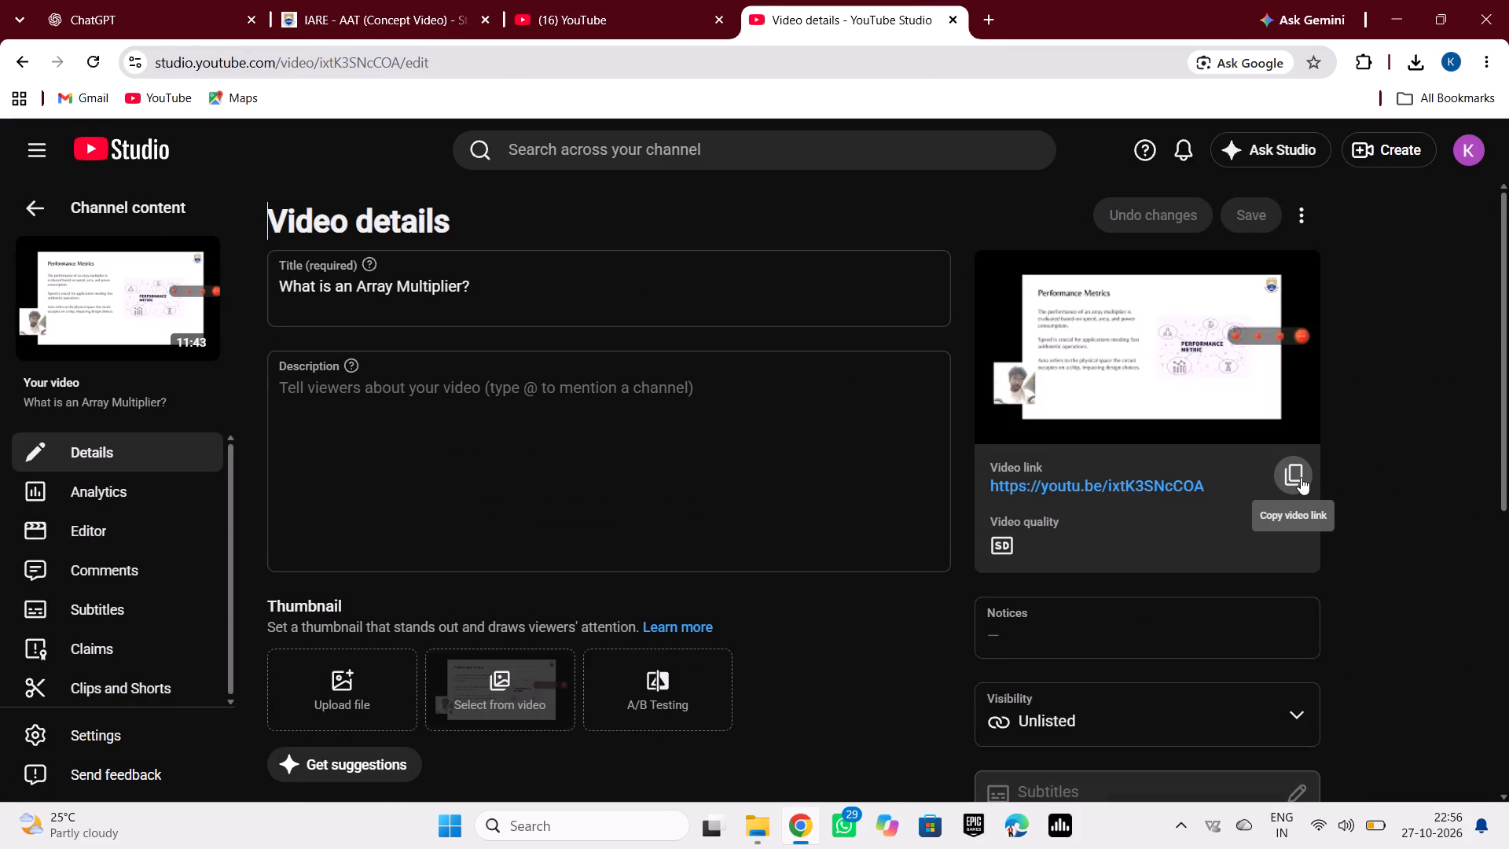
left_click(1301, 477)
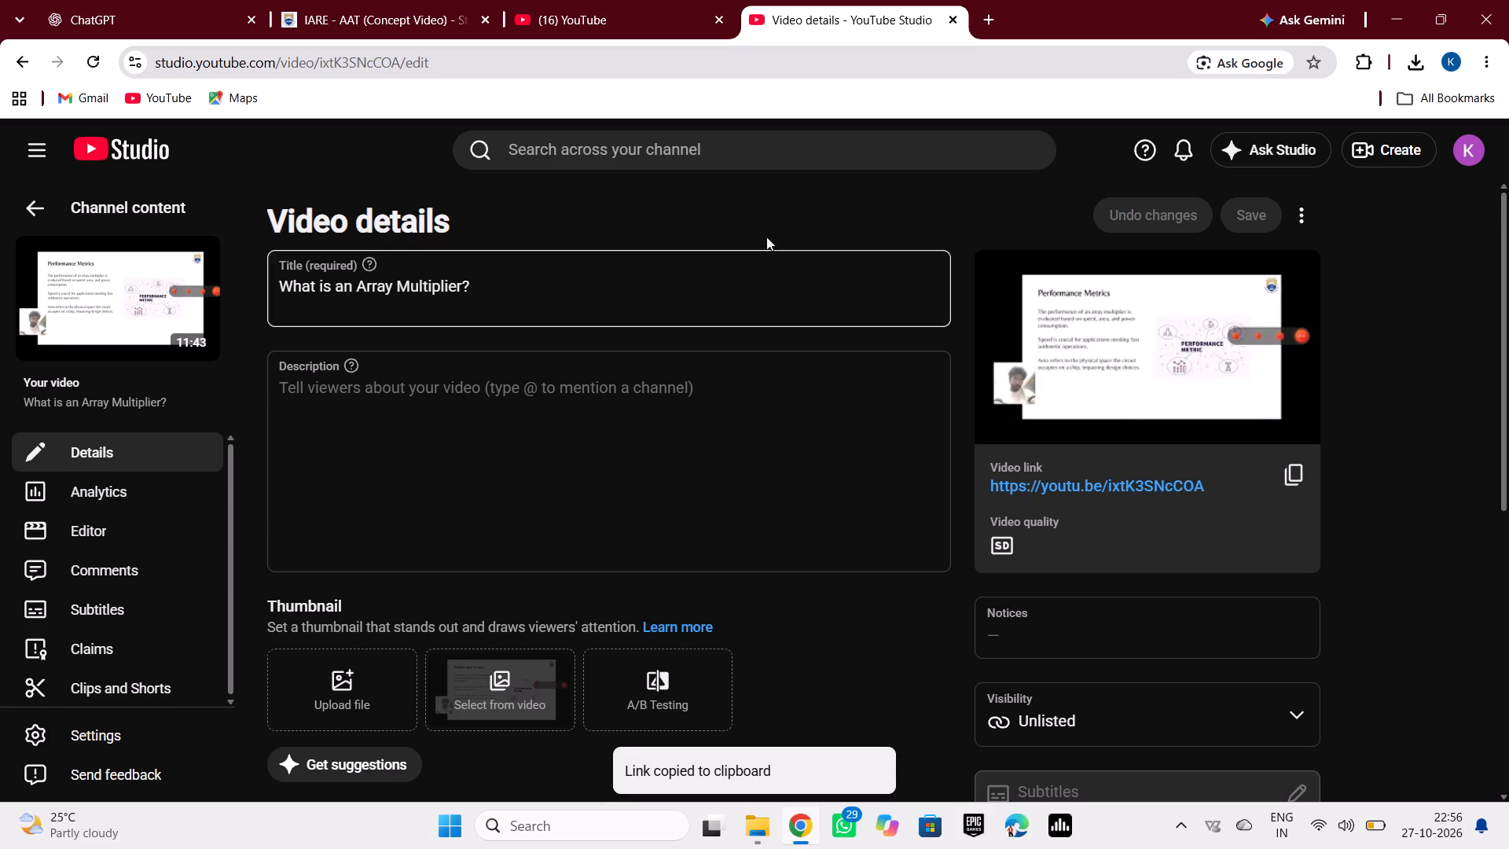
left_click(369, 0)
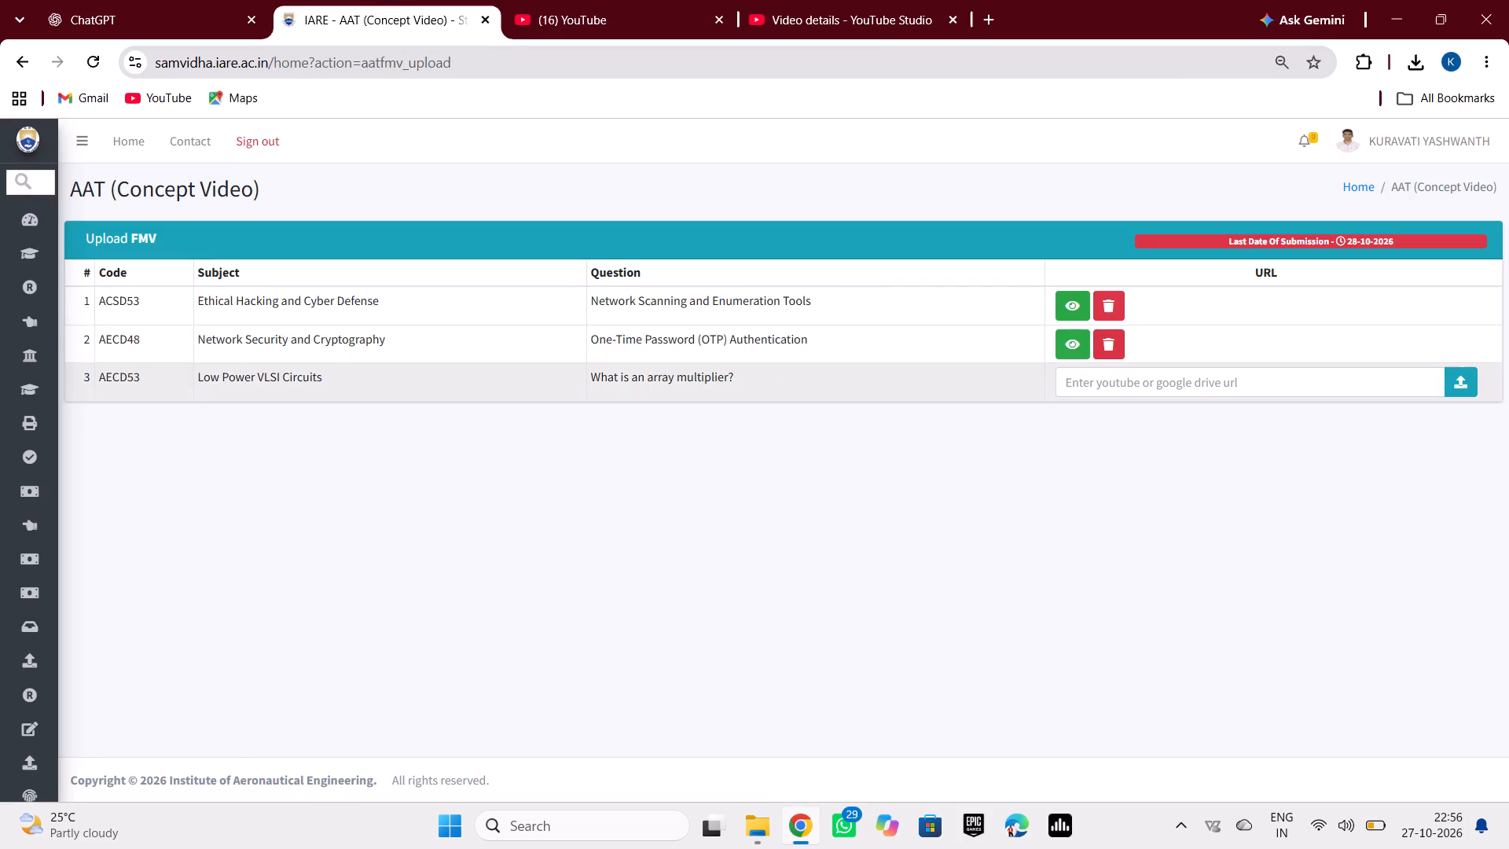
left_click(1099, 377)
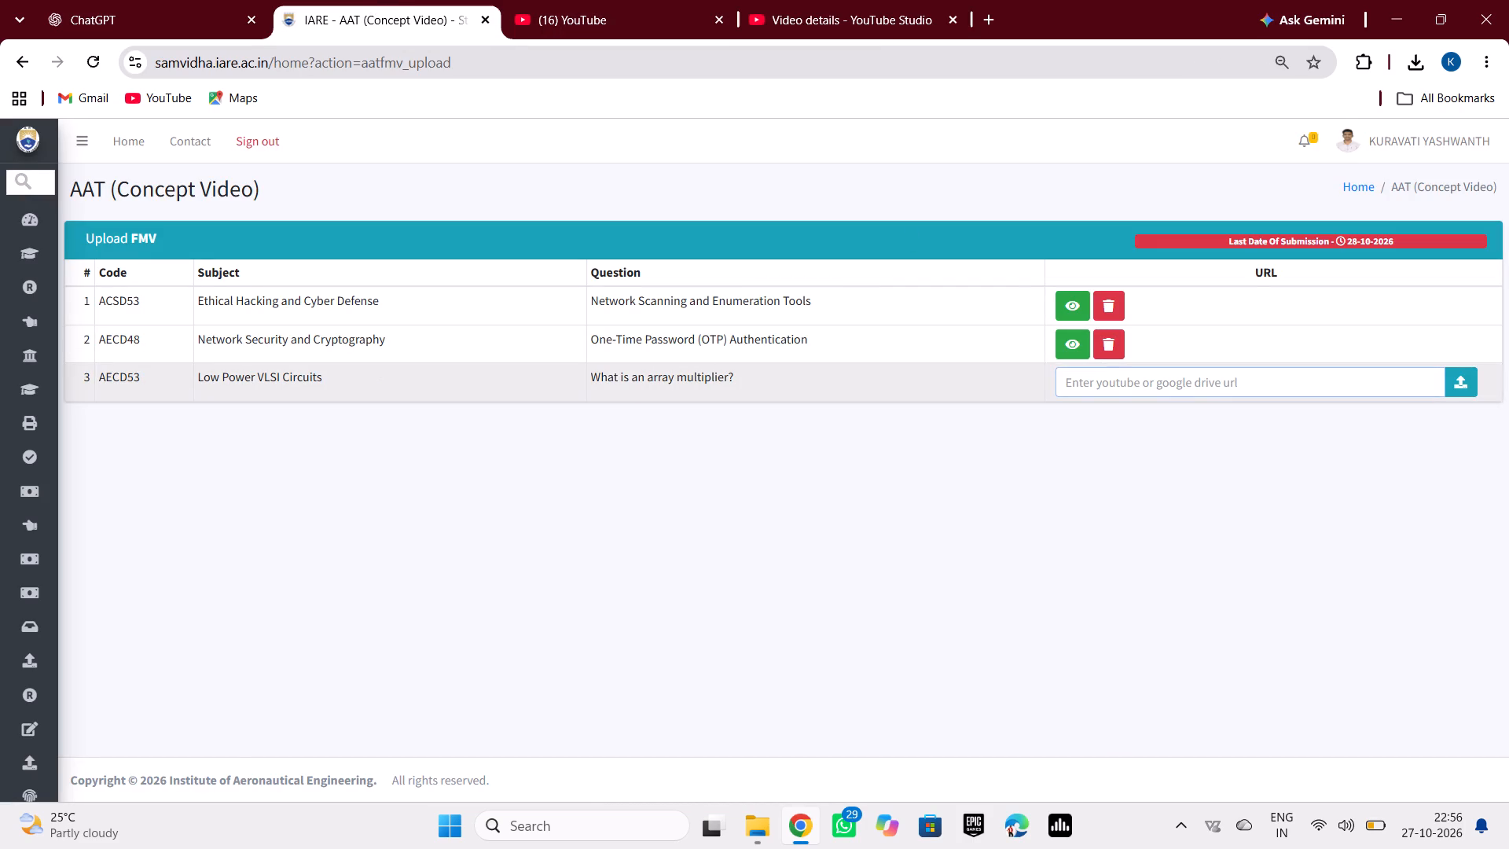
key("ctrl+v")
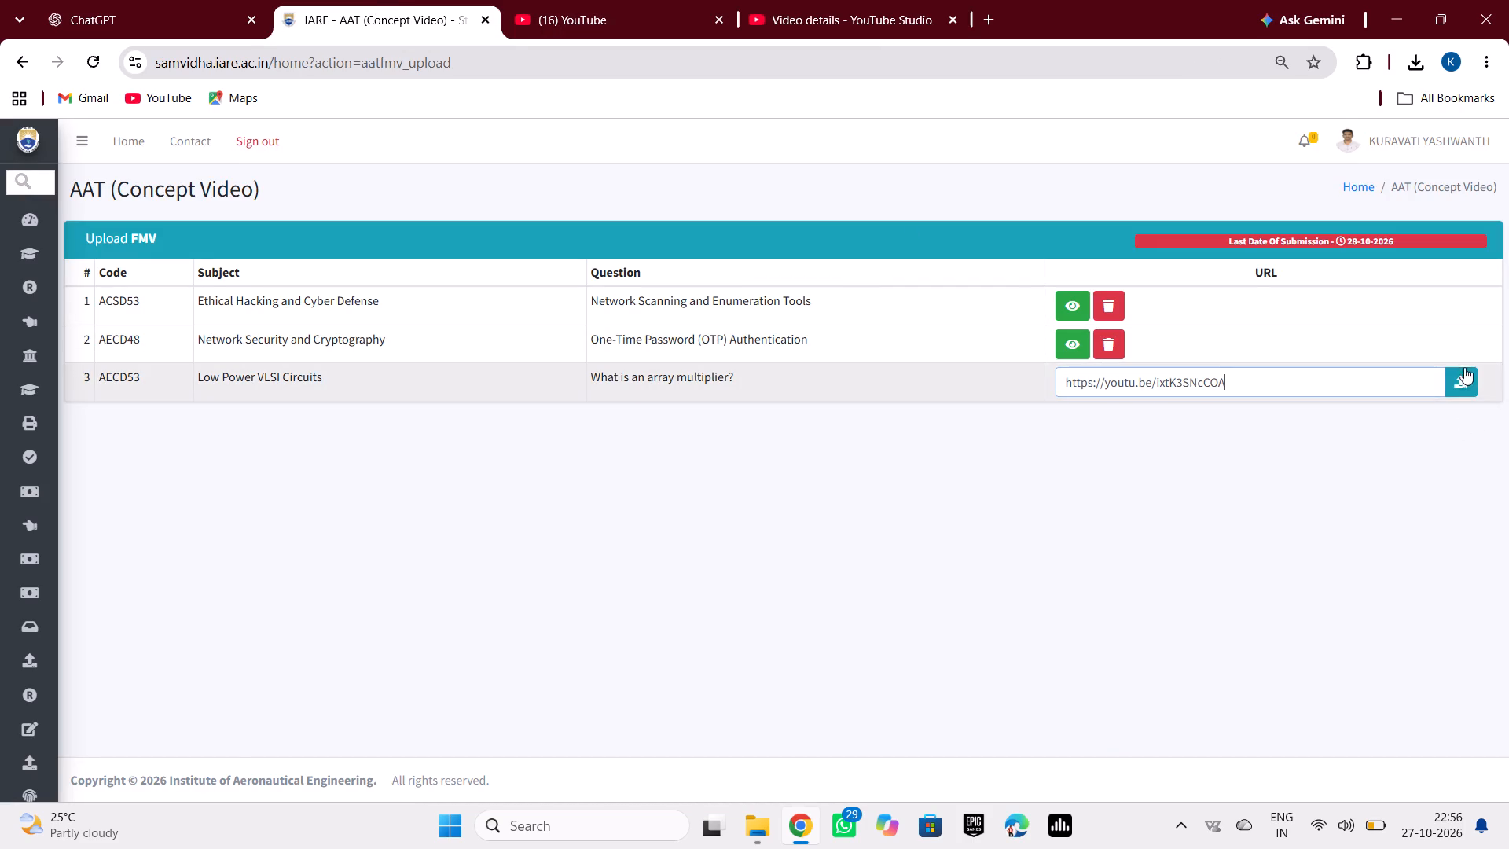
left_click(1465, 374)
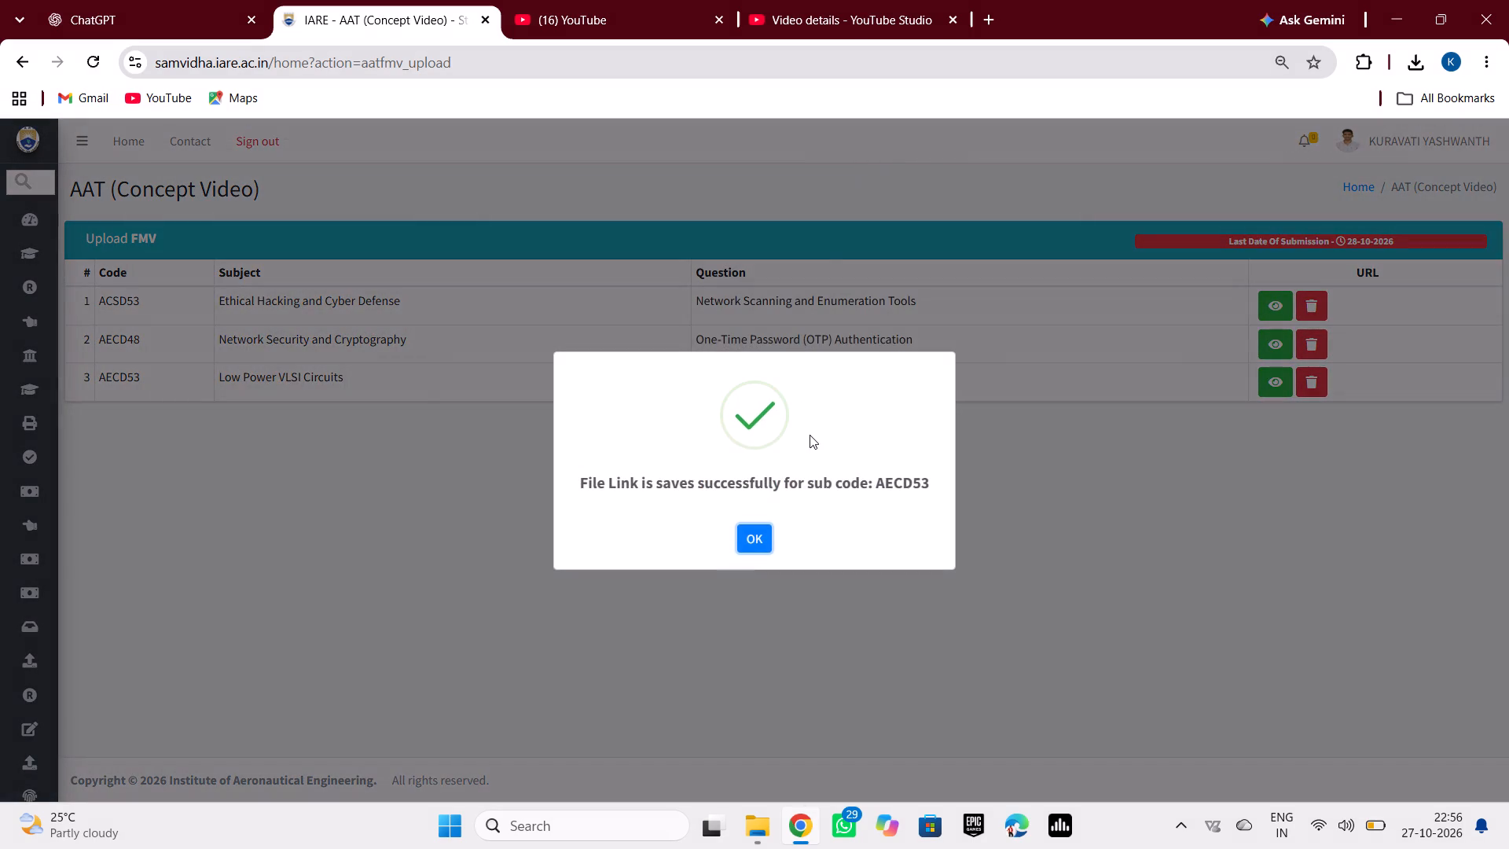
key("Return")
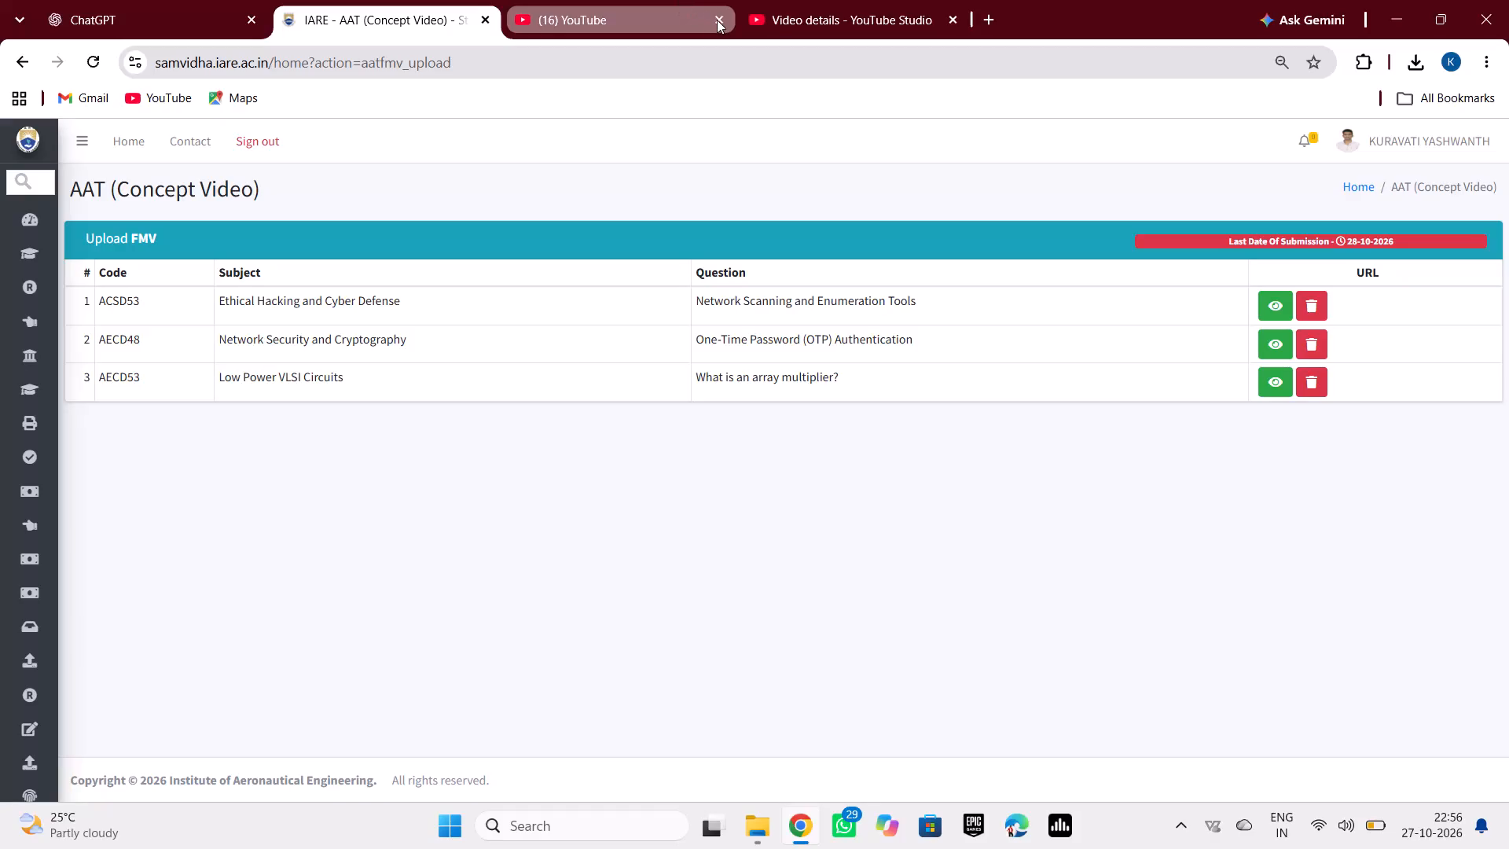
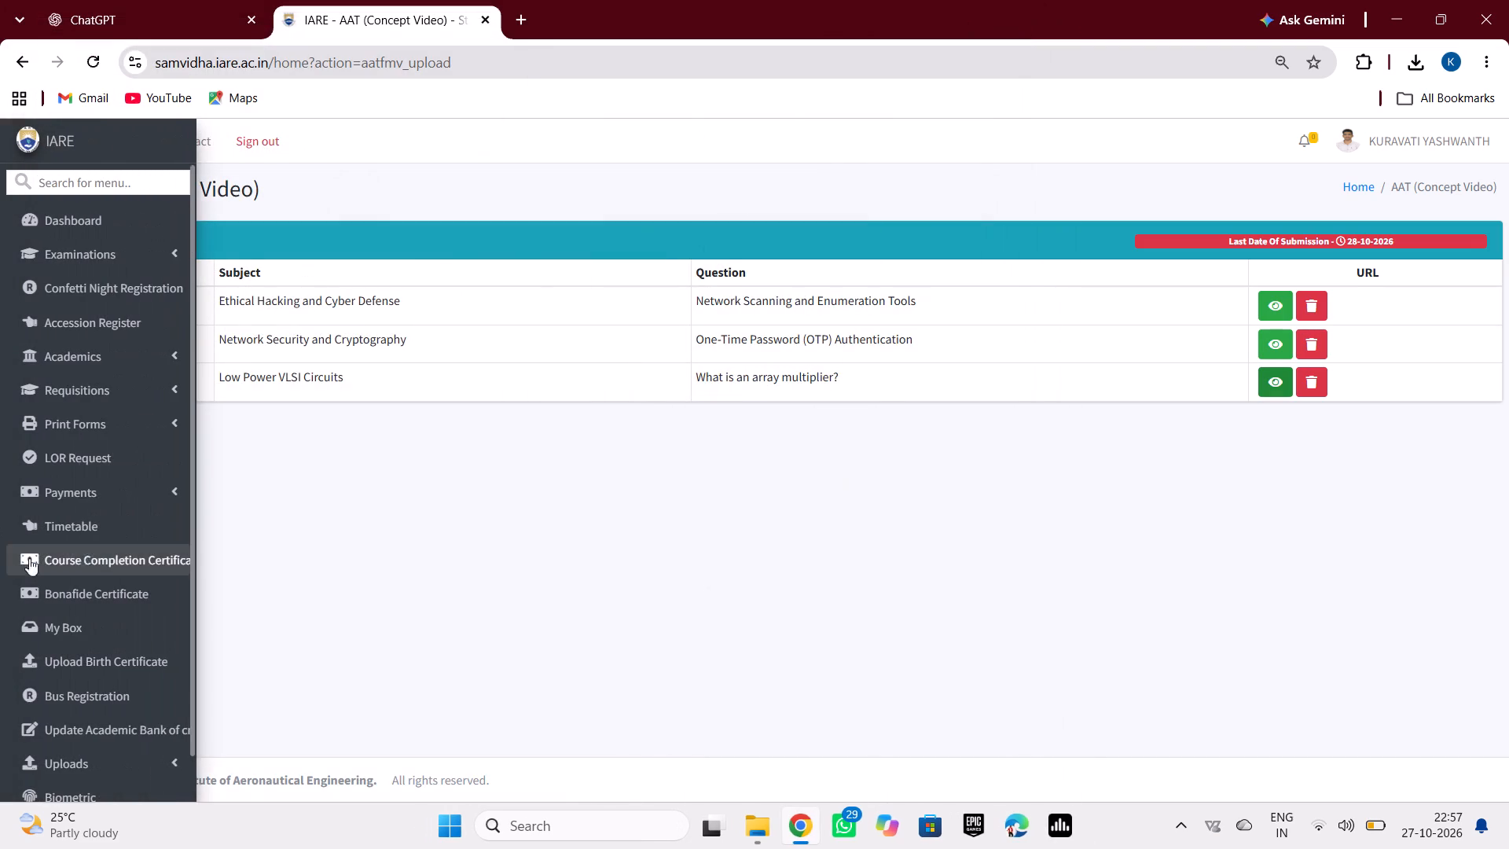
Open Samvidha's AAT-II upload page.
scroll(83, 550, "down", 3)
left_click(133, 718)
scroll(133, 718, "down", 2)
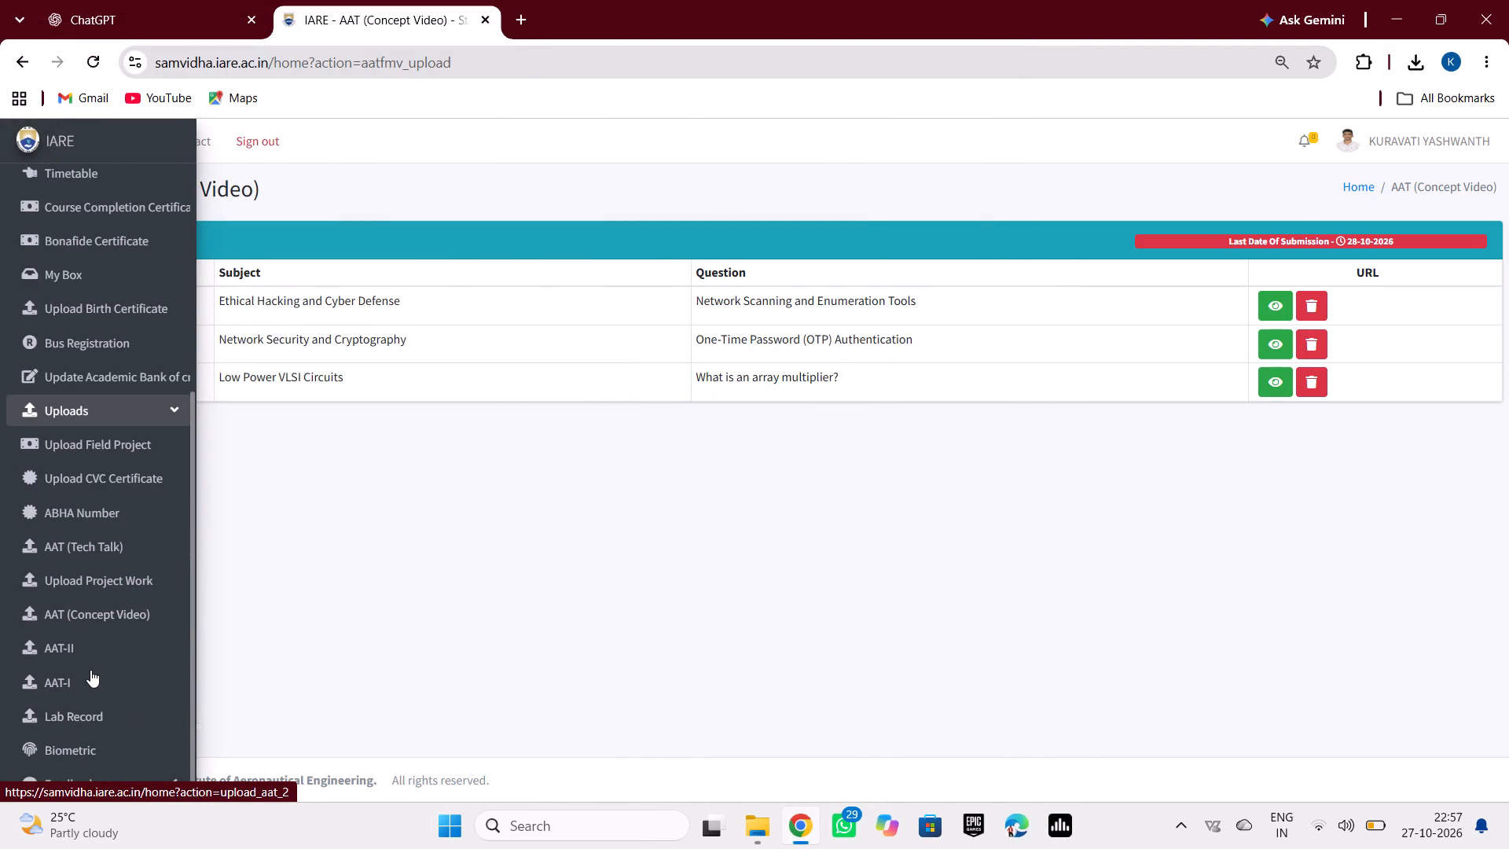
left_click(97, 645)
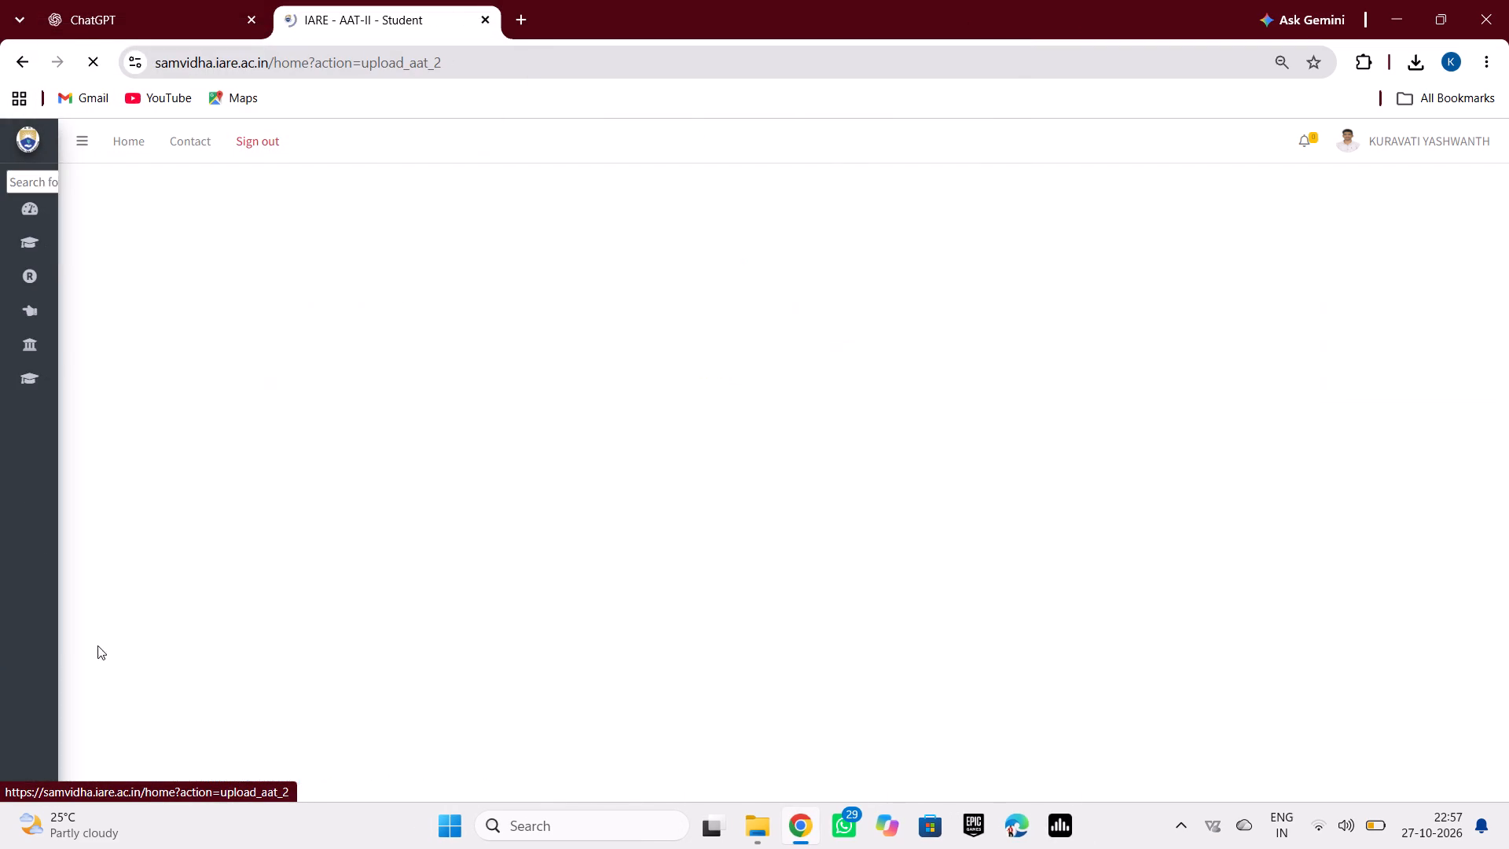
Get the AECD46 Microwave and Radar Engineering question and check its submitted video link, closing the video when done.
left_click(1283, 339)
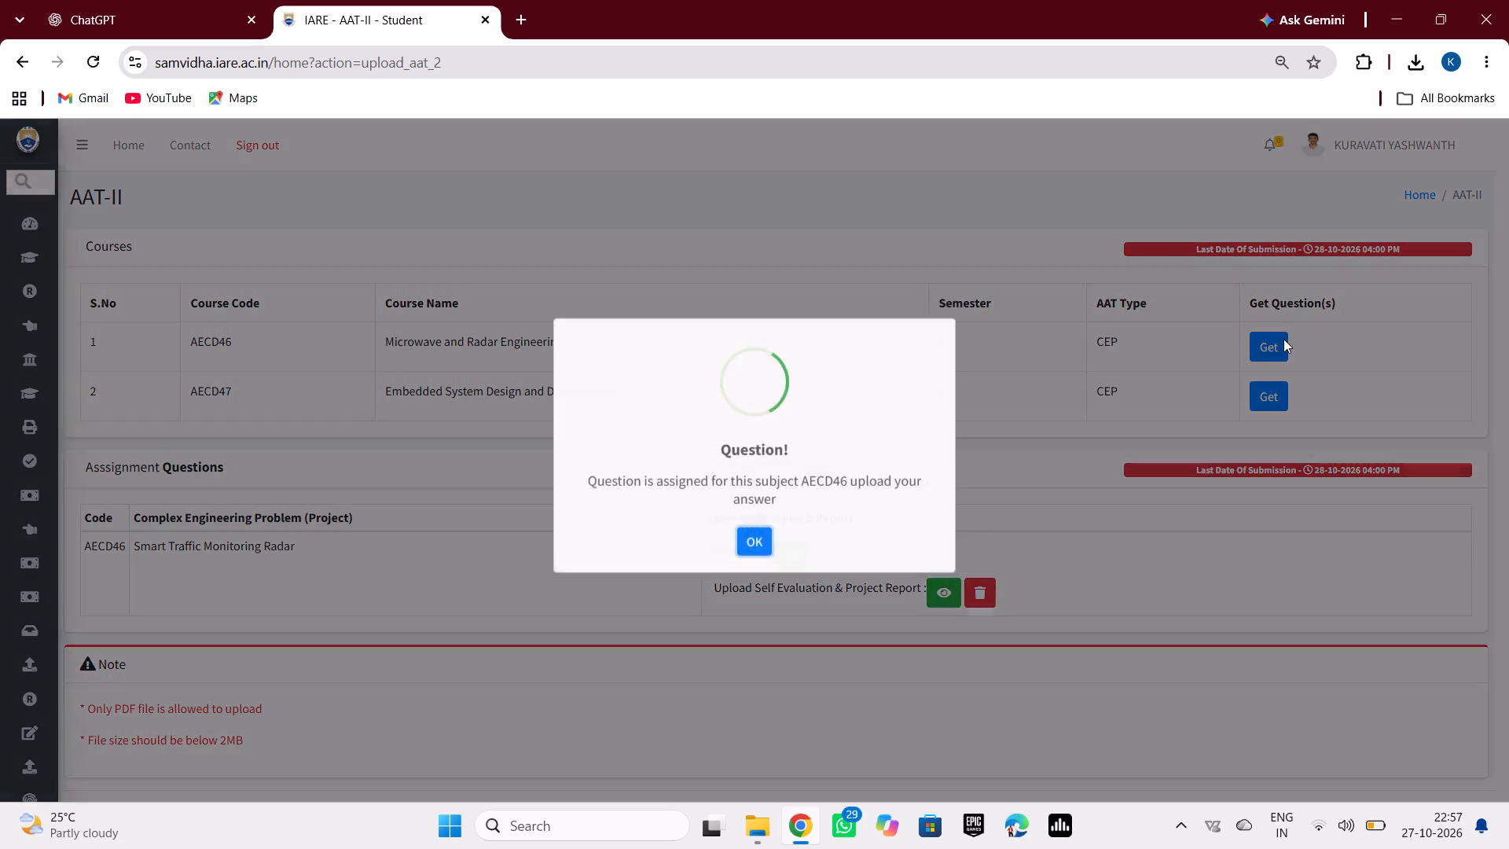
key("Return")
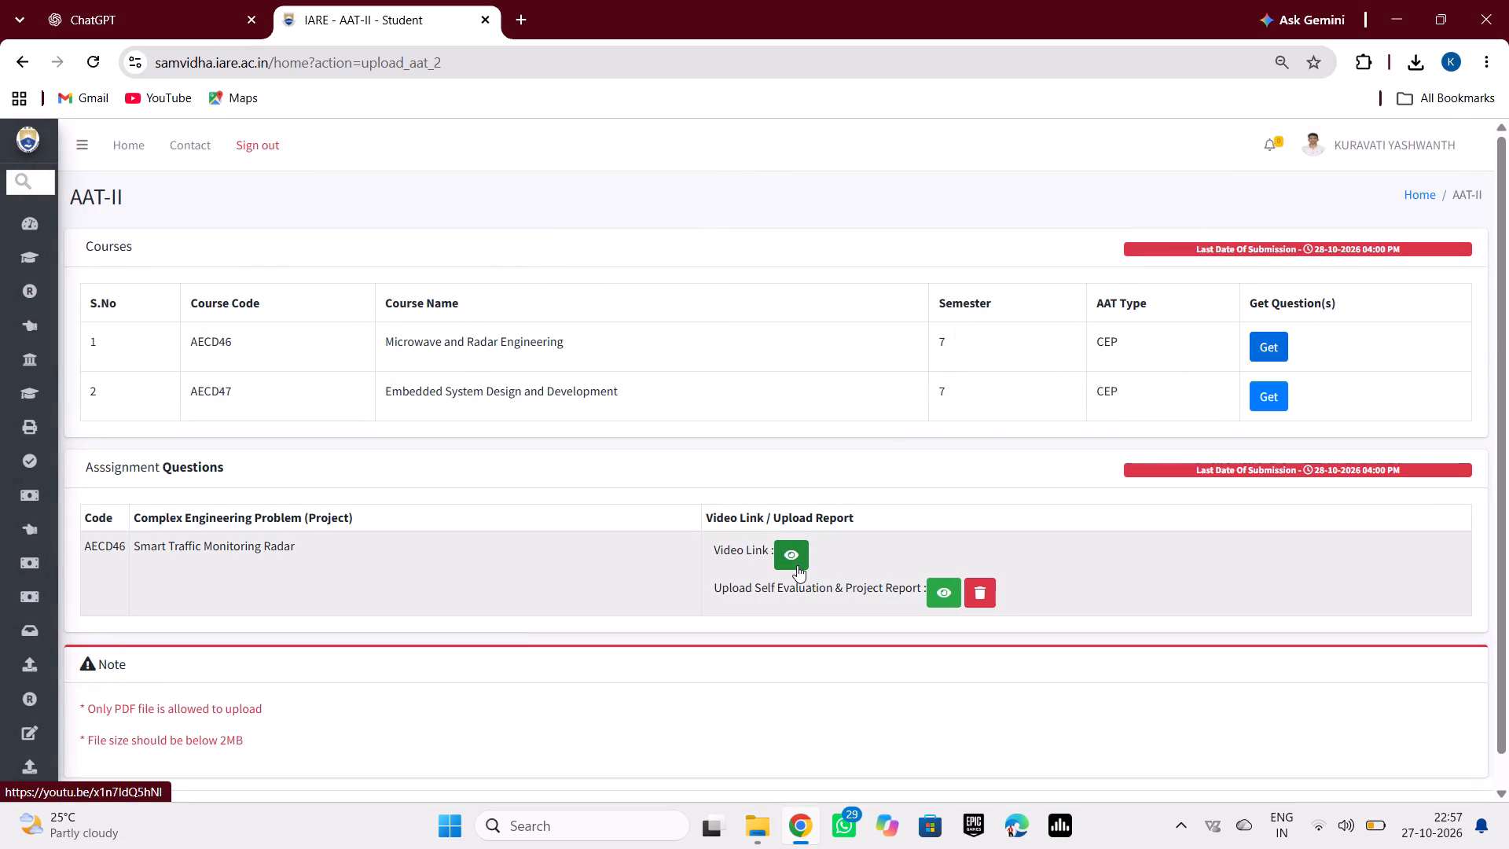
left_click(797, 565)
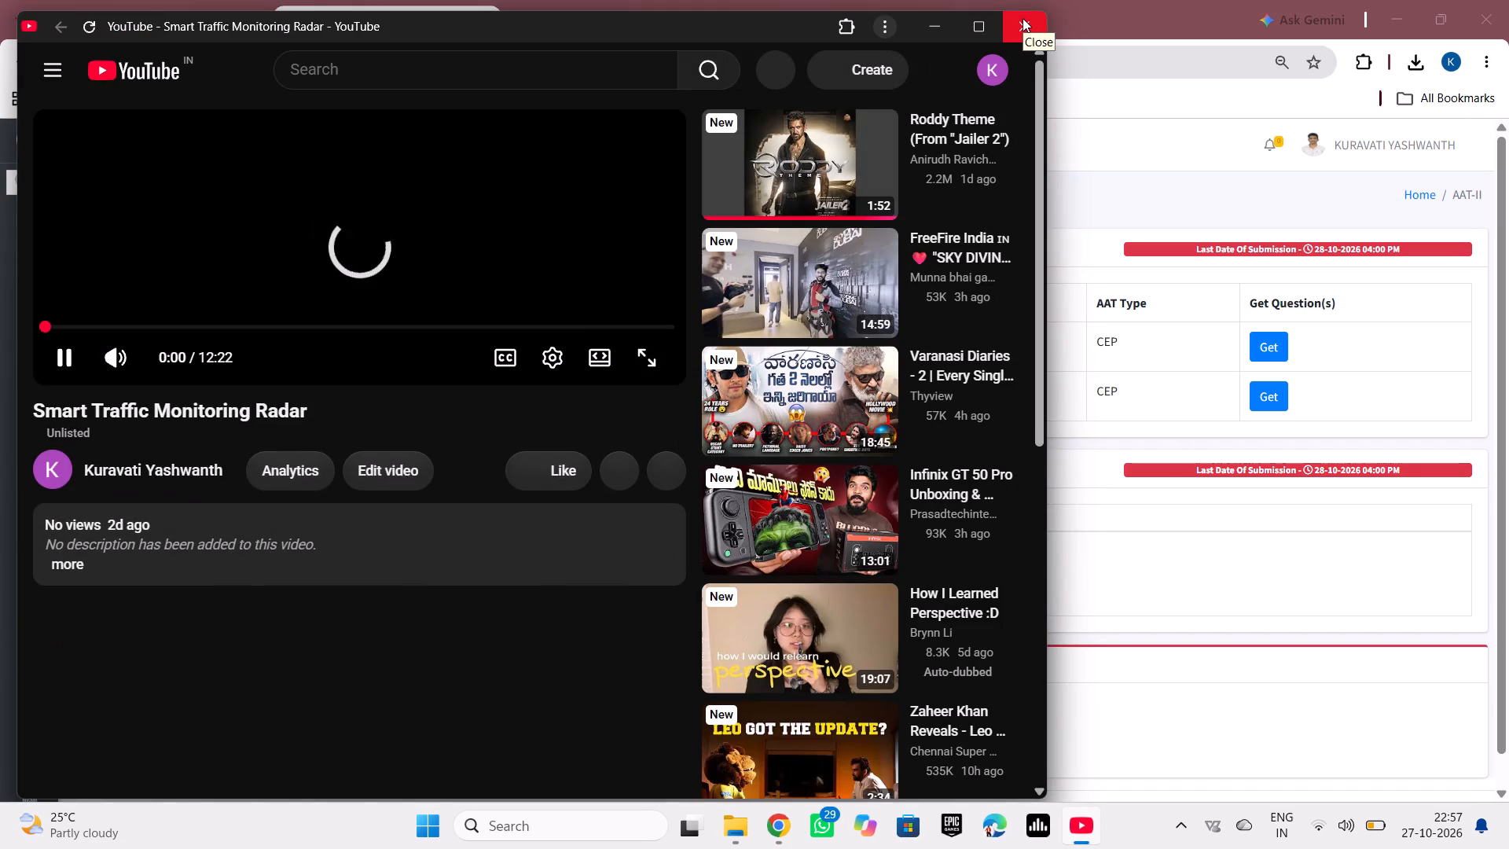
left_click(1023, 18)
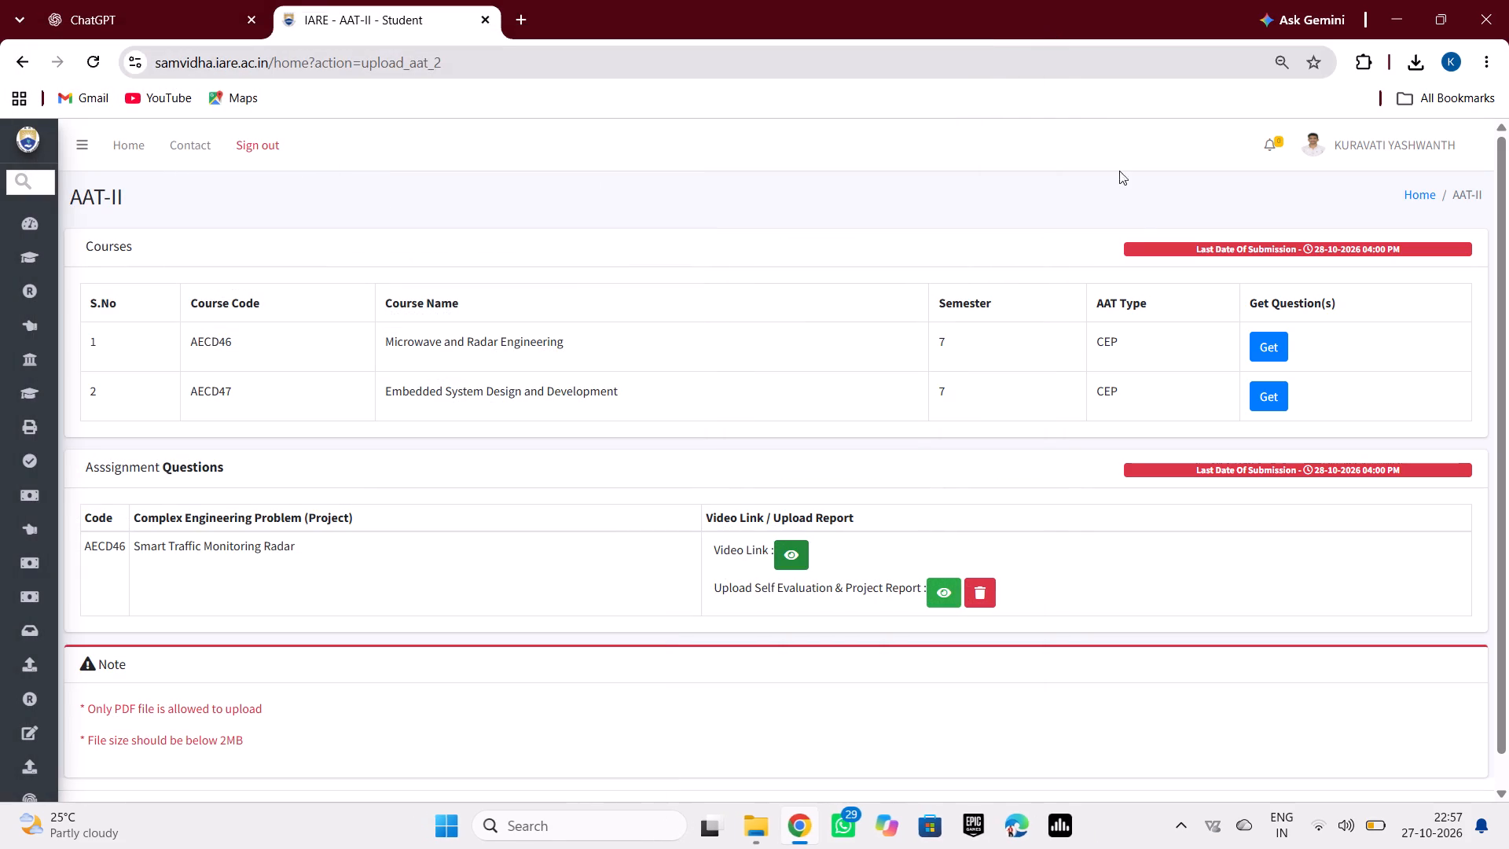
Get the AECD47 Embedded System Design and Development question and check its submitted video link.
left_click(1267, 398)
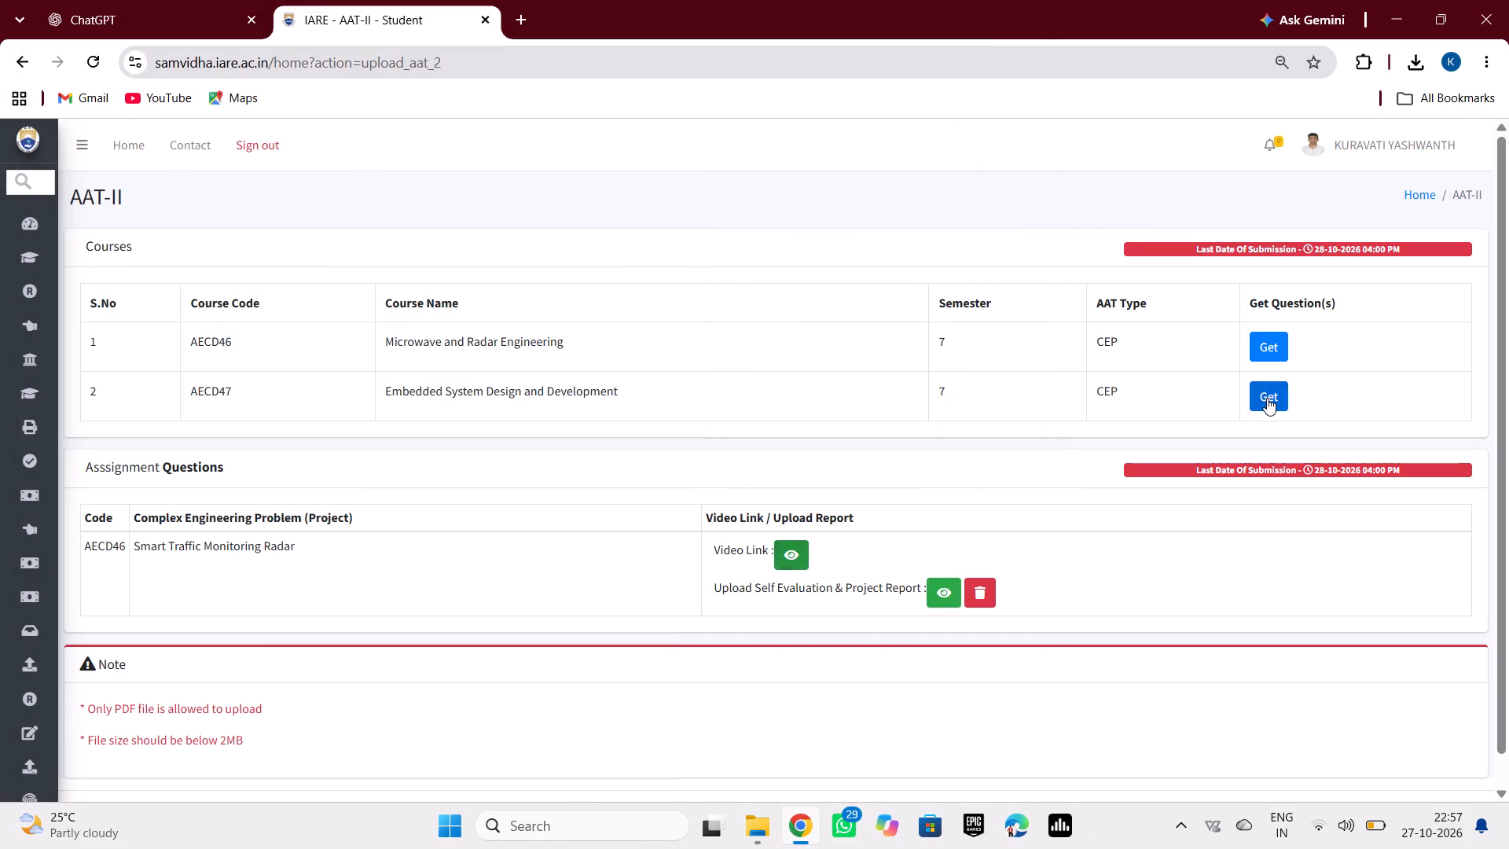
key("Return")
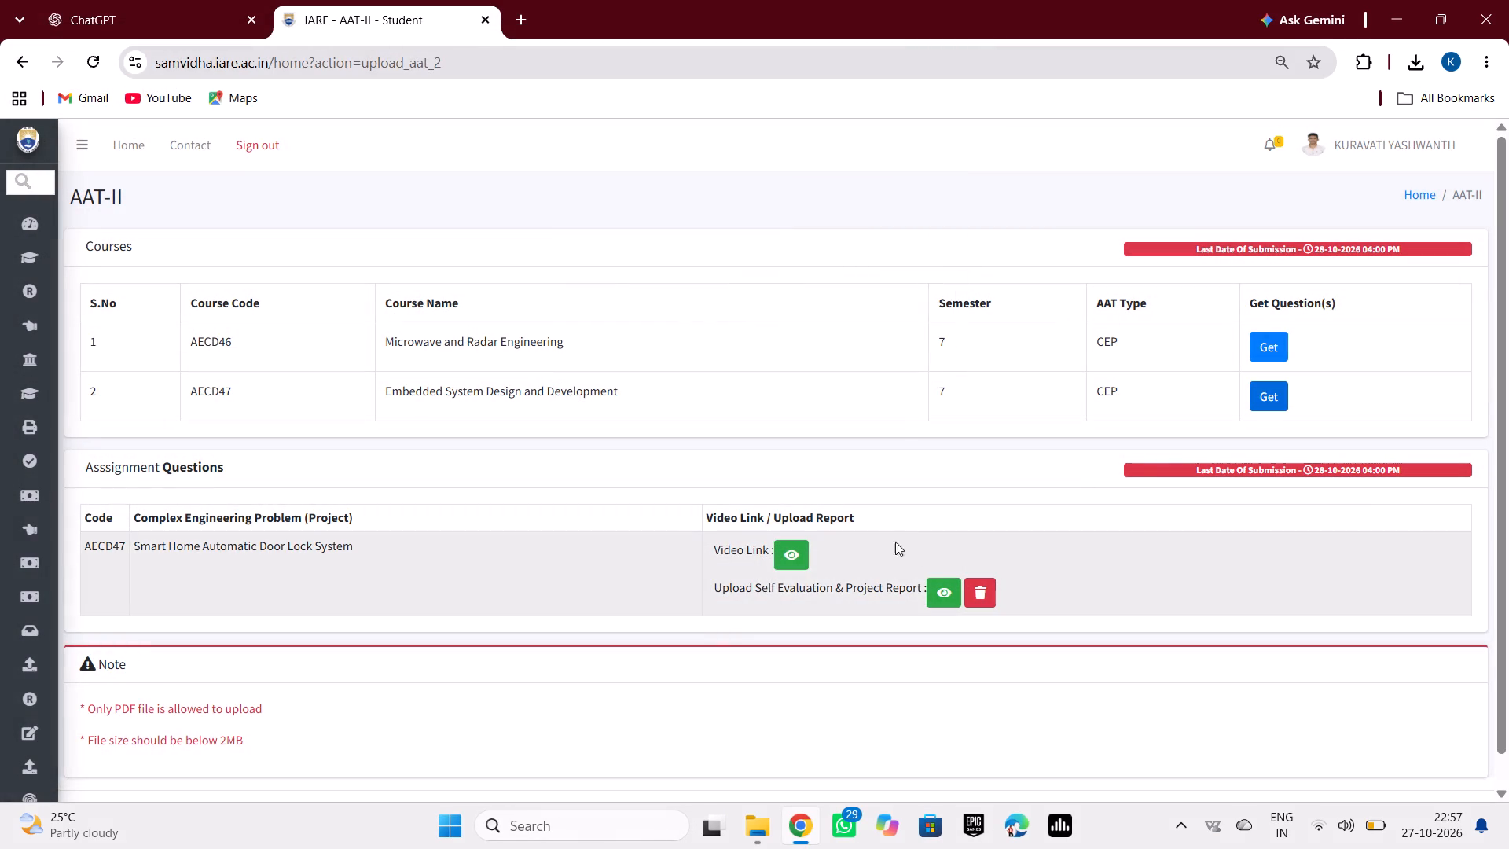